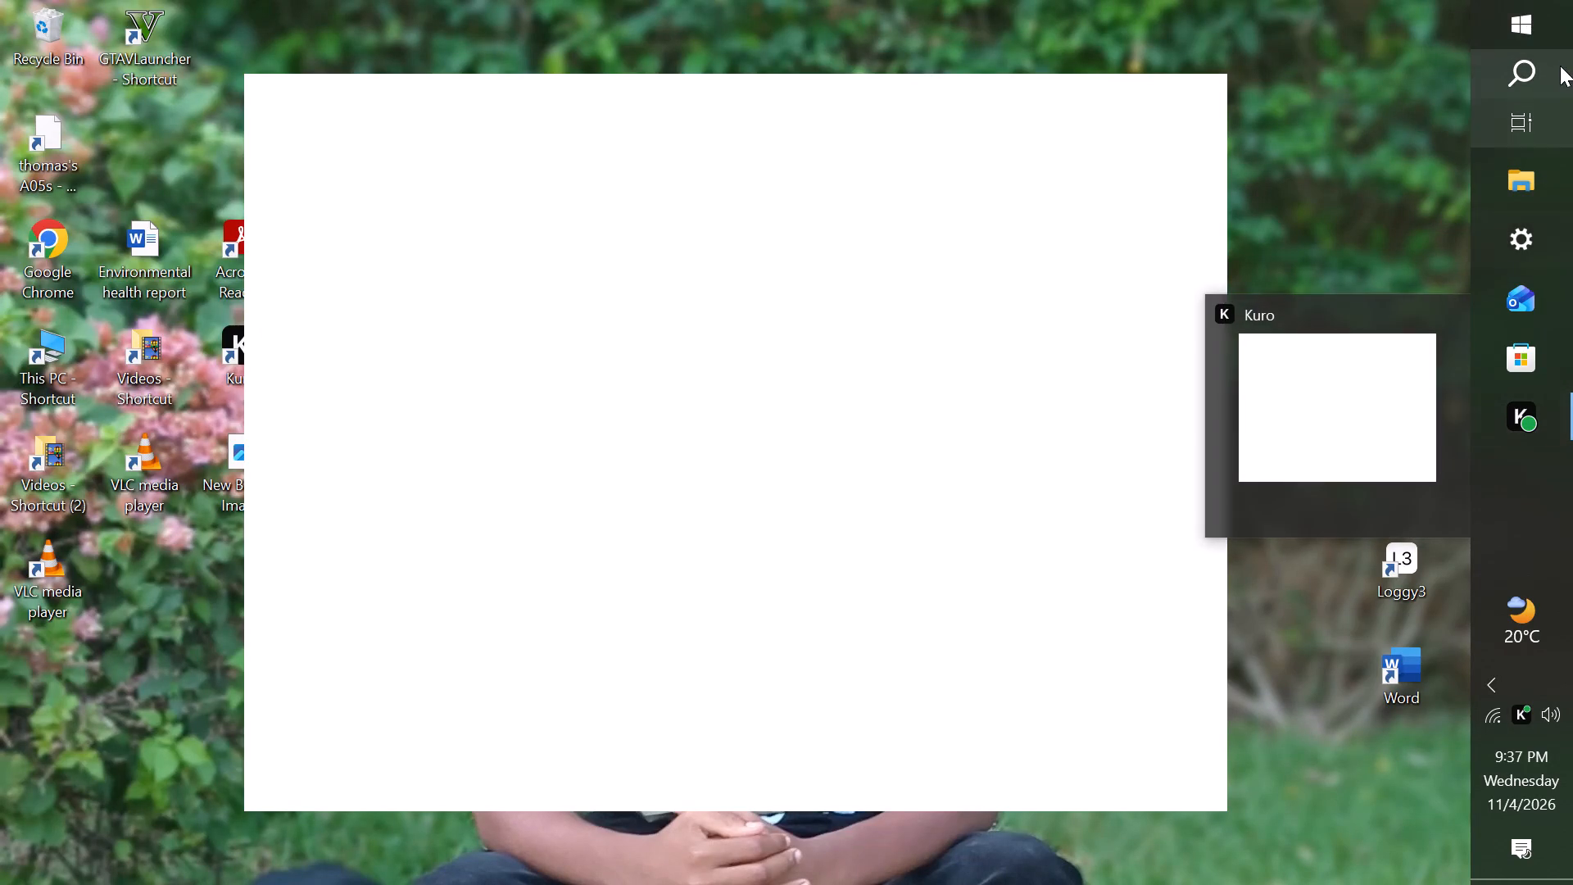
Launch Microsoft Word from the installed applications.
{"action": "left_click", "coordinate": [1529, 28]}
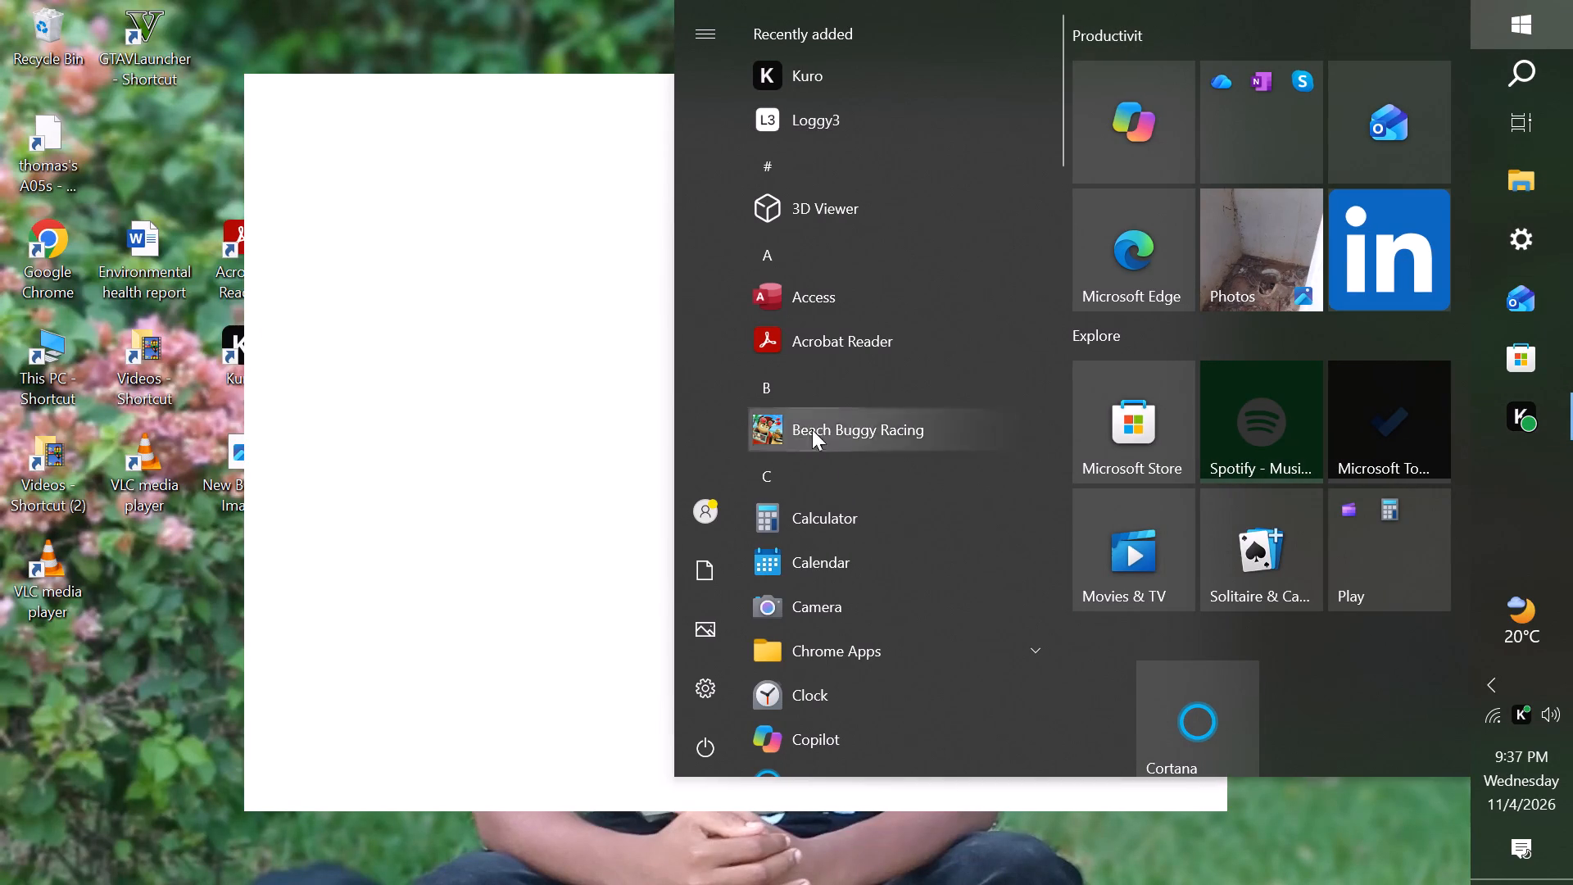
{"action": "scroll", "coordinate": [787, 694], "scroll_direction": "down", "scroll_amount": 5}
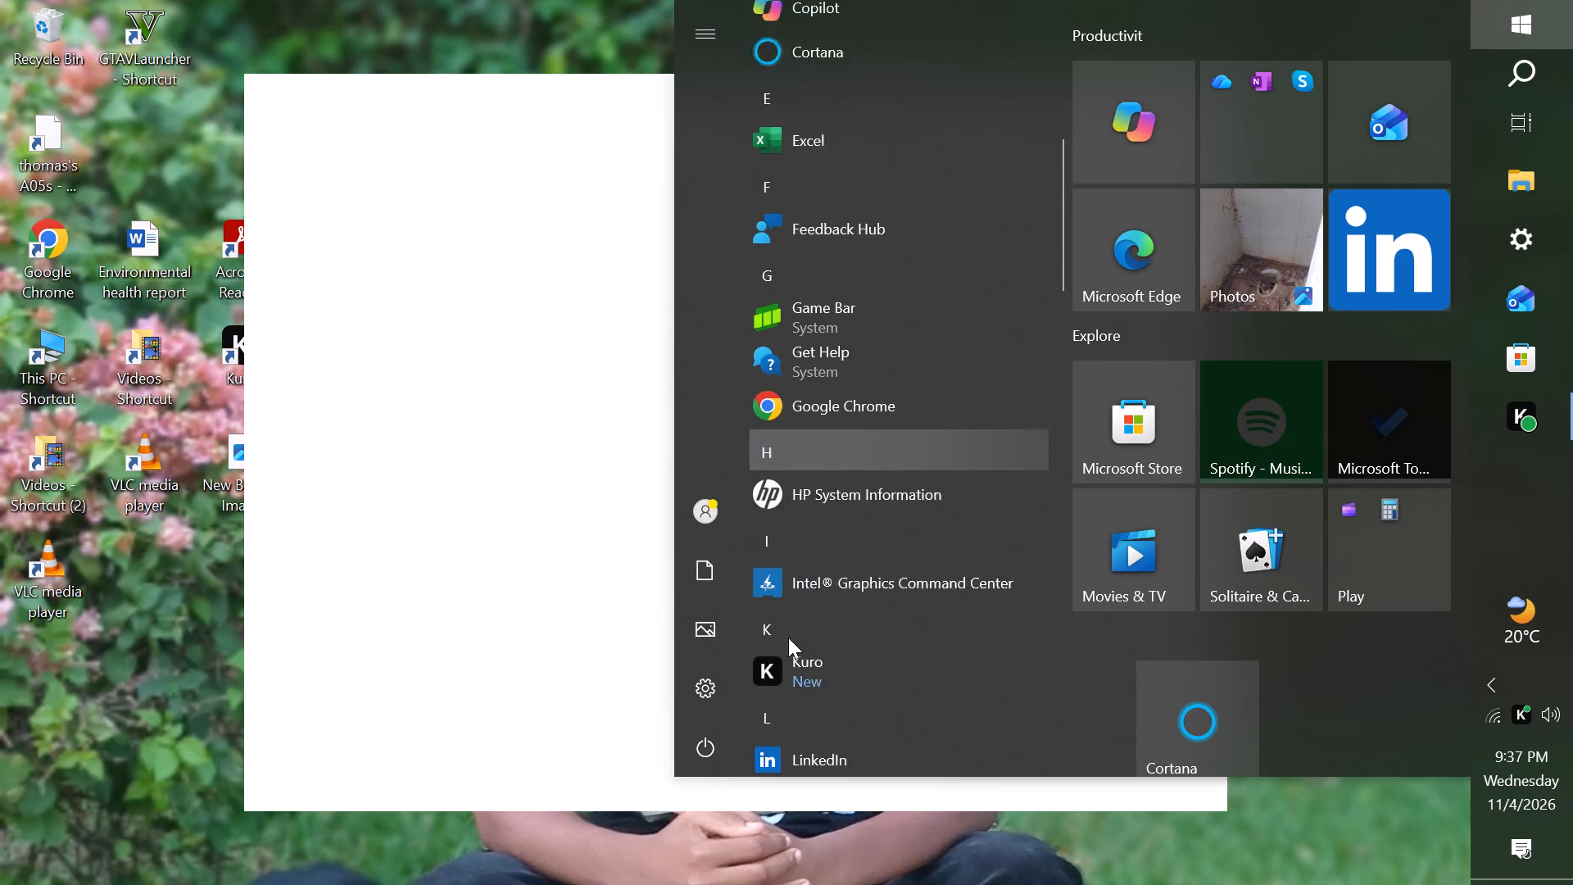
{"action": "scroll", "coordinate": [788, 638], "scroll_direction": "down", "scroll_amount": 3}
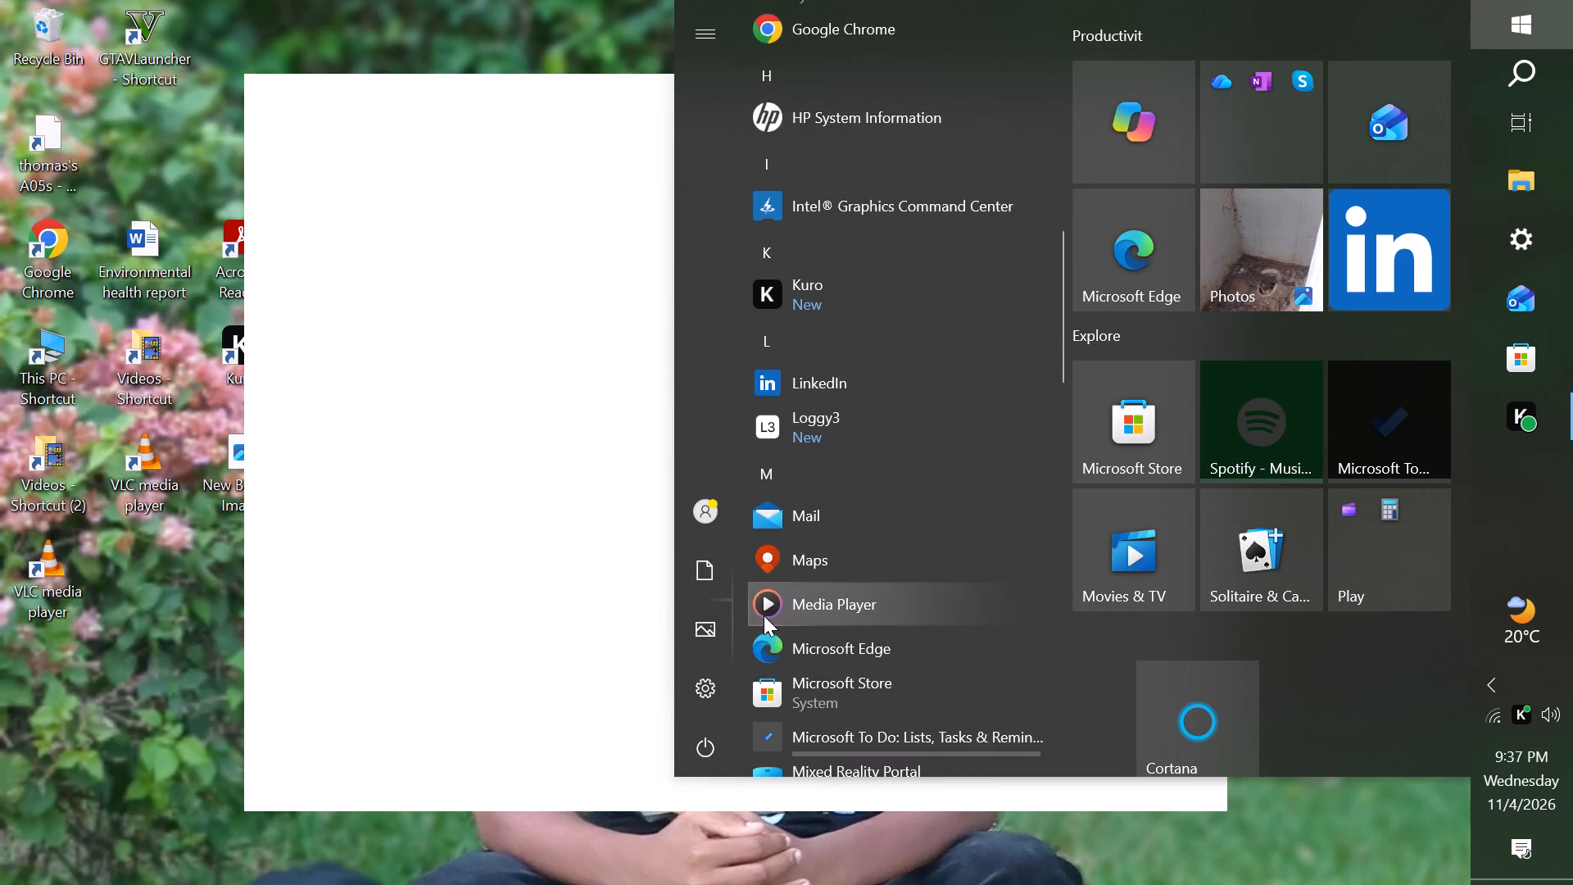
{"action": "left_click_drag", "start_coordinate": [764, 615], "coordinate": [779, 535]}
{"action": "scroll", "coordinate": [779, 535], "scroll_direction": "down", "scroll_amount": 11}
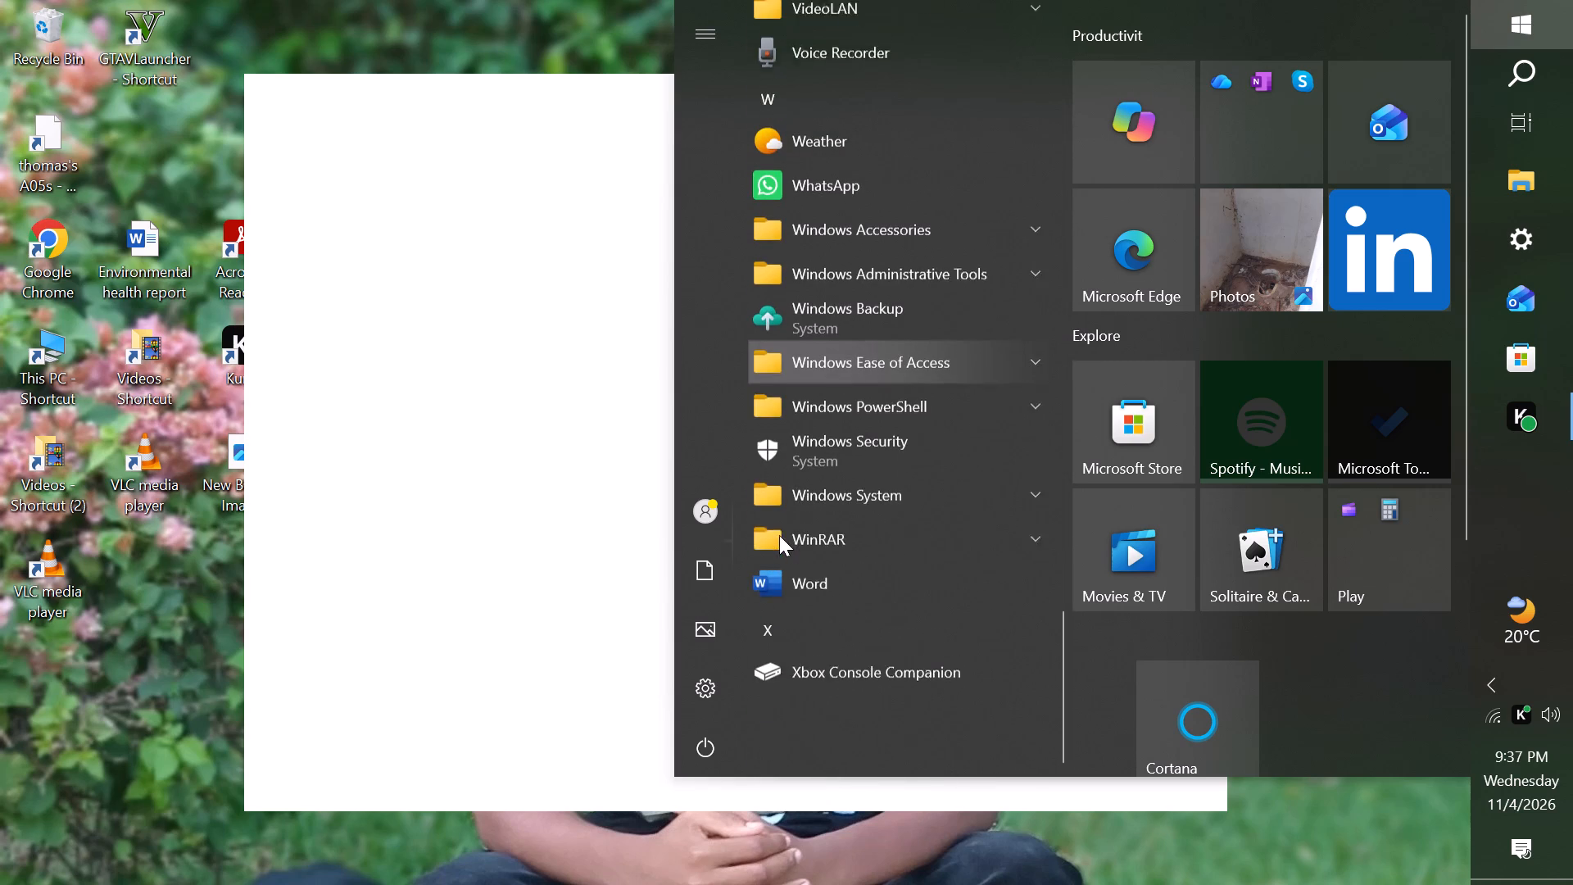
{"action": "double_click", "coordinate": [773, 595]}
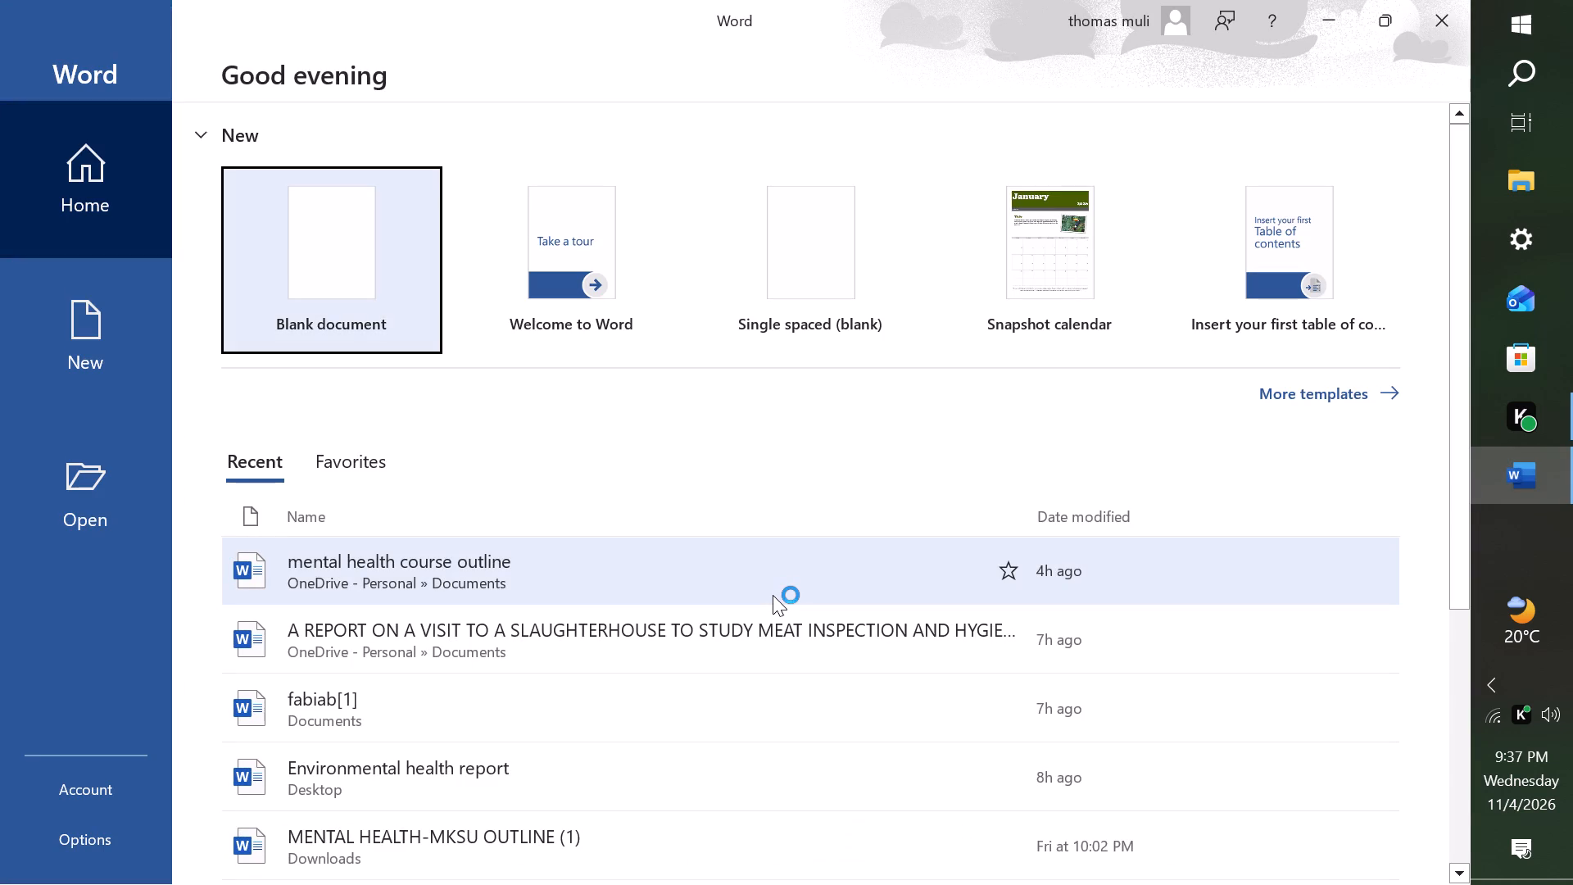
Open the recent document "mental health course outline".
{"action": "double_click", "coordinate": [773, 595]}
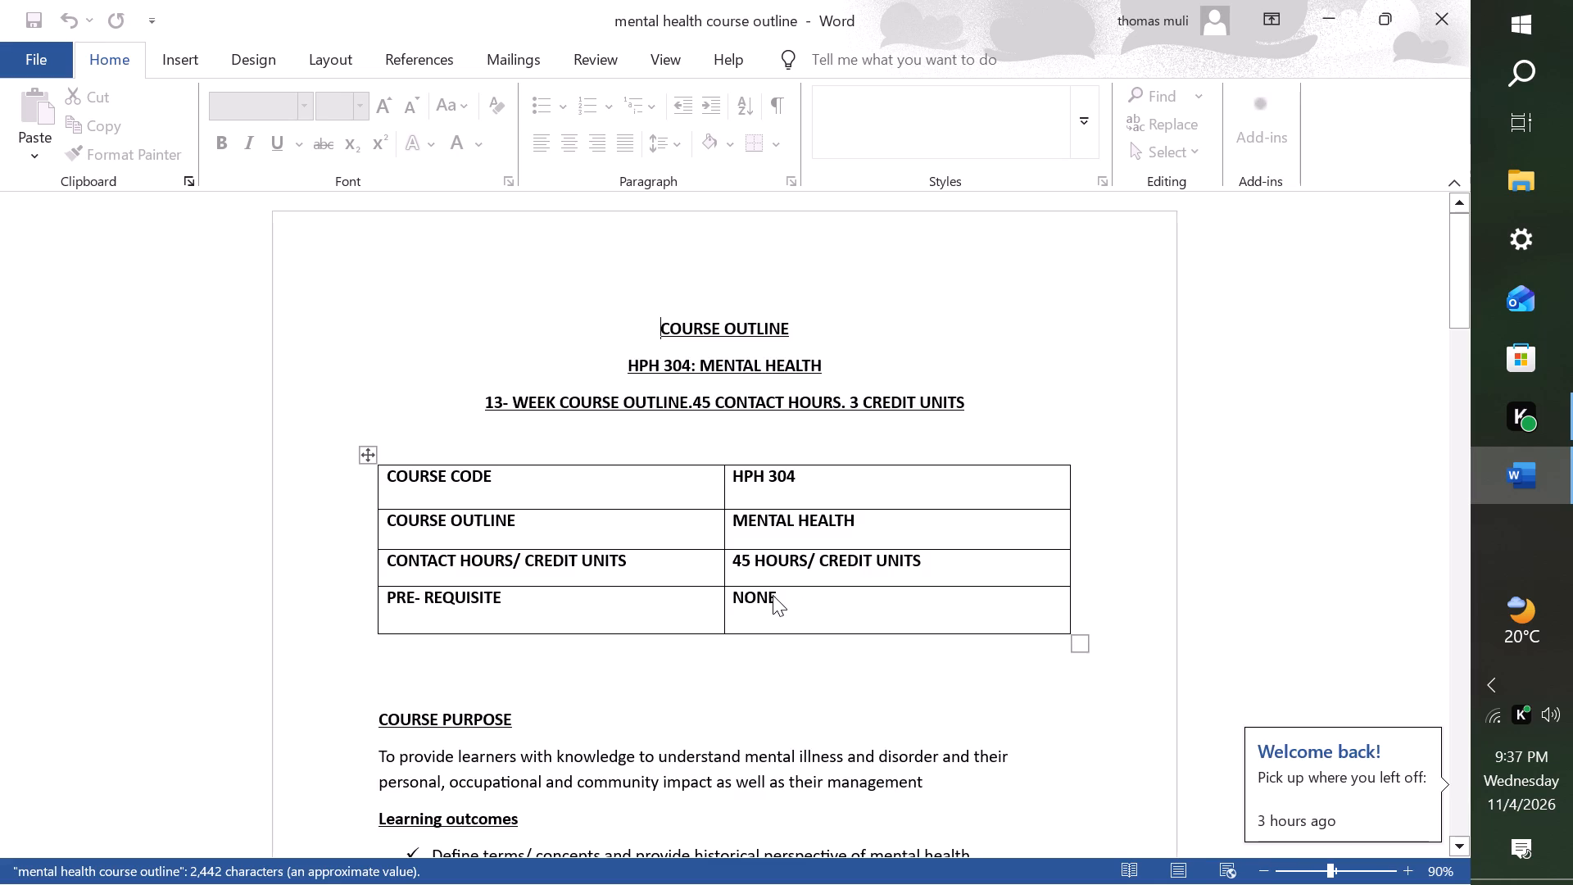
Examine the weekly course table down to its last rows at the end of the document.
{"action": "scroll", "coordinate": [672, 624], "scroll_direction": "down", "scroll_amount": 4}
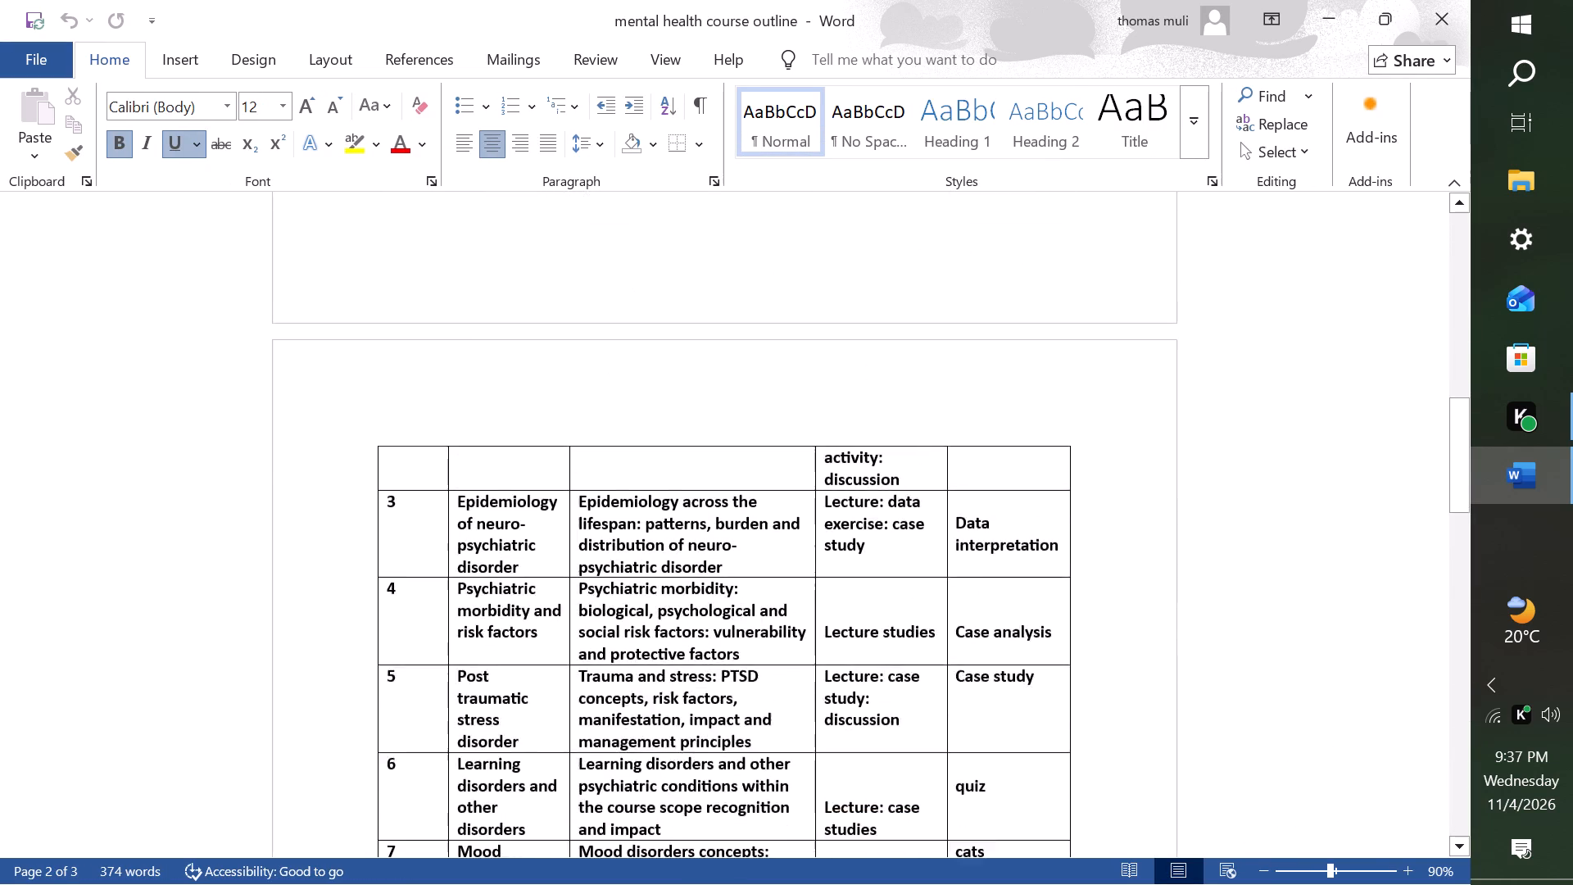
{"action": "scroll", "coordinate": [672, 624], "scroll_direction": "down", "scroll_amount": 1}
{"action": "scroll", "coordinate": [672, 624], "scroll_direction": "up", "scroll_amount": 1}
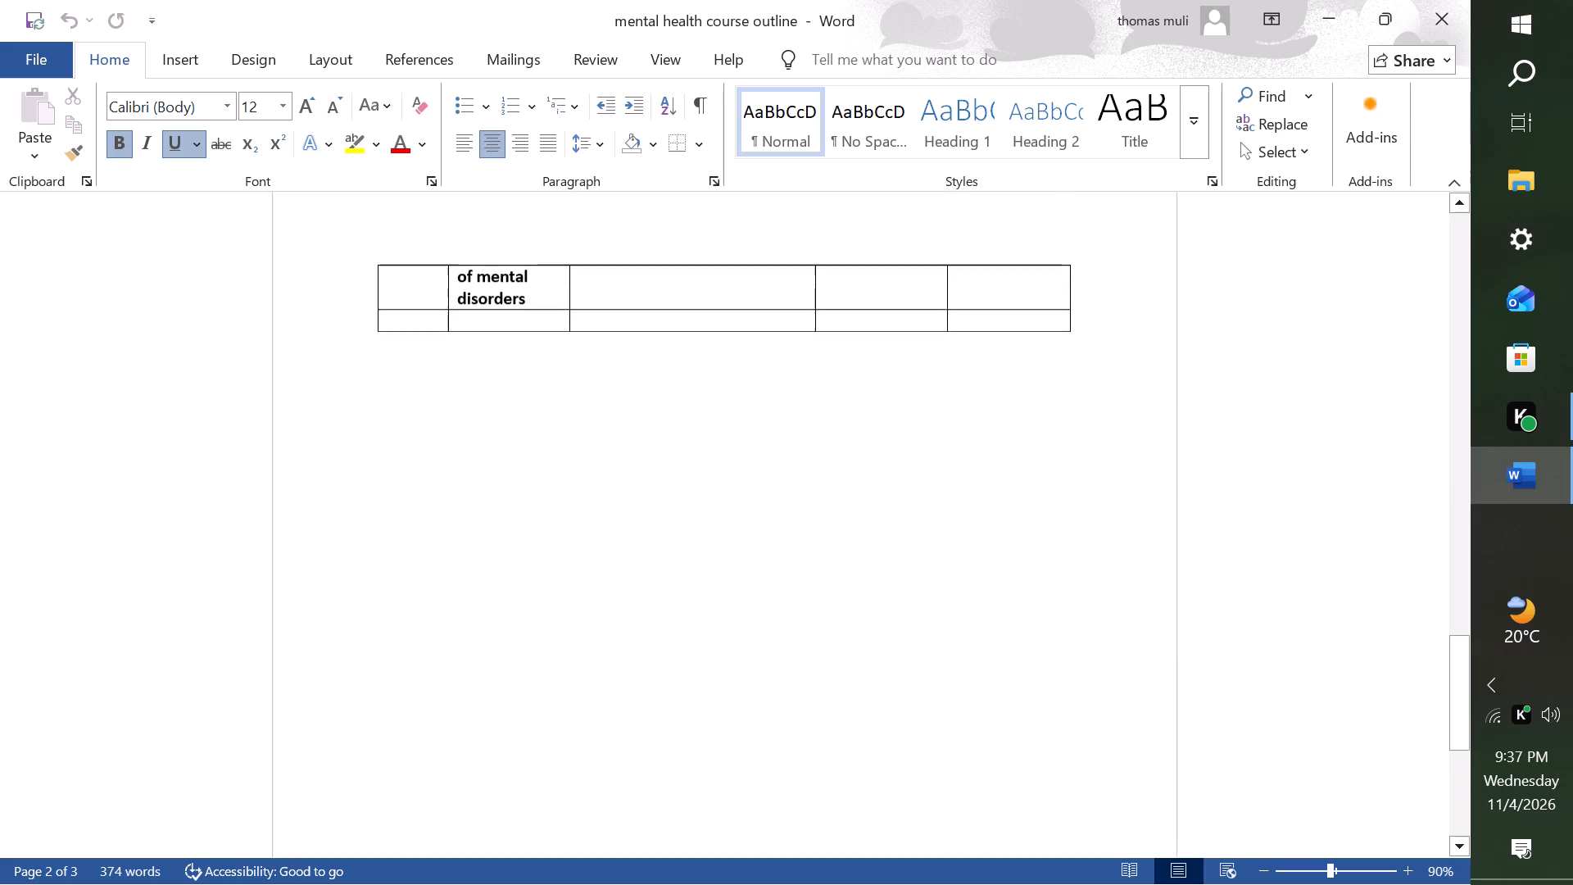
{"action": "scroll", "coordinate": [672, 624], "scroll_direction": "up", "scroll_amount": 1}
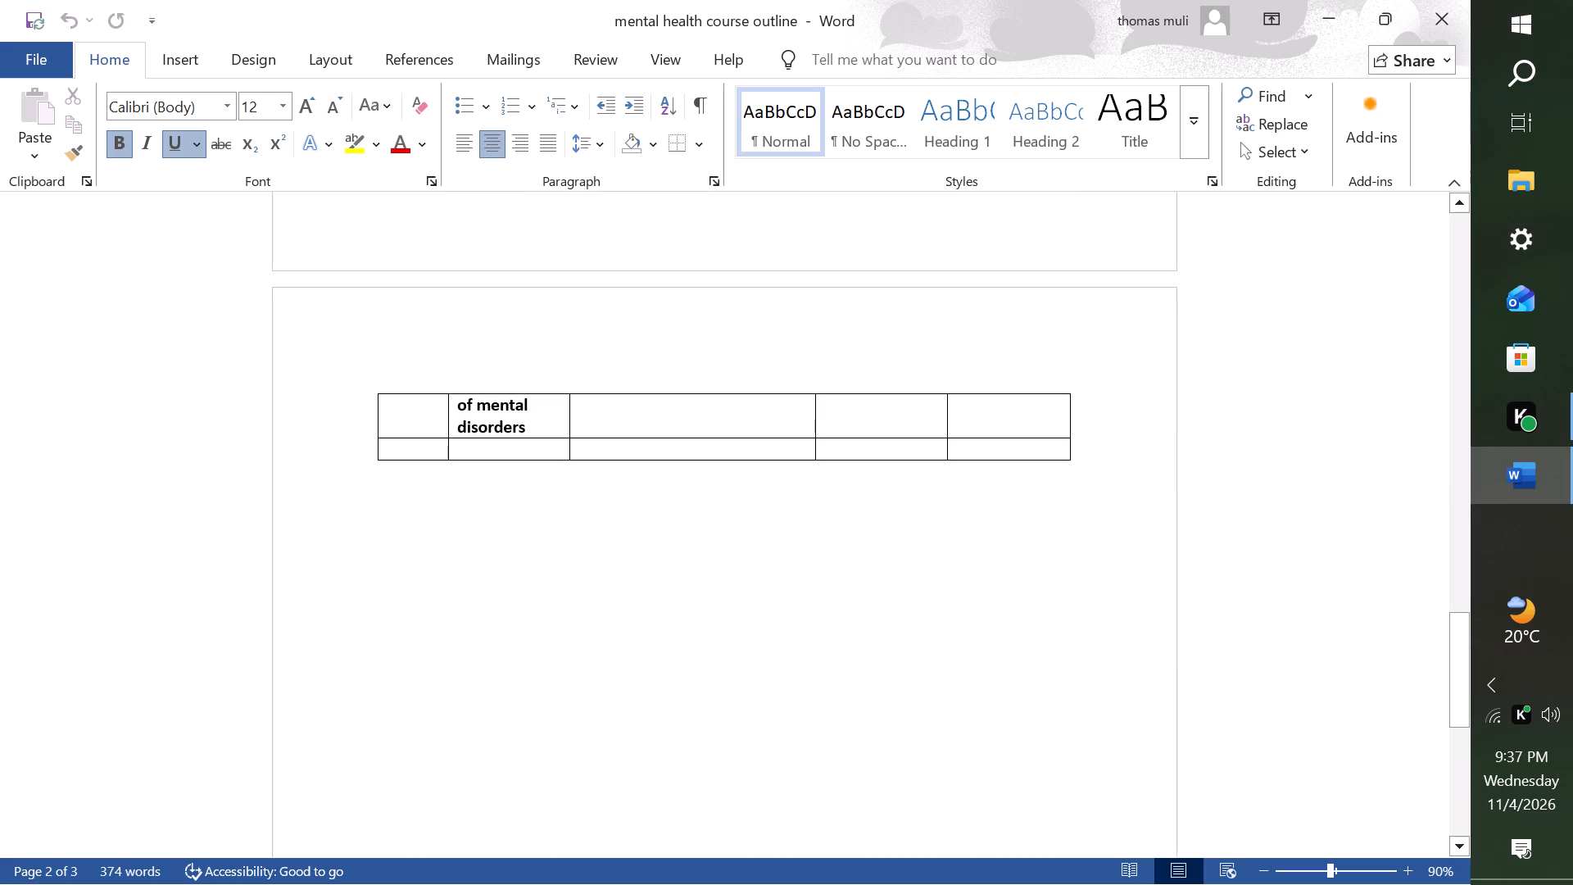
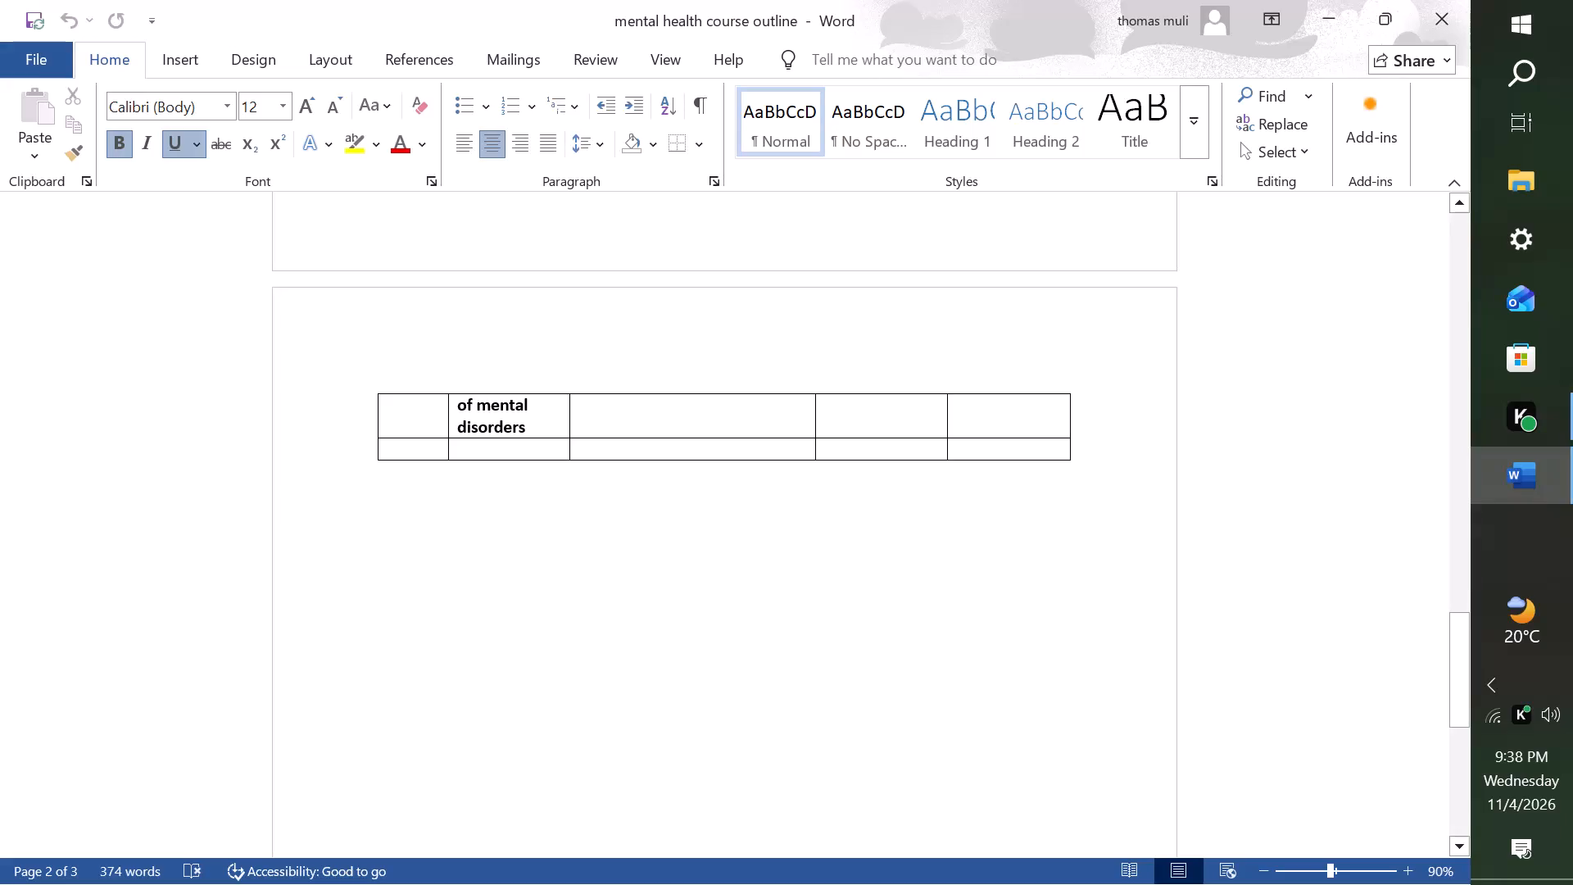
Insert a space after "management;" in the third-column topic description of the week 12 table row.
{"action": "scroll", "coordinate": [614, 501], "scroll_direction": "up", "scroll_amount": 1}
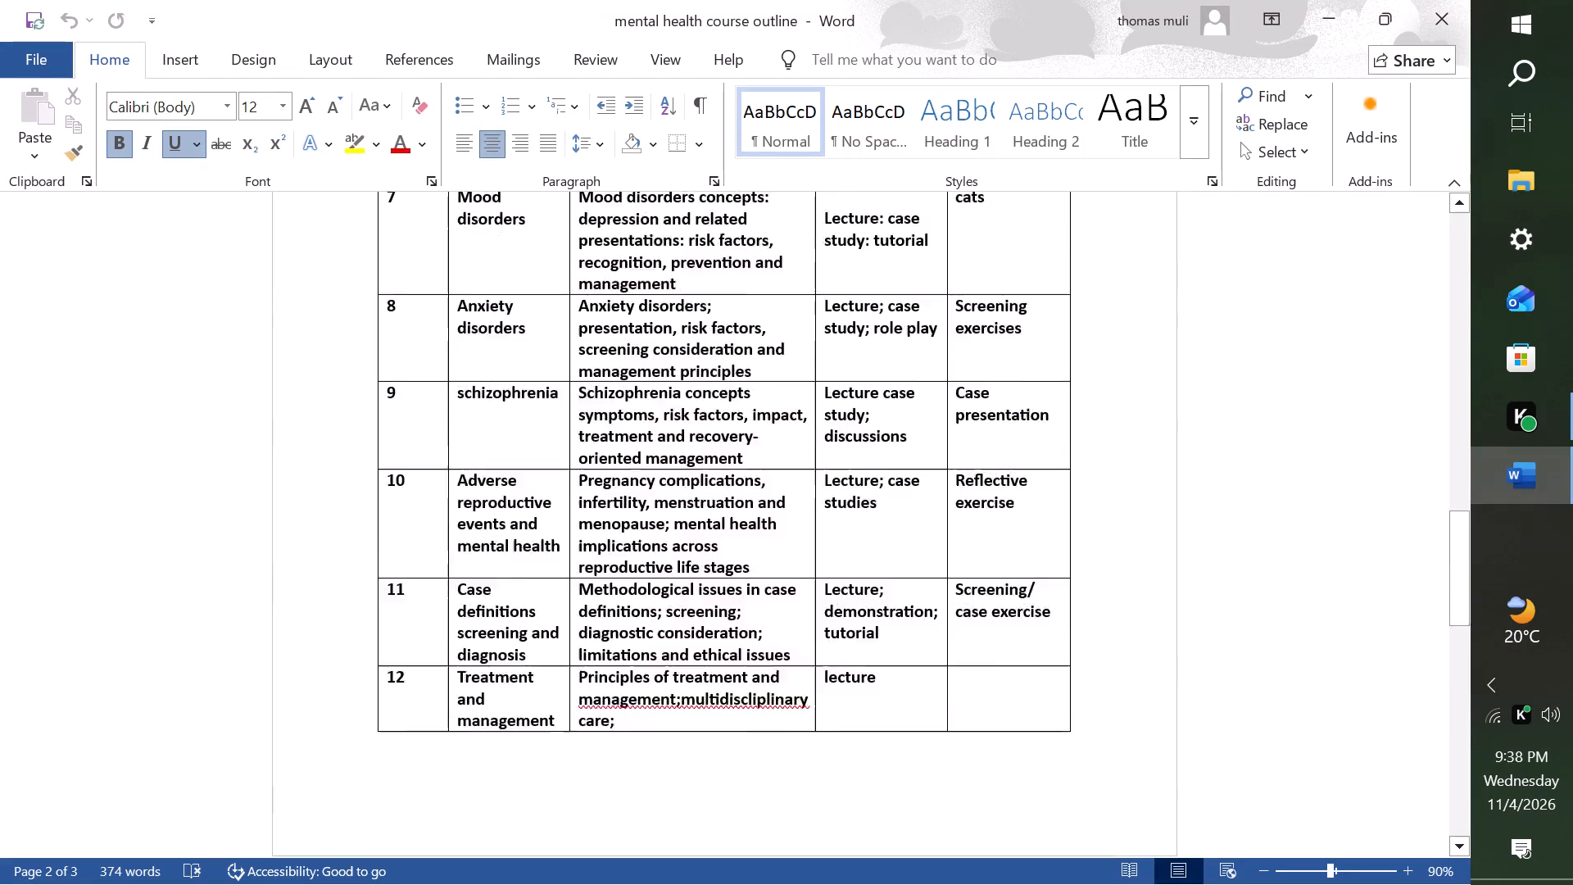
{"action": "scroll", "coordinate": [614, 501], "scroll_direction": "up", "scroll_amount": 1}
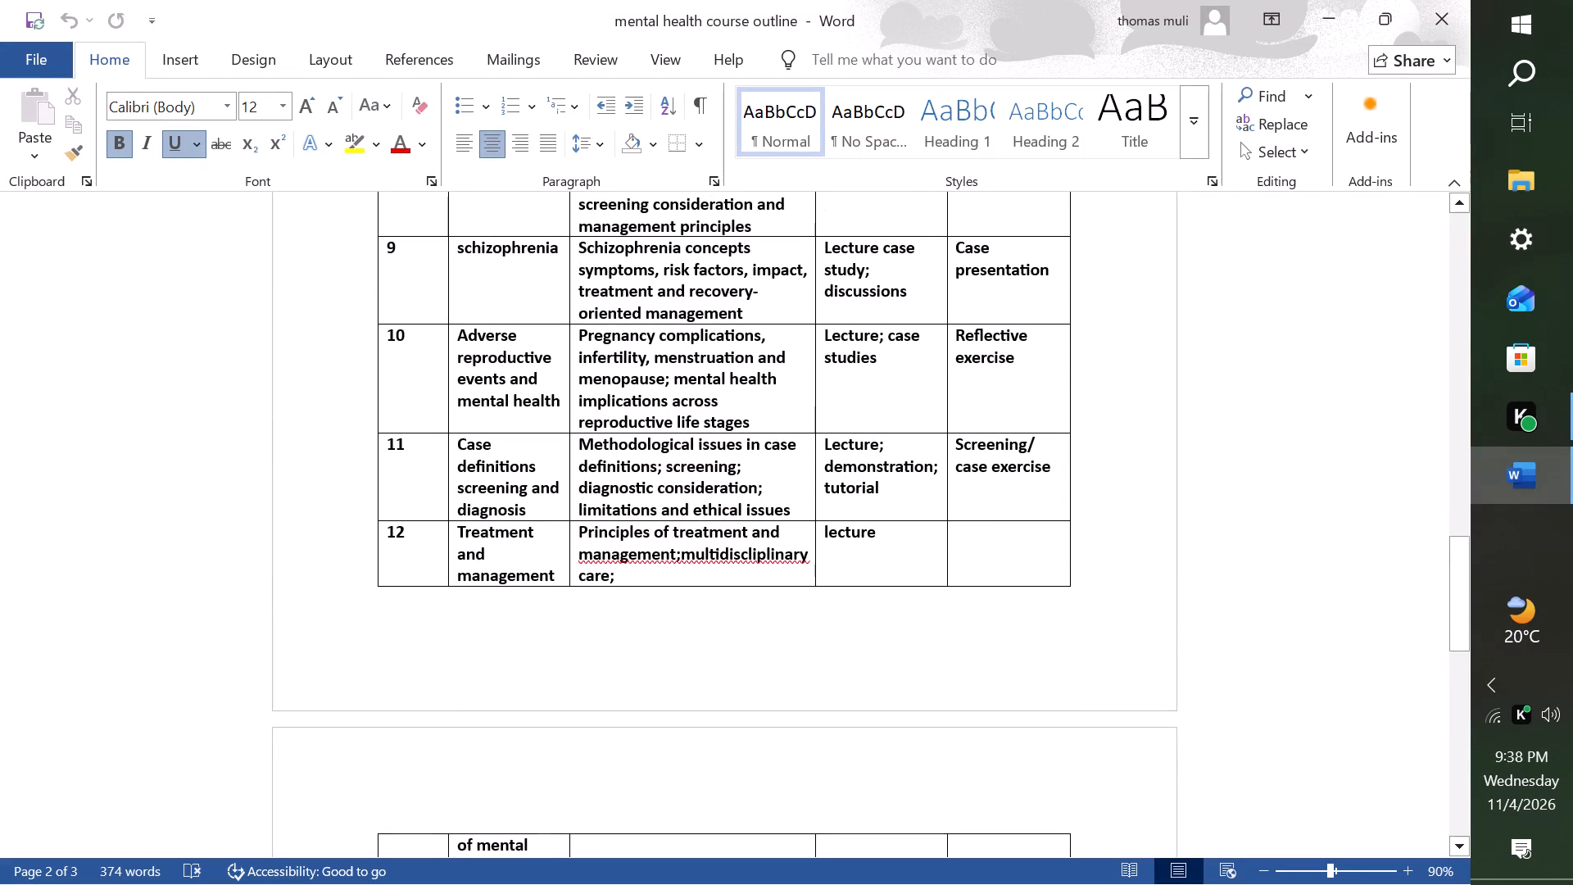
{"action": "right_click", "coordinate": [696, 539]}
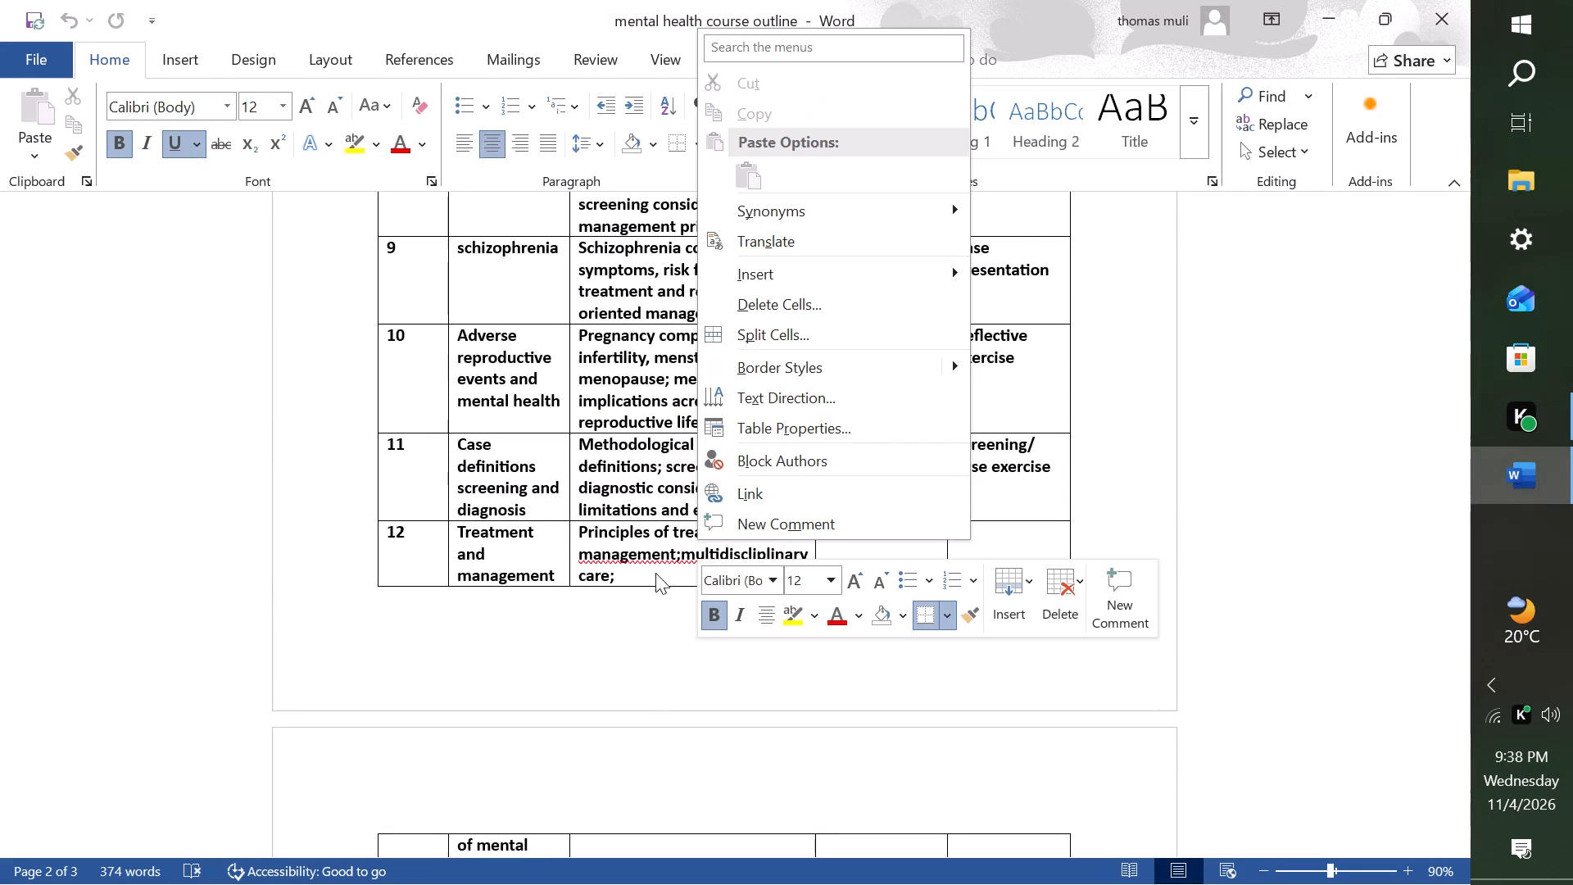
{"action": "left_click_drag", "start_coordinate": [655, 574], "coordinate": [664, 561]}
{"action": "right_click", "coordinate": [677, 539]}
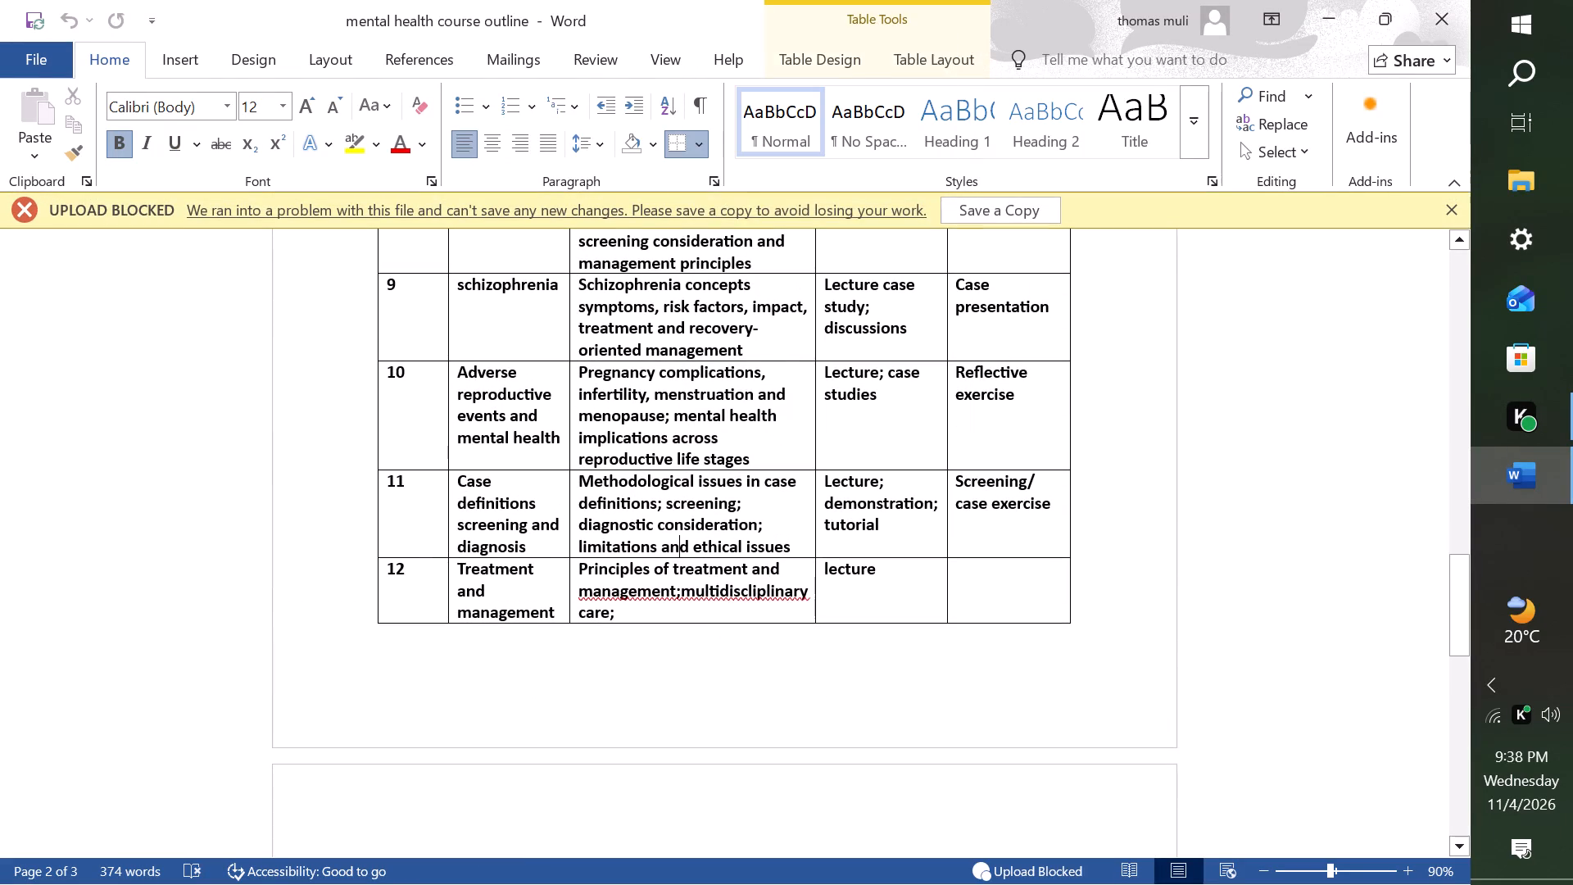
{"action": "left_click_drag", "start_coordinate": [609, 652], "coordinate": [659, 615]}
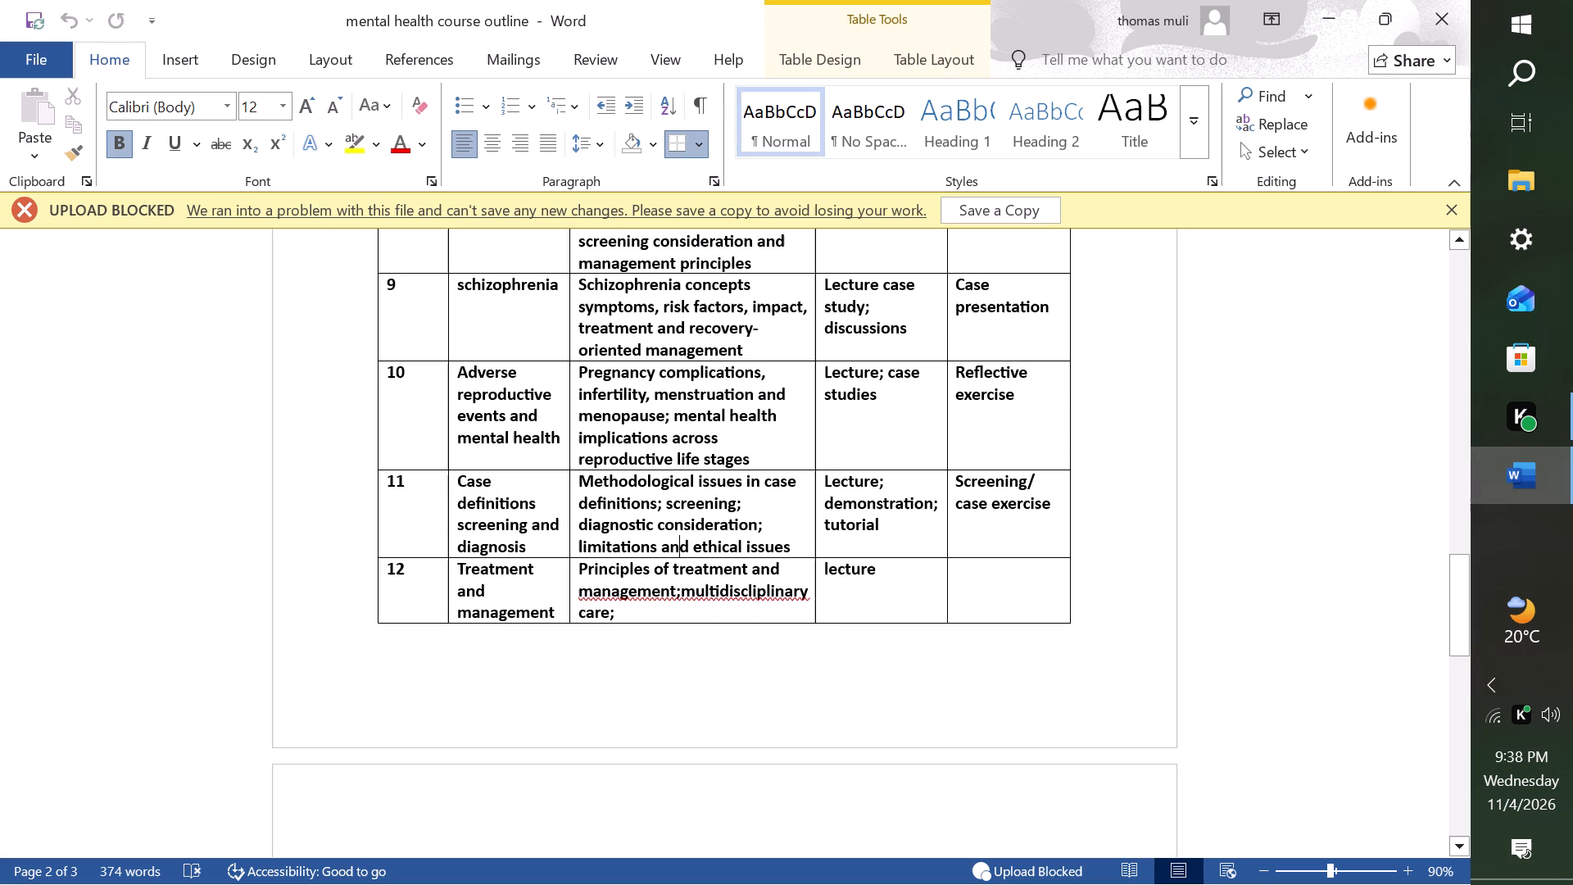
{"action": "left_click_drag", "start_coordinate": [659, 615], "coordinate": [673, 597]}
{"action": "left_click", "coordinate": [673, 597]}
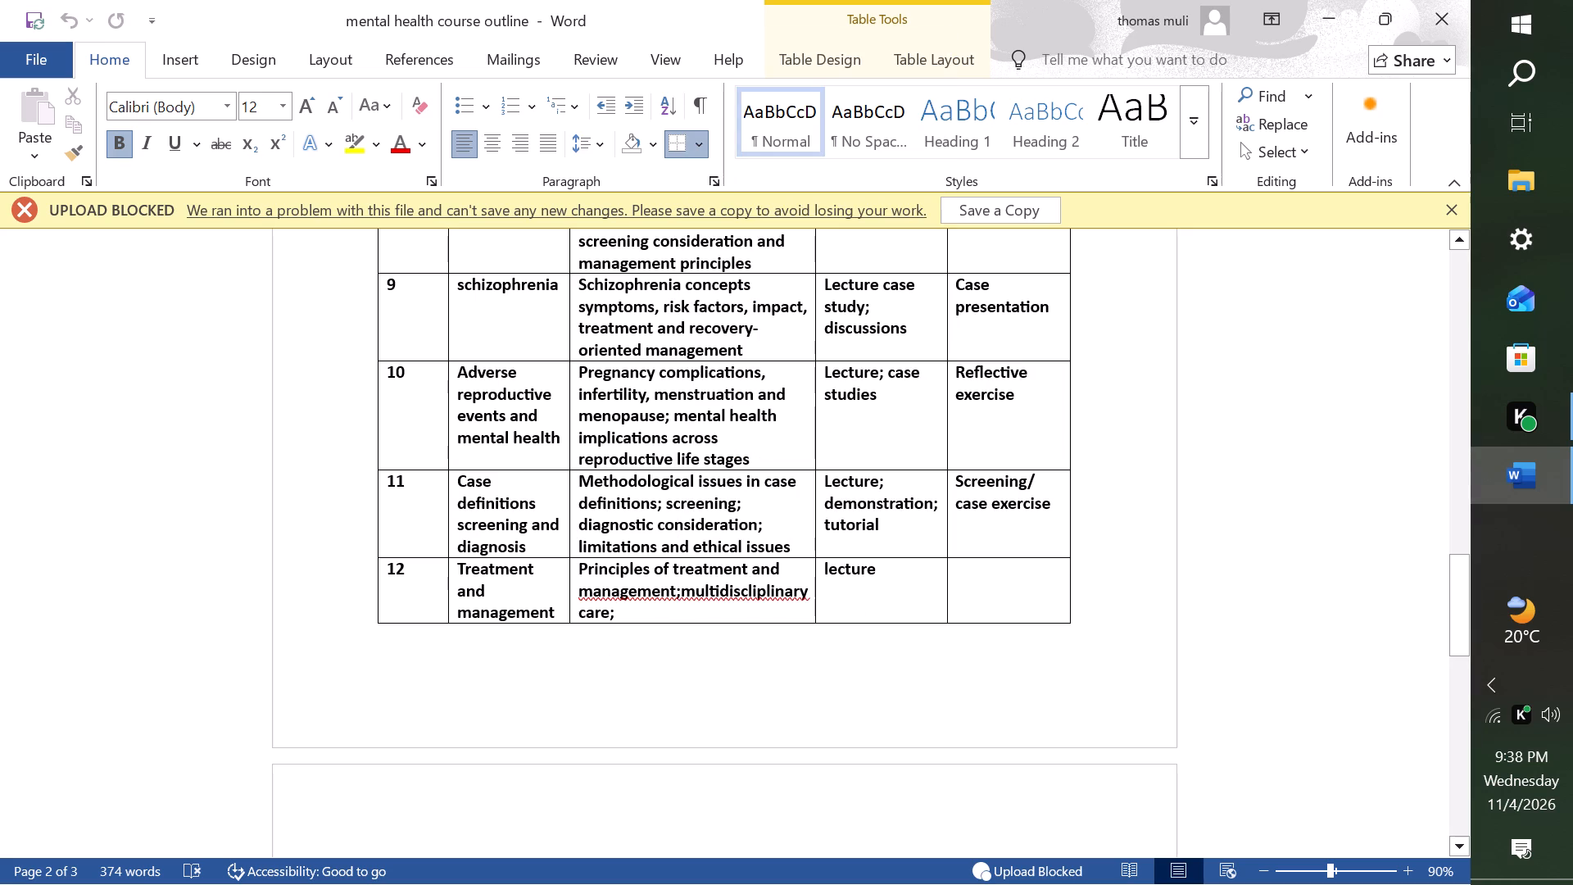
{"action": "left_click", "coordinate": [673, 597]}
{"action": "right_click", "coordinate": [673, 597]}
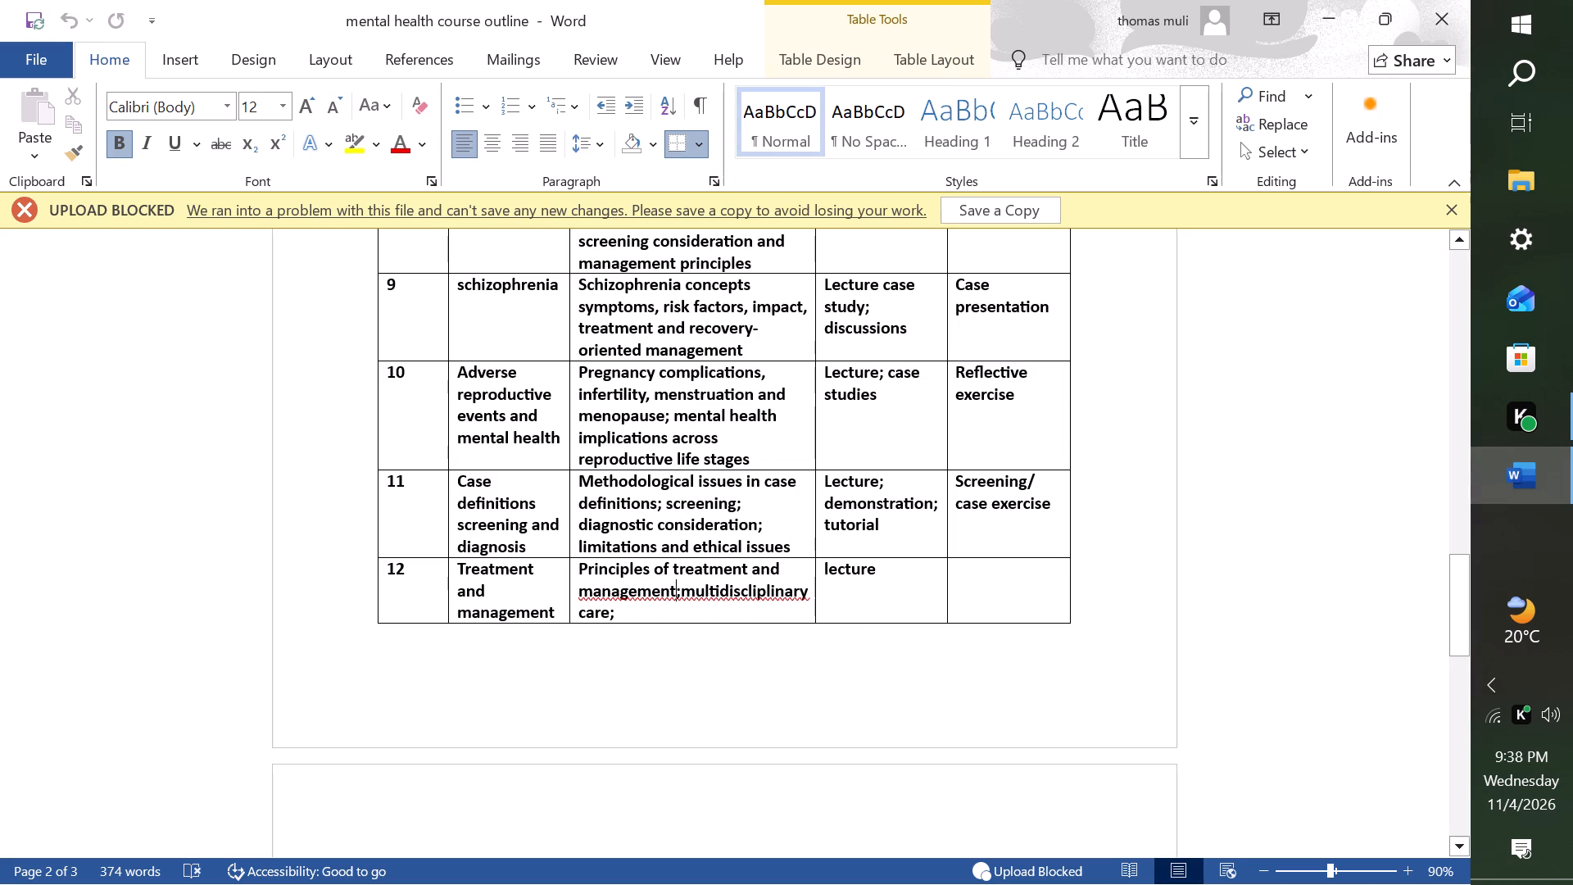
{"action": "right_click", "coordinate": [673, 597]}
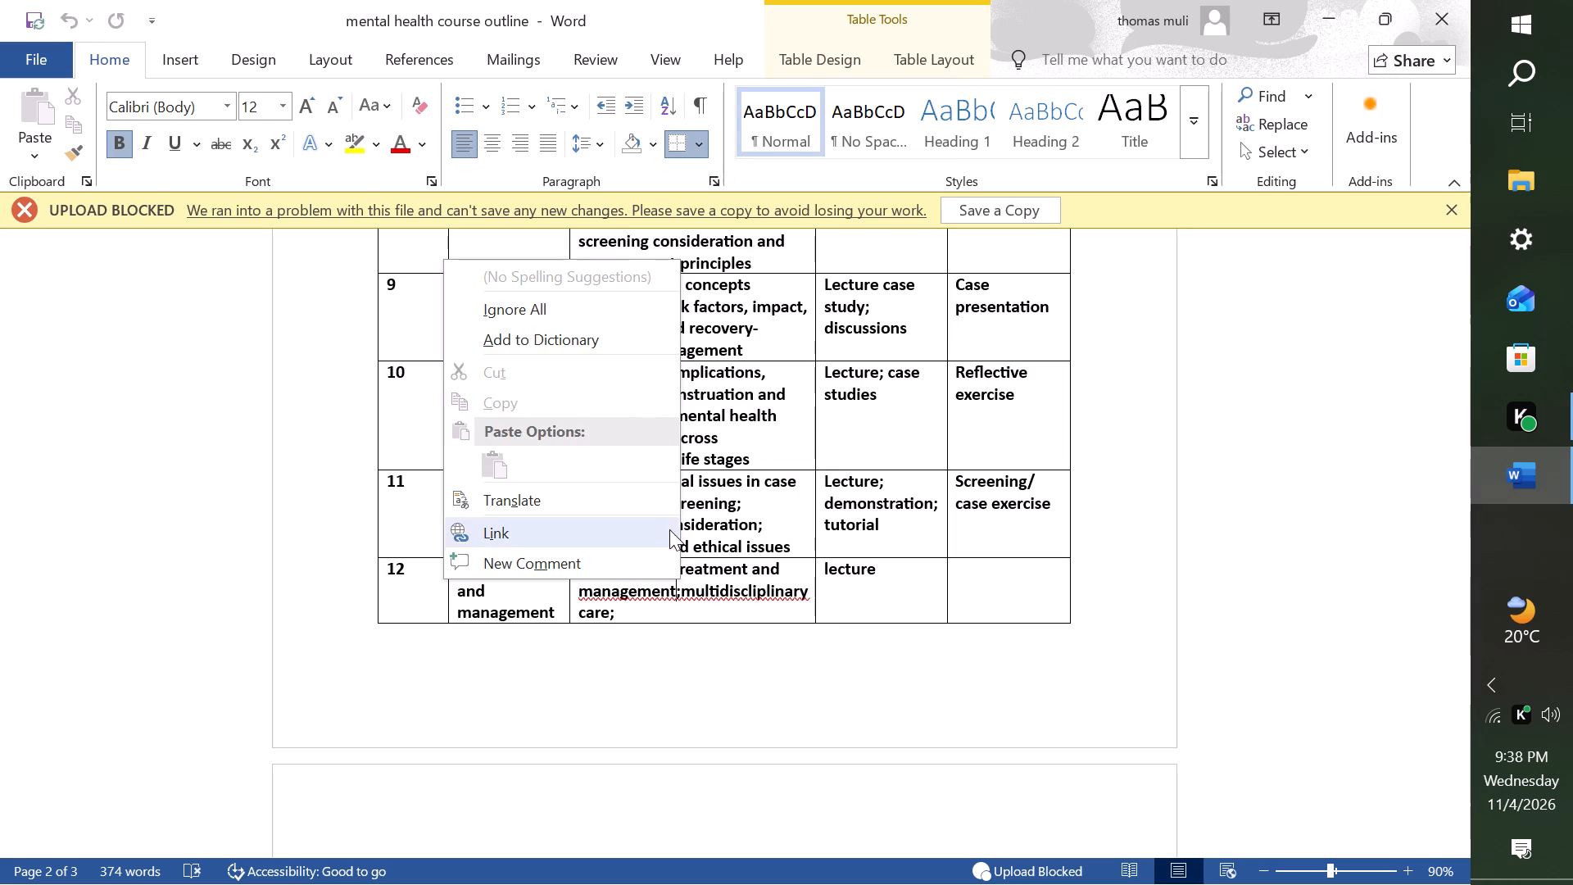
{"action": "left_click", "coordinate": [677, 627]}
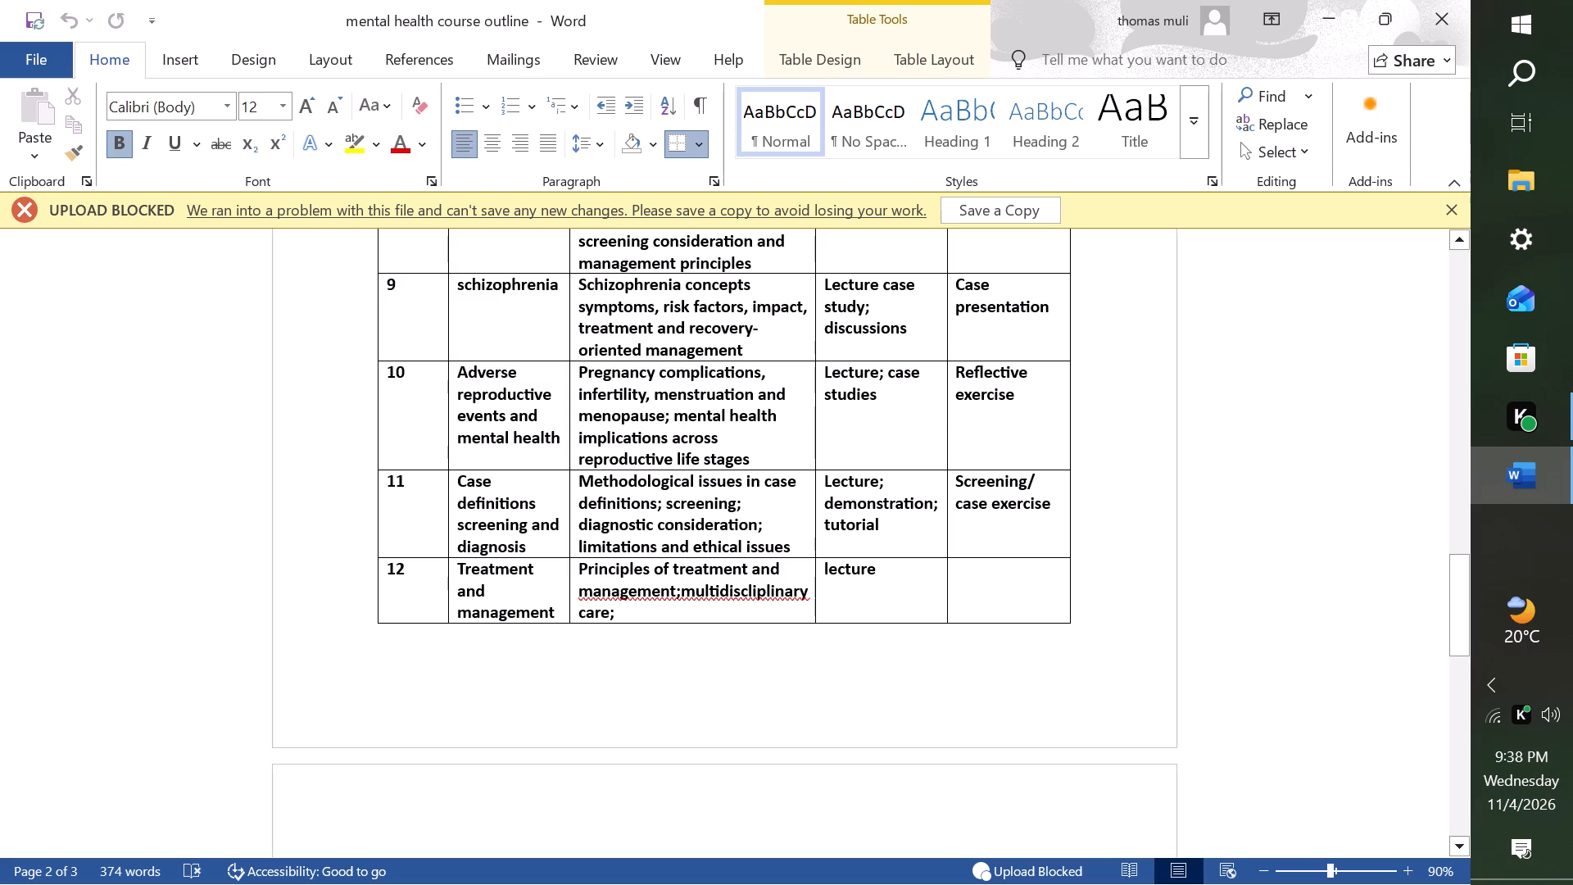
{"action": "left_click", "coordinate": [682, 597]}
{"action": "key", "text": "space"}
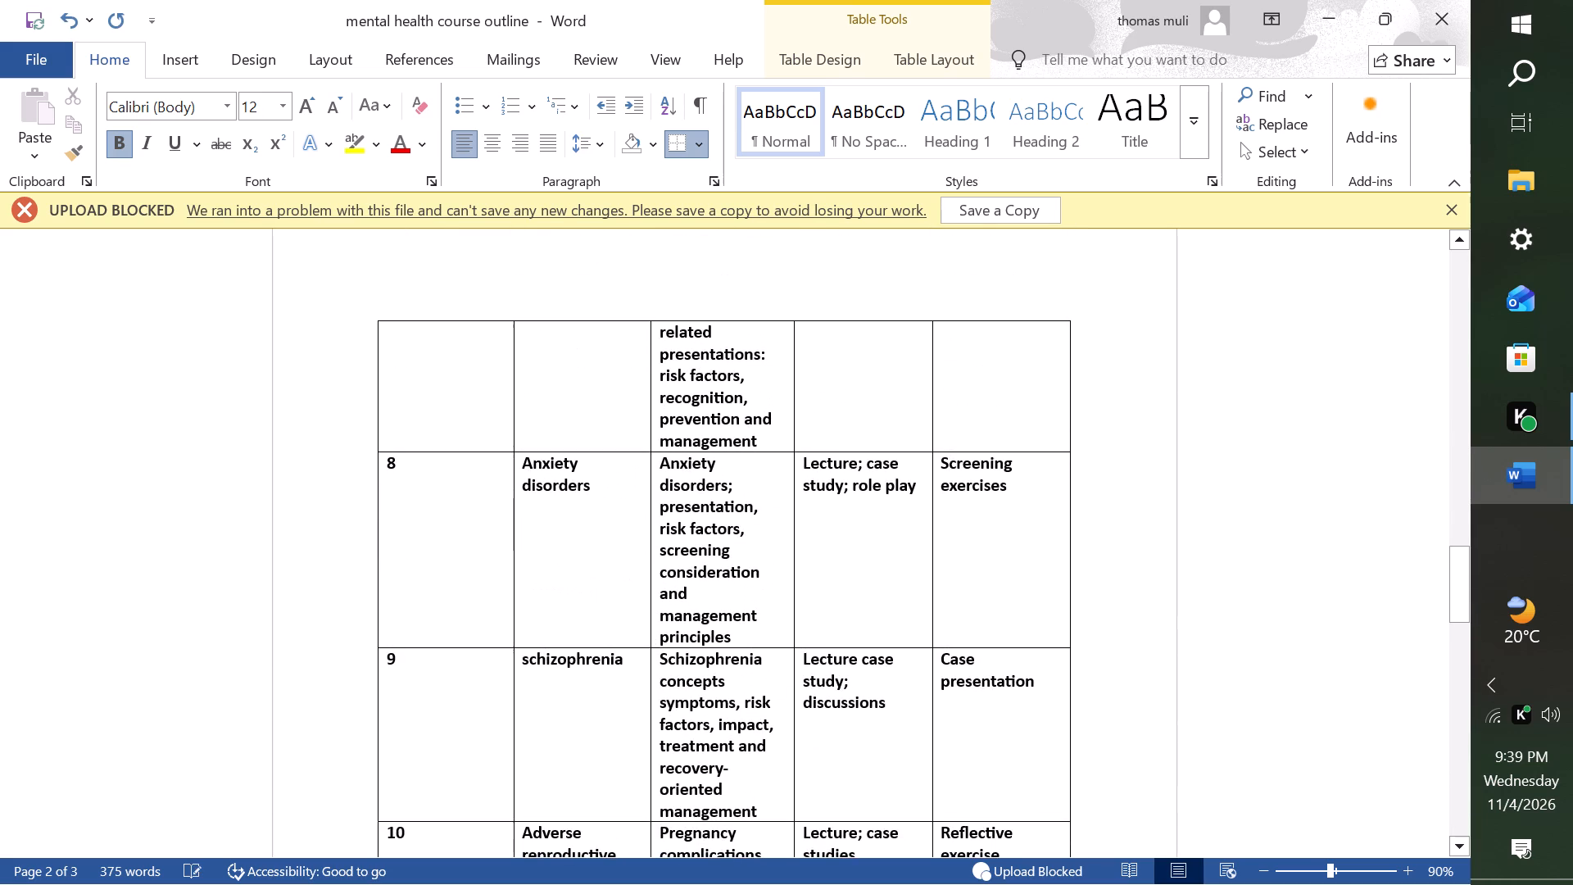
Correct the misspelled word after "management;" in the week 12 description to the suggested "multidisciplinary".
{"action": "scroll", "coordinate": [651, 610], "scroll_direction": "down", "scroll_amount": 1}
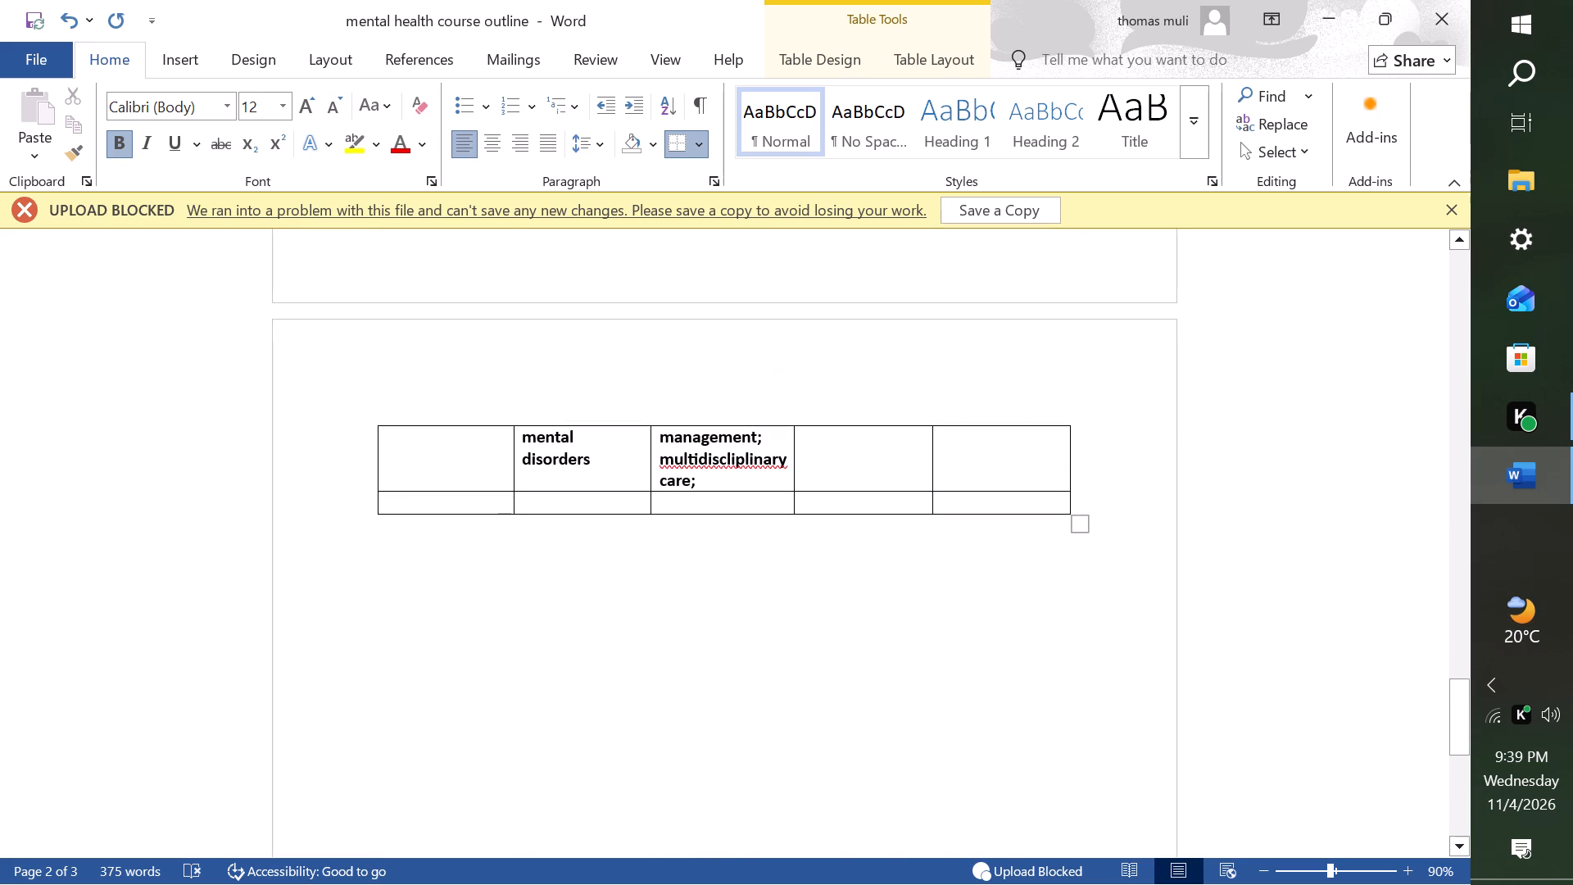
{"action": "right_click", "coordinate": [731, 462]}
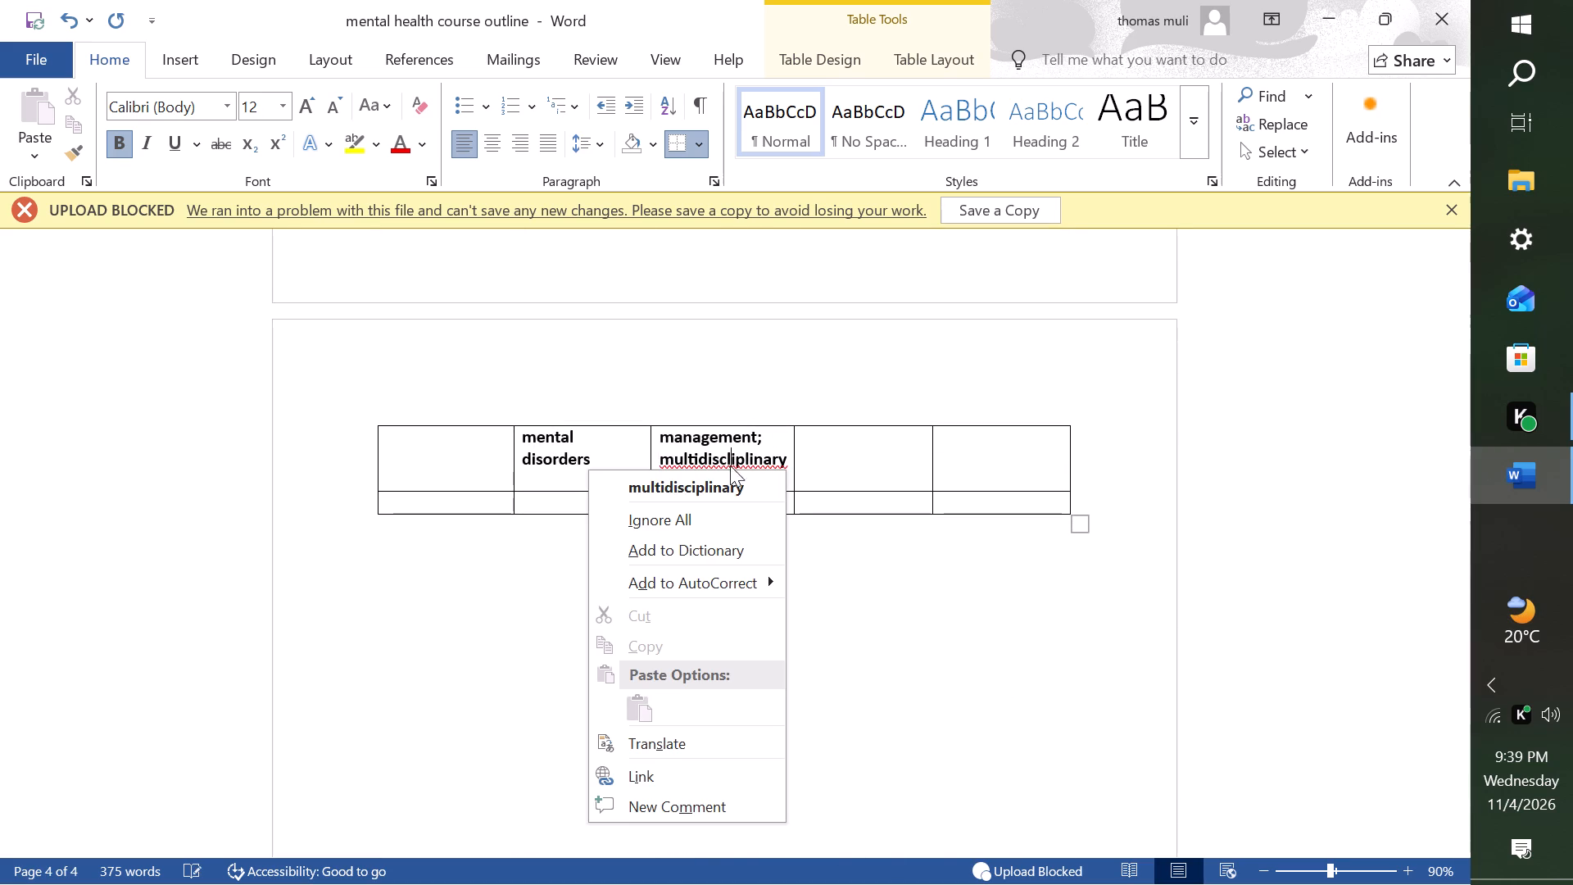
{"action": "left_click", "coordinate": [717, 490]}
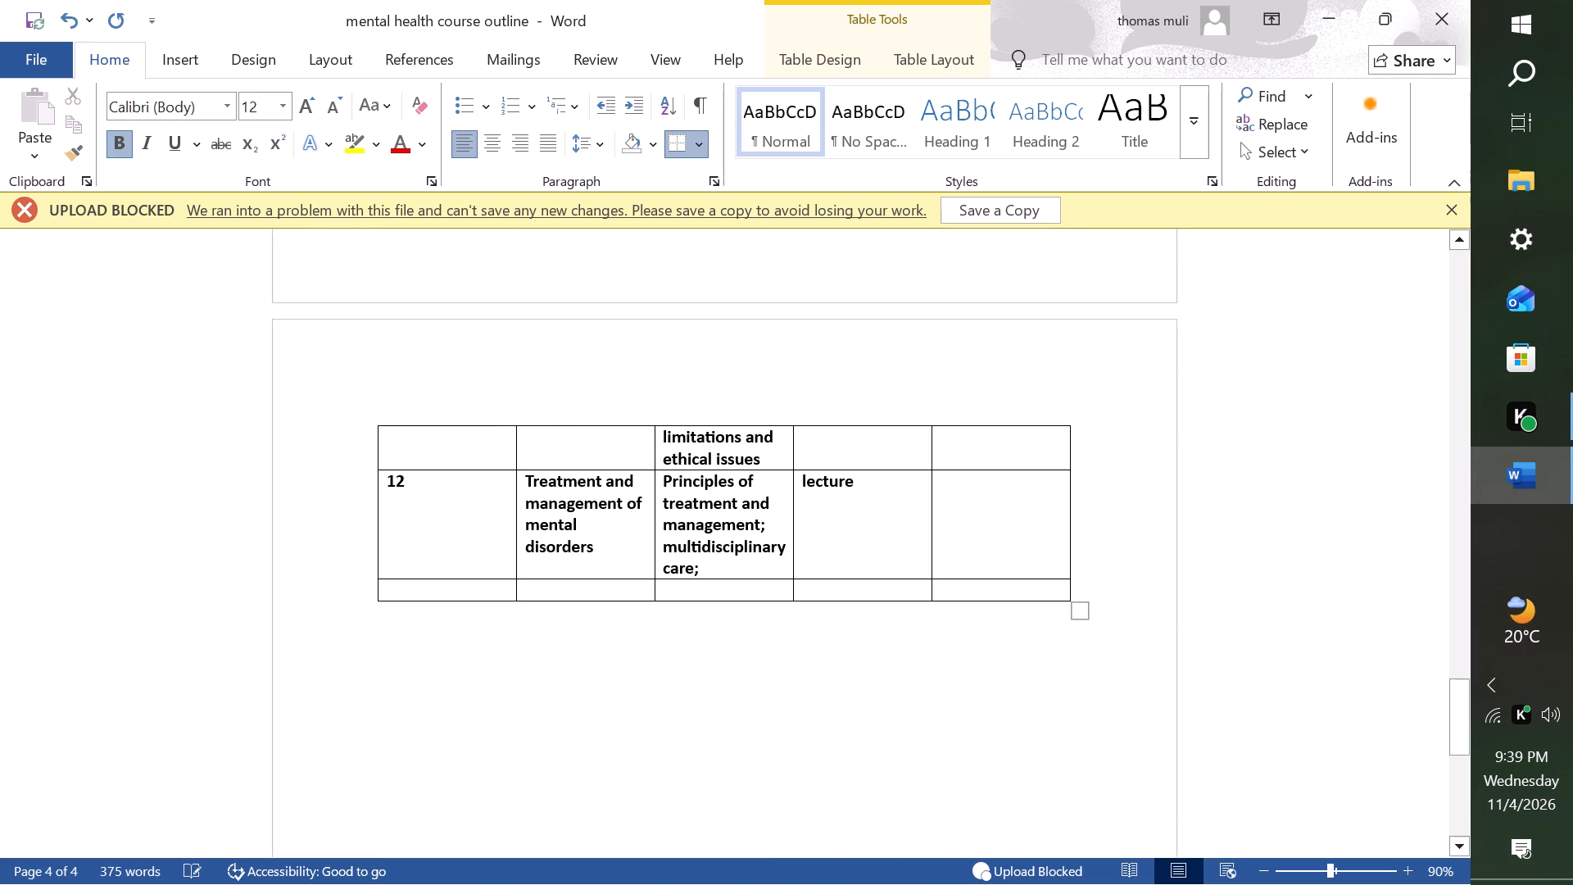
Add "community and occupational considerations" after "care;" at the end of the week 12 description.
{"action": "left_click", "coordinate": [707, 573]}
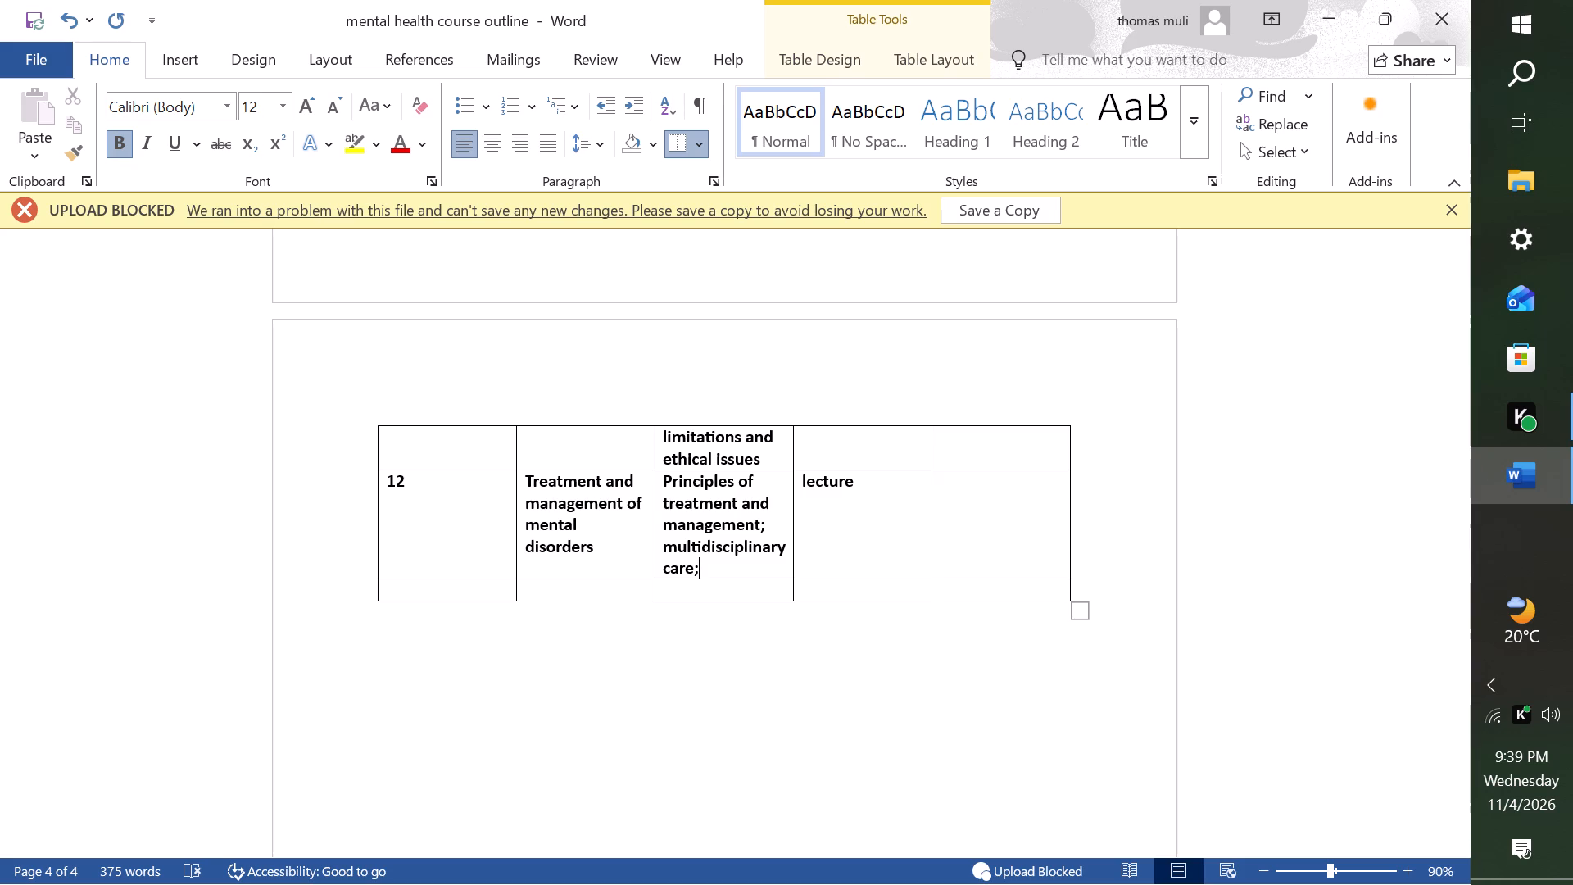
{"action": "key", "text": "semicolon"}
{"action": "key", "text": "BackSpace"}
{"action": "type", "text": "community"}
{"action": "key", "text": "space"}
{"action": "type", "text": "and occup"}
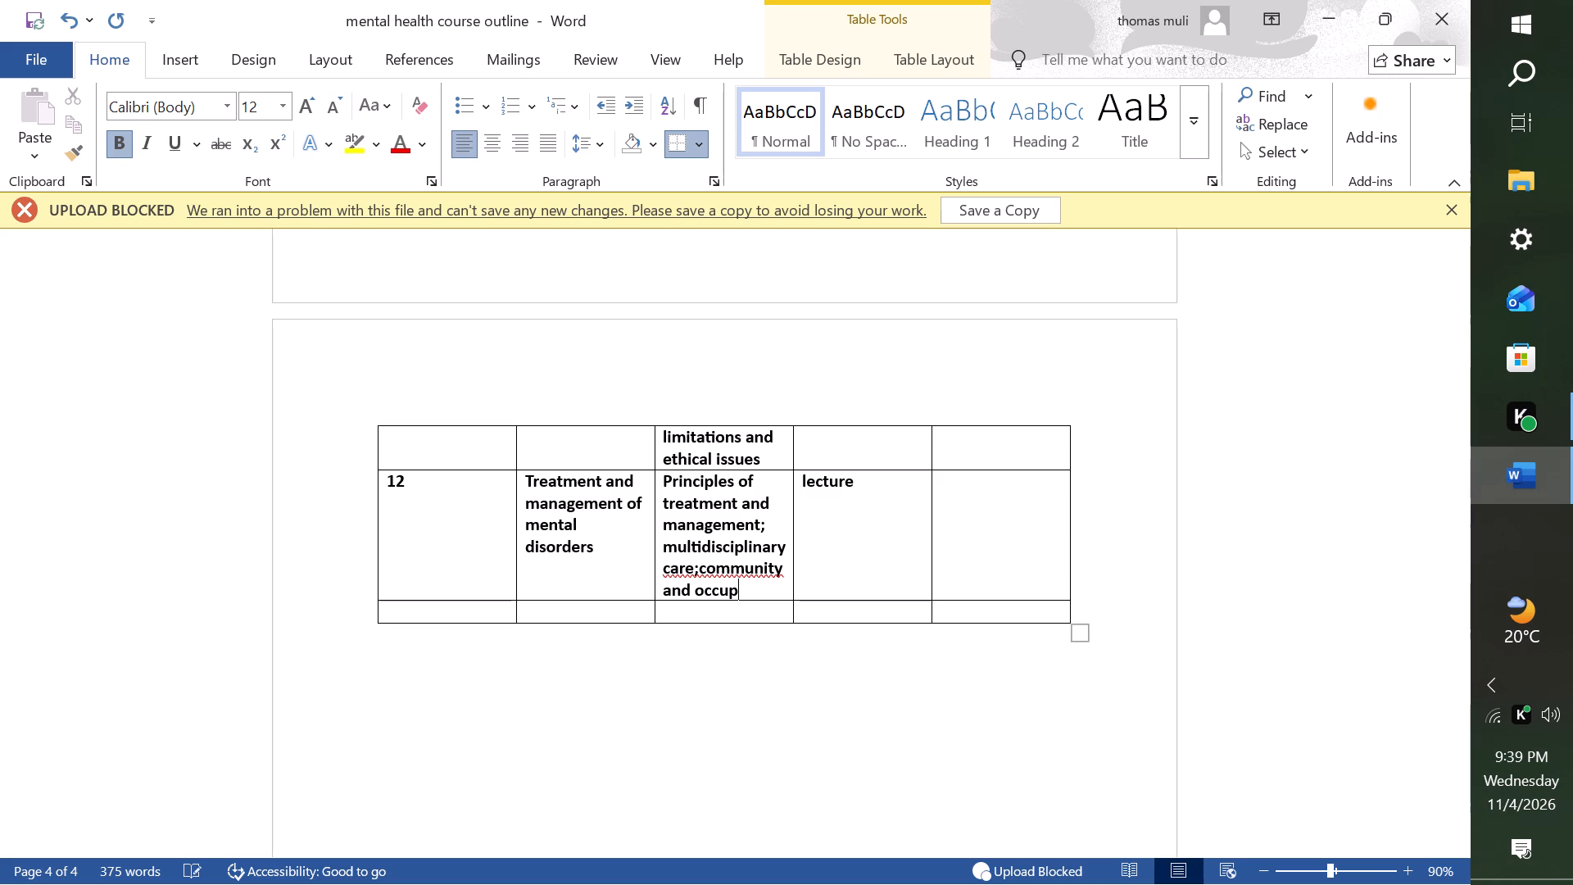
{"action": "type", "text": "ational consideration"}
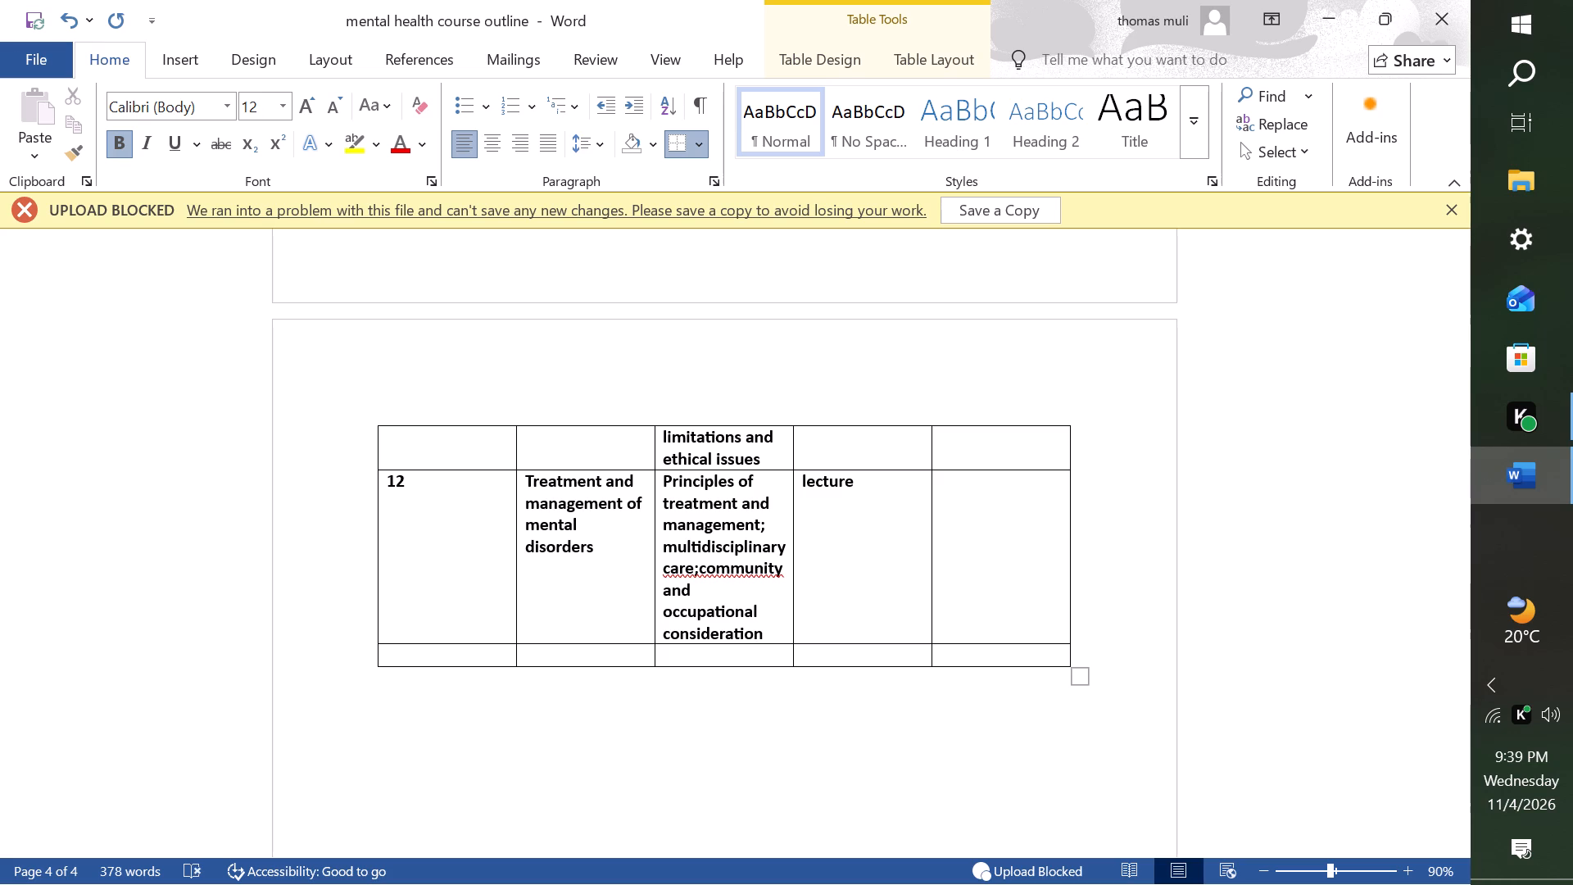
{"action": "key", "text": "s"}
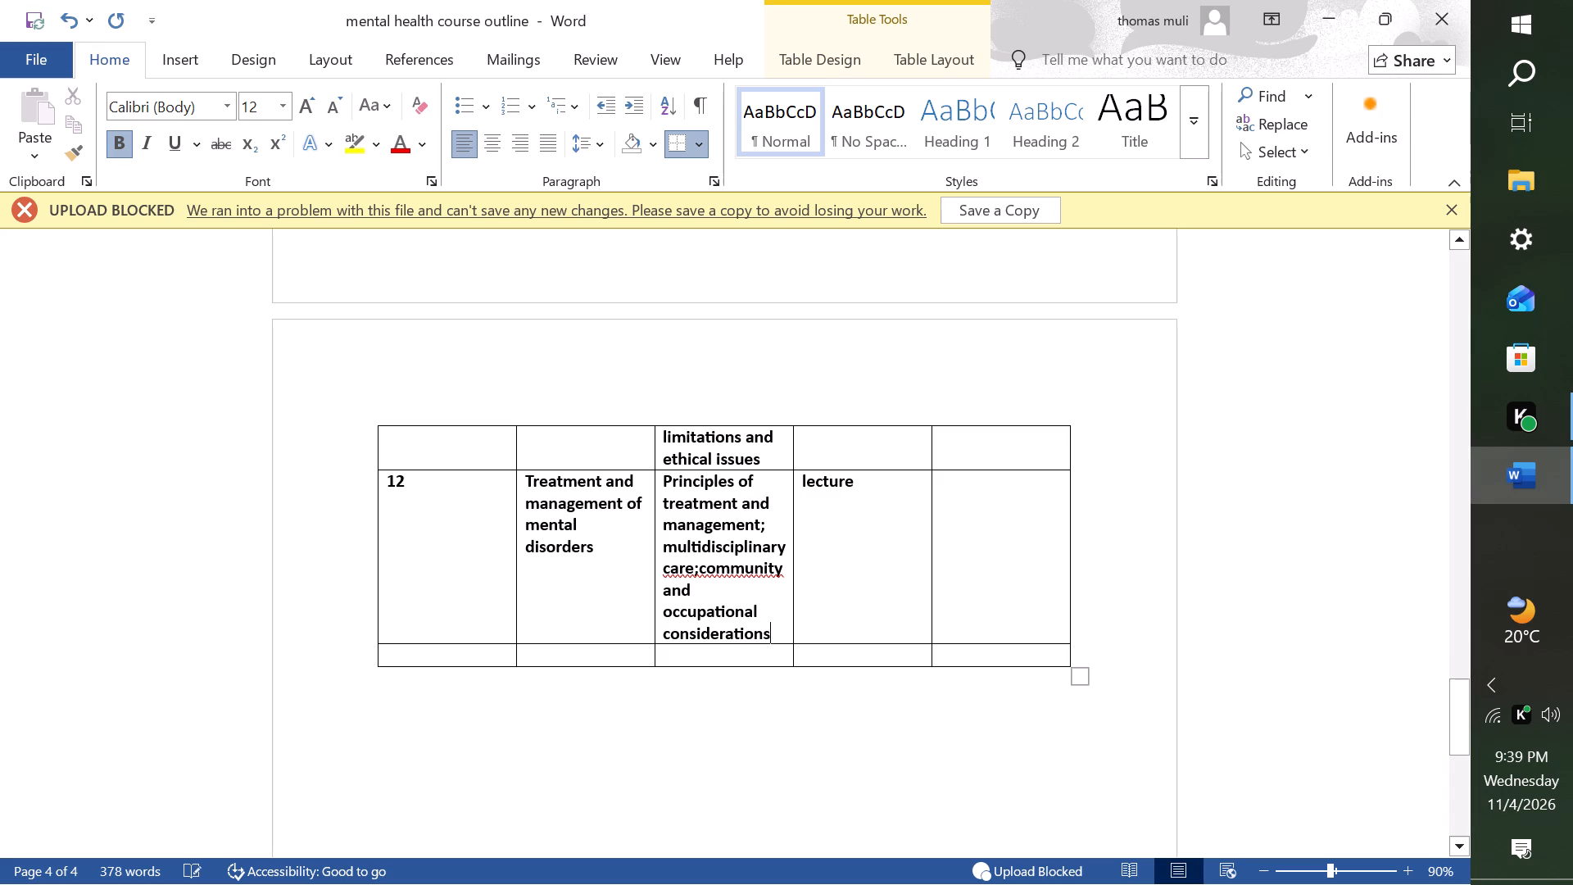
Apply the suggested spacing correction "care; community" in the week 12 description.
{"action": "right_click", "coordinate": [718, 567]}
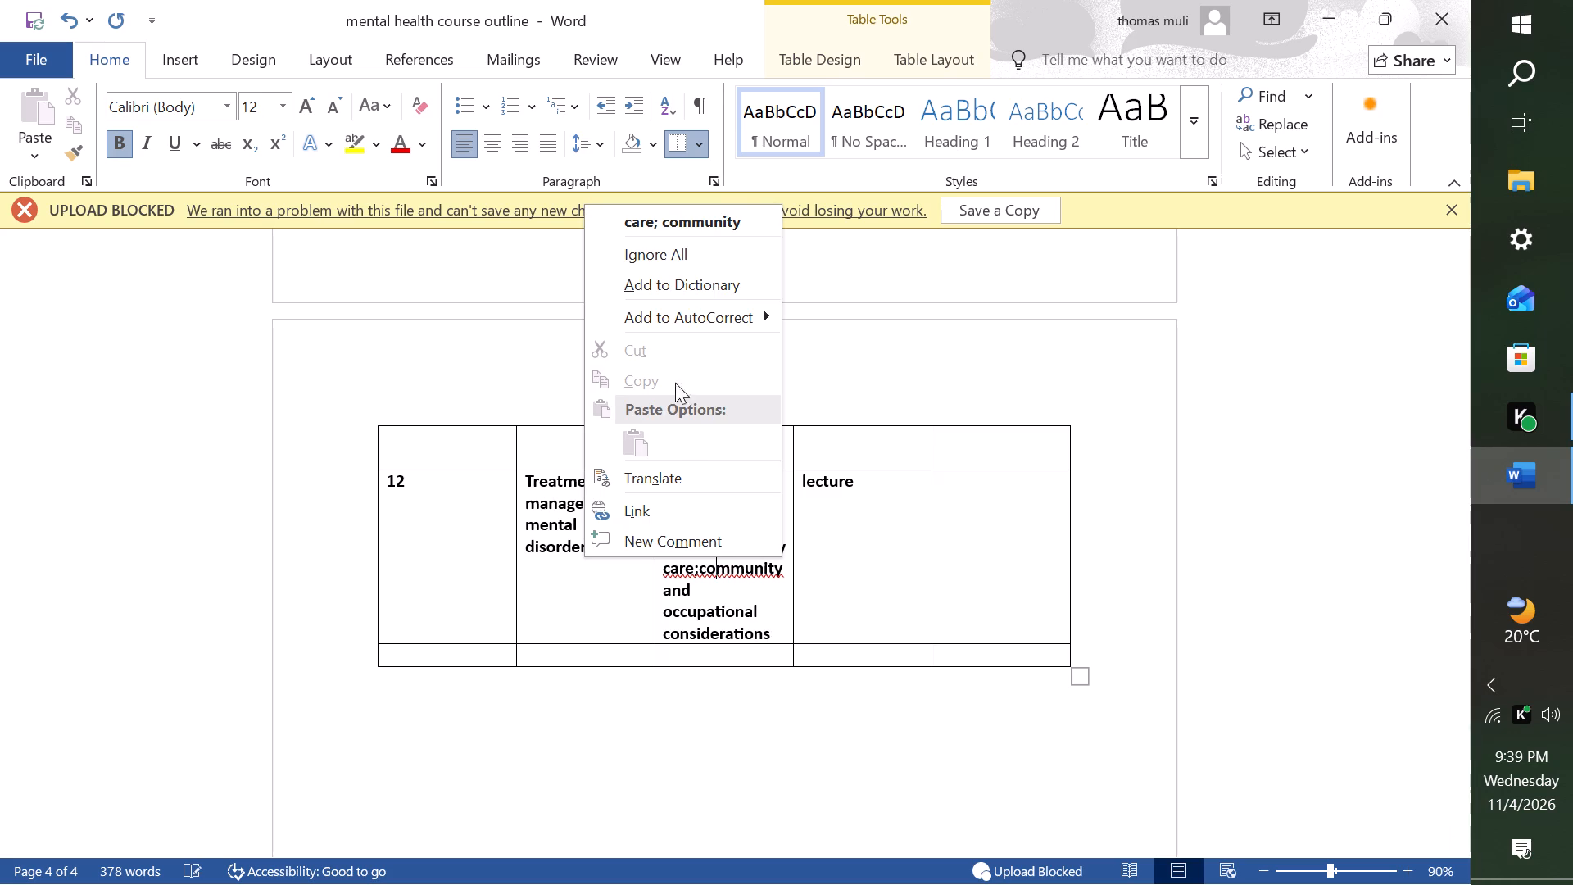
{"action": "left_click", "coordinate": [700, 233]}
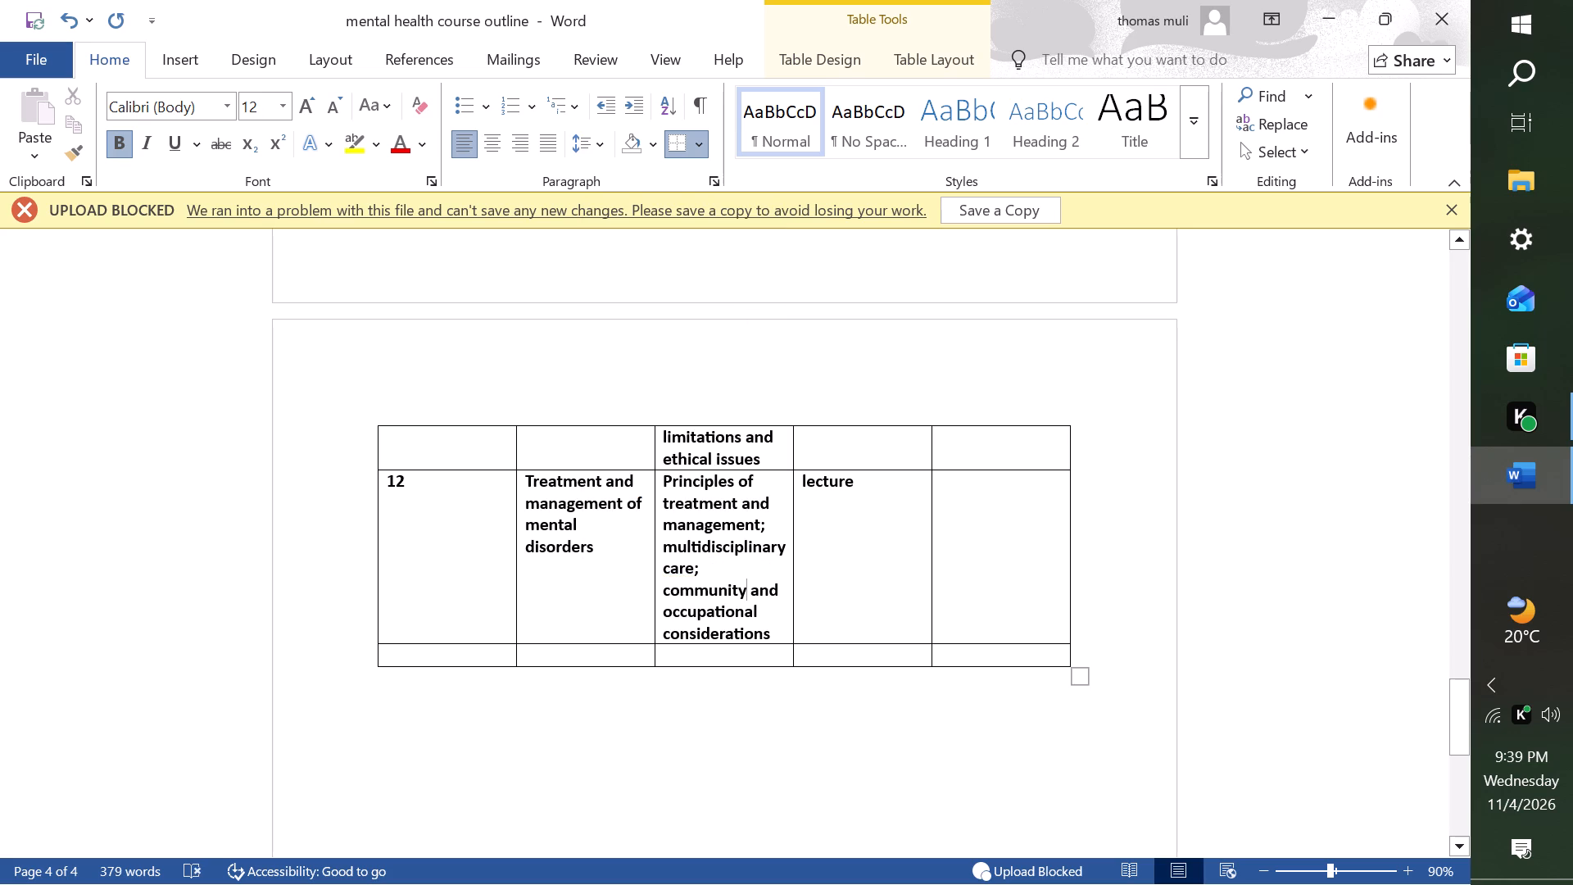
{"action": "key", "text": "semicolon"}
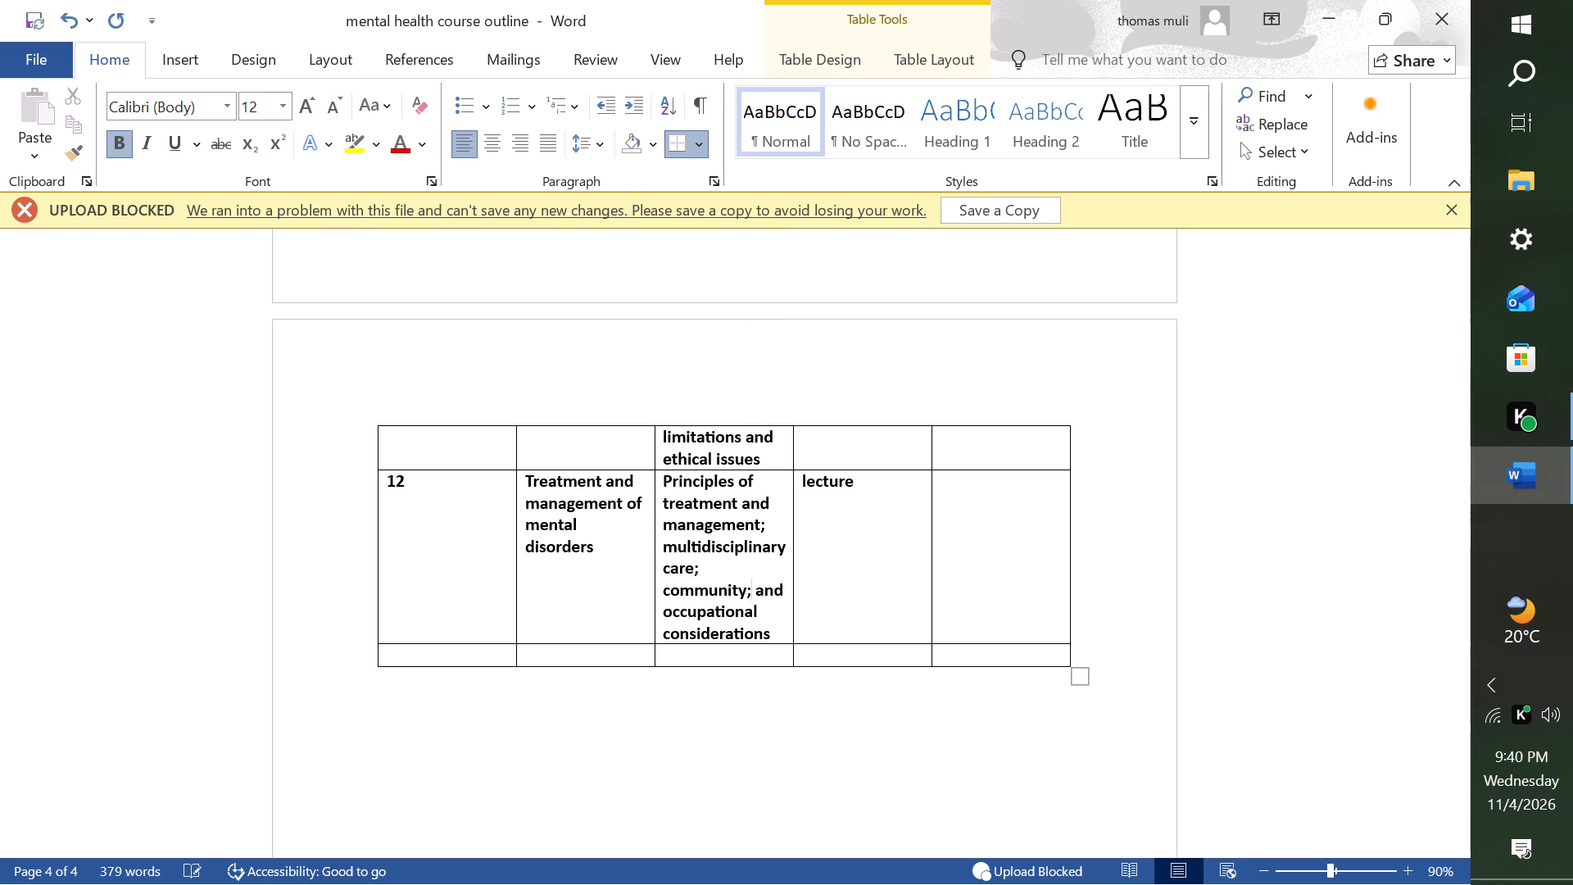
{"action": "key", "text": "ctrl+z"}
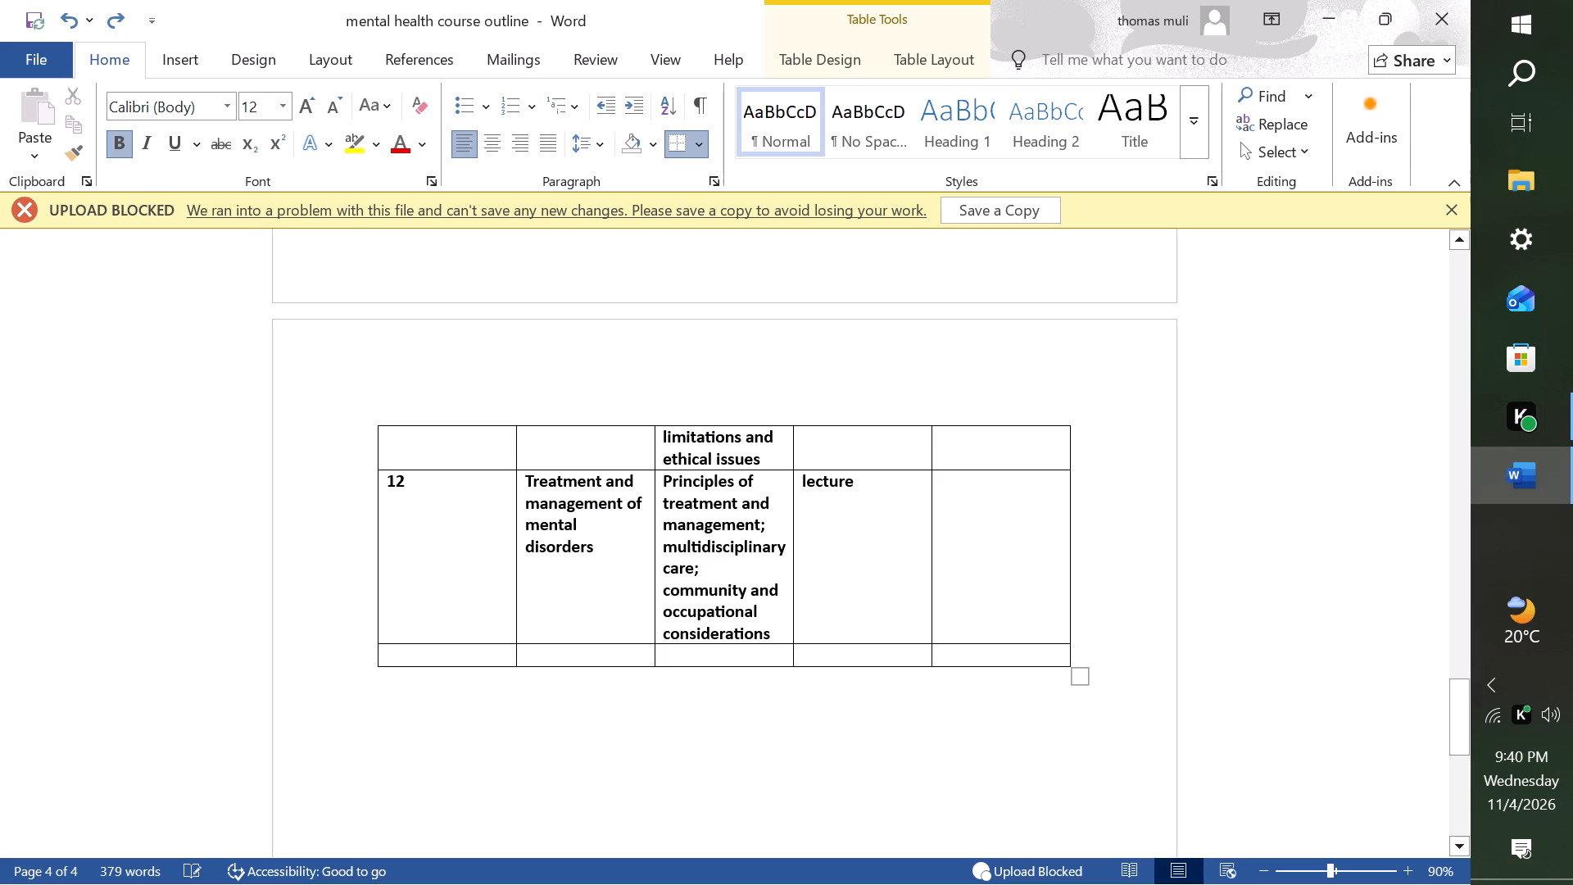
Extend the "lecture" entry in the week 12 row with ";case study;field preparation".
{"action": "left_click", "coordinate": [859, 488]}
{"action": "key", "text": "semicolon"}
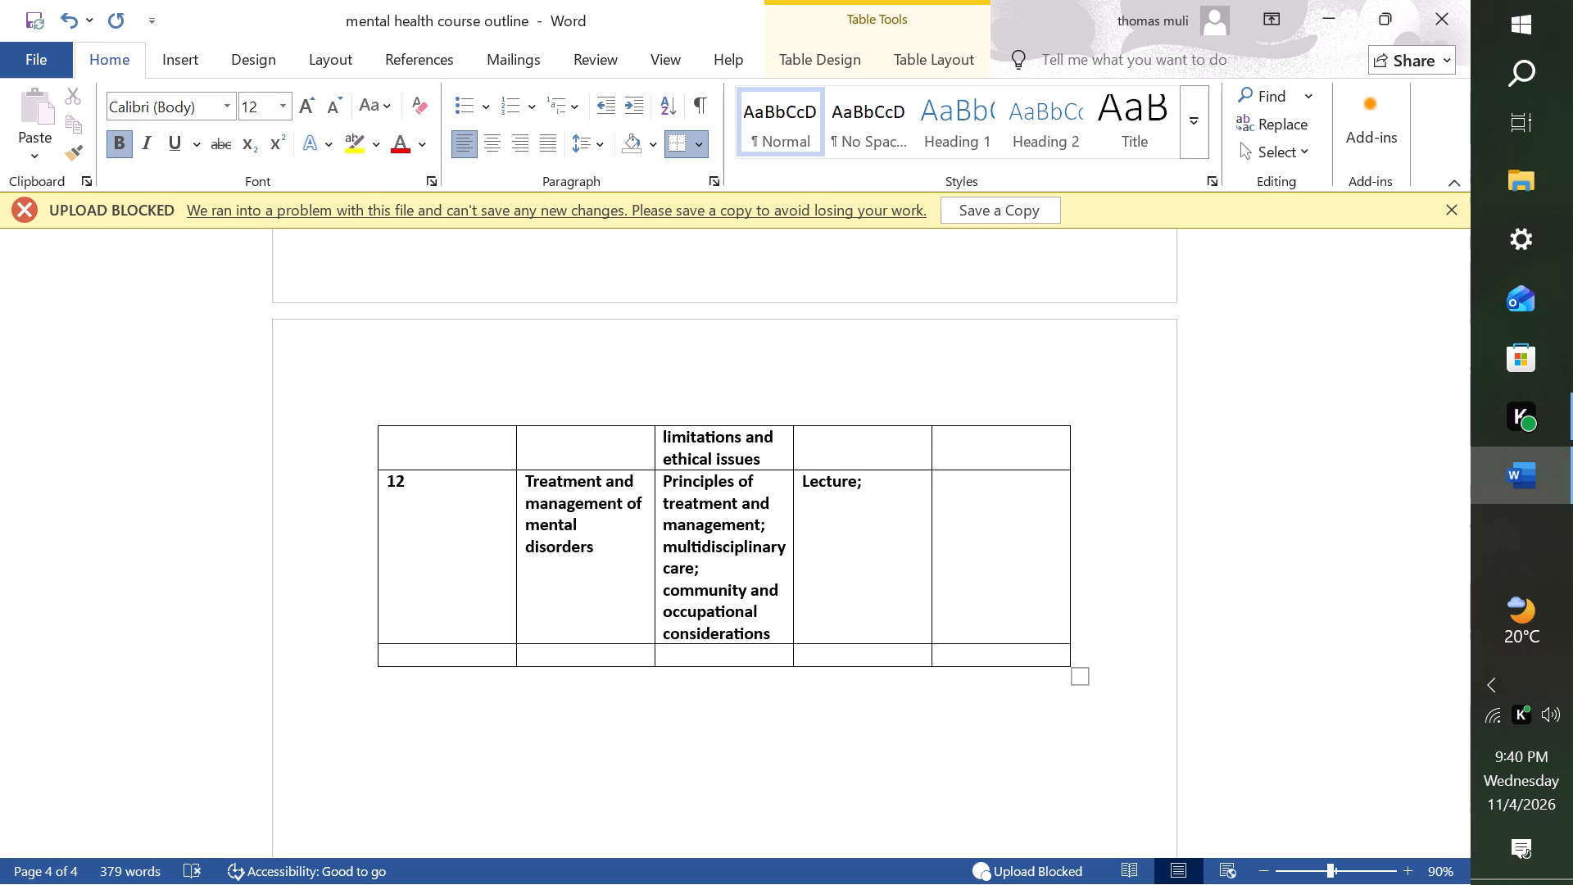
{"action": "type", "text": "case"}
{"action": "key", "text": "space"}
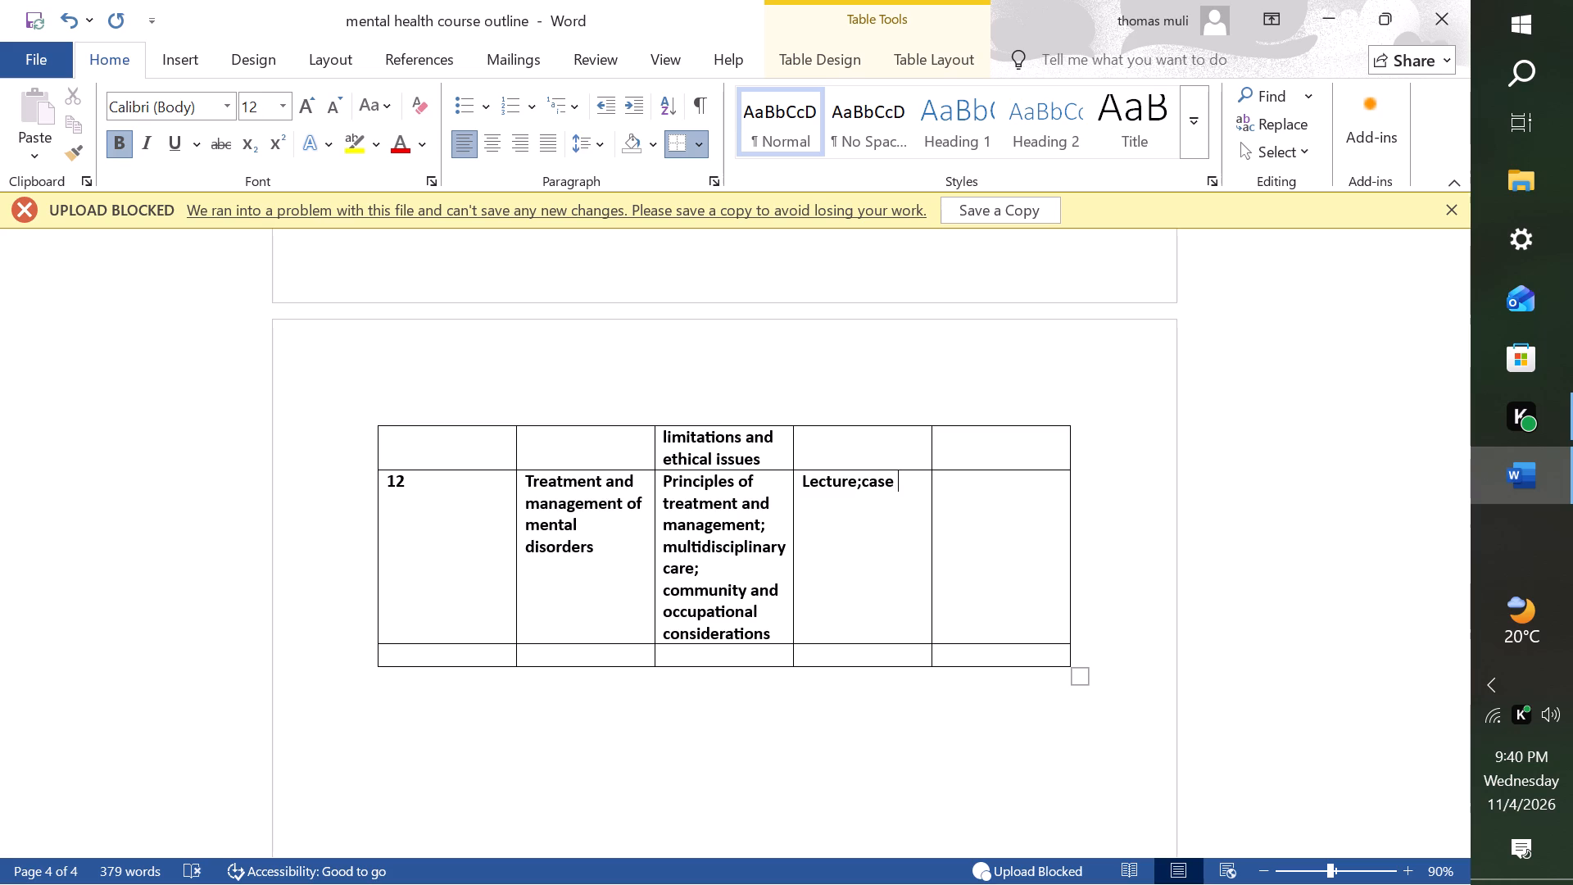
{"action": "type", "text": "stu"}
{"action": "type", "text": "dy"}
{"action": "key", "text": "semicolon"}
{"action": "type", "text": "field preparation"}
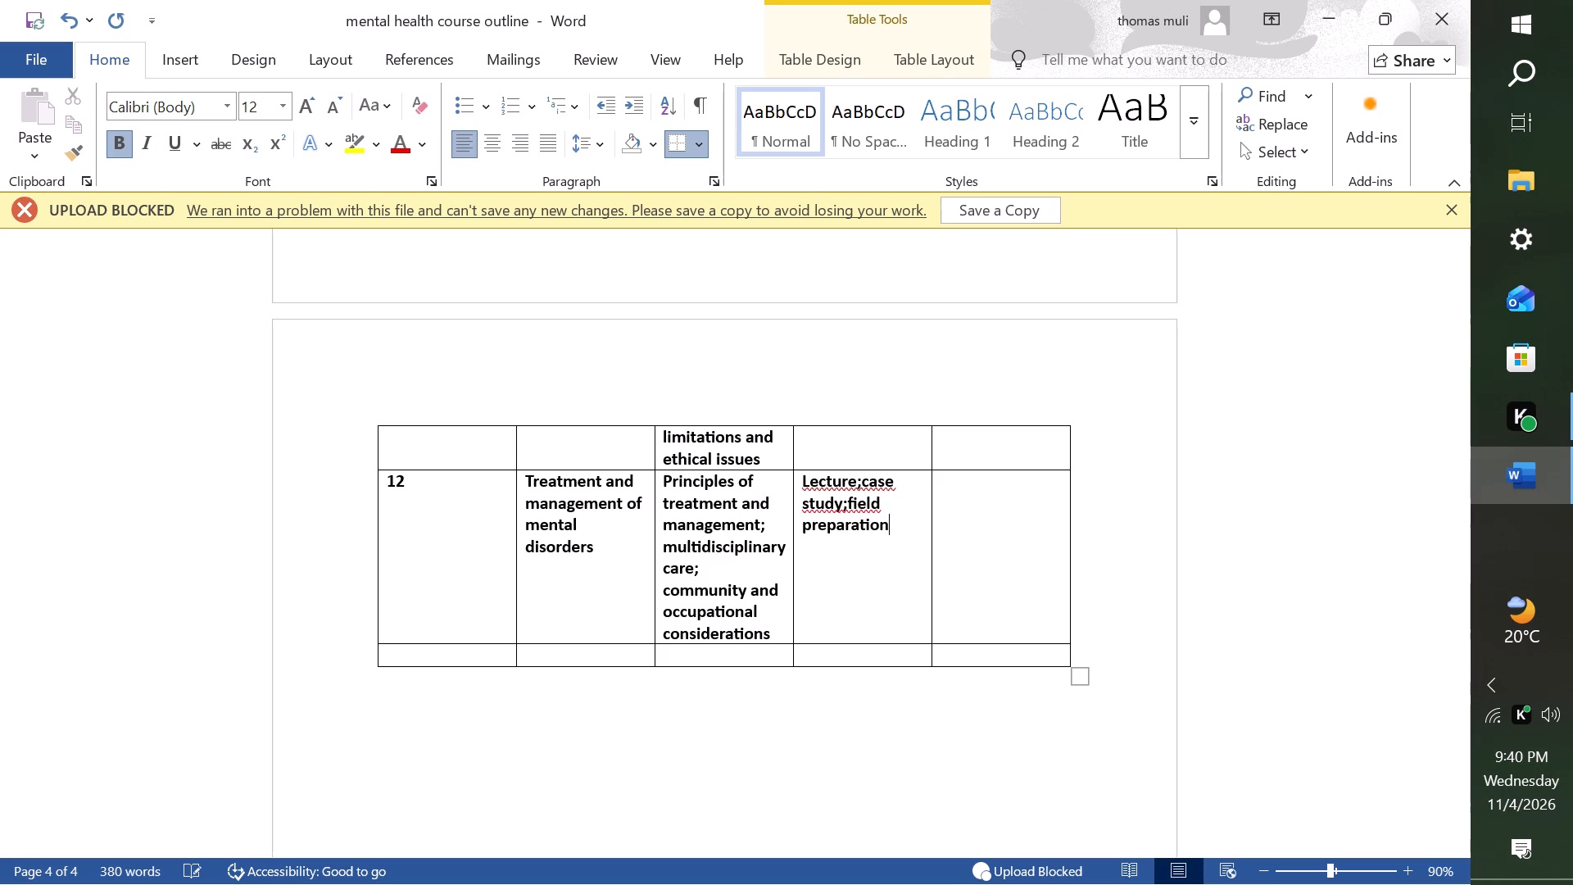
Apply the suggested spacing correction "Lecture; case" in the week 12 fourth-column entry.
{"action": "right_click", "coordinate": [867, 480]}
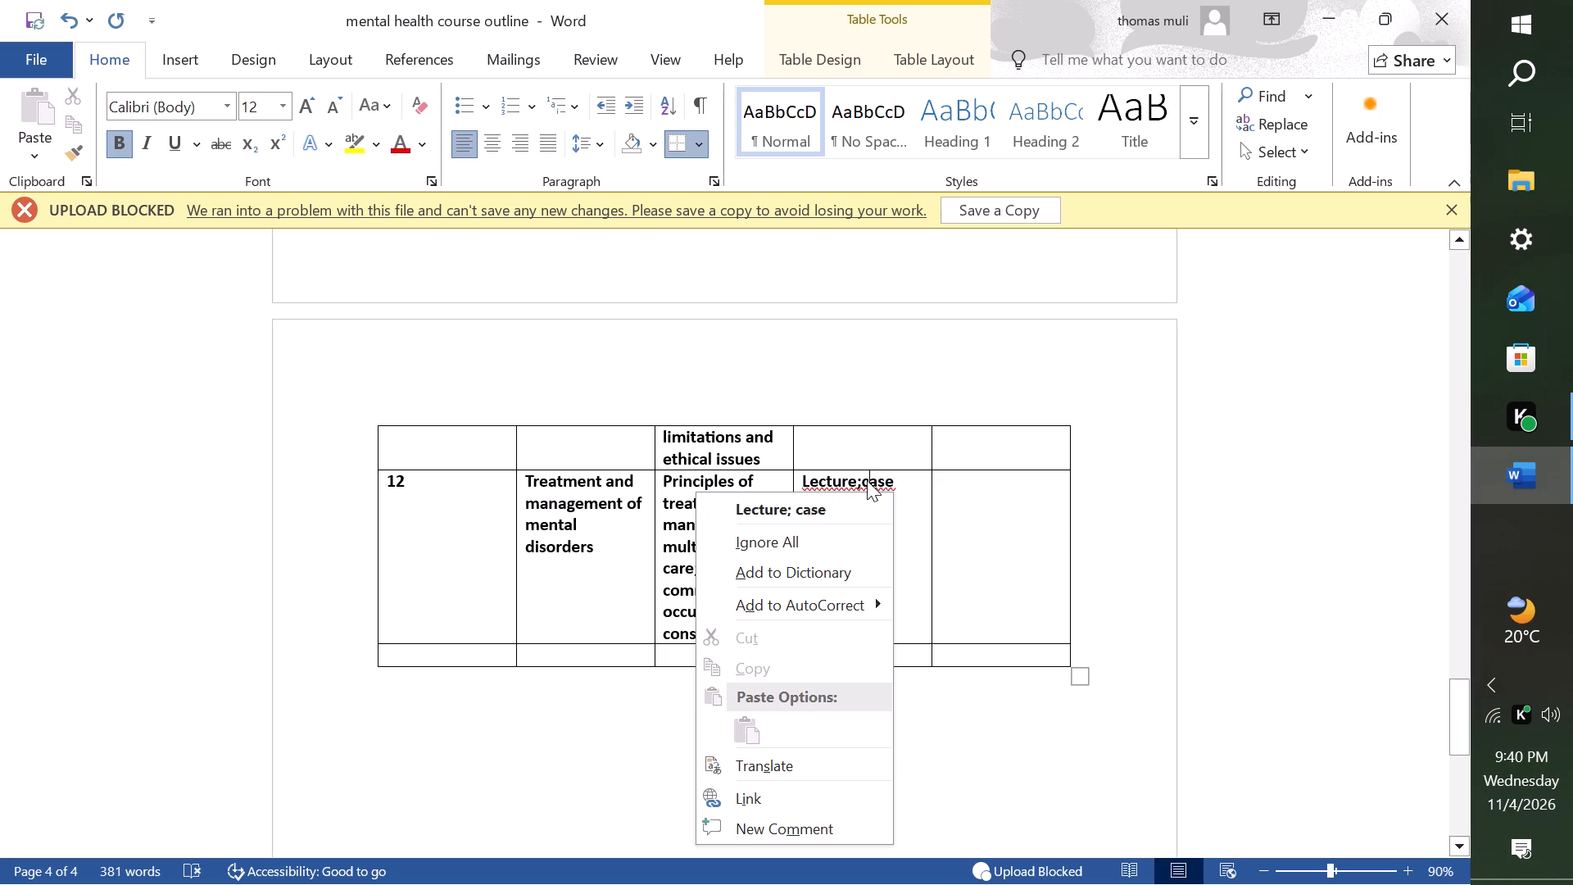
{"action": "left_click", "coordinate": [840, 514]}
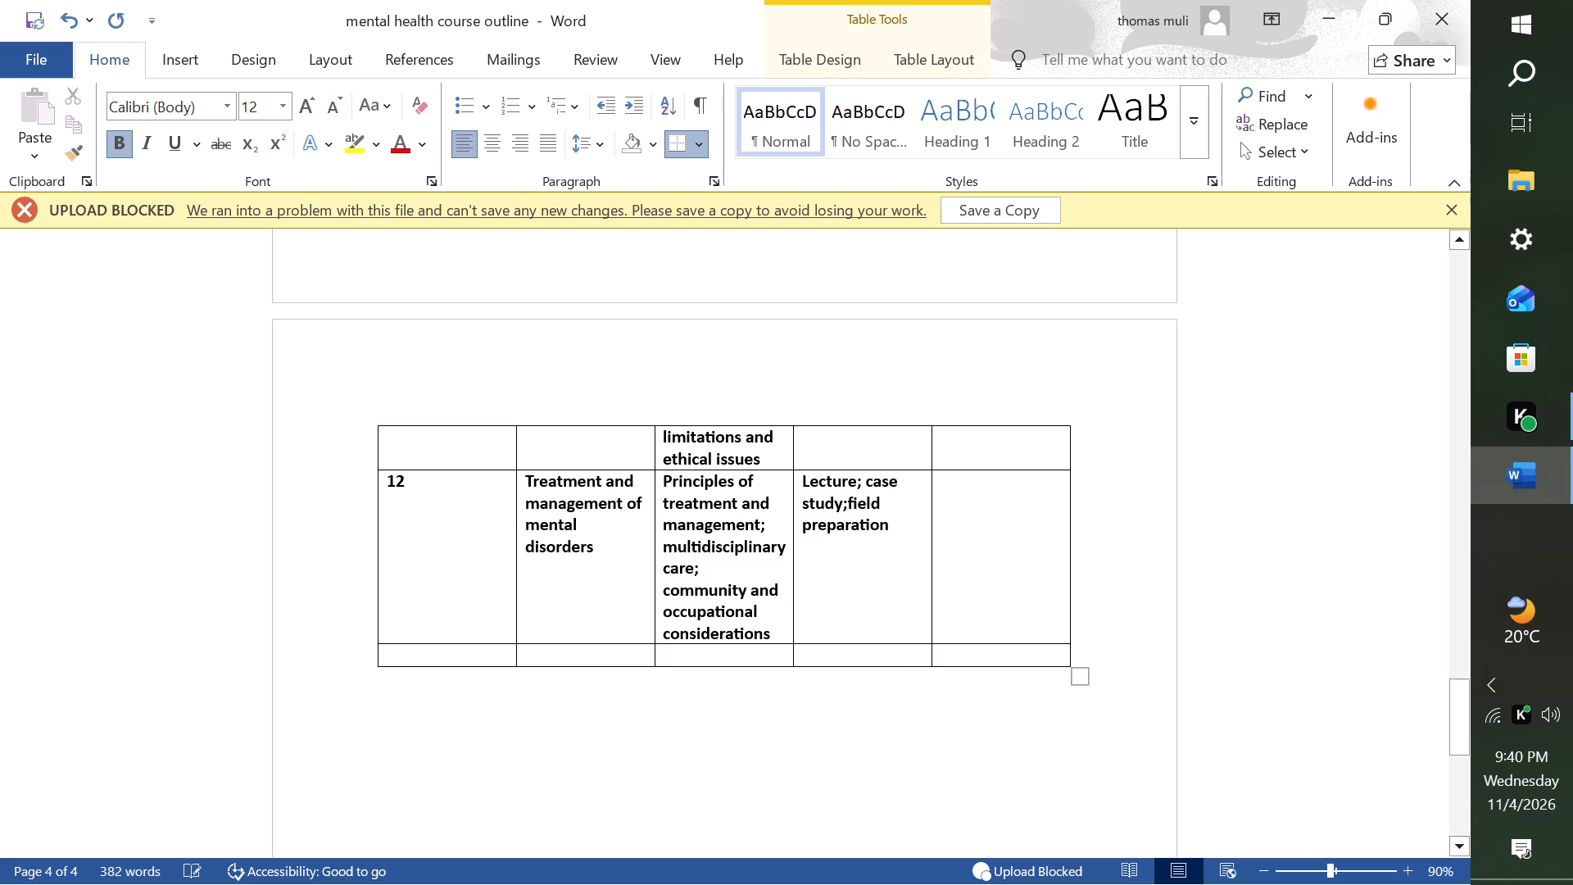
{"action": "left_click", "coordinate": [903, 533]}
Enter "care plan" in the empty last column of the week 12 row.
{"action": "left_click", "coordinate": [963, 538]}
{"action": "type", "text": "care"}
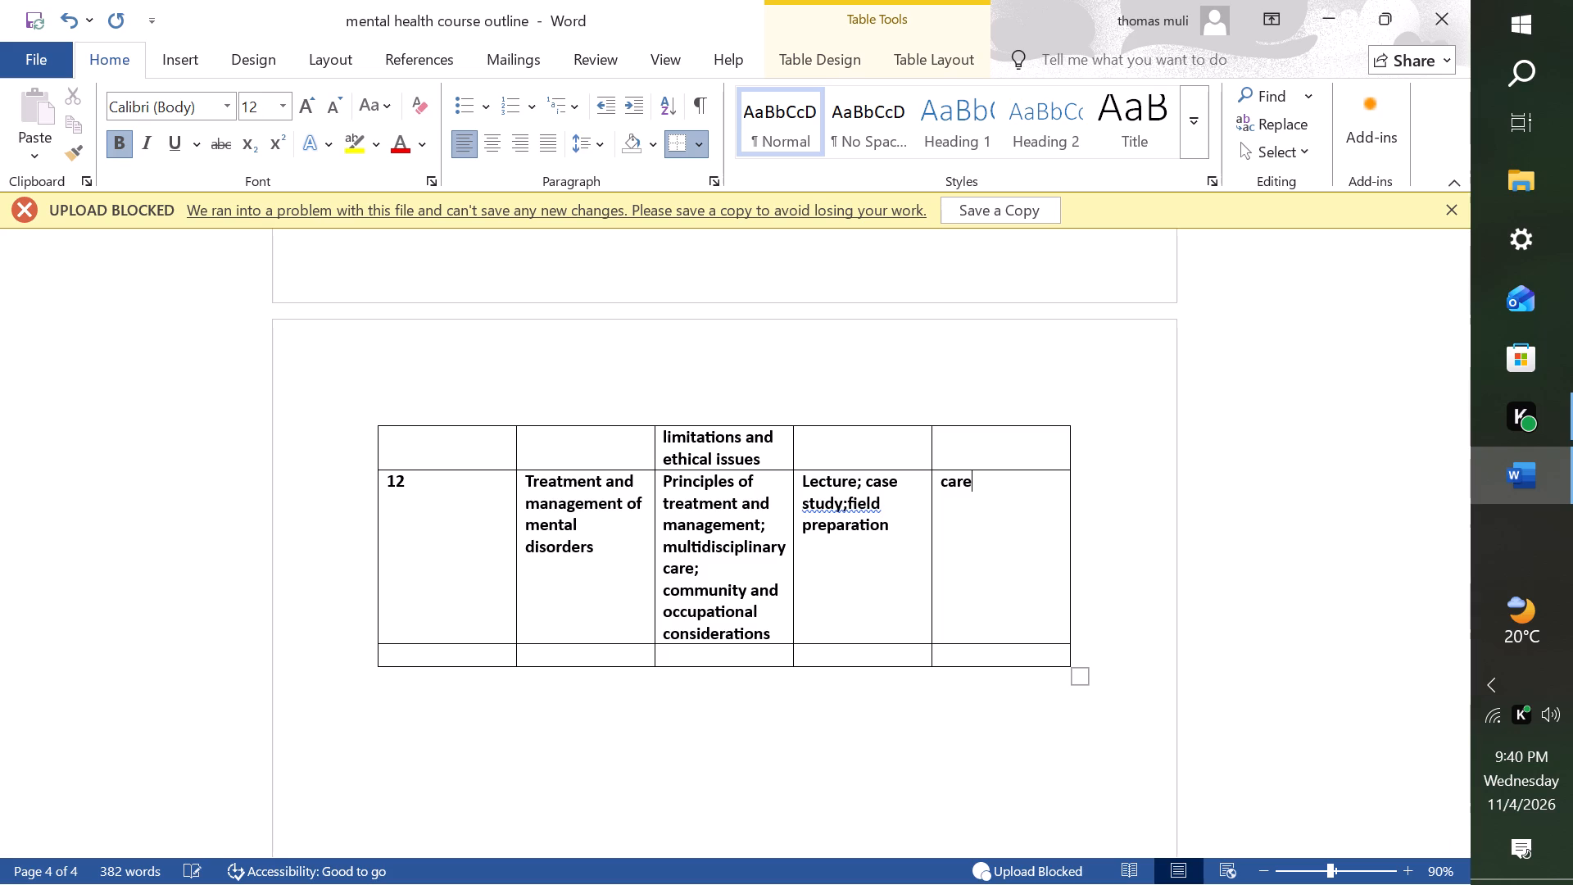
{"action": "key", "text": "space"}
{"action": "type", "text": "plan"}
Save the document and enter 13 as the week number in the empty row below week 12.
{"action": "left_click", "coordinate": [460, 653]}
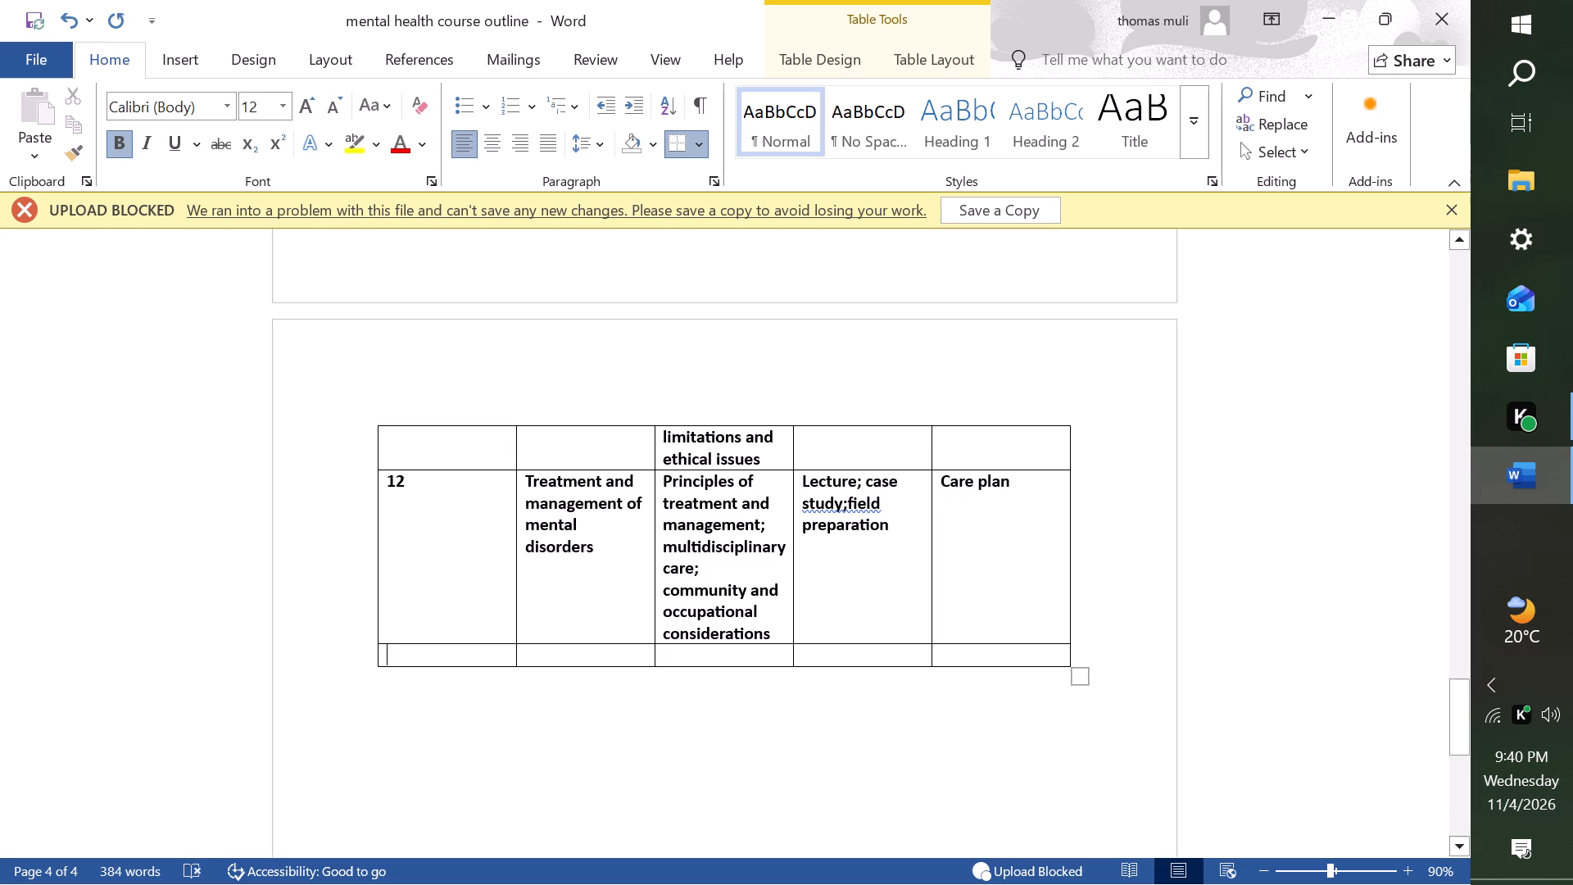
{"action": "key", "text": "ctrl+s"}
{"action": "type", "text": "pre"}
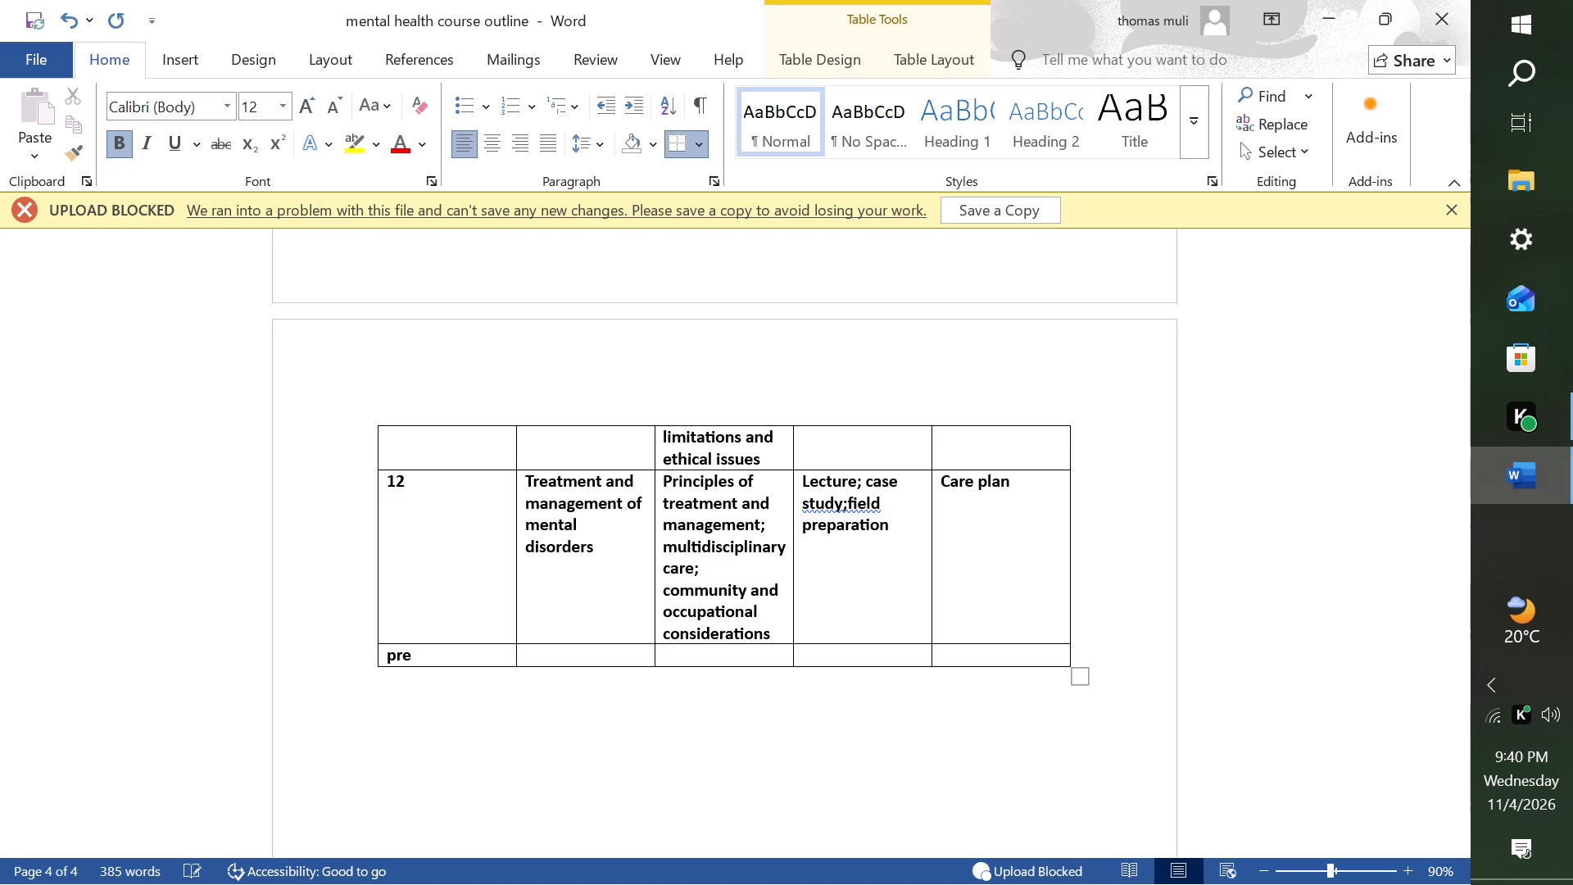
{"action": "key", "text": "BackSpace"}
{"action": "key", "text": "BackSpace"}
{"action": "key", "text": "BackSpace"}
{"action": "type", "text": "13"}
Enter "prevation strategies;health promotion; early identification" as the topic in the second column of the week 13 row.
{"action": "left_click", "coordinate": [534, 654]}
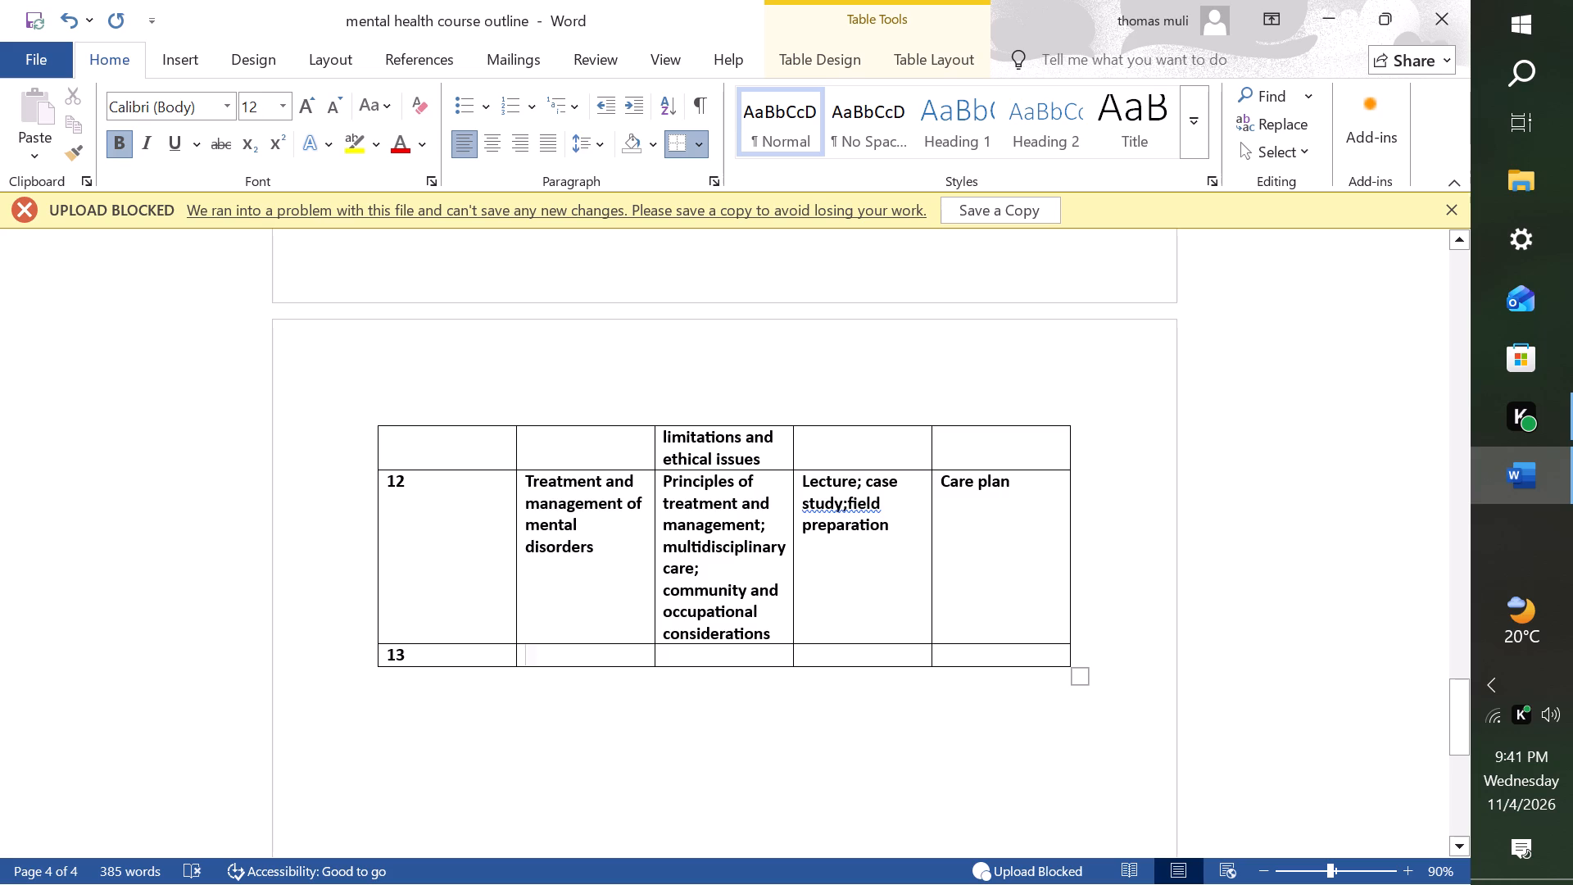
{"action": "type", "text": "prevatio"}
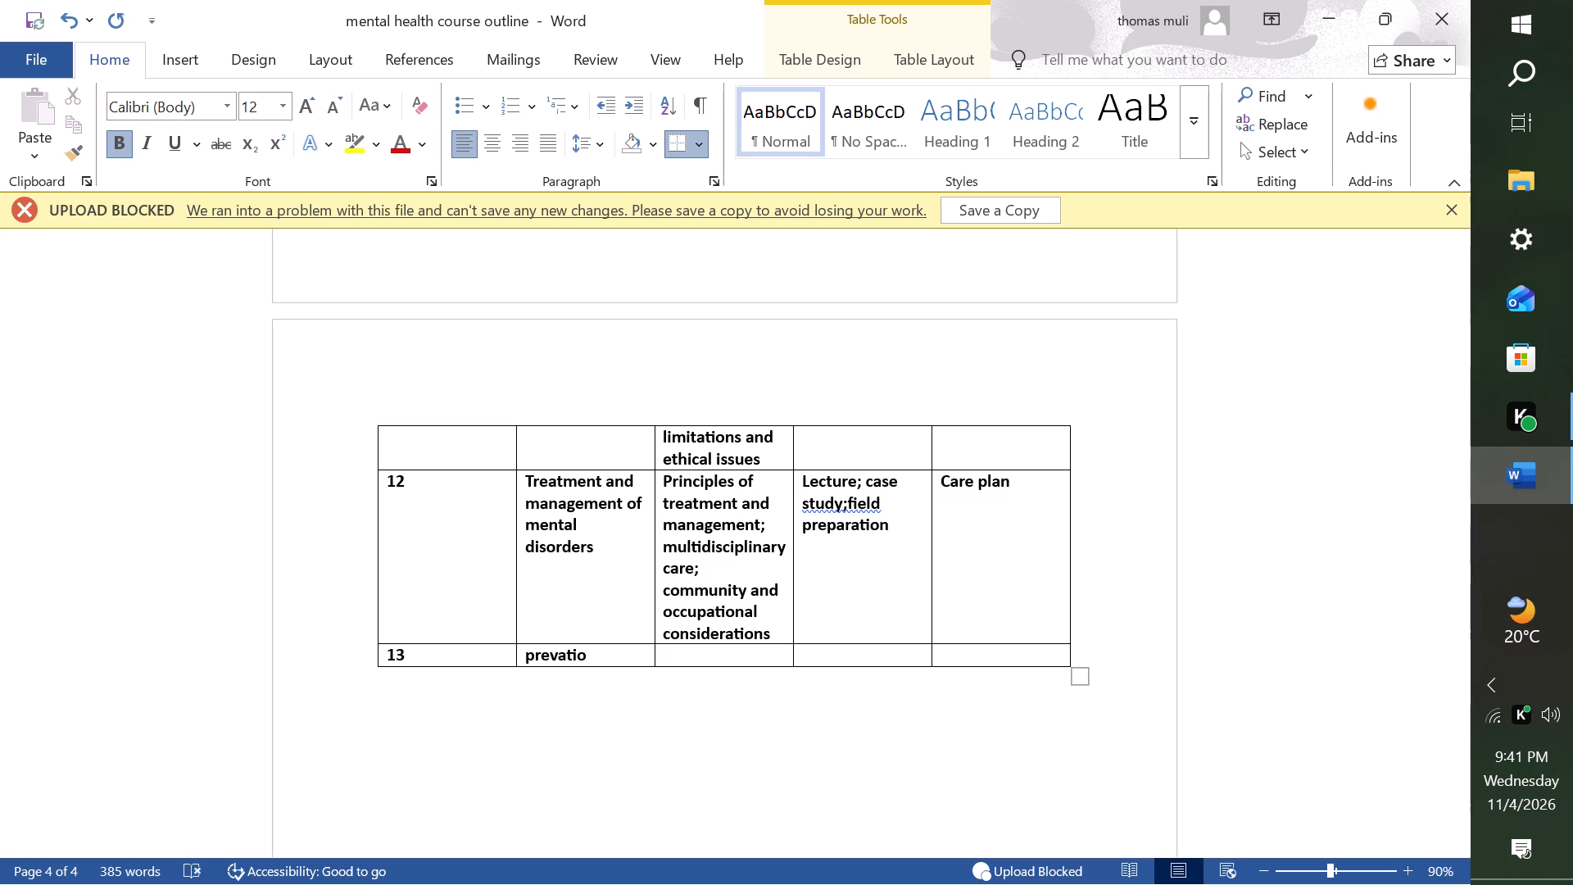
{"action": "type", "text": "n strategies"}
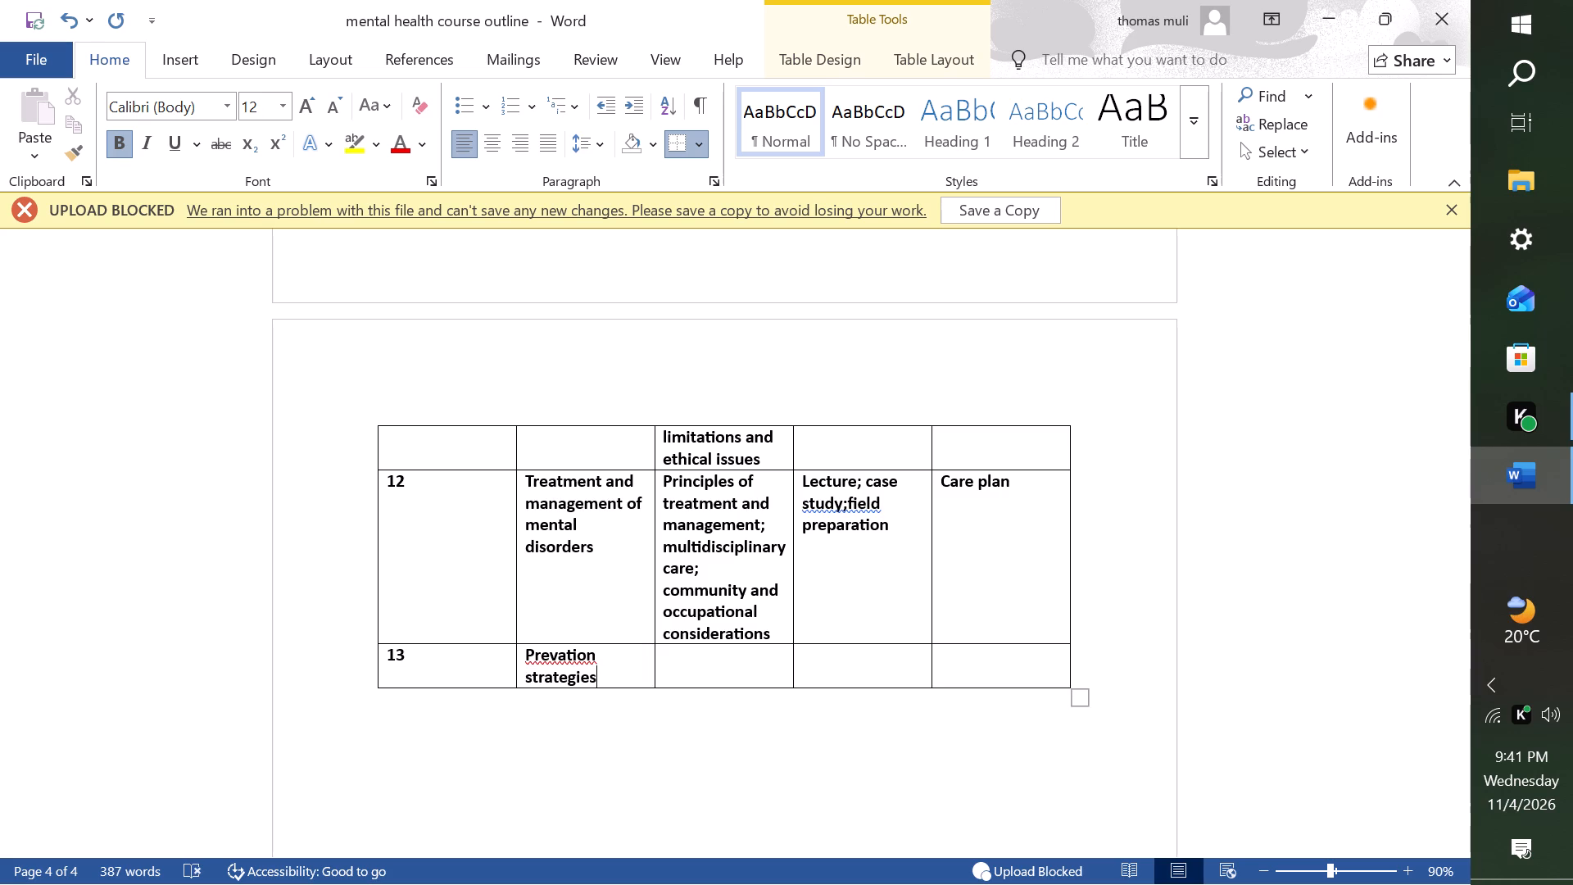
{"action": "key", "text": "semicolon"}
{"action": "type", "text": "health"}
{"action": "key", "text": "space"}
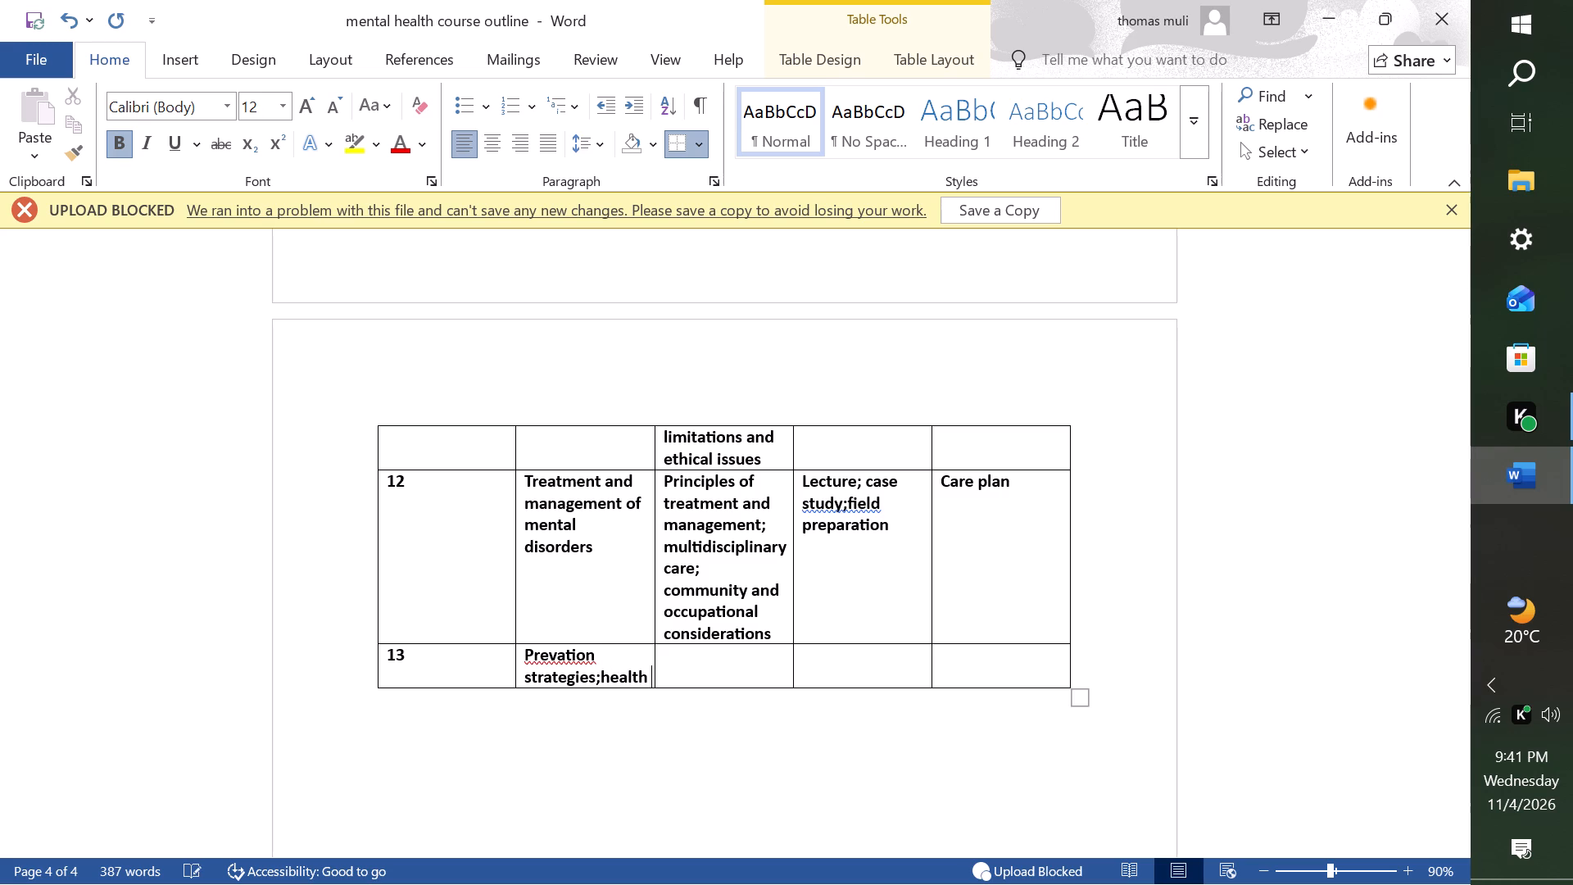
{"action": "type", "text": "promotion"}
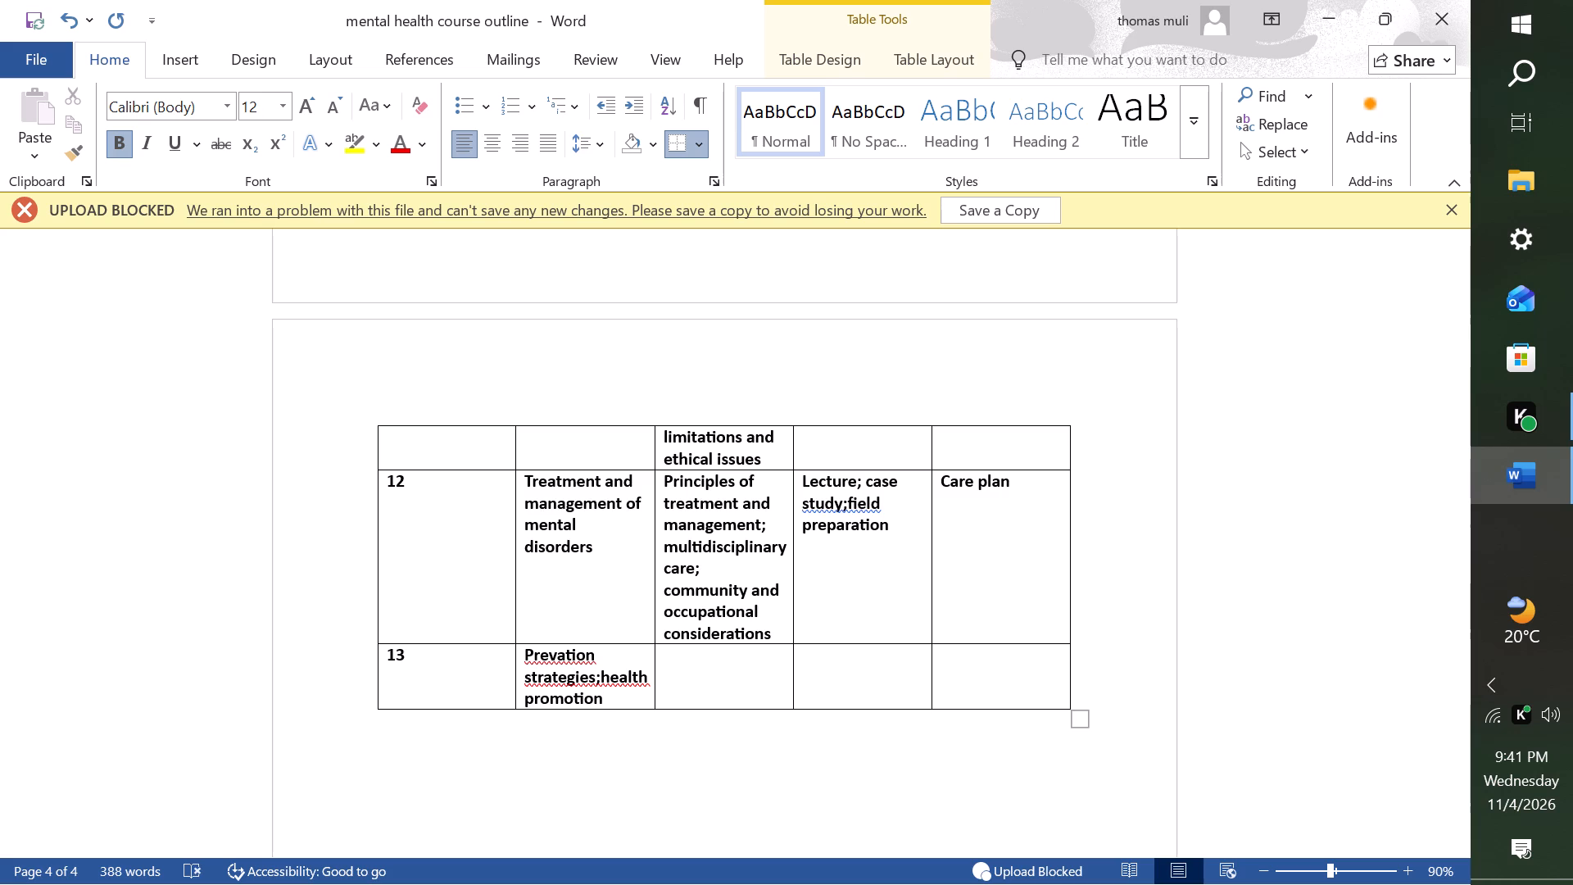
{"action": "key", "text": "semicolon"}
{"action": "key", "text": "space"}
{"action": "type", "text": "early"}
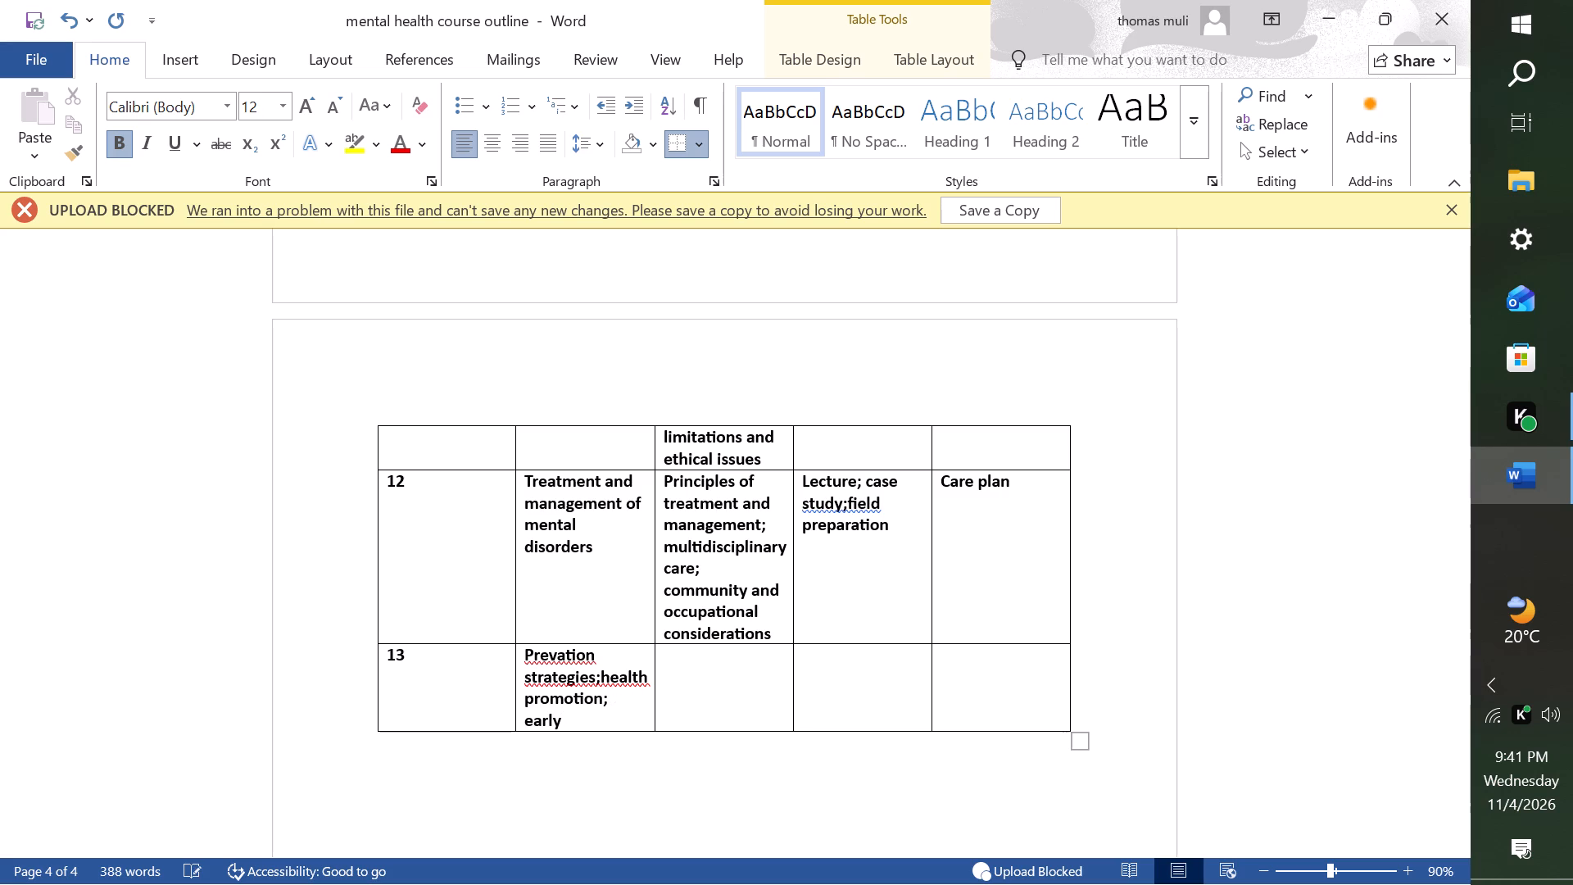
{"action": "key", "text": "space"}
{"action": "type", "text": "identification"}
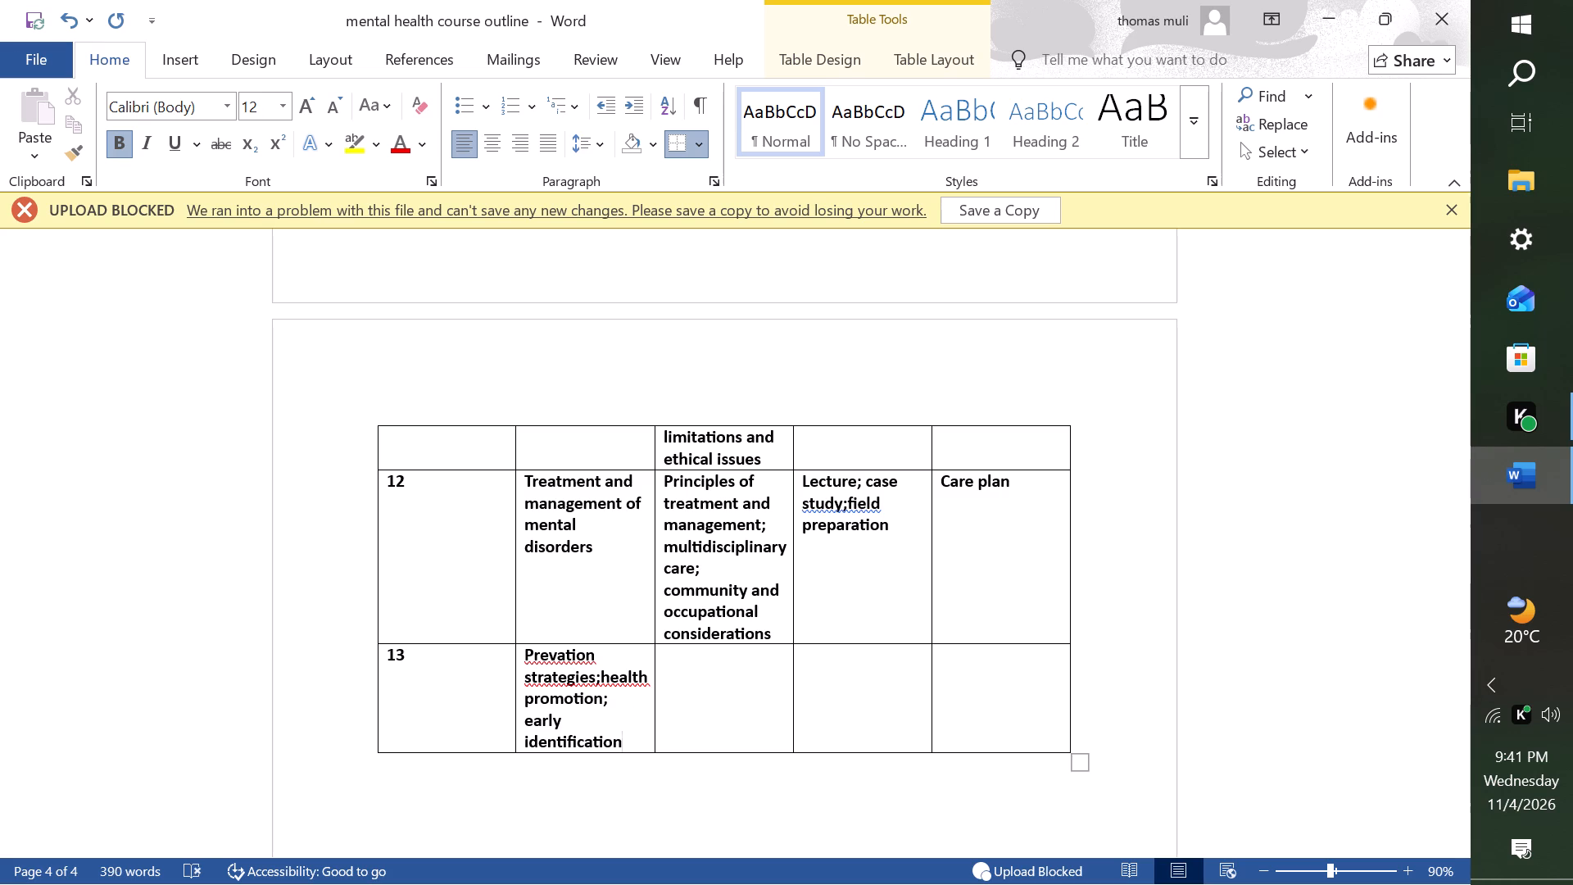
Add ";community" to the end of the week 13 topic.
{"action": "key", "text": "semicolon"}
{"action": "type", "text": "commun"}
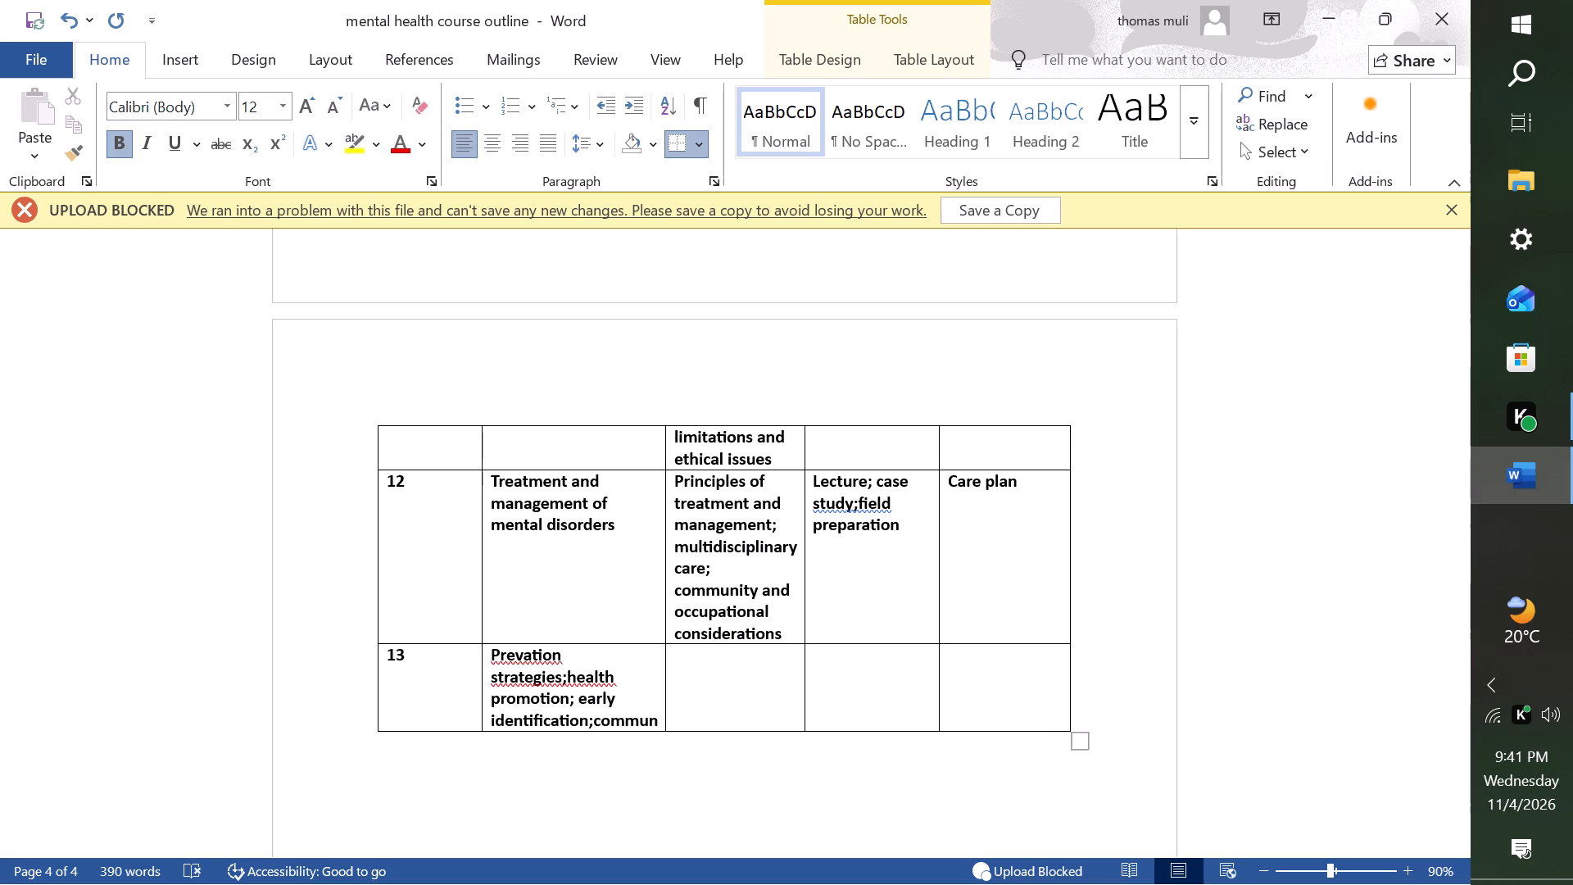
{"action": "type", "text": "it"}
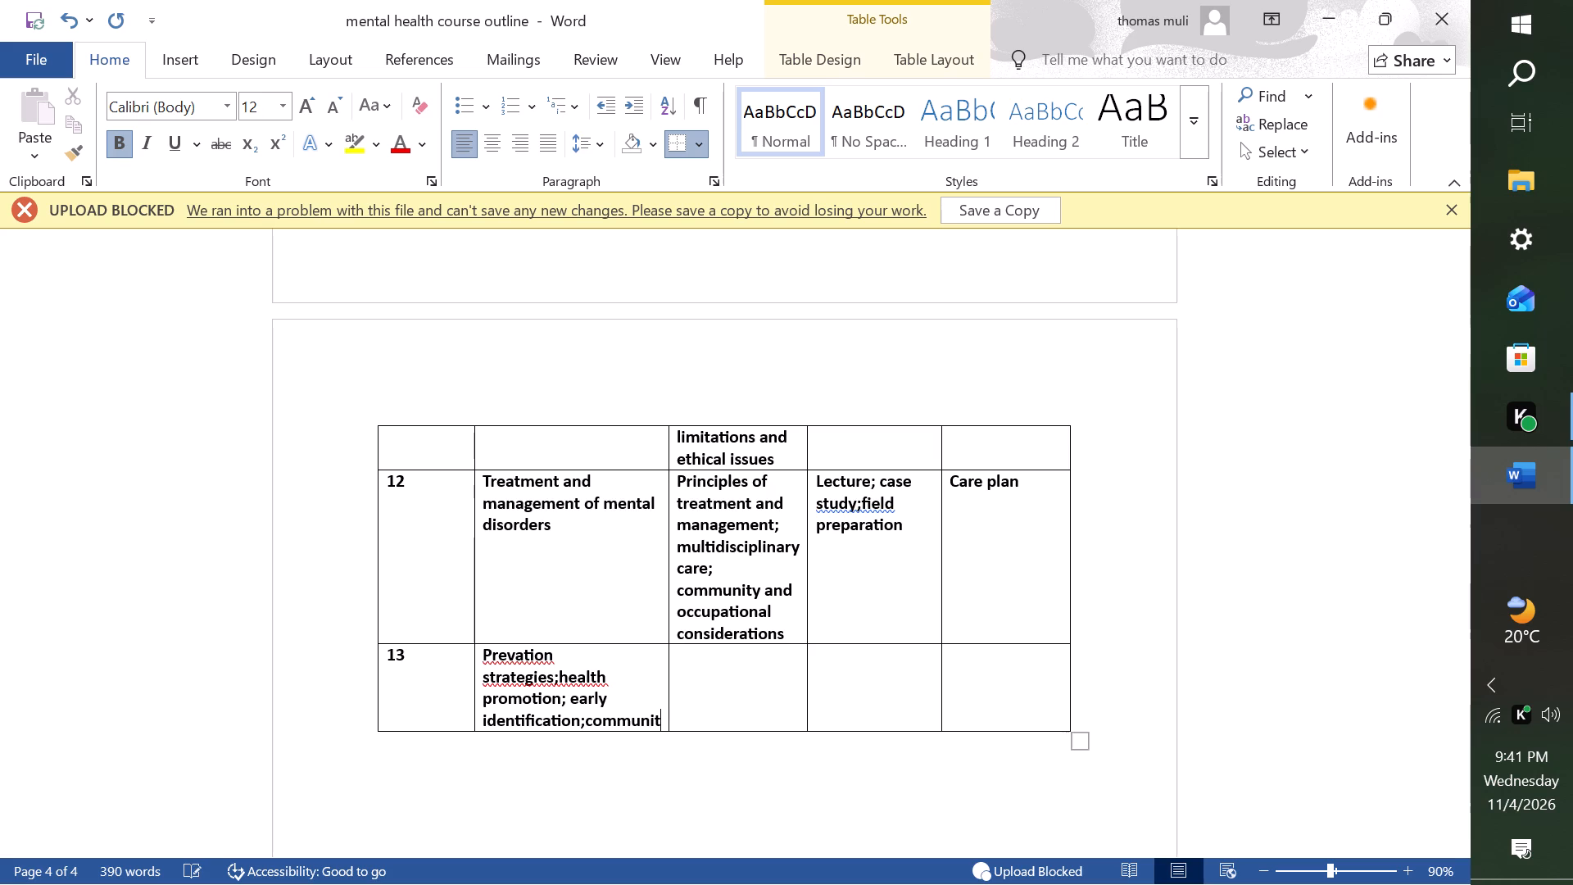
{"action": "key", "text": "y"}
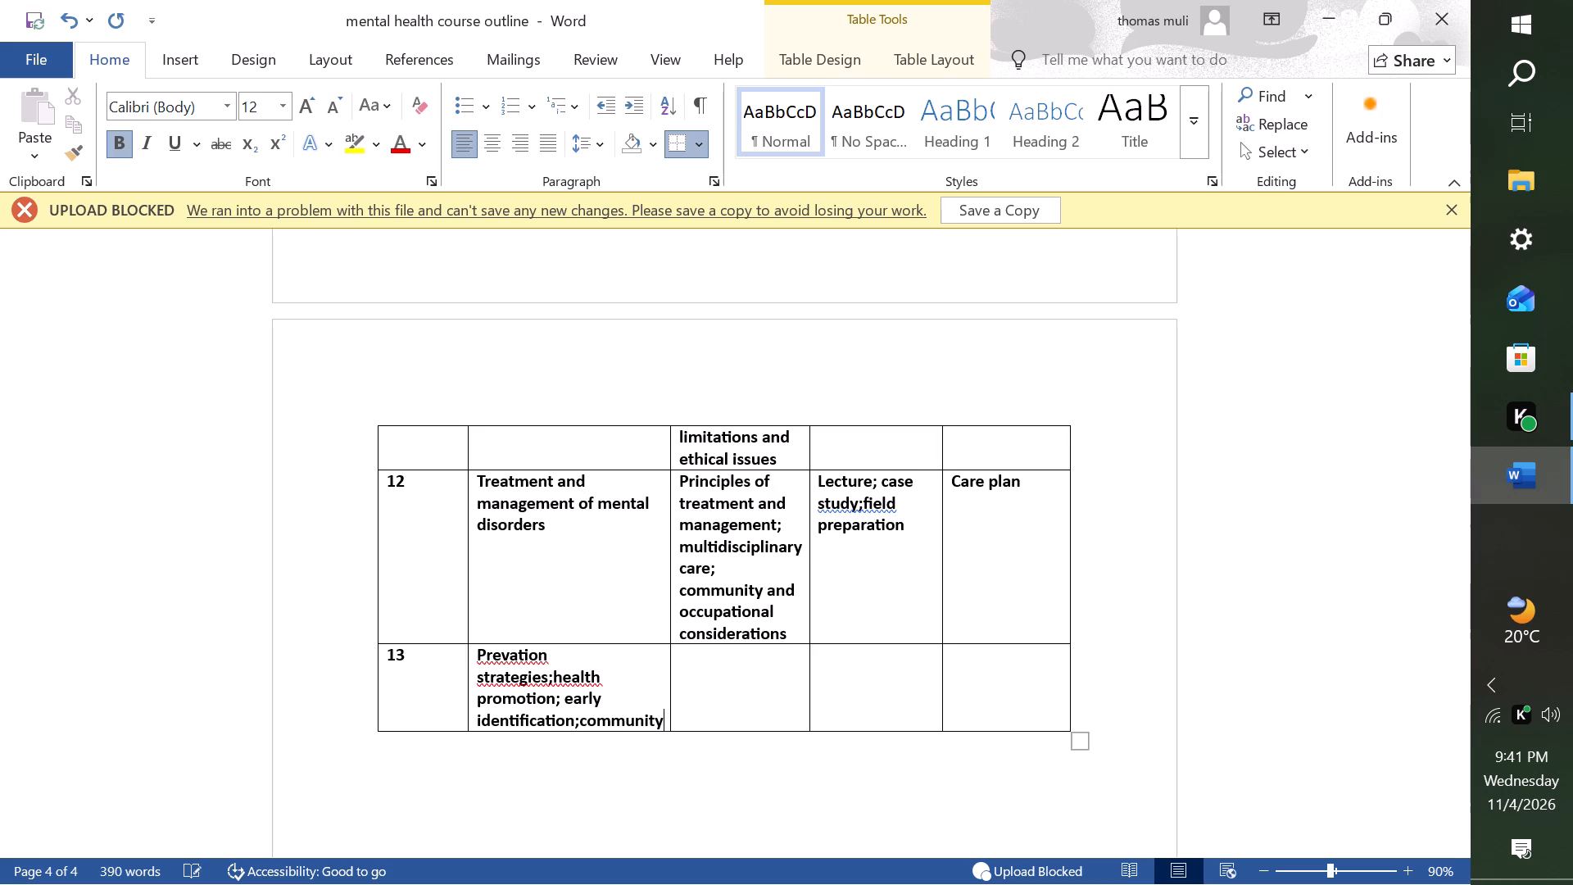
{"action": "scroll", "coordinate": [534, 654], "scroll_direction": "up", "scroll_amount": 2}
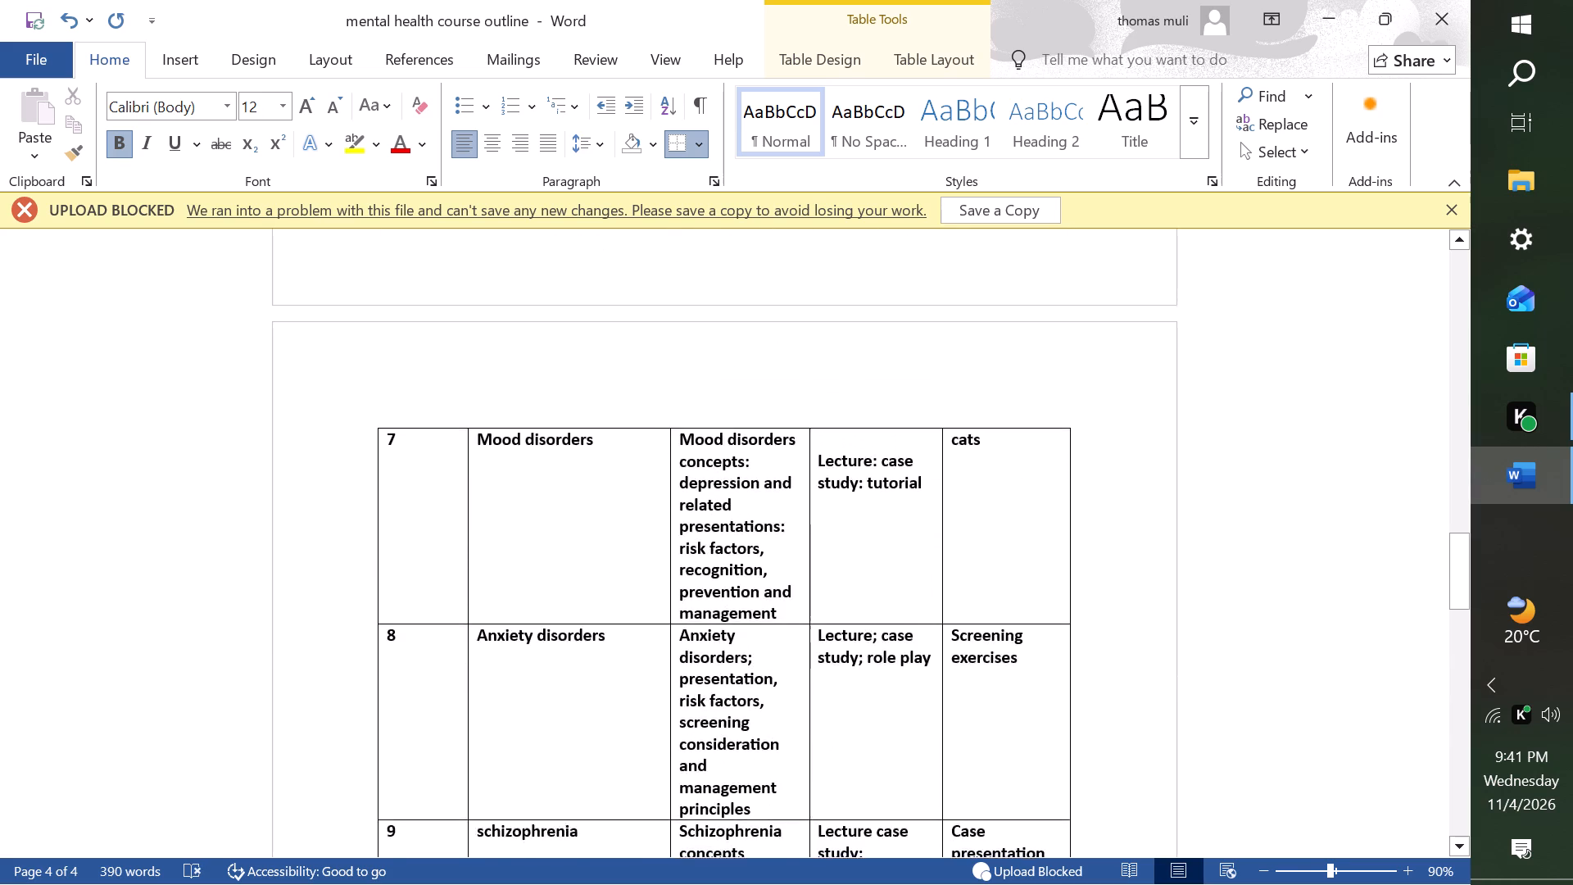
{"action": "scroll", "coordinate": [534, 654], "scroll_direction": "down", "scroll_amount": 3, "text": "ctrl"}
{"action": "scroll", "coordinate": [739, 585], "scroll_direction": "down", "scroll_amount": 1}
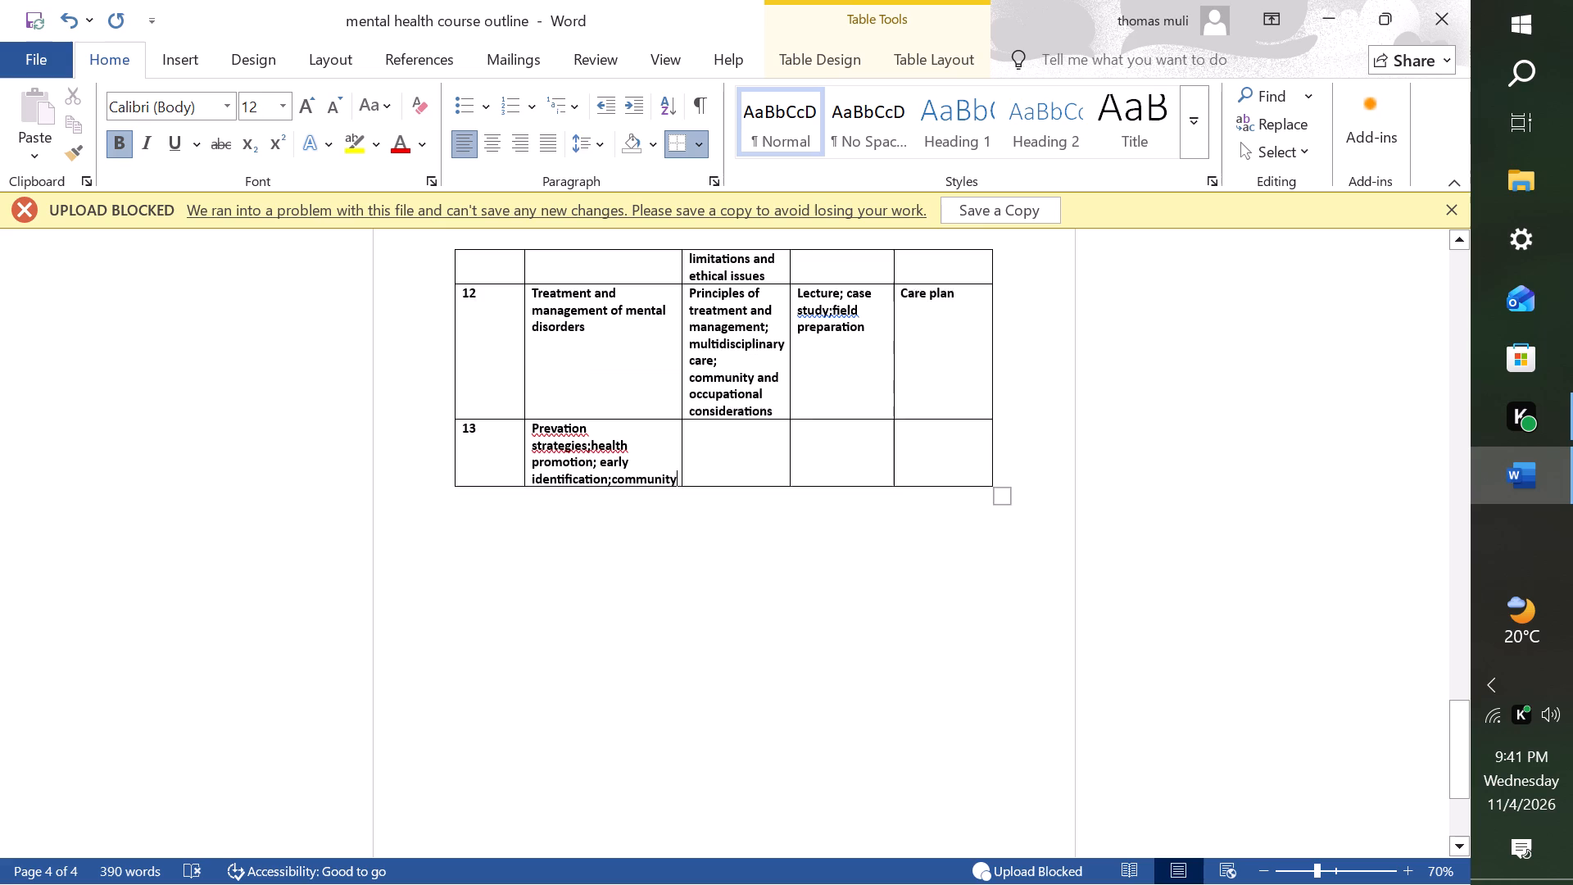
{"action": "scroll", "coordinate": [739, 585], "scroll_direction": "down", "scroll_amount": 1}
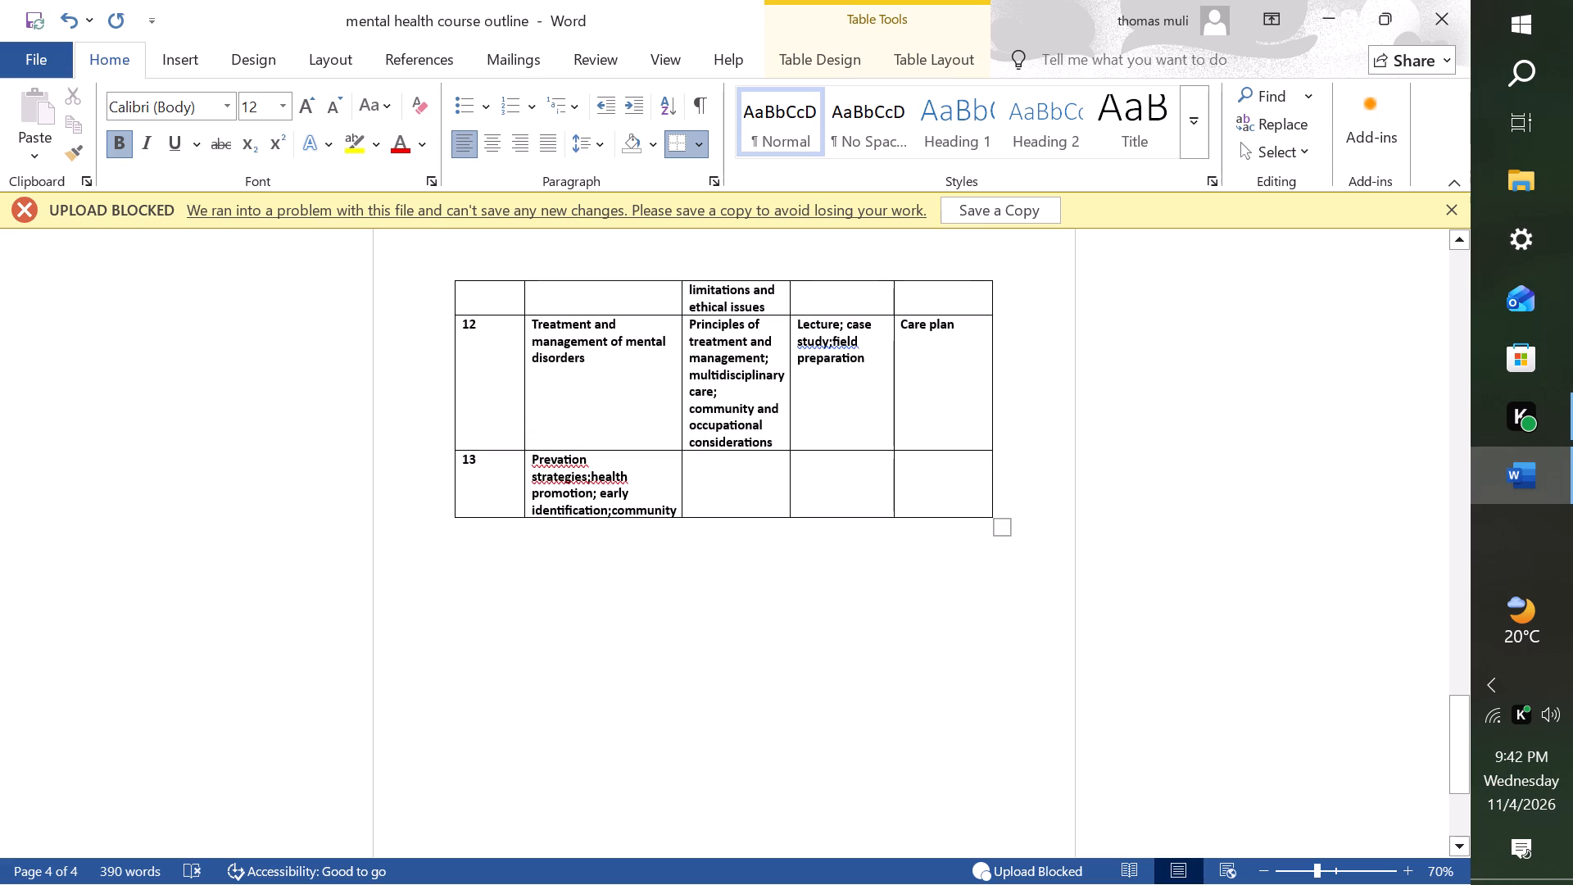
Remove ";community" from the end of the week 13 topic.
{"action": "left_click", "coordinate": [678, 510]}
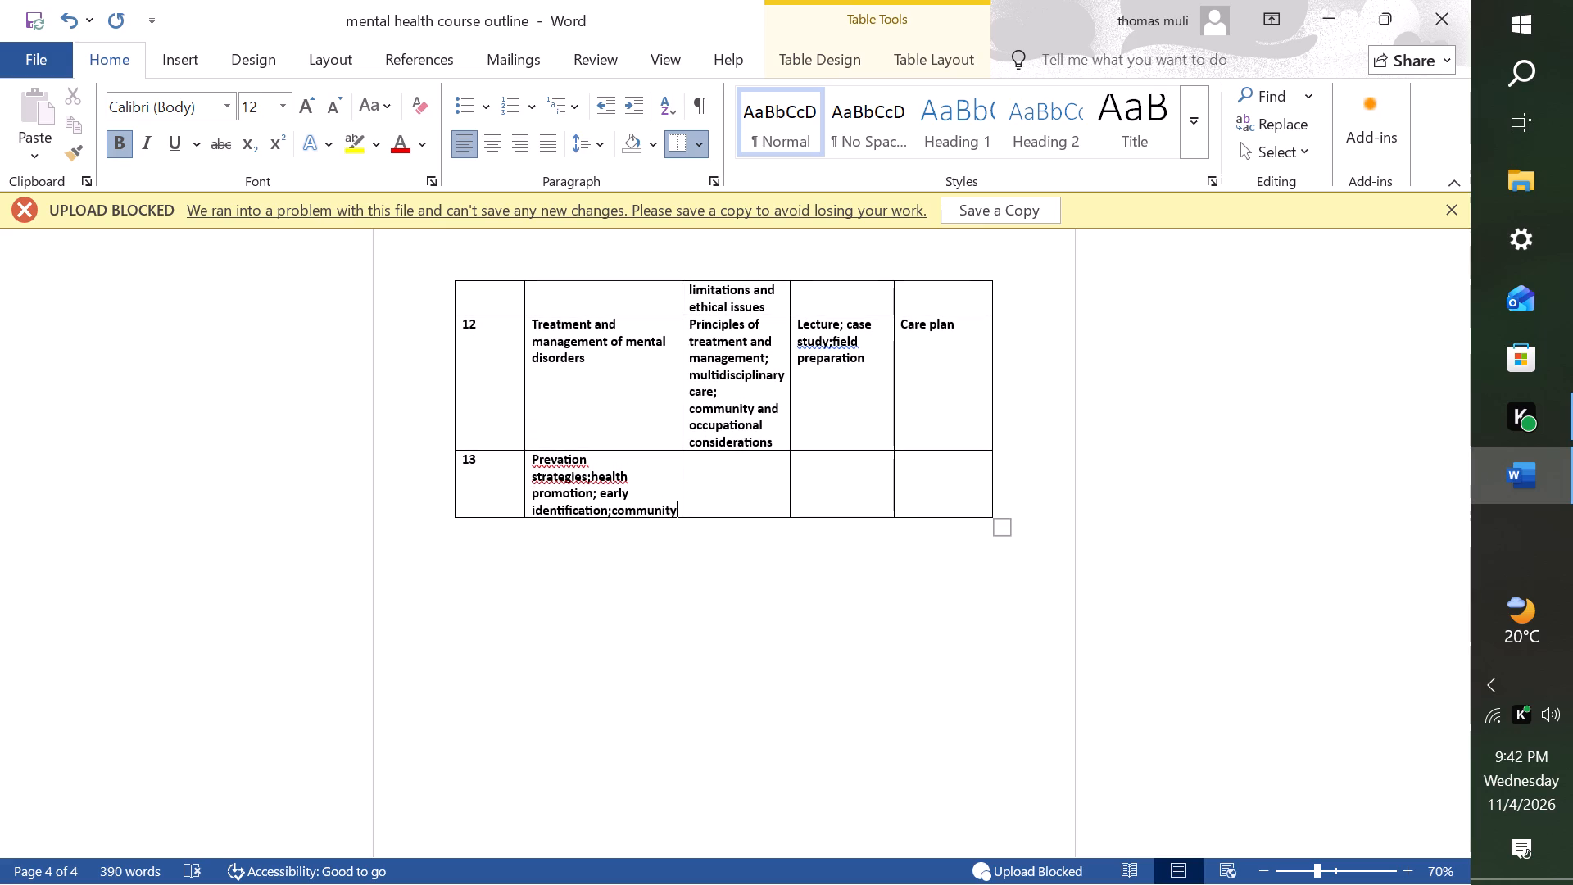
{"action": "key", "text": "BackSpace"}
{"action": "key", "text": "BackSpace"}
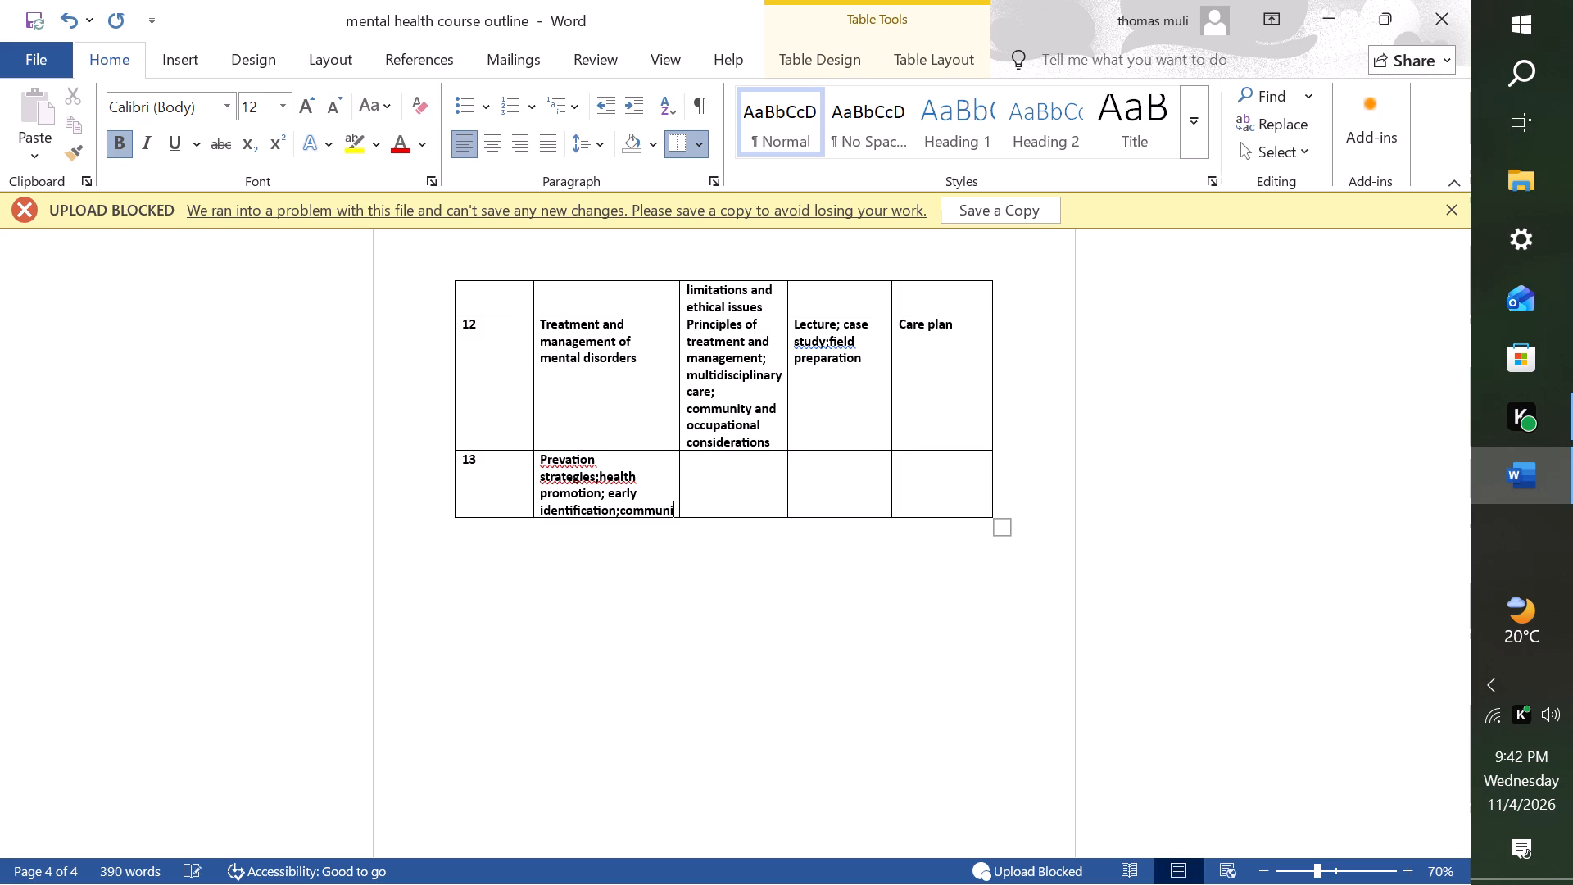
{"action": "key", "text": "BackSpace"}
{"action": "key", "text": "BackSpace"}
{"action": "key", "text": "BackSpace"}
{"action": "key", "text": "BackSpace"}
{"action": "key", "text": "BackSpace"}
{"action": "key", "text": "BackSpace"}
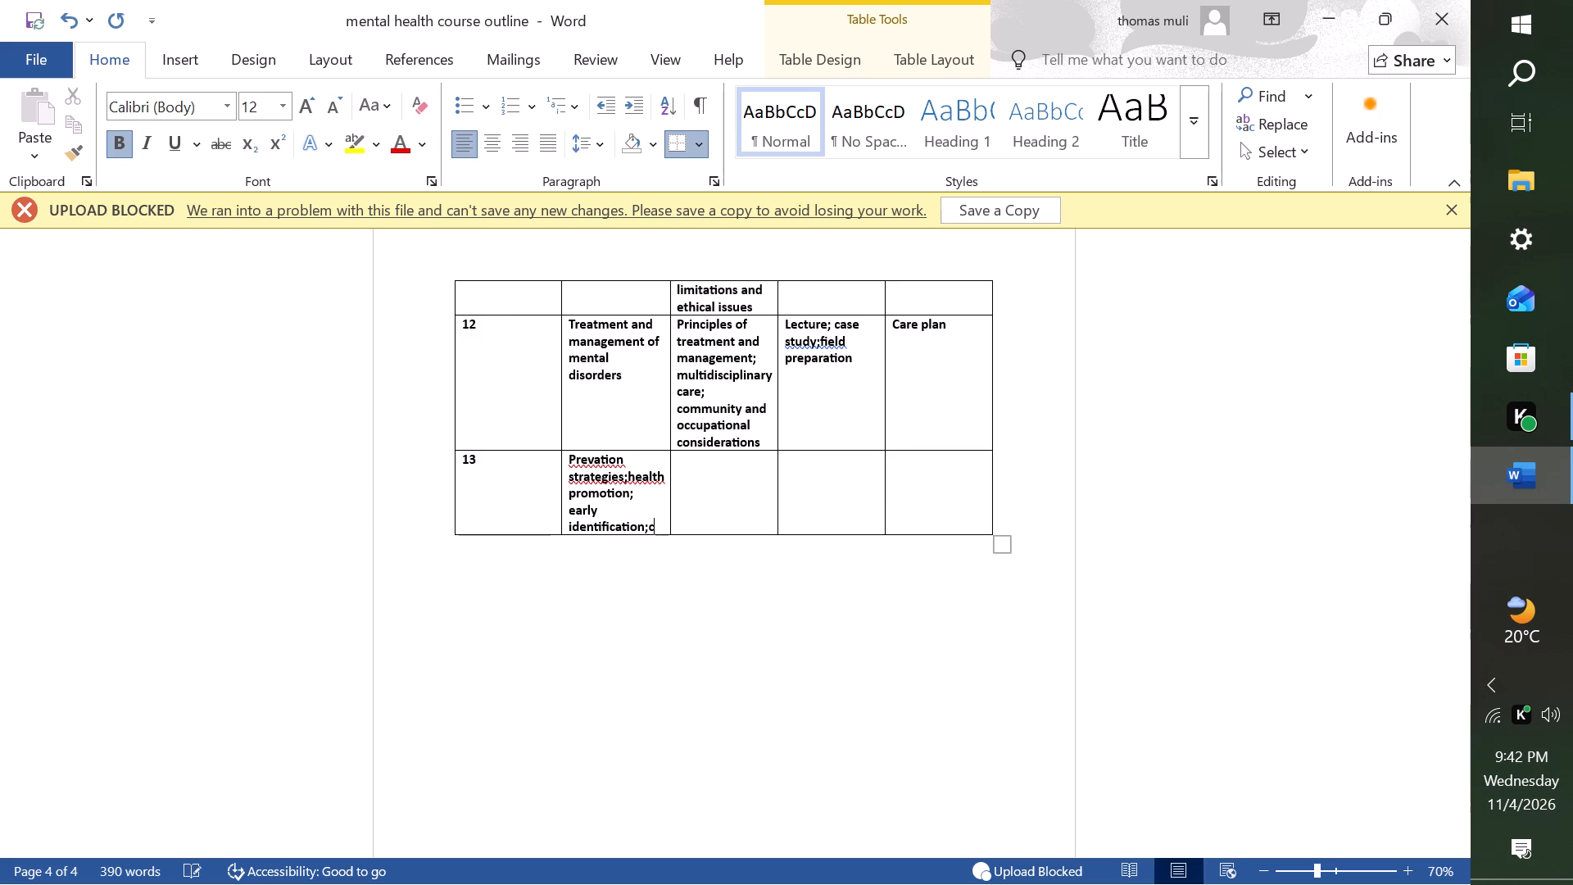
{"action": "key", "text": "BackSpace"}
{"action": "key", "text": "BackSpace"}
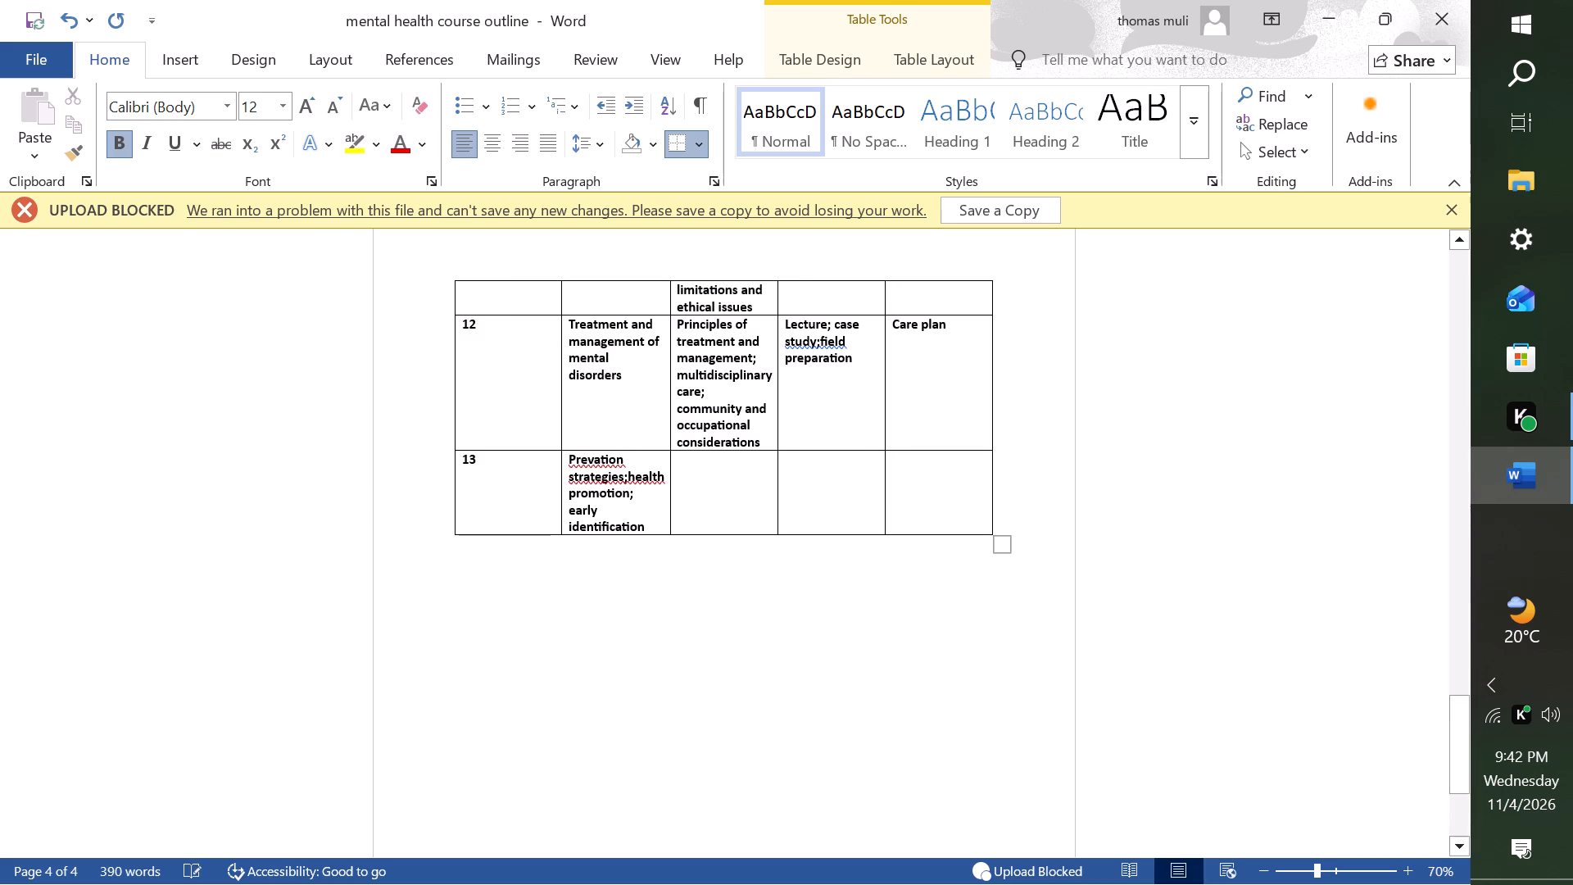
Apply the suggested spacing correction "strategies; health" in the week 13 topic.
{"action": "left_click", "coordinate": [696, 478]}
{"action": "right_click", "coordinate": [612, 480]}
{"action": "left_click", "coordinate": [555, 487]}
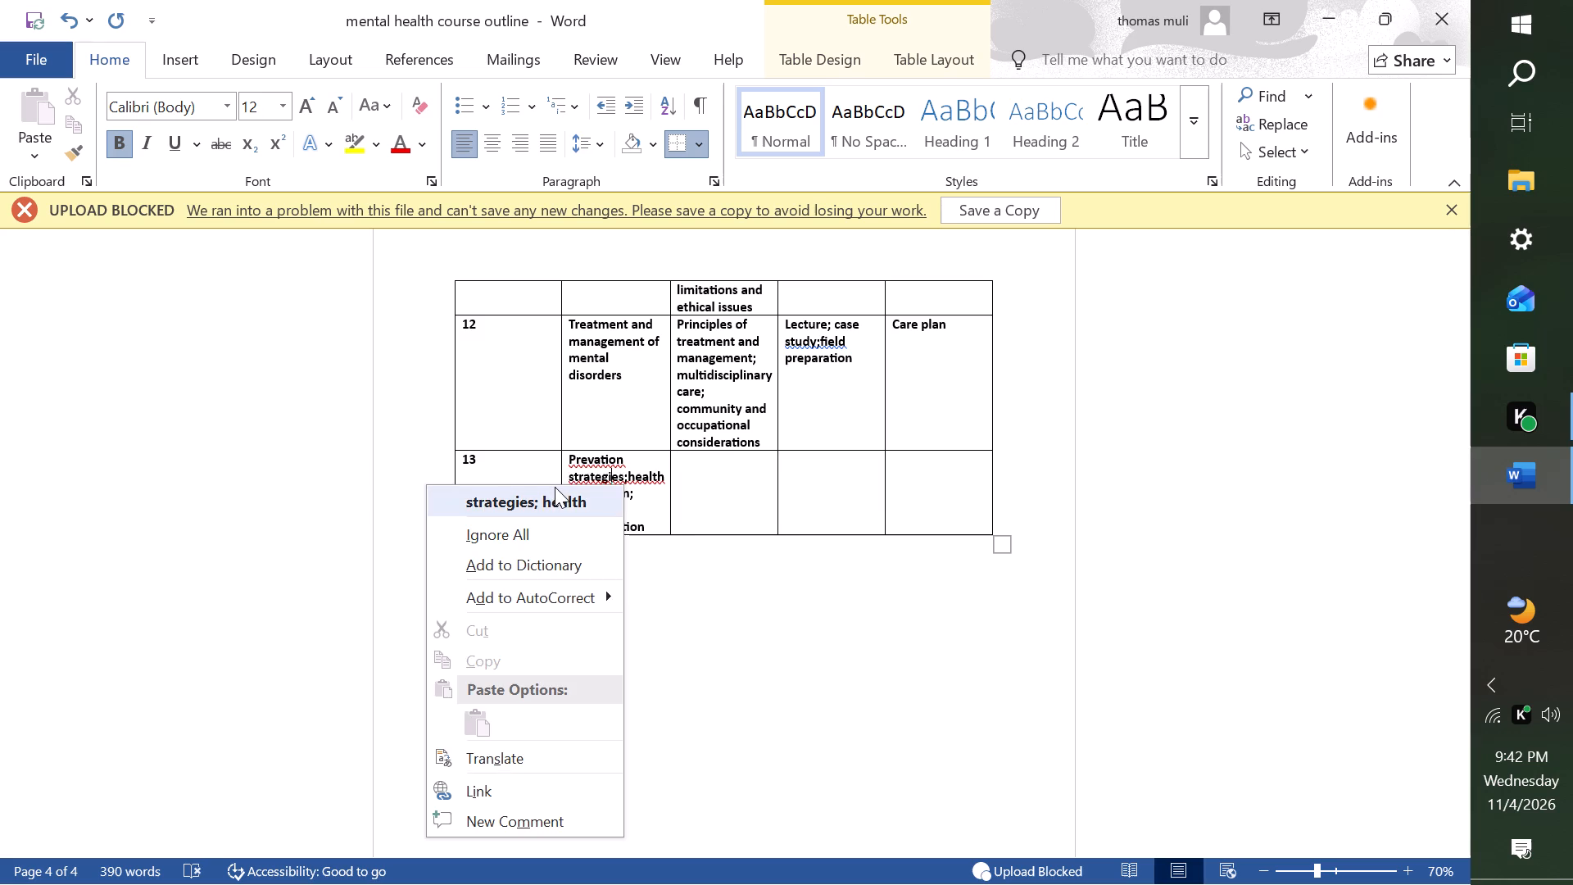
Correct the misspelled first word of the week 13 topic to "Prevention", keeping a space before "strategies".
{"action": "right_click", "coordinate": [614, 461]}
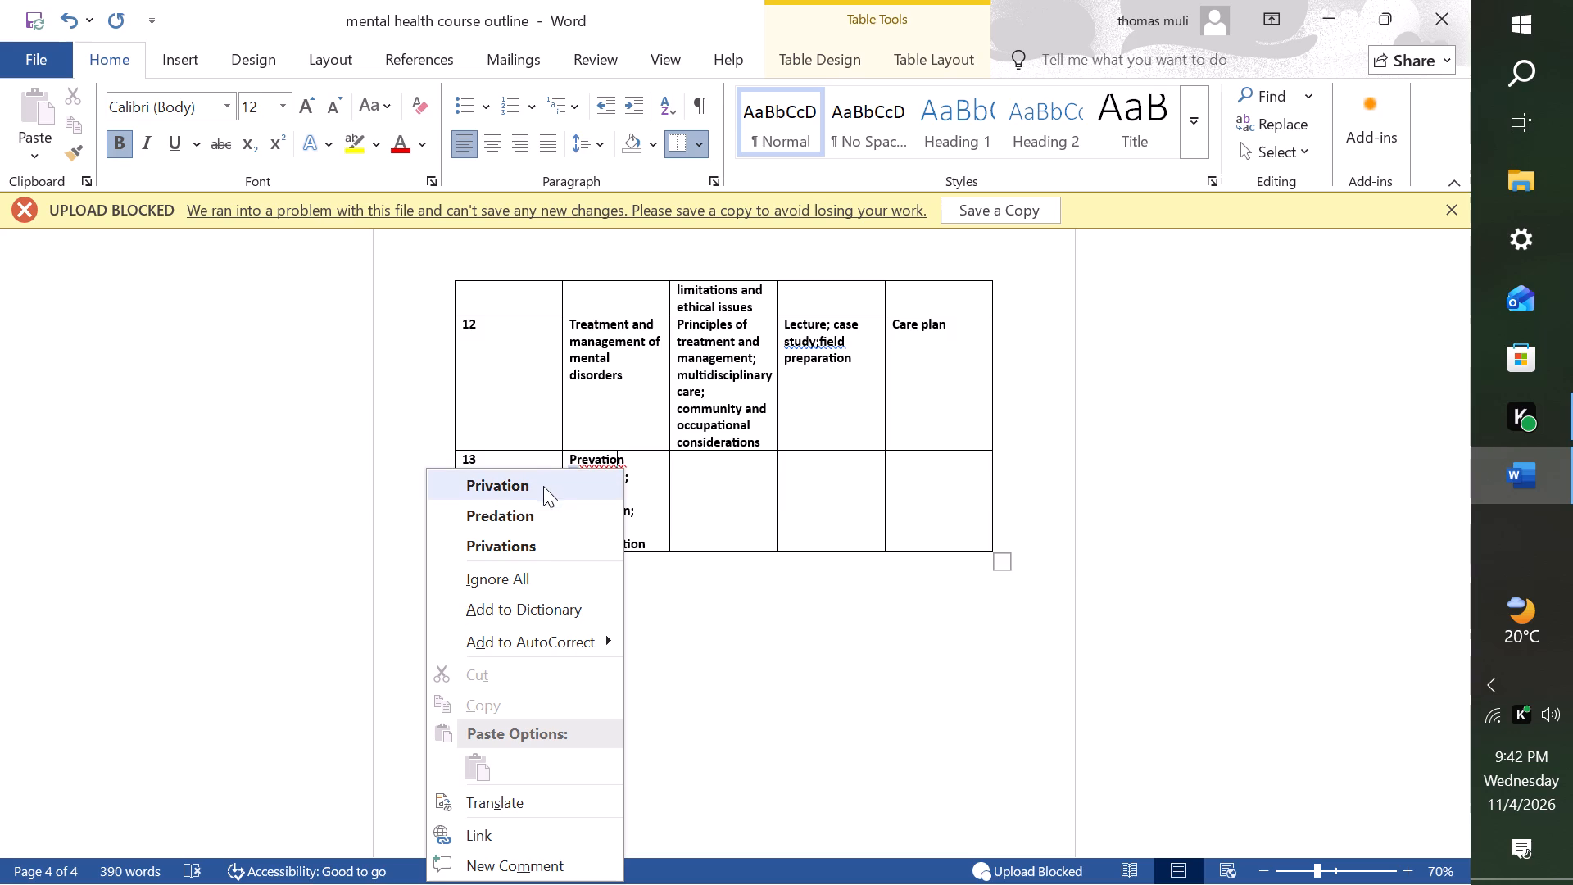
{"action": "left_click", "coordinate": [633, 464]}
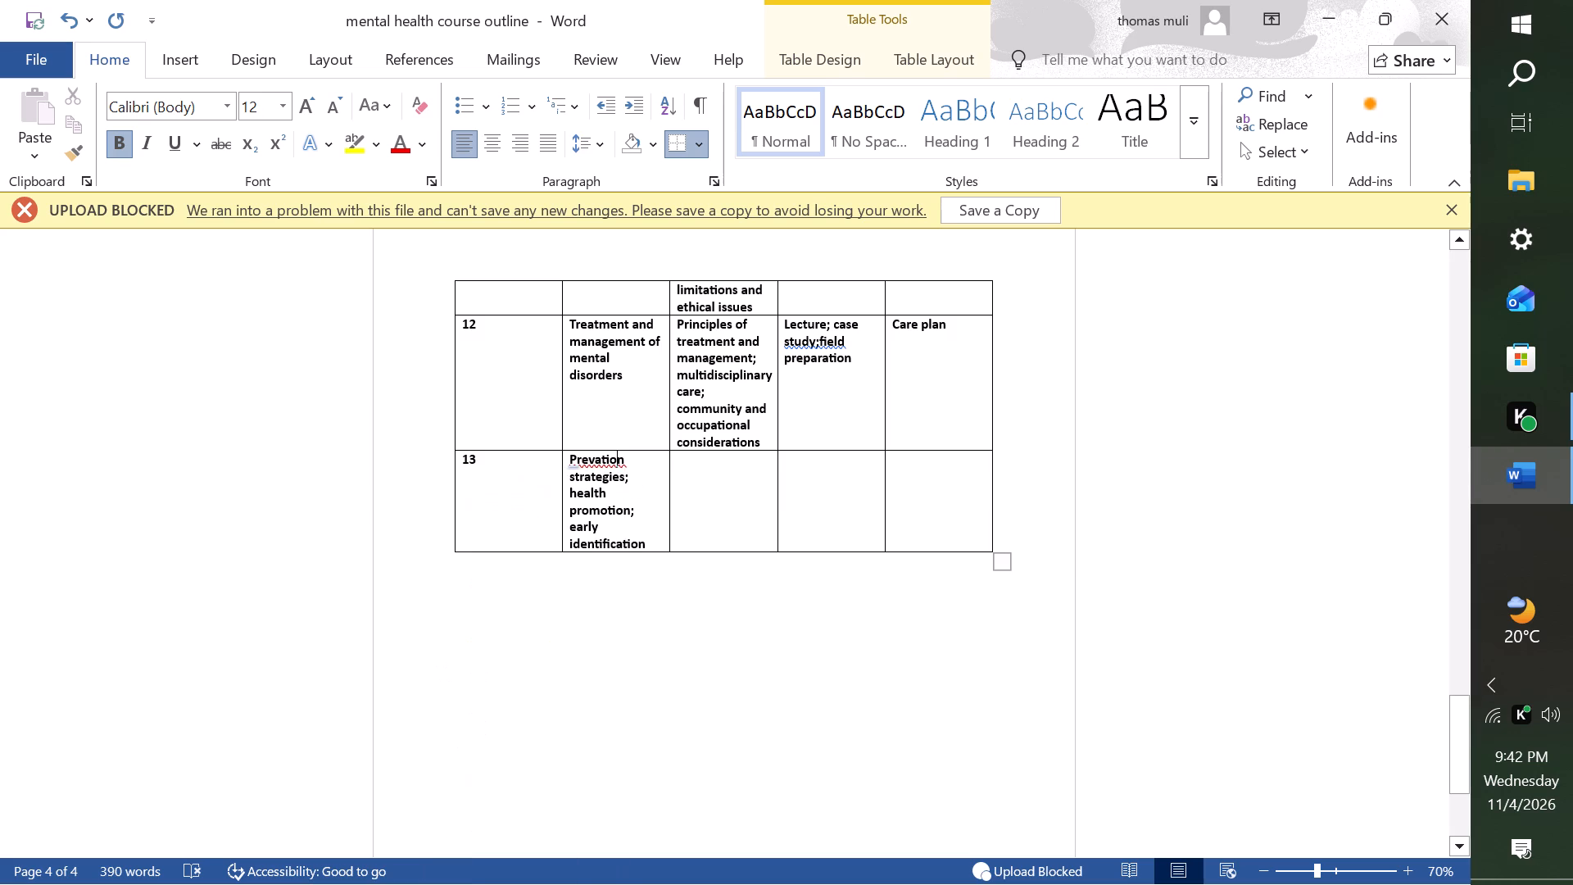
{"action": "left_click", "coordinate": [633, 464]}
{"action": "key", "text": "BackSpace"}
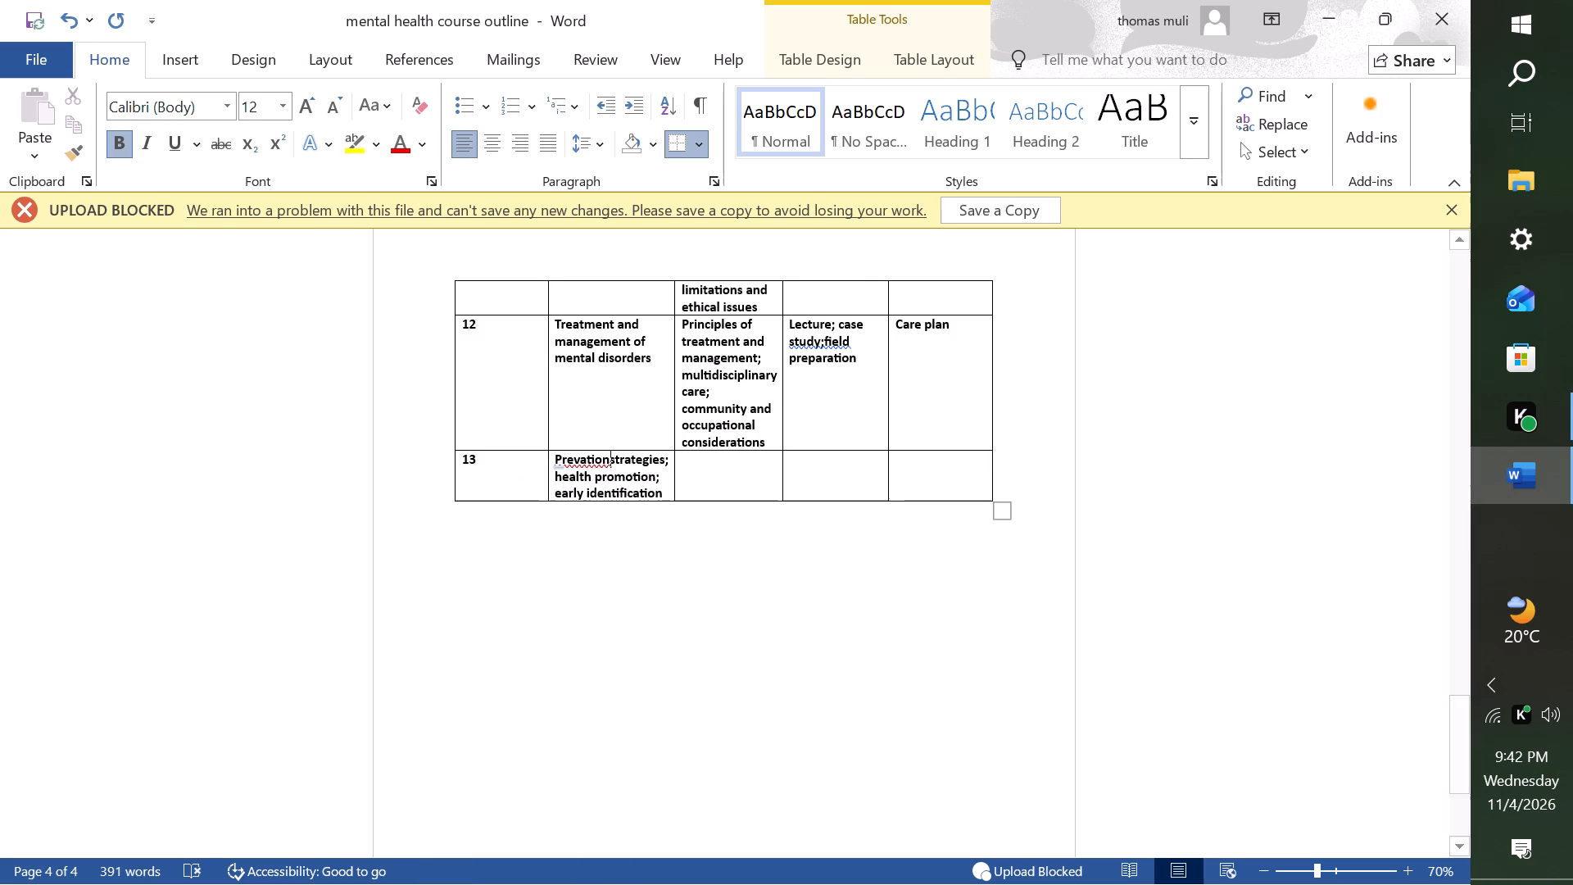
{"action": "key", "text": "BackSpace"}
{"action": "key", "text": "BackSpace"}
{"action": "key", "text": "BackSpace"}
{"action": "key", "text": "BackSpace"}
{"action": "key", "text": "BackSpace"}
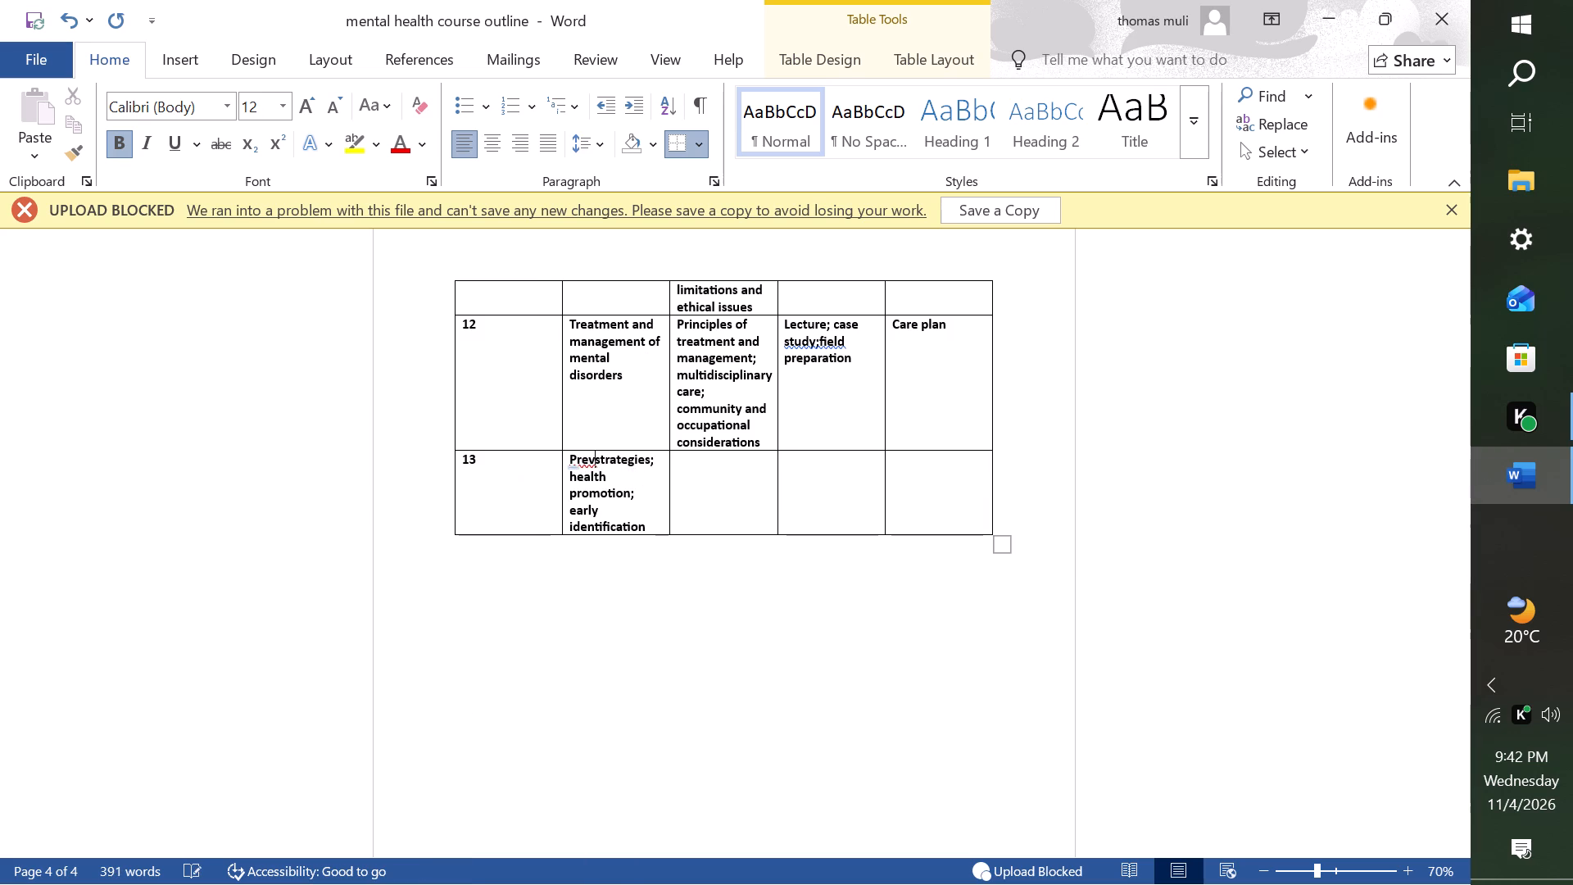
{"action": "type", "text": "ention"}
{"action": "key", "text": "space"}
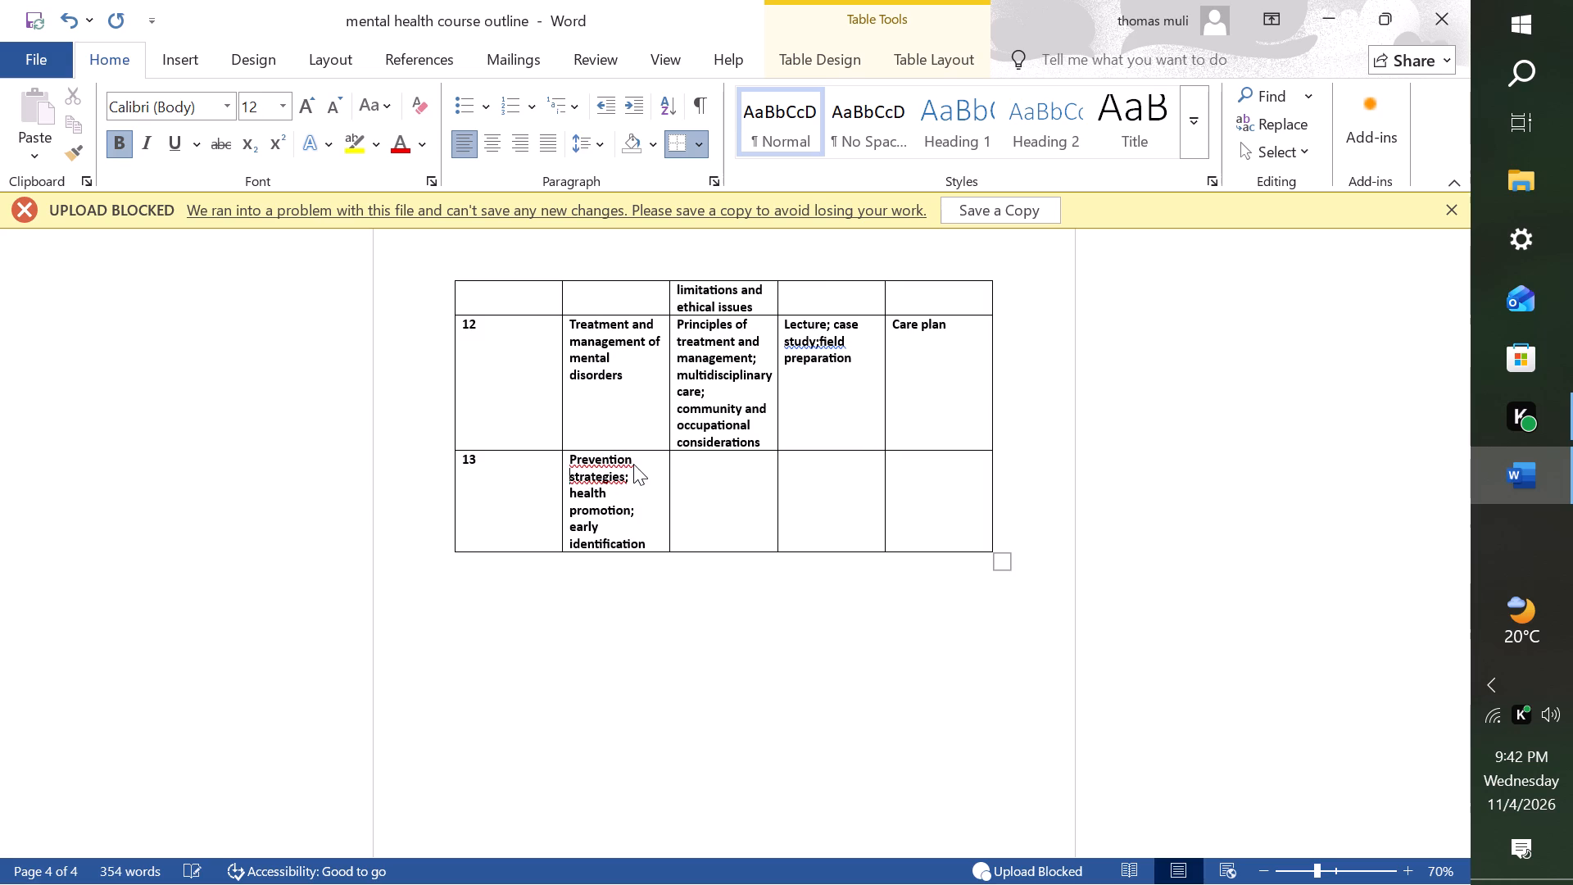
Enter "lecture workshop and group work" in the third column of the week 13 row.
{"action": "left_click", "coordinate": [687, 477]}
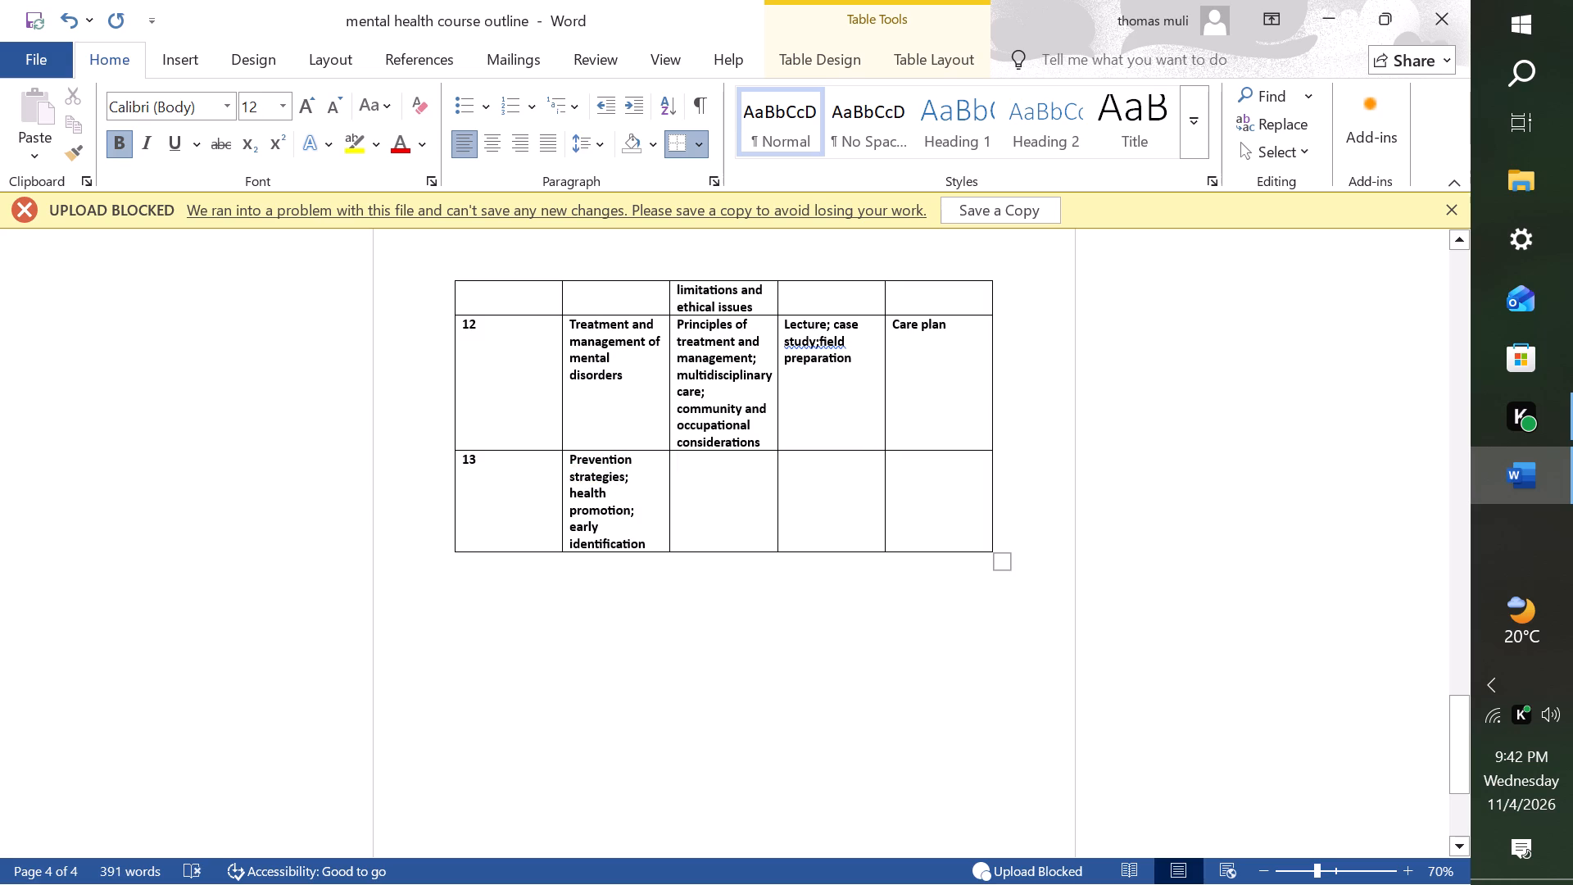
{"action": "type", "text": "lecture"}
{"action": "key", "text": "space"}
{"action": "type", "text": "works"}
{"action": "type", "text": "hop"}
{"action": "key", "text": "space"}
{"action": "type", "text": "and"}
{"action": "key", "text": "space"}
{"action": "type", "text": "group work"}
Examine the rows for weeks 9 to 12 to compare how their columns are filled in with week 13.
{"action": "scroll", "coordinate": [768, 491], "scroll_direction": "up", "scroll_amount": 1}
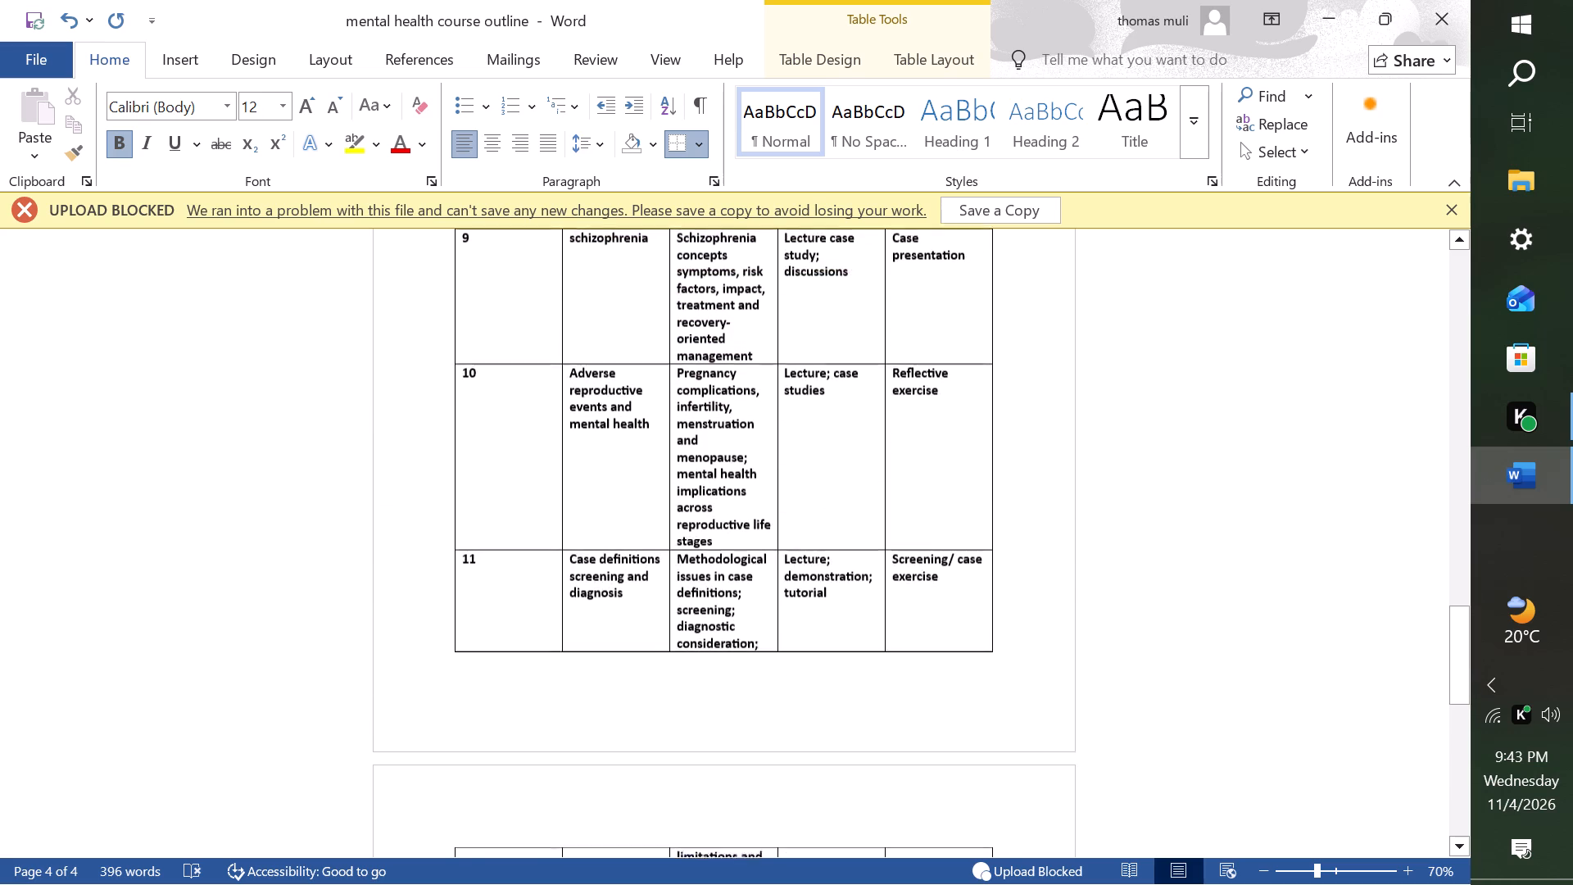
{"action": "scroll", "coordinate": [768, 491], "scroll_direction": "up", "scroll_amount": 3}
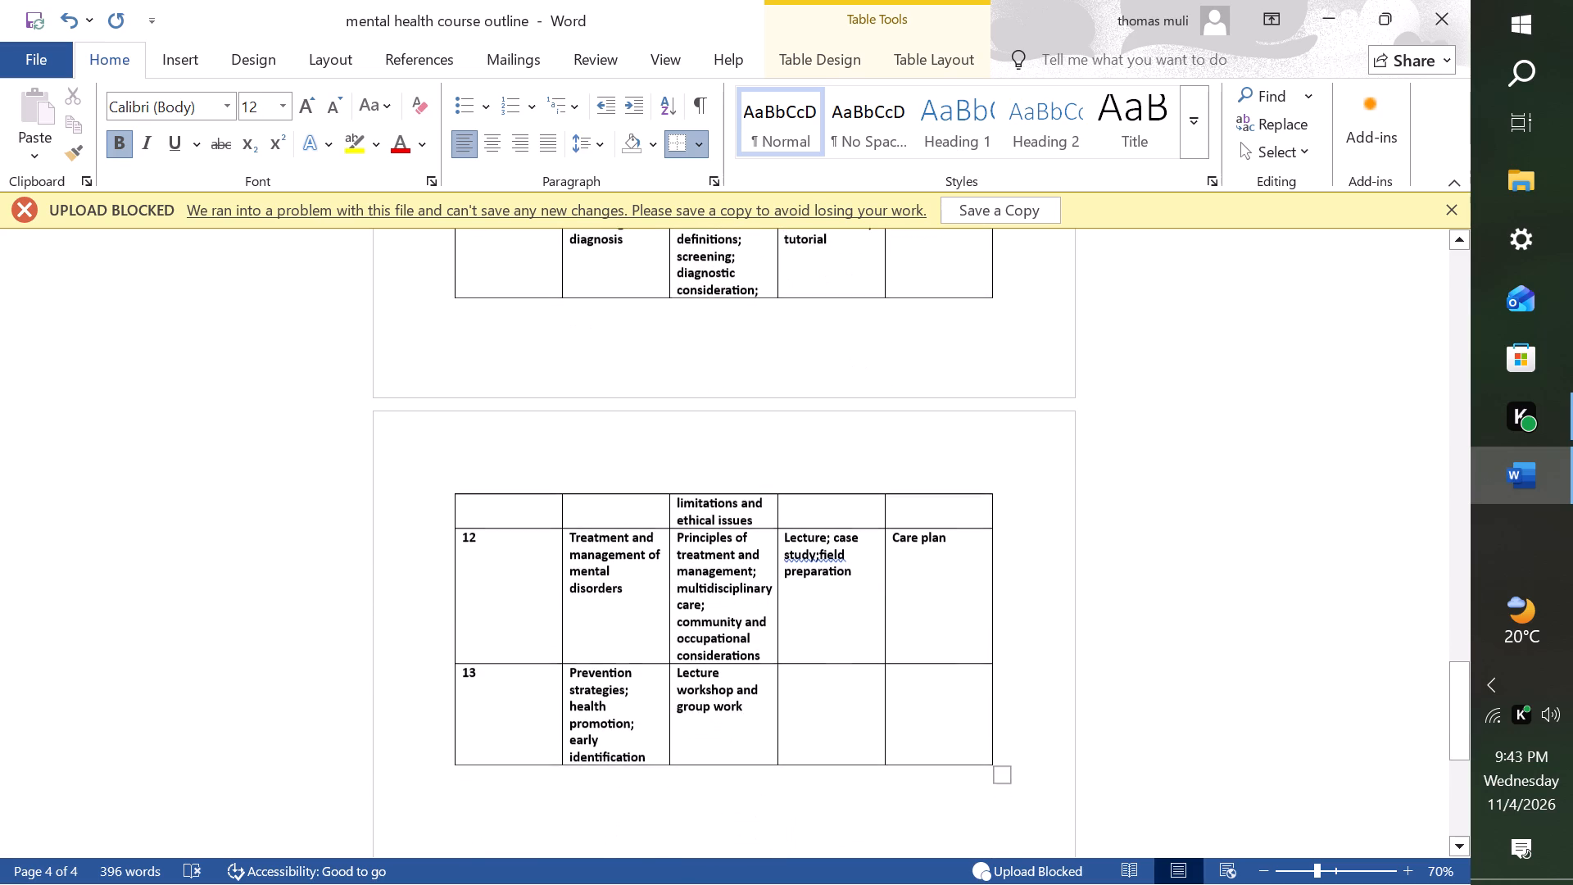
{"action": "scroll", "coordinate": [768, 491], "scroll_direction": "up", "scroll_amount": 2}
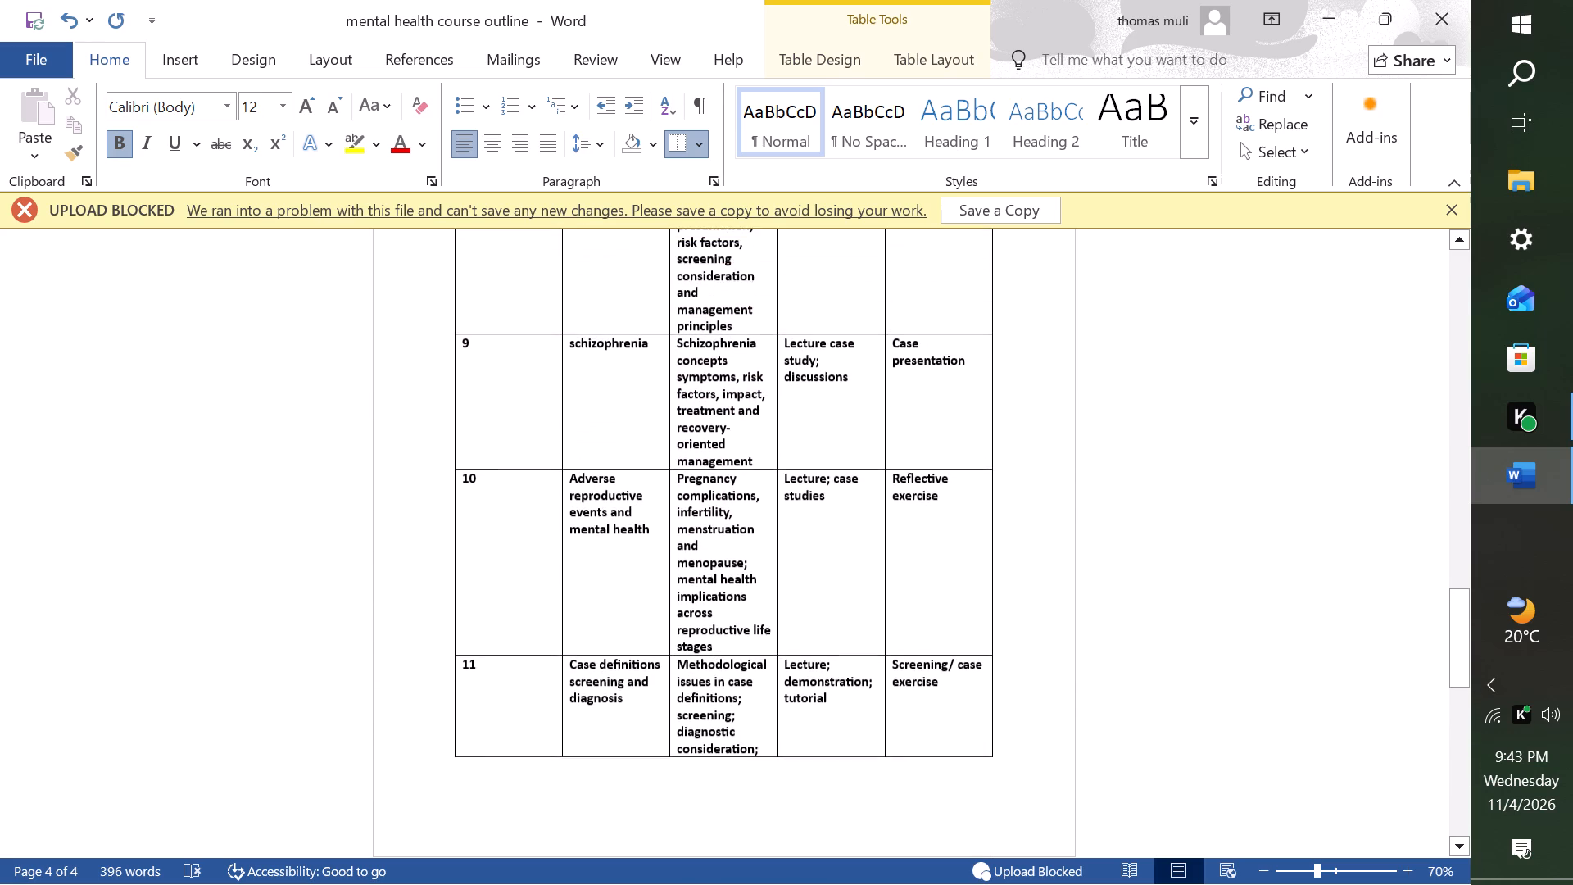
{"action": "scroll", "coordinate": [768, 491], "scroll_direction": "up", "scroll_amount": 2}
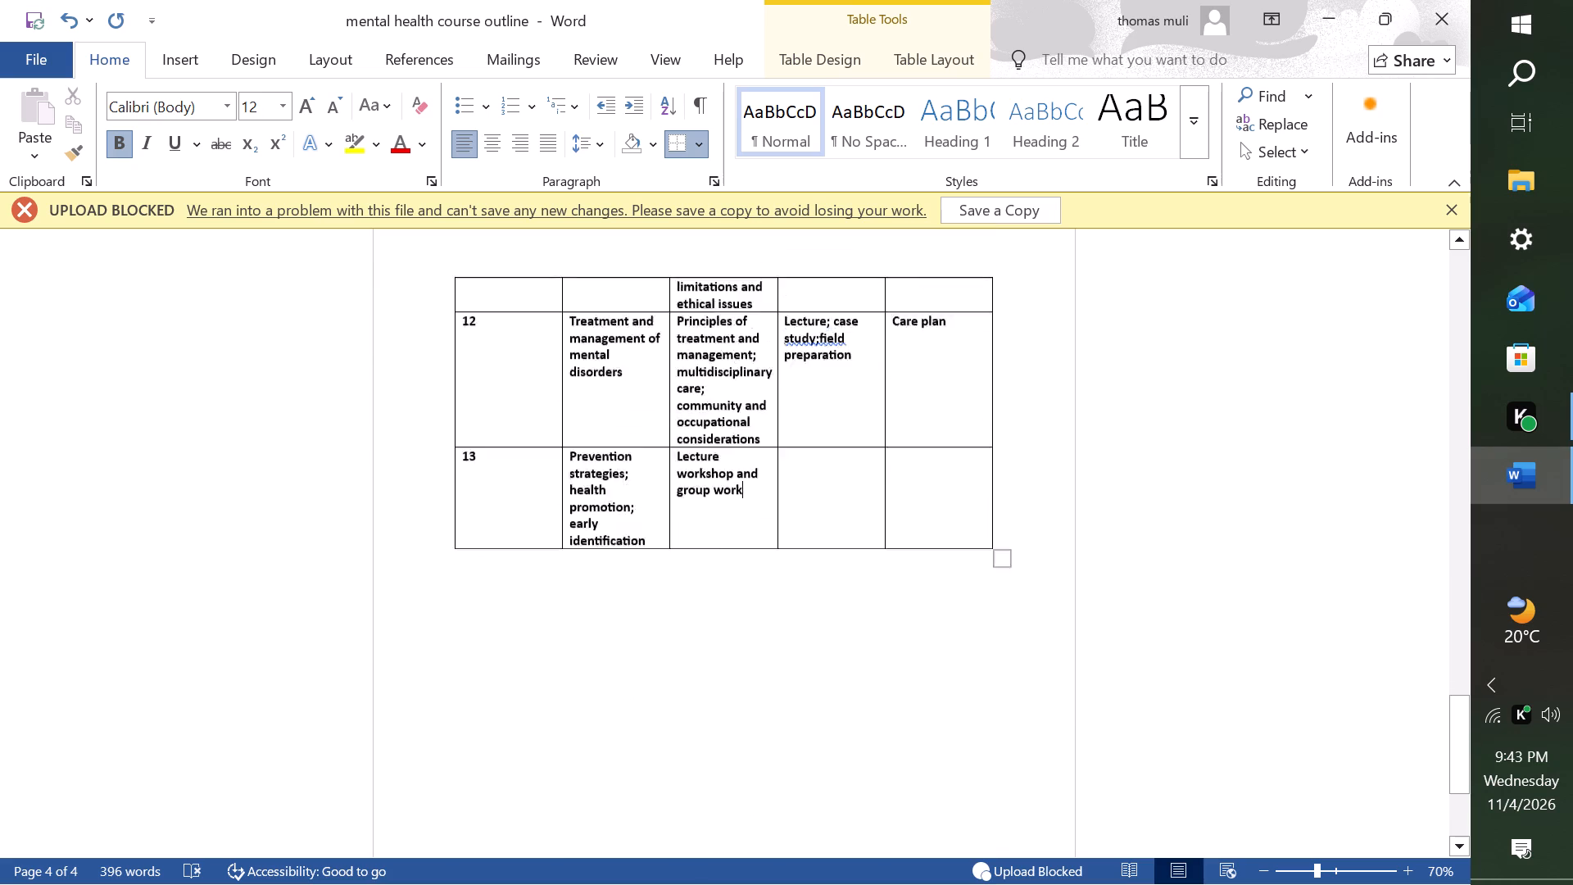
{"action": "scroll", "coordinate": [768, 491], "scroll_direction": "up", "scroll_amount": 2}
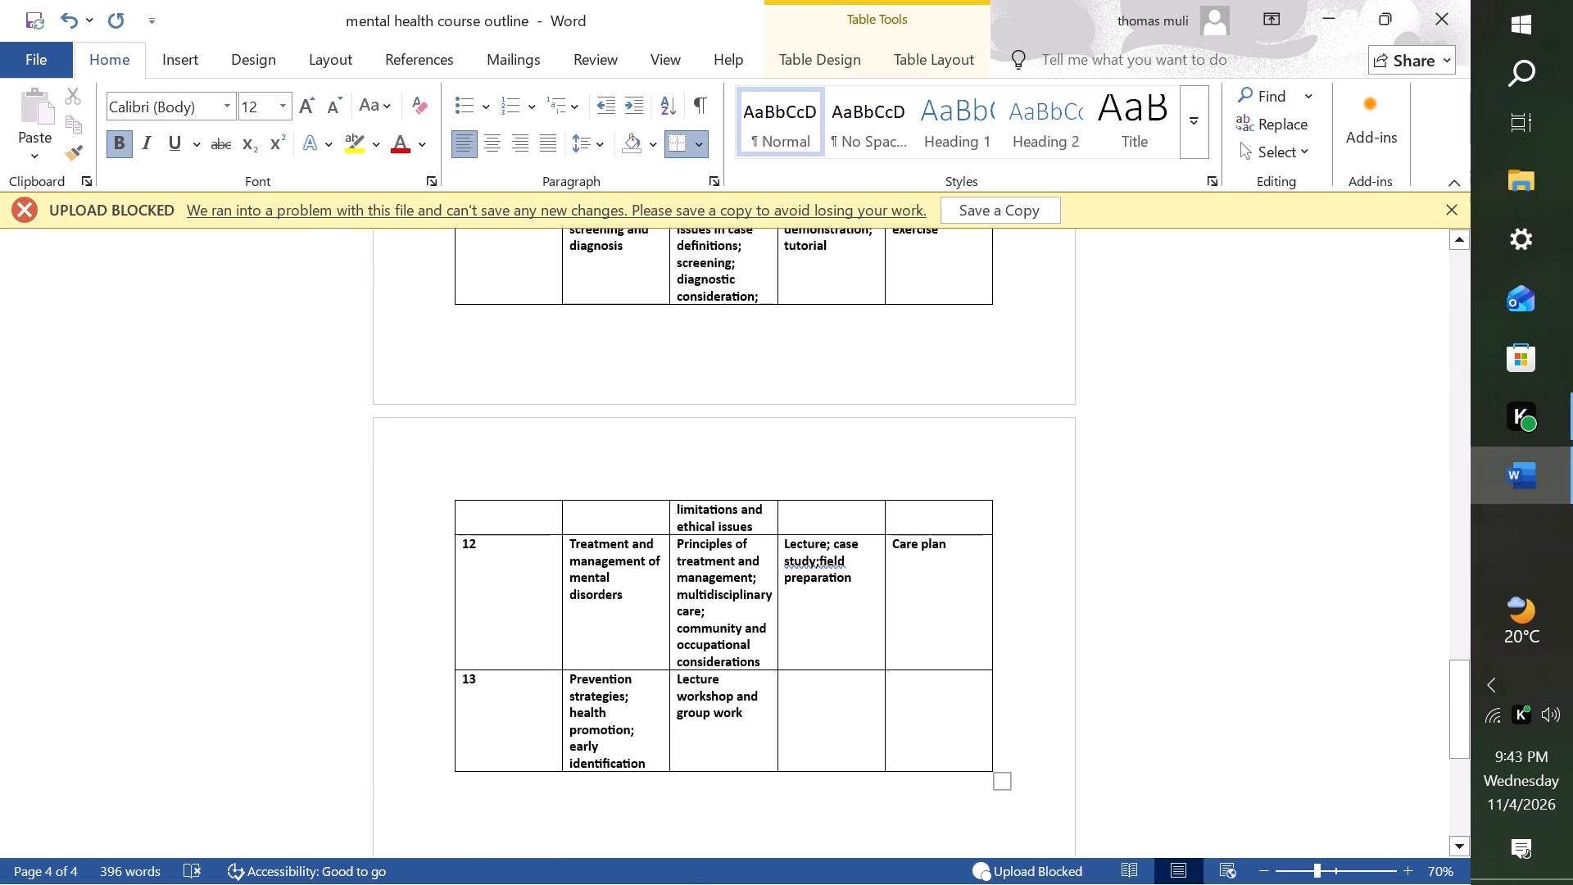
Delete the text in the third column of the week 13 row back to "Lec".
{"action": "key", "text": "BackSpace"}
{"action": "key", "text": "BackSpace"}
{"action": "key", "text": "BackSpace"}
{"action": "key", "text": "BackSpace"}
{"action": "key", "text": "BackSpace"}
{"action": "key", "text": "BackSpace"}
{"action": "key", "text": "BackSpace"}
{"action": "key", "text": "BackSpace"}
{"action": "key", "text": "BackSpace"}
{"action": "key", "text": "BackSpace"}
{"action": "key", "text": "BackSpace"}
{"action": "key", "text": "BackSpace"}
{"action": "key", "text": "BackSpace"}
{"action": "key", "text": "BackSpace"}
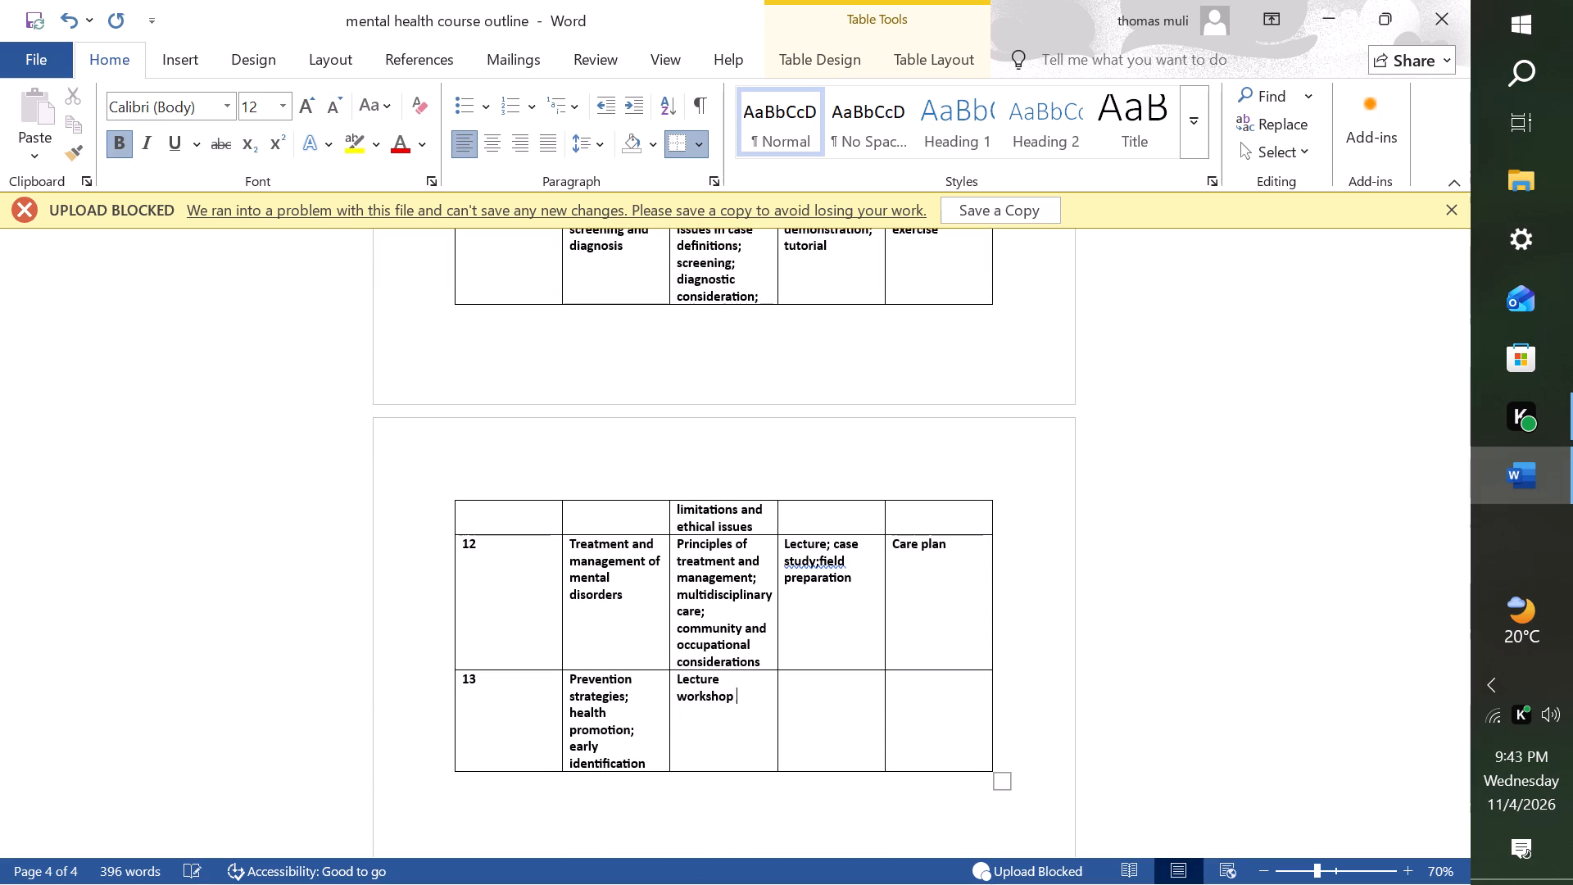
{"action": "key", "text": "BackSpace"}
{"action": "key", "text": "BackSpace"}
{"action": "key", "text": "BackSpace"}
{"action": "key", "text": "BackSpace"}
{"action": "key", "text": "BackSpace"}
{"action": "key", "text": "BackSpace"}
{"action": "key", "text": "BackSpace"}
{"action": "key", "text": "BackSpace"}
{"action": "key", "text": "BackSpace"}
{"action": "key", "text": "BackSpace"}
{"action": "key", "text": "BackSpace"}
{"action": "key", "text": "BackSpace"}
{"action": "key", "text": "BackSpace"}
{"action": "key", "text": "BackSpace"}
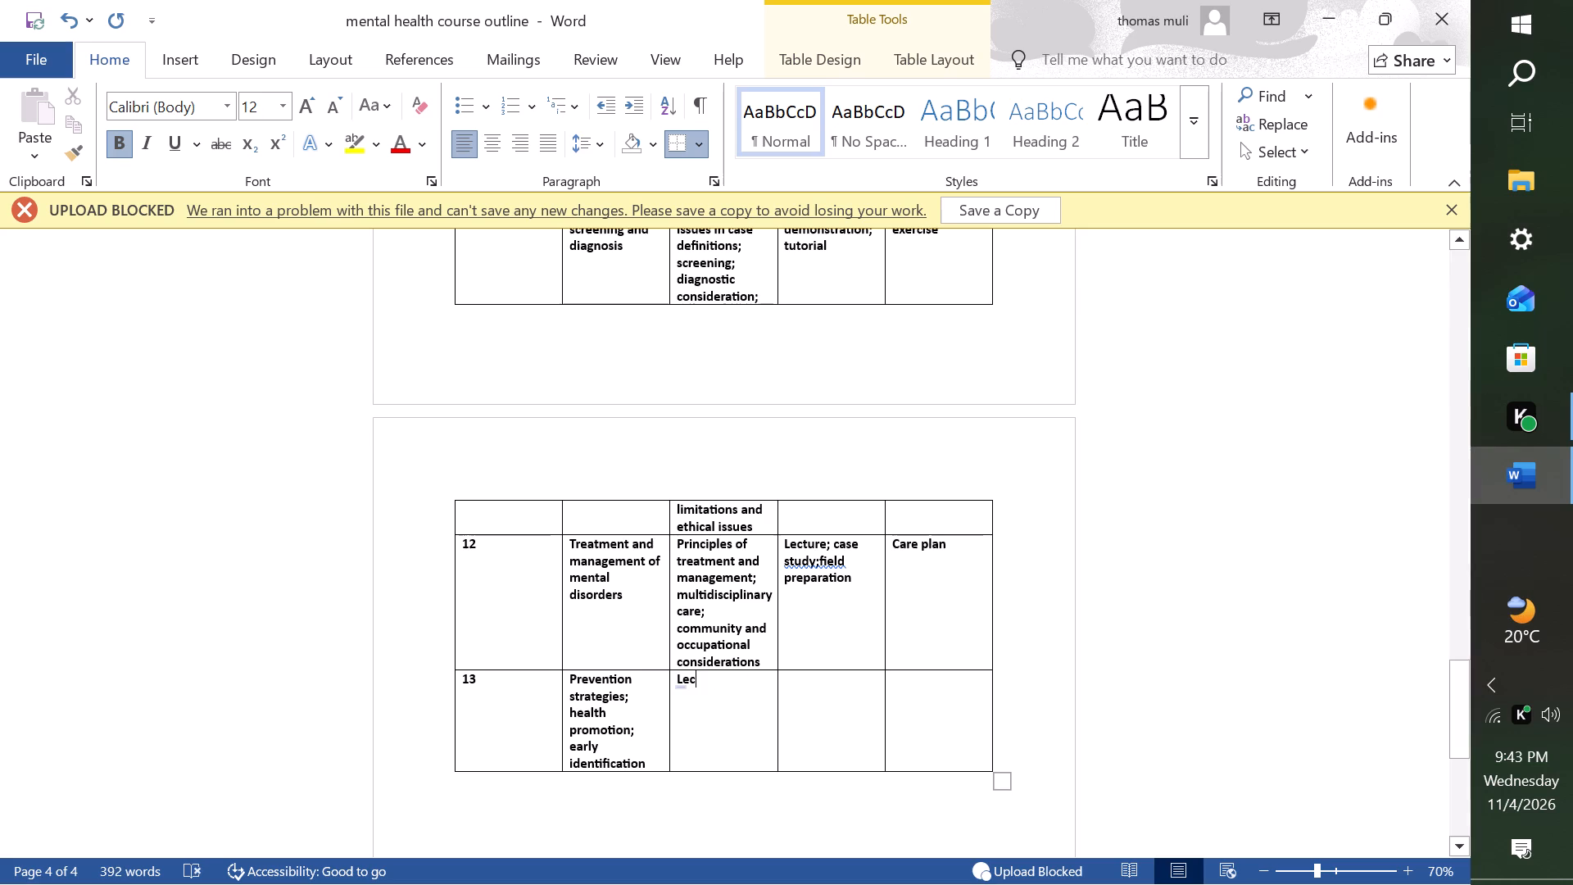
Replace everything after "Prevention" in the week 13 topic with "and mental health protion".
{"action": "left_click", "coordinate": [655, 764]}
{"action": "key", "text": "BackSpace"}
{"action": "key", "text": "BackSpace"}
{"action": "key", "text": "BackSpace"}
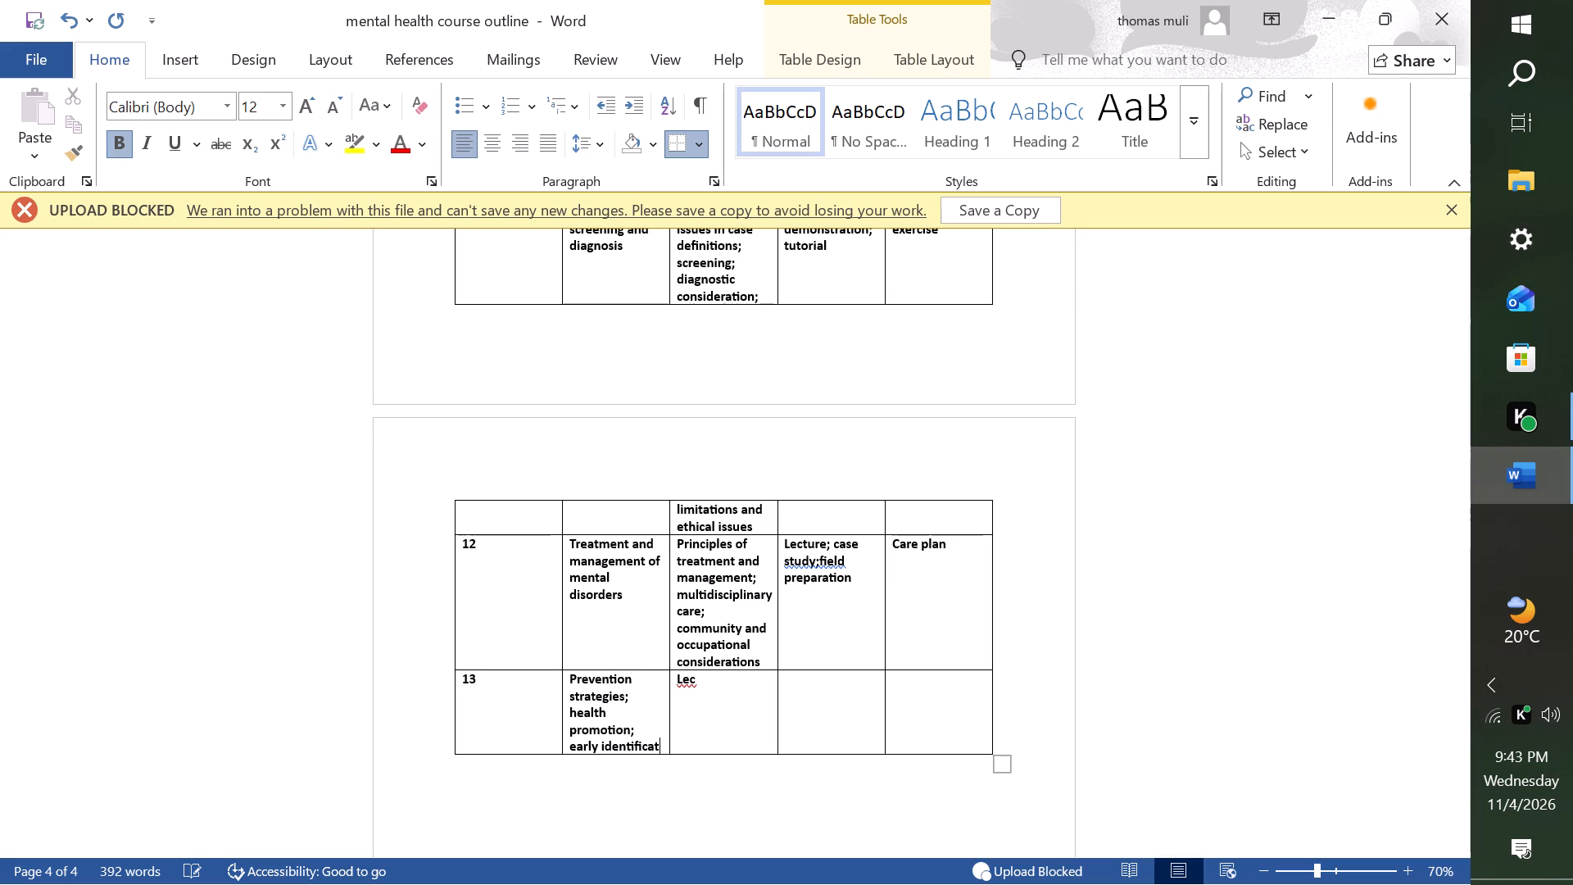
{"action": "key", "text": "BackSpace"}
{"action": "key", "text": "BackSpace"}
{"action": "key", "text": "BackSpace"}
{"action": "key", "text": "BackSpace"}
{"action": "key", "text": "BackSpace"}
{"action": "key", "text": "BackSpace"}
{"action": "key", "text": "BackSpace"}
{"action": "key", "text": "BackSpace"}
{"action": "key", "text": "BackSpace"}
{"action": "key", "text": "BackSpace"}
{"action": "key", "text": "BackSpace"}
{"action": "key", "text": "BackSpace"}
{"action": "key", "text": "BackSpace"}
{"action": "key", "text": "BackSpace"}
{"action": "key", "text": "BackSpace"}
{"action": "key", "text": "BackSpace"}
{"action": "key", "text": "BackSpace"}
{"action": "key", "text": "BackSpace"}
{"action": "key", "text": "BackSpace"}
{"action": "key", "text": "BackSpace"}
{"action": "key", "text": "BackSpace"}
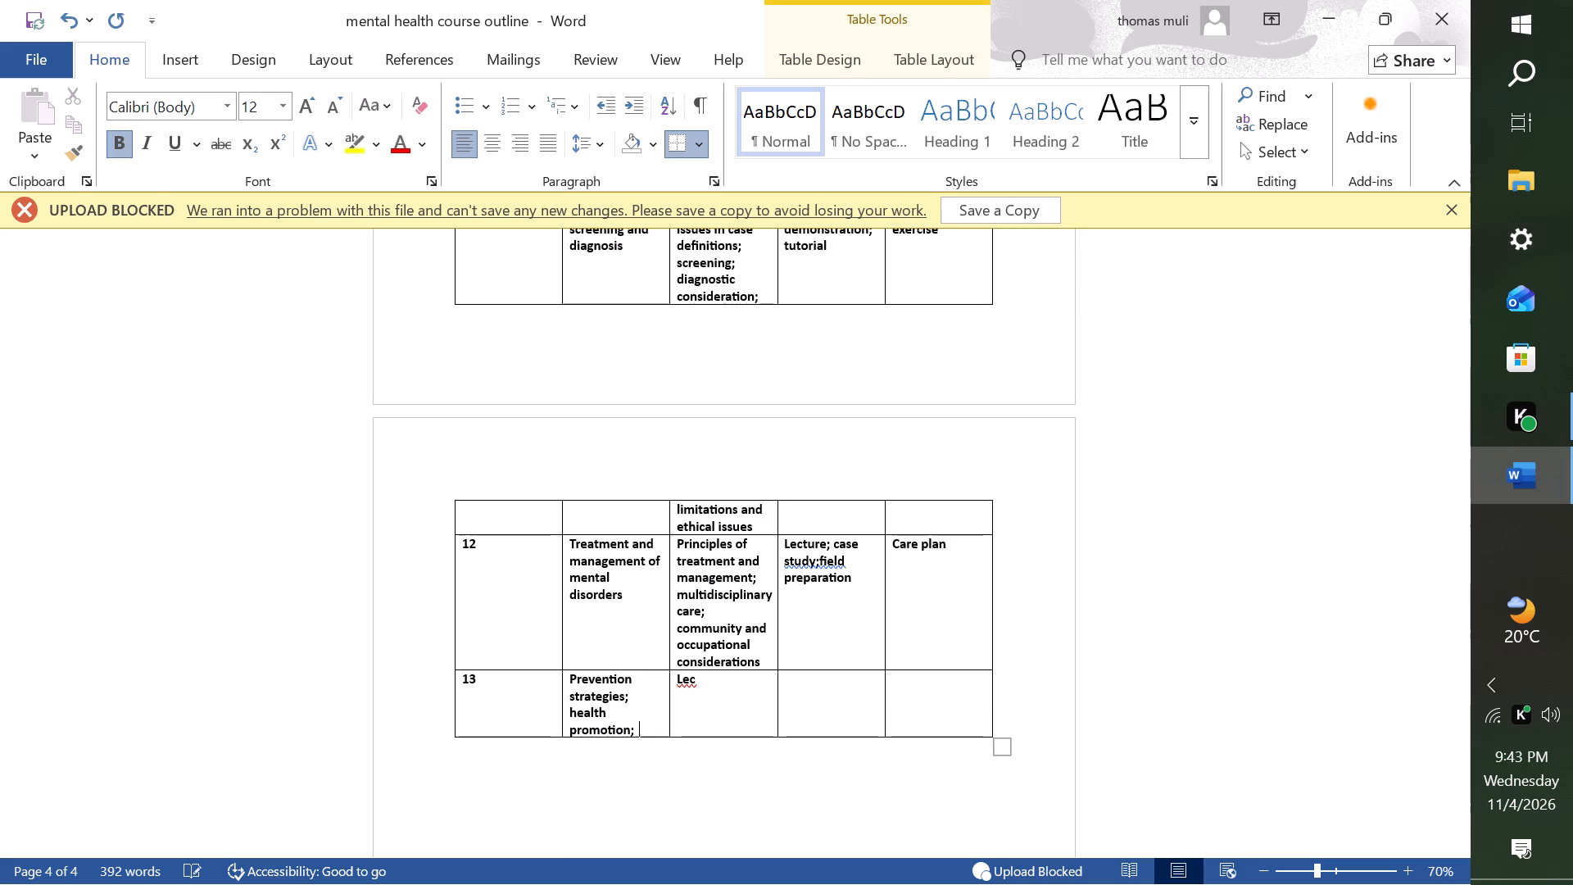
{"action": "key", "text": "BackSpace"}
{"action": "key", "text": "BackSpace"}
{"action": "key", "text": "BackSpace"}
{"action": "key", "text": "BackSpace"}
{"action": "key", "text": "BackSpace"}
{"action": "key", "text": "BackSpace"}
{"action": "key", "text": "BackSpace"}
{"action": "key", "text": "BackSpace"}
{"action": "key", "text": "BackSpace"}
{"action": "key", "text": "BackSpace"}
{"action": "key", "text": "BackSpace"}
{"action": "key", "text": "BackSpace"}
{"action": "key", "text": "BackSpace"}
{"action": "key", "text": "BackSpace"}
{"action": "key", "text": "BackSpace"}
{"action": "key", "text": "BackSpace"}
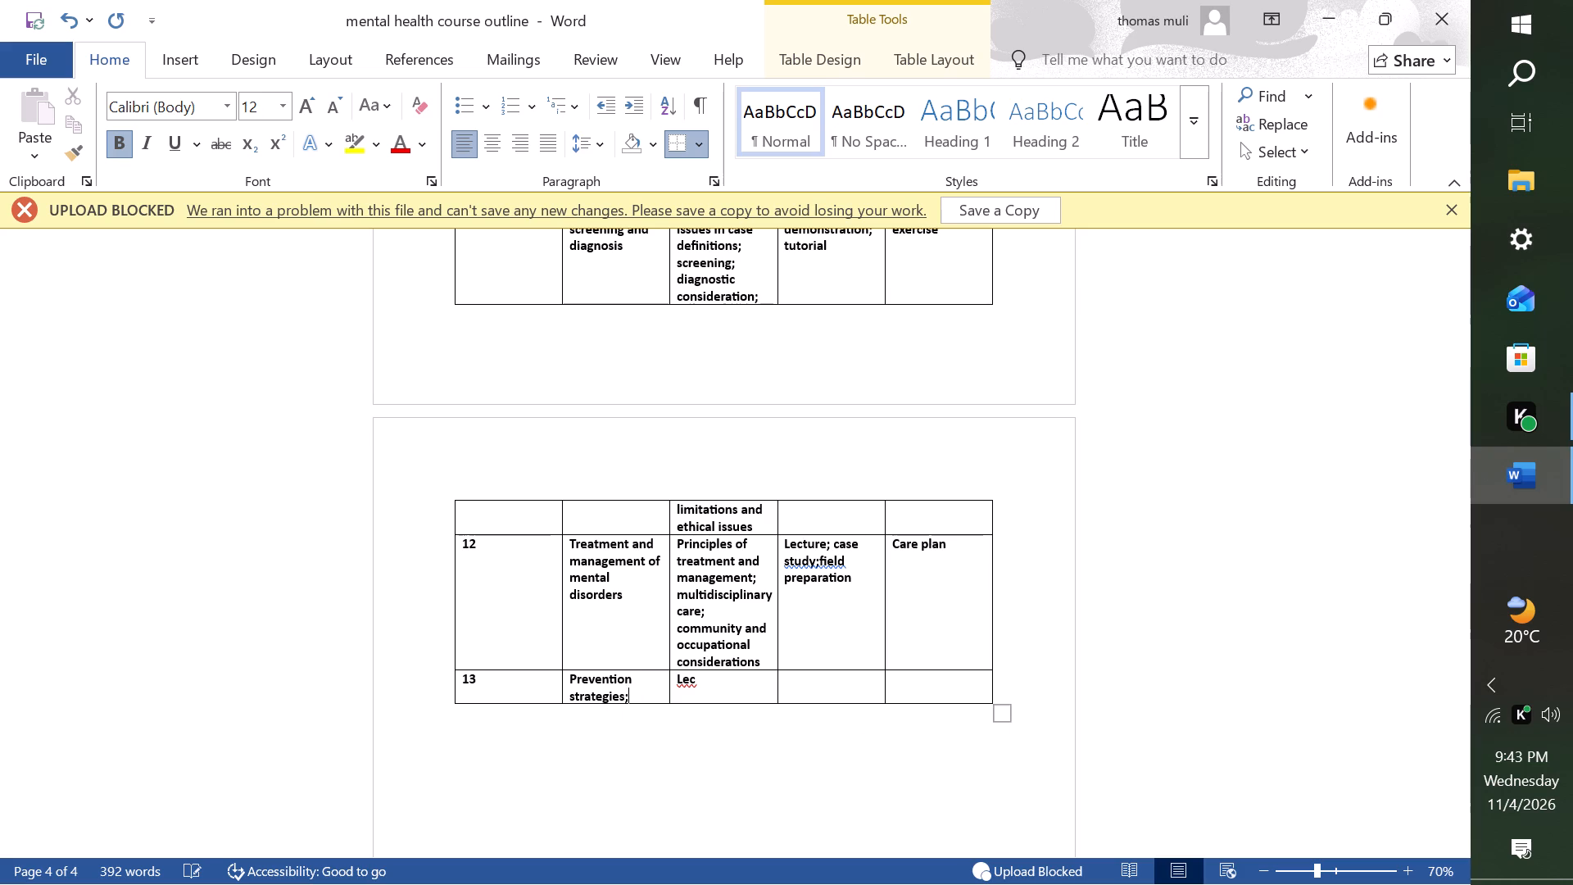
{"action": "key", "text": "BackSpace"}
{"action": "key", "text": "BackSpace"}
{"action": "key", "text": "BackSpace"}
{"action": "key", "text": "BackSpace"}
{"action": "key", "text": "BackSpace"}
{"action": "key", "text": "BackSpace"}
{"action": "key", "text": "BackSpace"}
{"action": "key", "text": "BackSpace"}
{"action": "key", "text": "BackSpace"}
{"action": "key", "text": "BackSpace"}
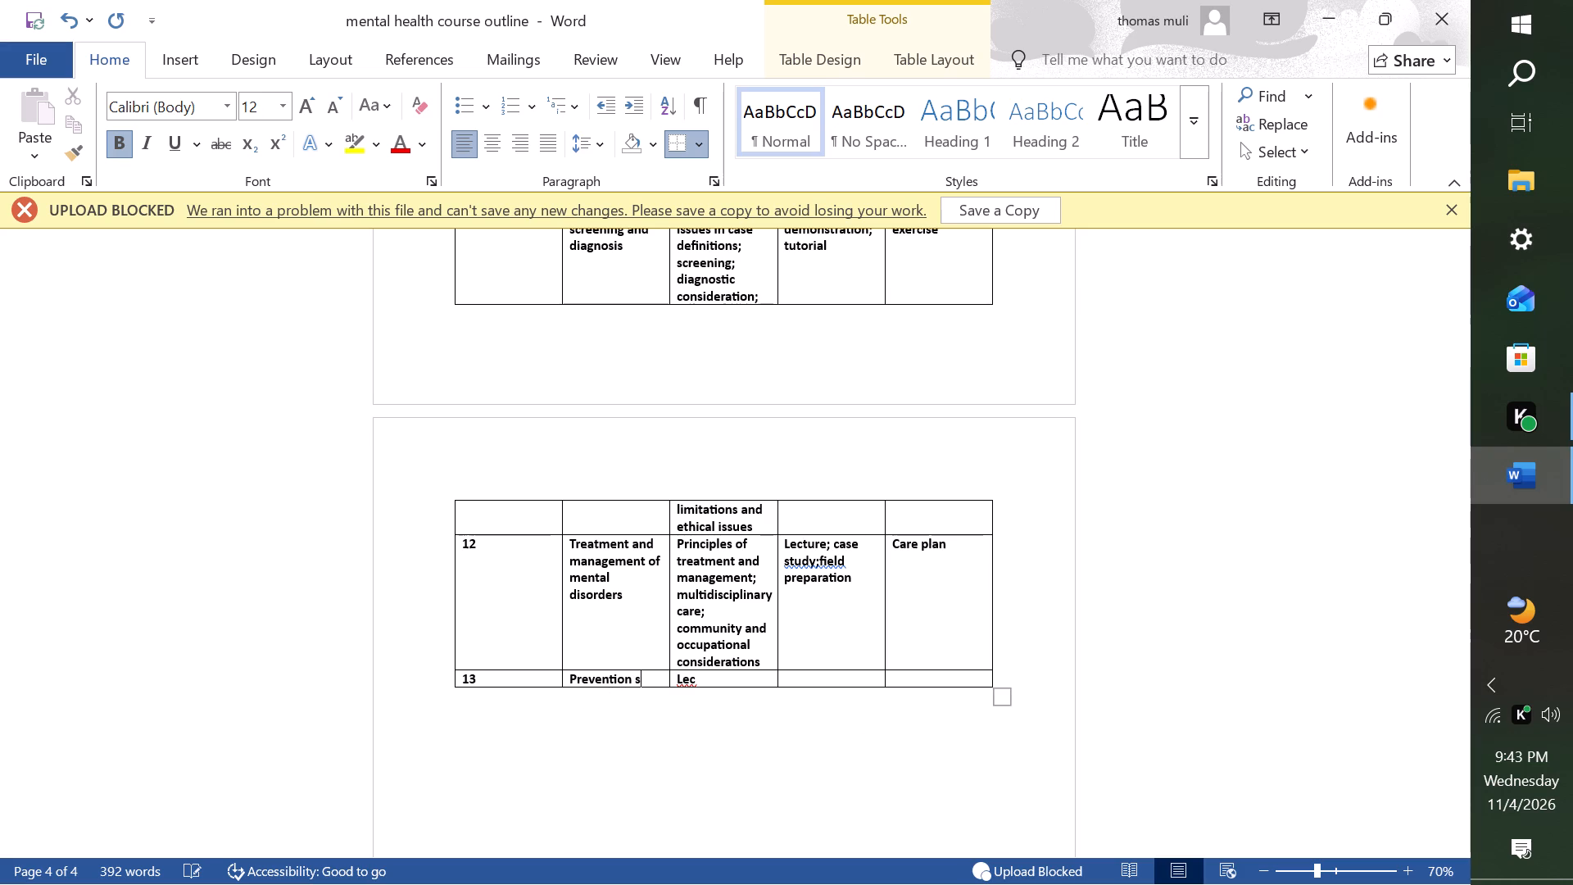
{"action": "type", "text": "and mental"}
{"action": "key", "text": "space"}
{"action": "type", "text": "health pro"}
{"action": "type", "text": "tion"}
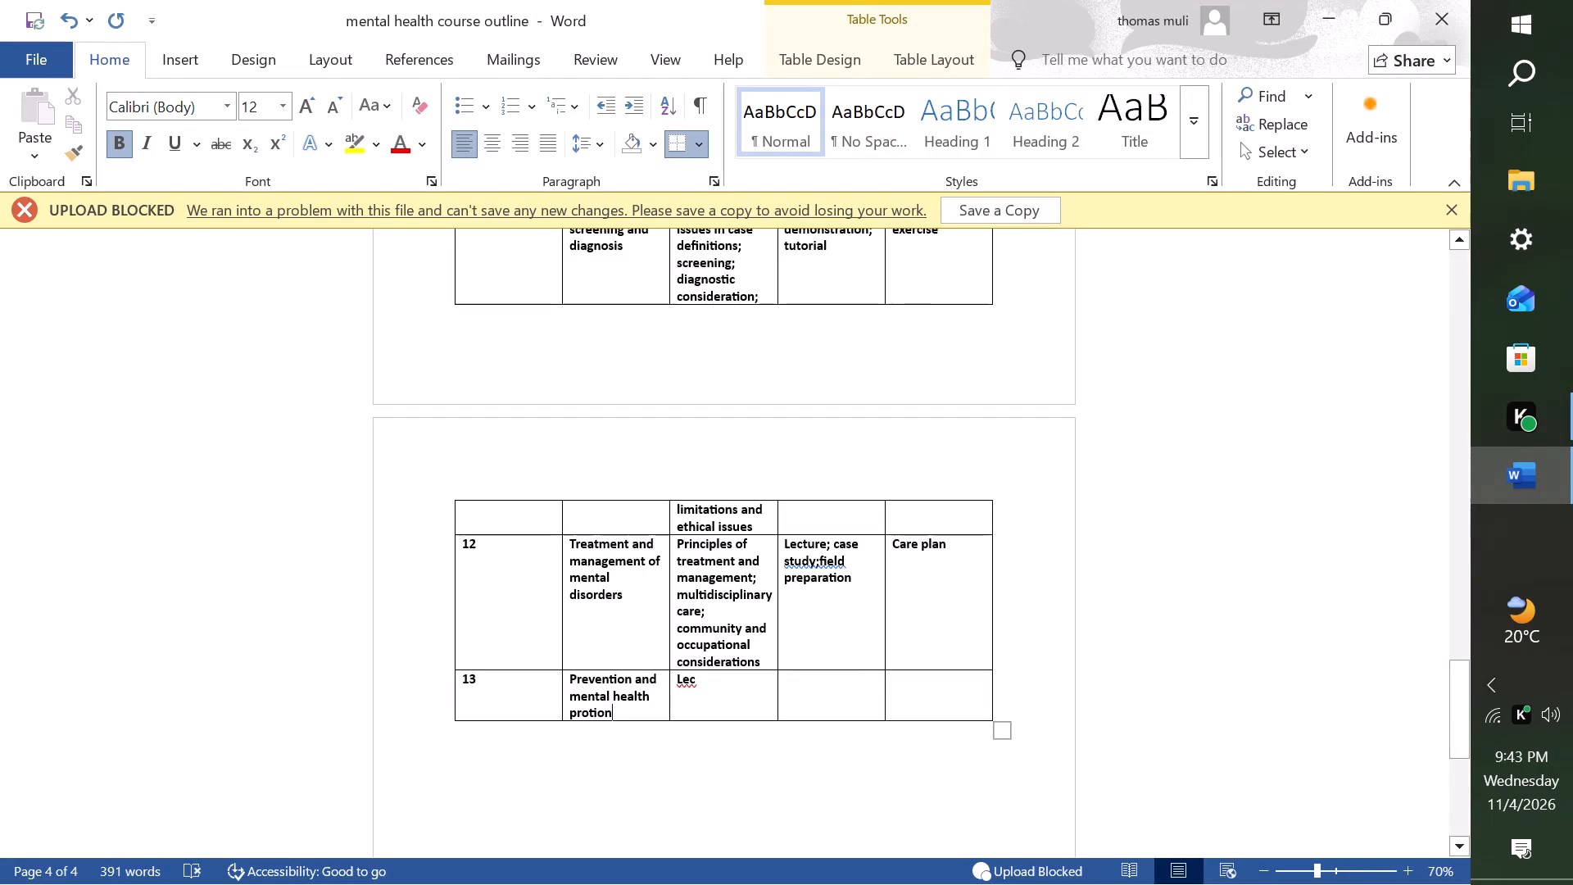
Replace "Lec" in the third column of week 13 with "prevention strategies;health promotion; early identification;".
{"action": "left_click", "coordinate": [706, 683]}
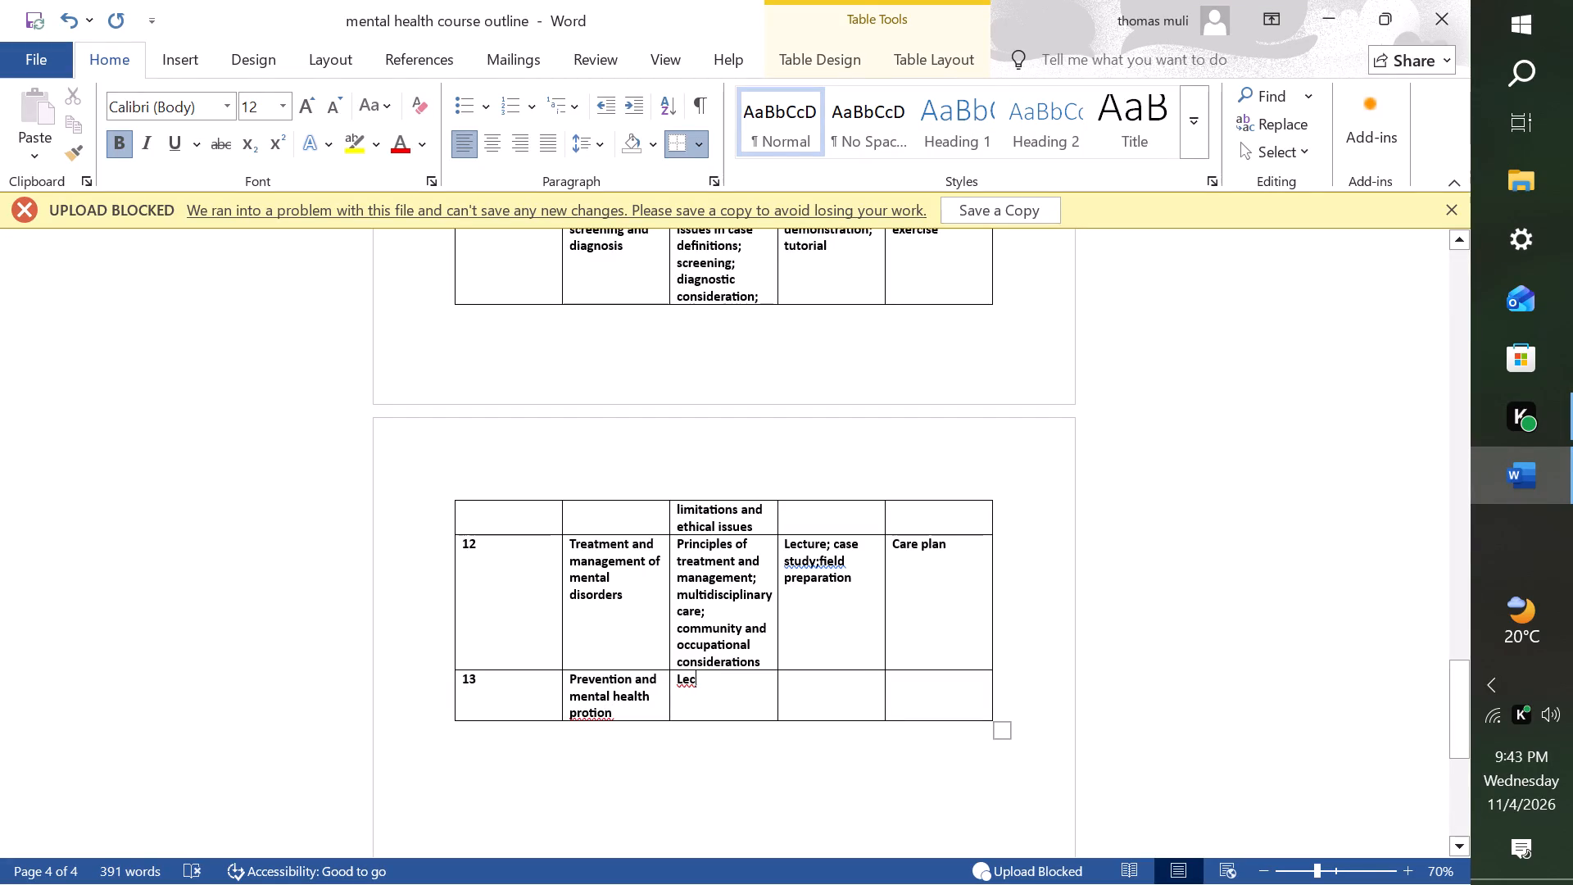
{"action": "key", "text": "BackSpace"}
{"action": "key", "text": "BackSpace"}
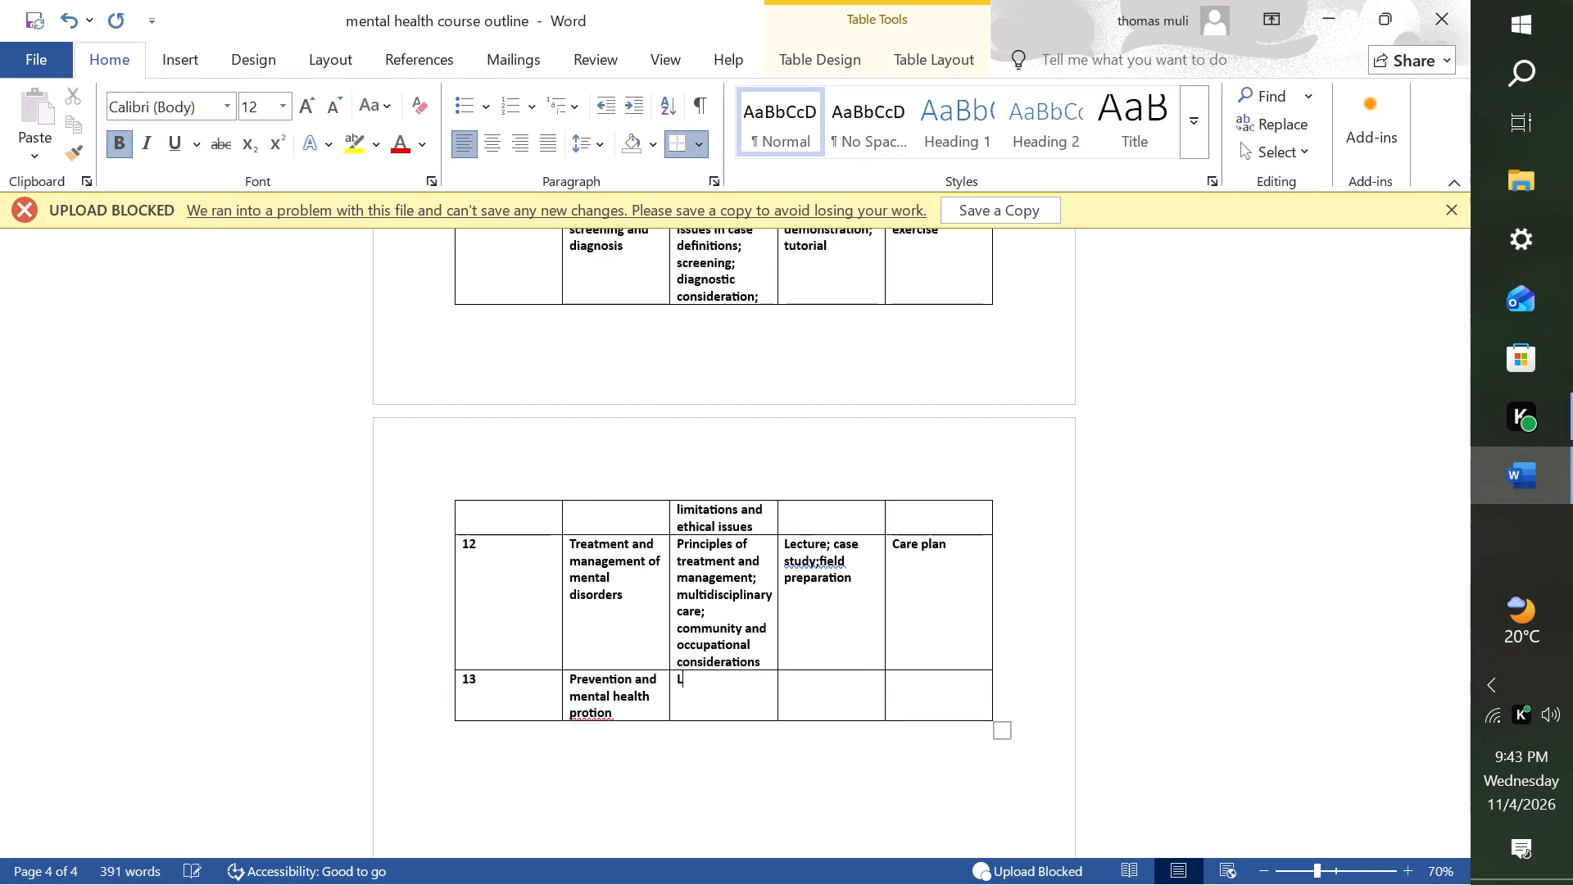
{"action": "key", "text": "BackSpace"}
{"action": "type", "text": "prevention"}
{"action": "key", "text": "space"}
{"action": "type", "text": "strategies"}
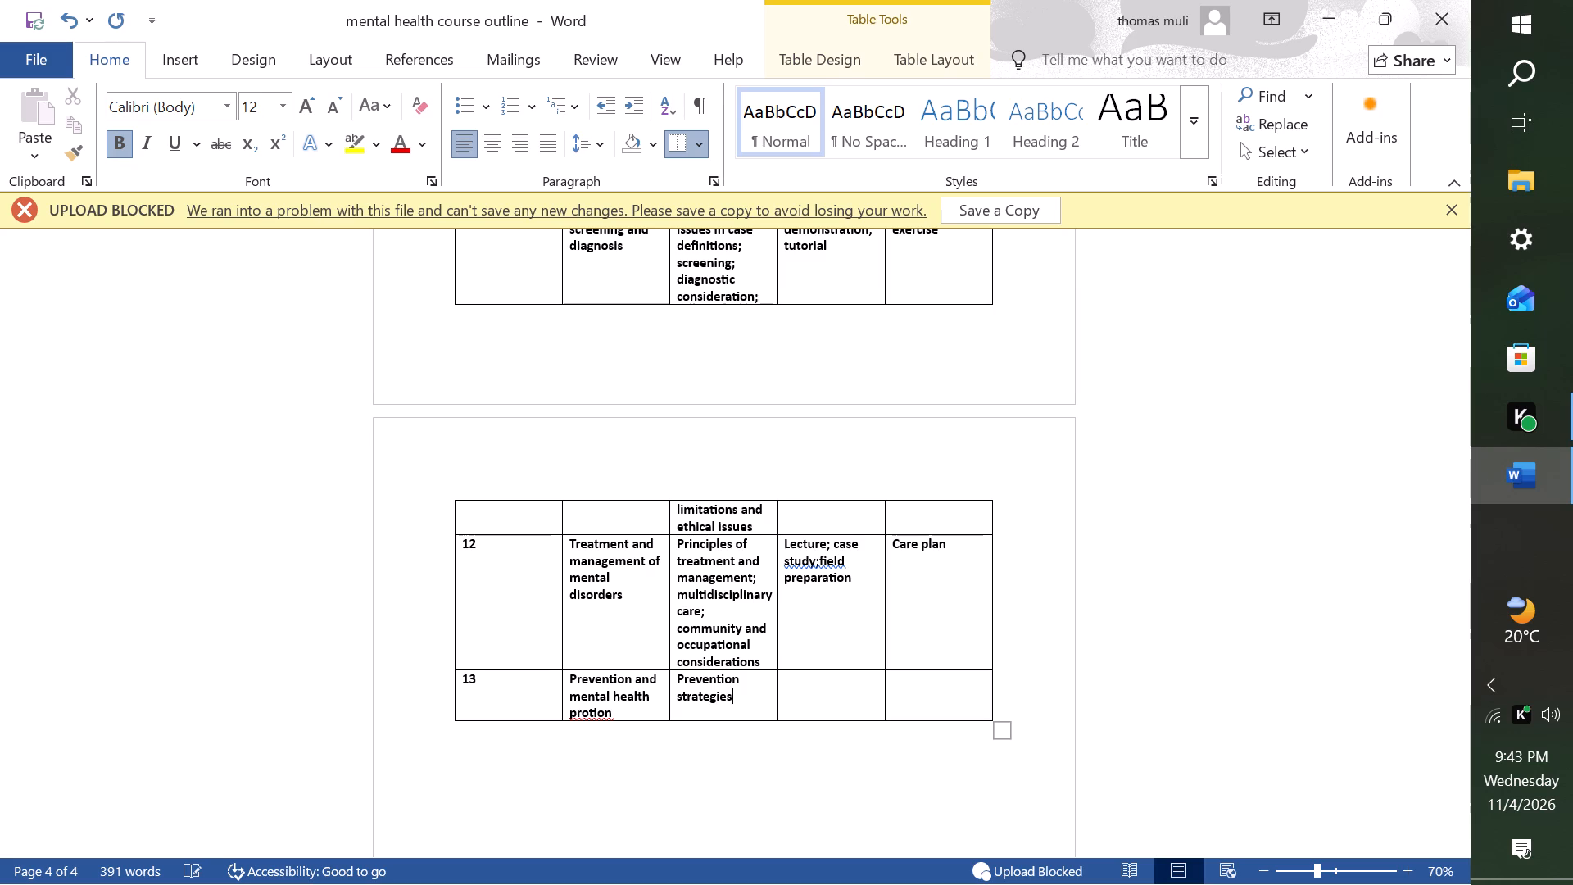
{"action": "key", "text": "semicolon"}
{"action": "type", "text": "health promotion"}
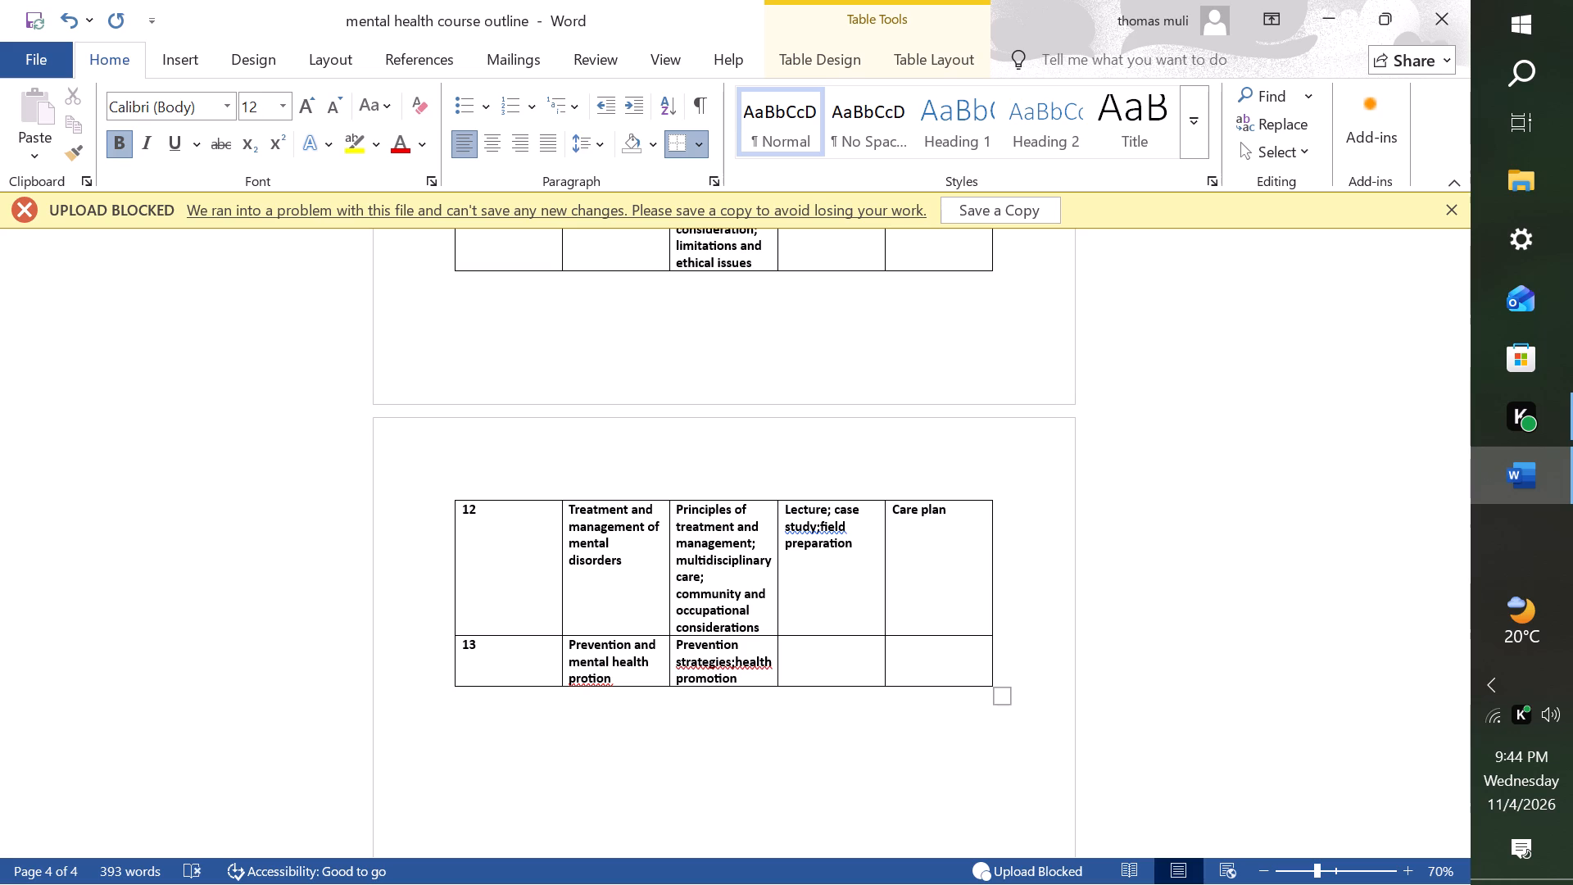
{"action": "key", "text": "semicolon"}
{"action": "key", "text": "space"}
{"action": "type", "text": "early identid"}
{"action": "key", "text": "BackSpace"}
{"action": "type", "text": "ficatio"}
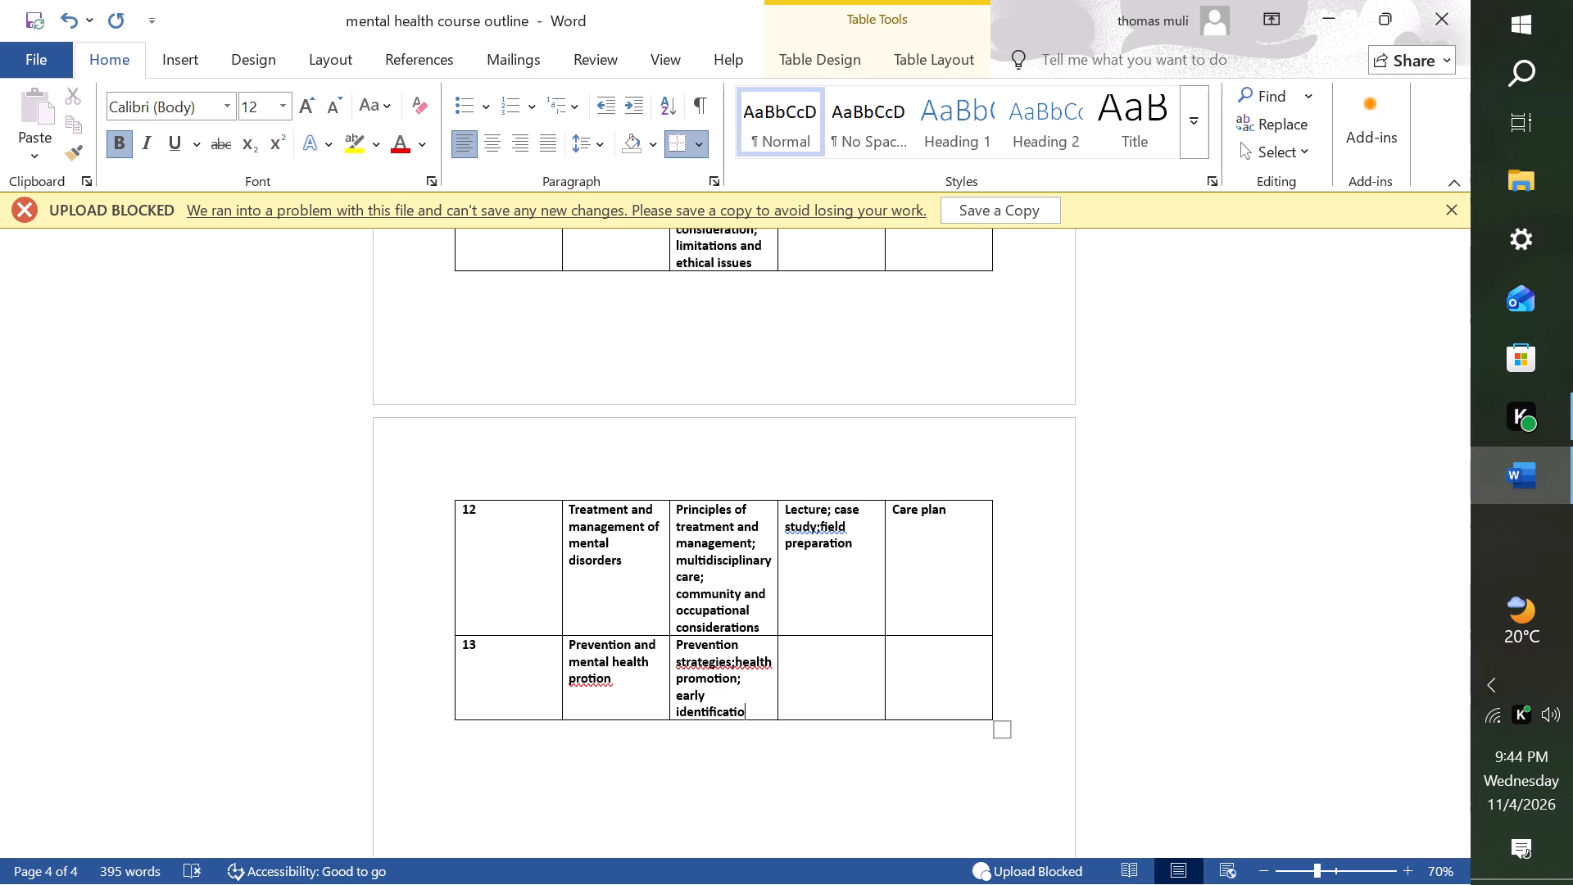
{"action": "key", "text": "n"}
{"action": "key", "text": "semicolon"}
Add "community approaches and reducing impact of mental disorder" to the end of the week 13 third-column text.
{"action": "key", "text": "space"}
{"action": "type", "text": "commun"}
{"action": "type", "text": "ity"}
{"action": "key", "text": "space"}
{"action": "type", "text": "approache"}
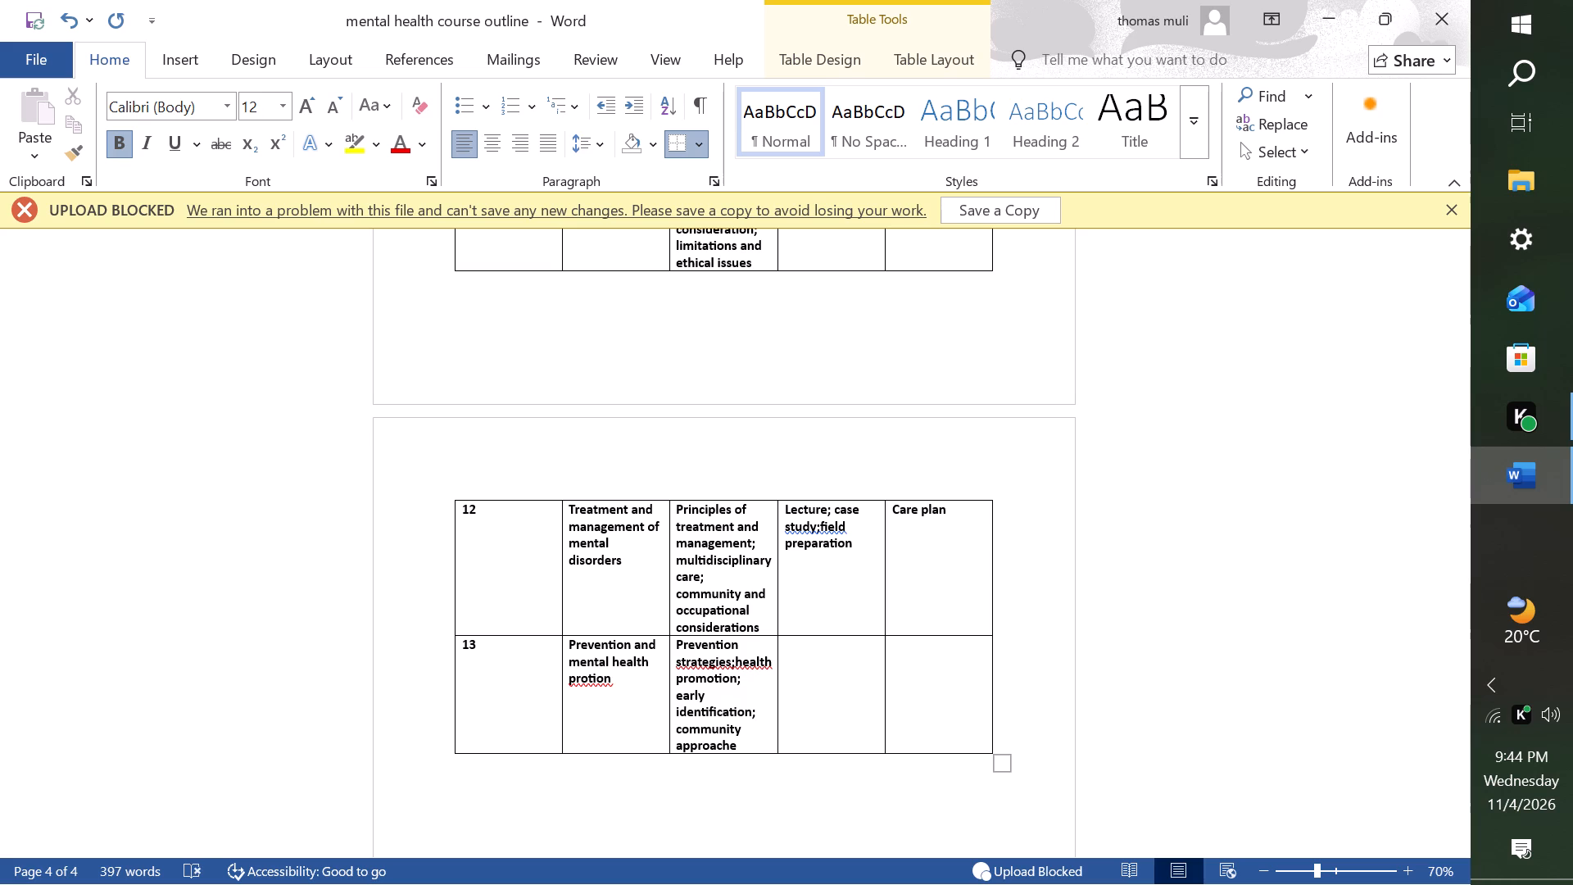
{"action": "key", "text": "s"}
{"action": "key", "text": "space"}
{"action": "type", "text": "and reducing"}
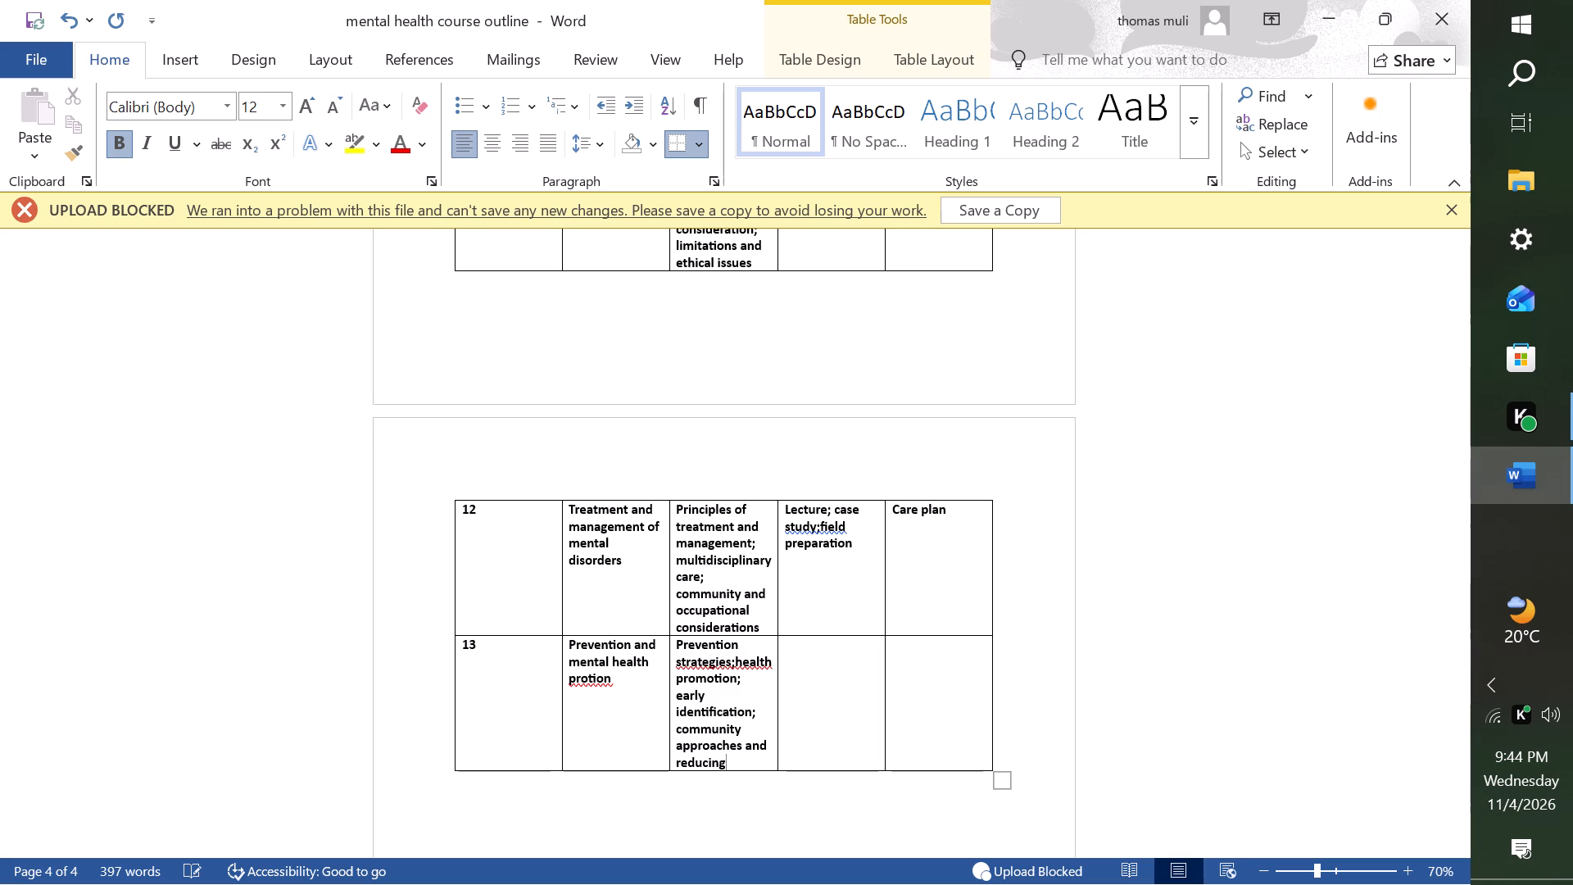
{"action": "key", "text": "space"}
{"action": "type", "text": "impact"}
{"action": "key", "text": "space"}
{"action": "type", "text": "of mentak"}
{"action": "key", "text": "BackSpace"}
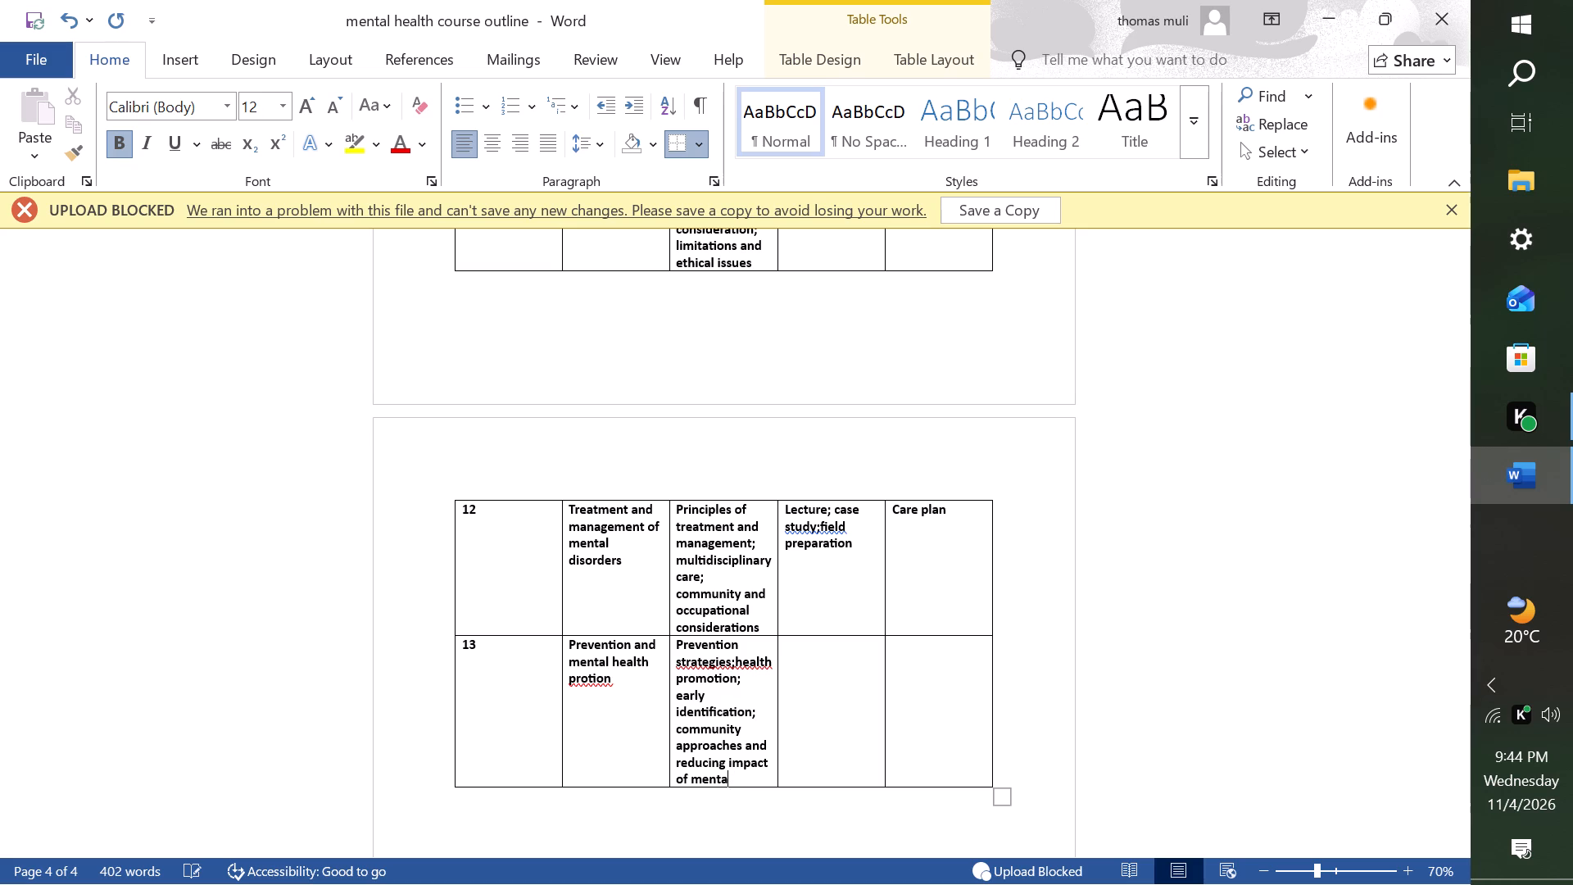
{"action": "type", "text": "l disor"}
{"action": "type", "text": "der"}
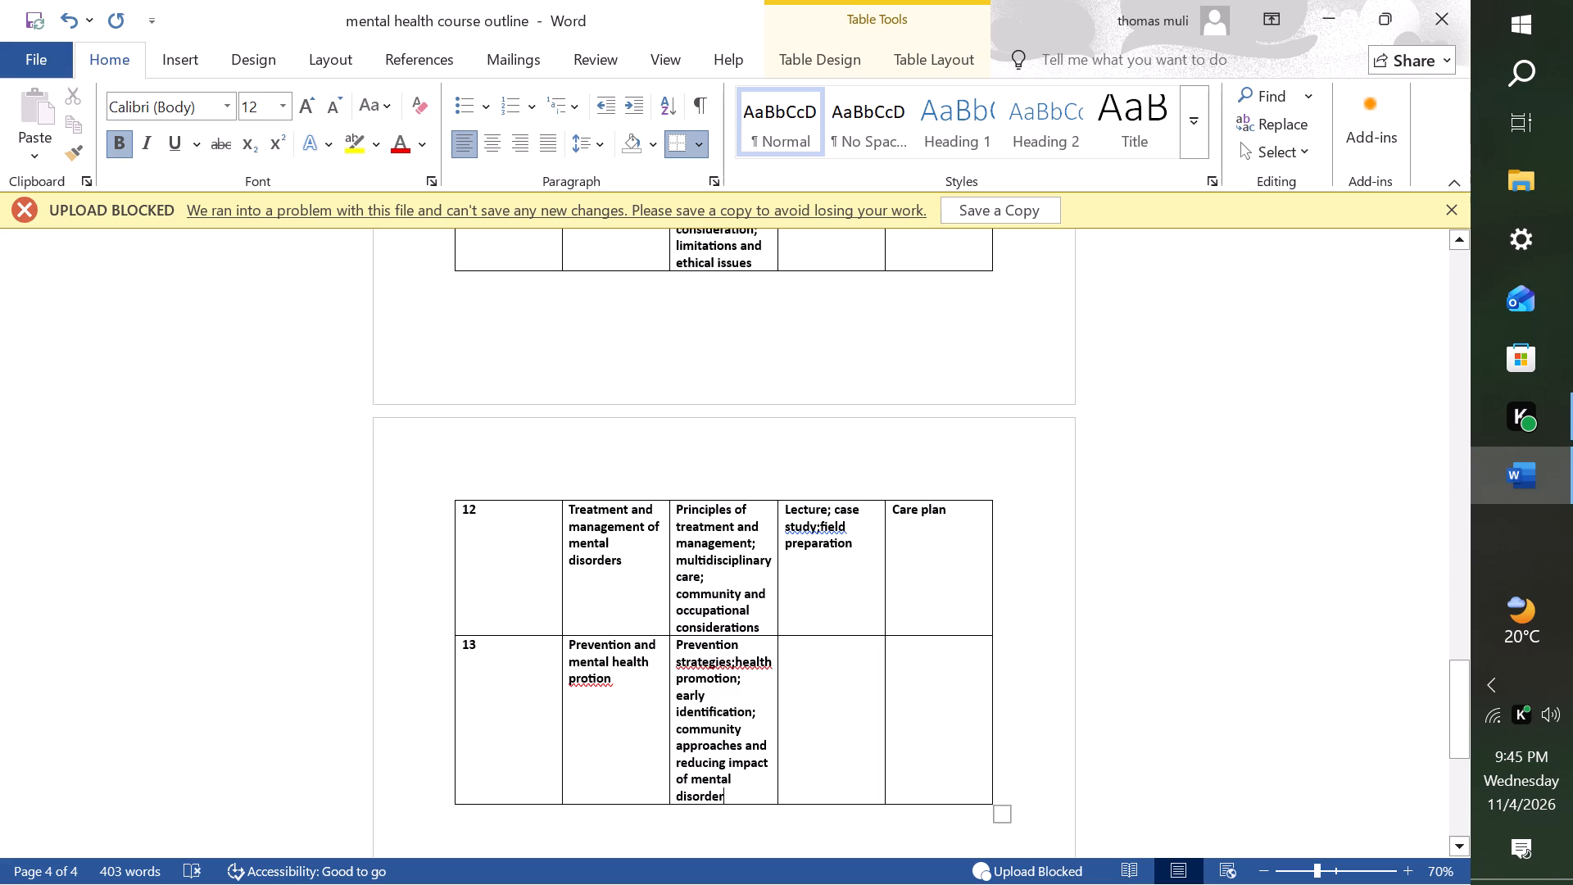
Apply the suggested spacing correction "strategies; health" in the third column of the week 13 row.
{"action": "right_click", "coordinate": [723, 664]}
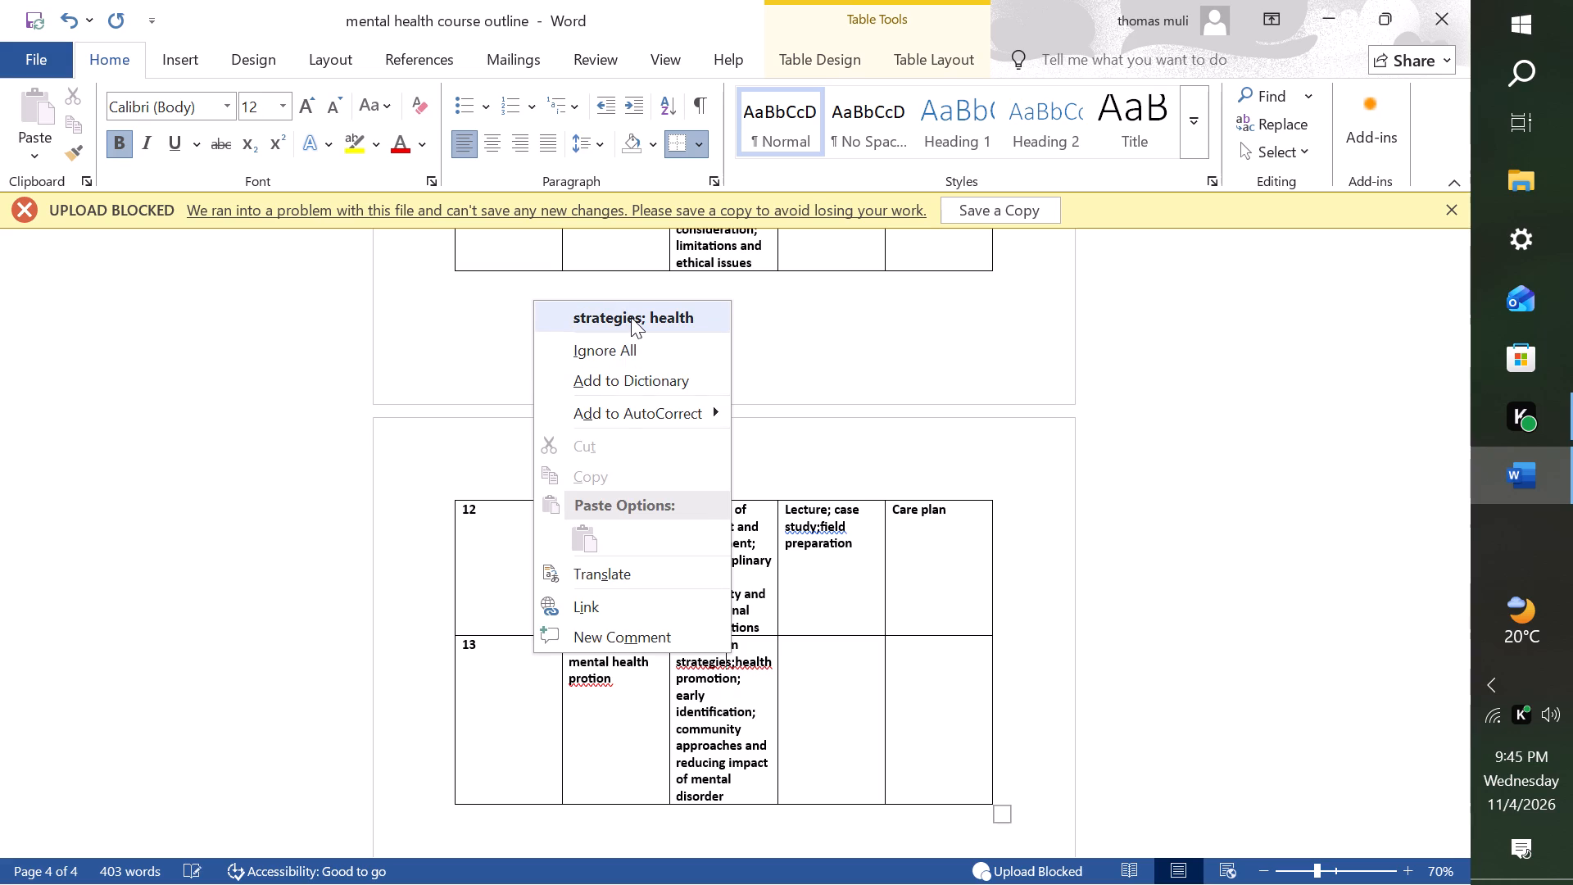
{"action": "left_click", "coordinate": [631, 317]}
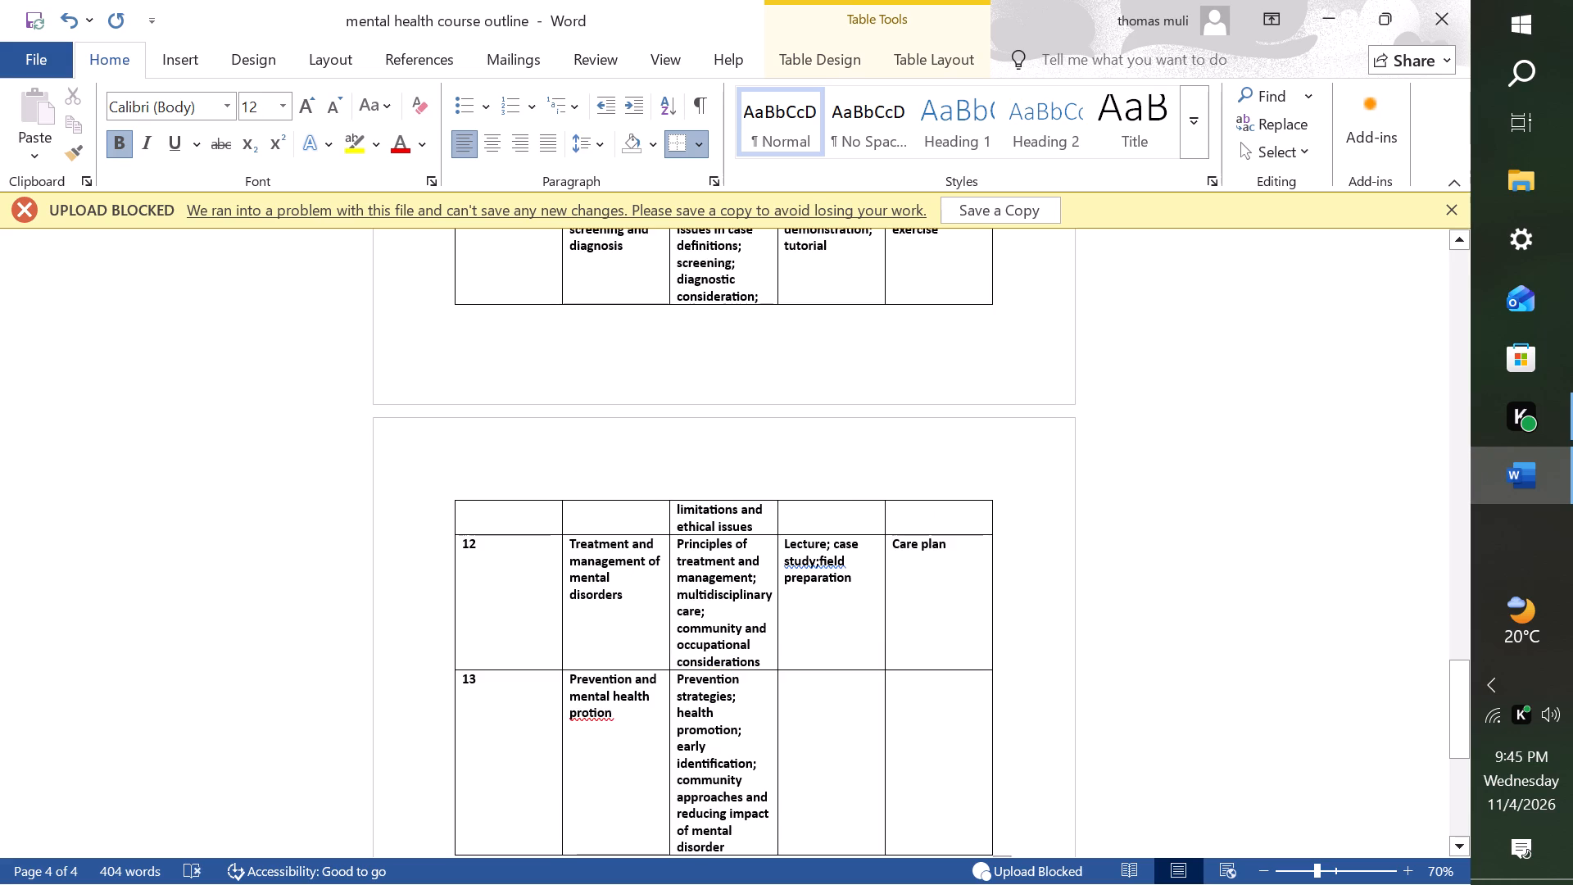
Correct the misspelled last word of the week 13 topic to "promotion".
{"action": "left_click", "coordinate": [616, 711]}
{"action": "key", "text": "BackSpace"}
{"action": "key", "text": "BackSpace"}
{"action": "key", "text": "BackSpace"}
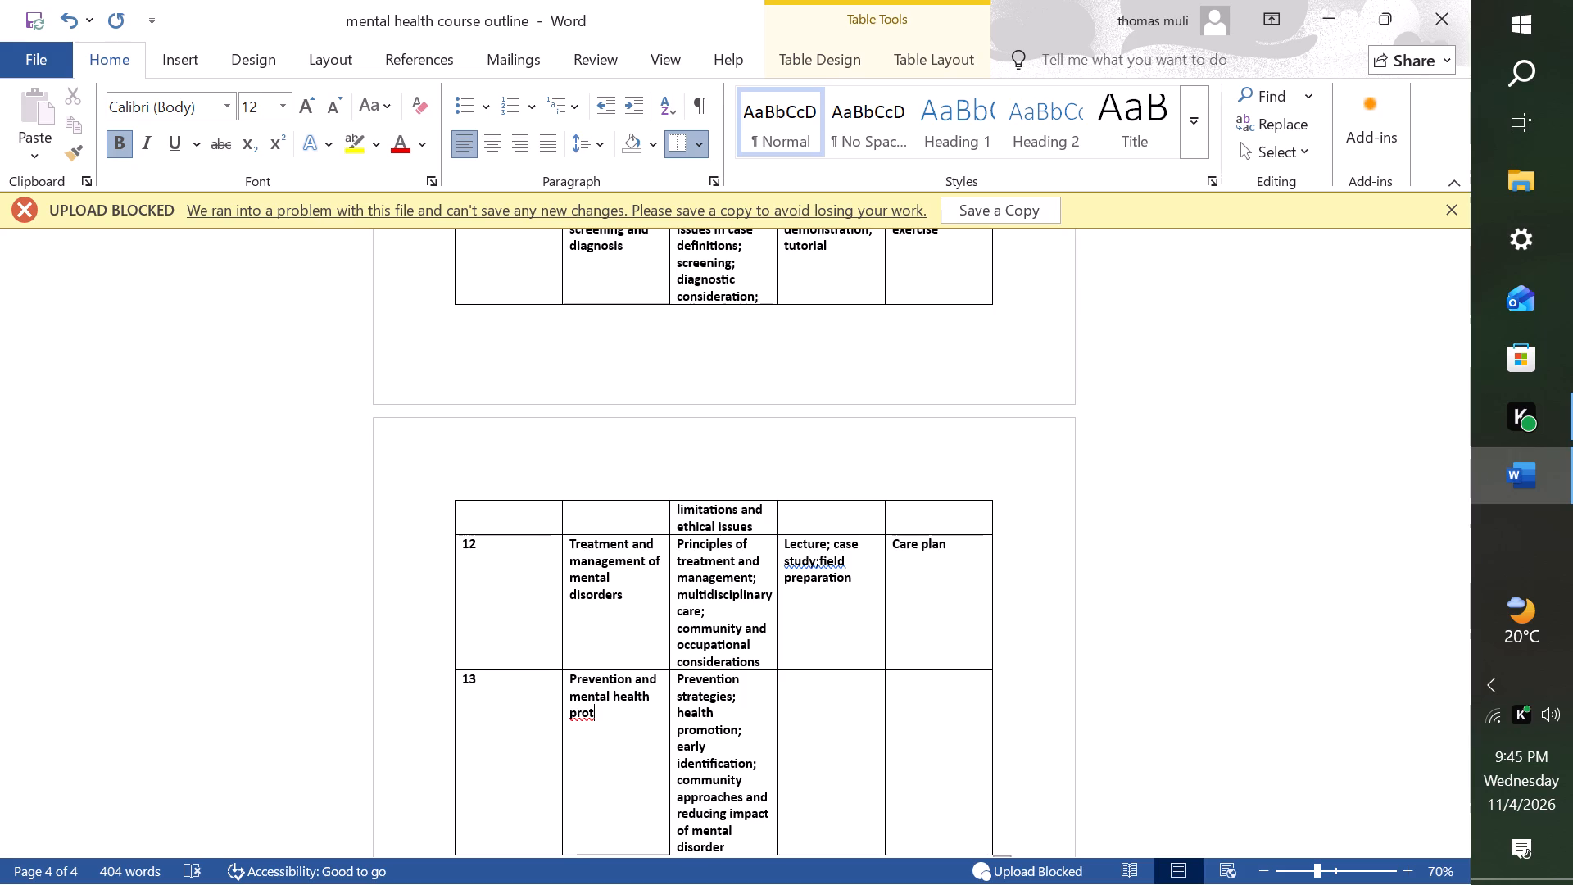
{"action": "key", "text": "BackSpace"}
{"action": "type", "text": "motion"}
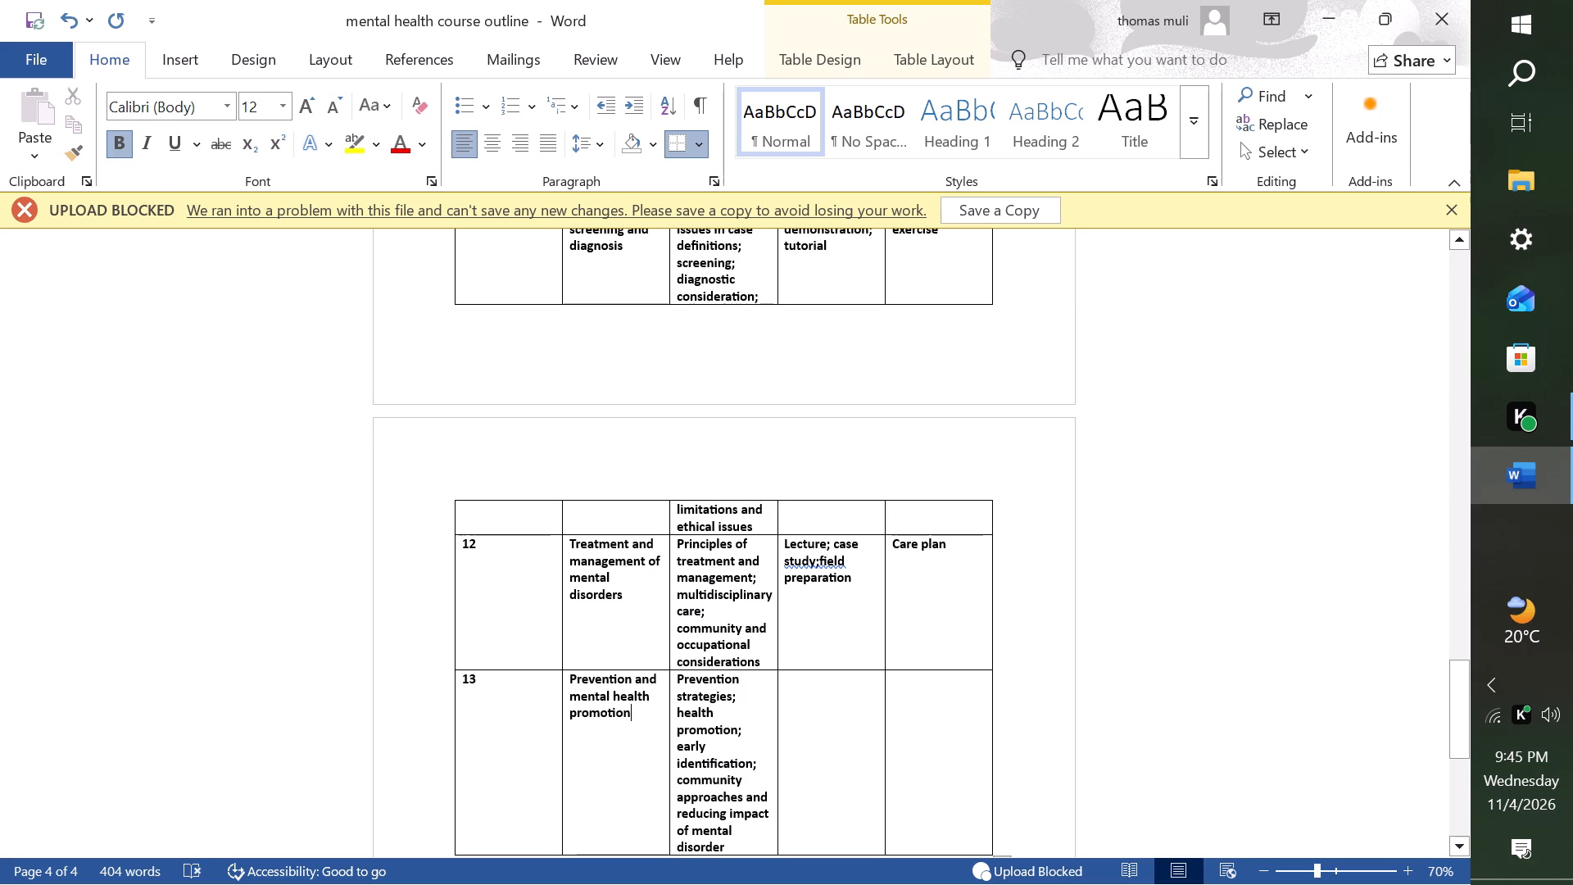
Enter "lecture;workshop;groupwork" in the empty fourth column of the week 13 row.
{"action": "left_click", "coordinate": [809, 702]}
{"action": "type", "text": "le"}
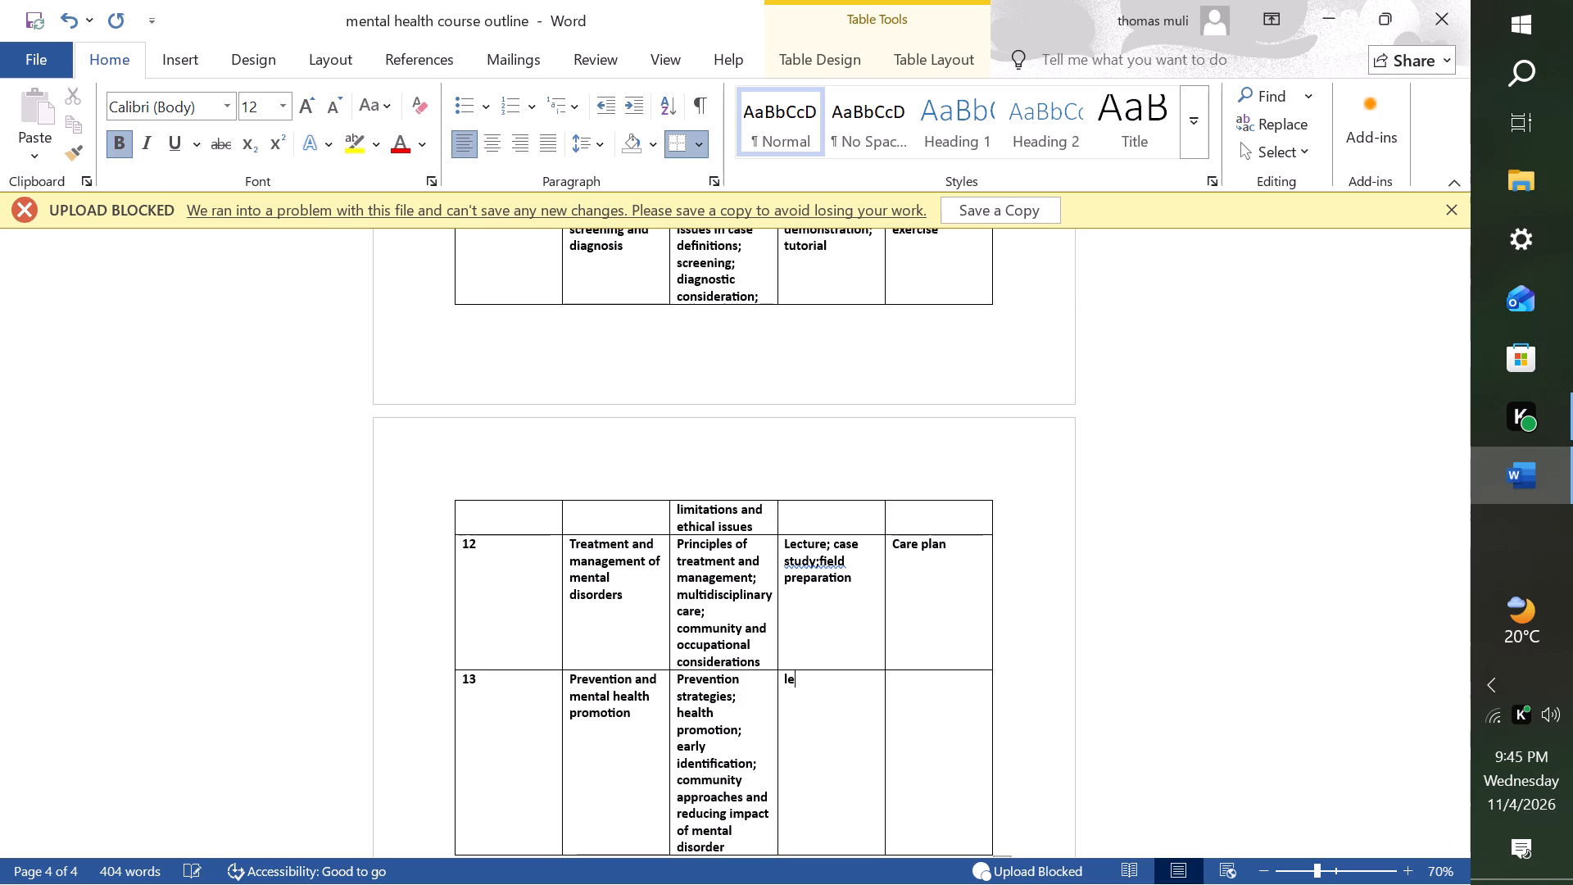
{"action": "type", "text": "cture"}
{"action": "key", "text": "semicolon"}
{"action": "type", "text": "workshop"}
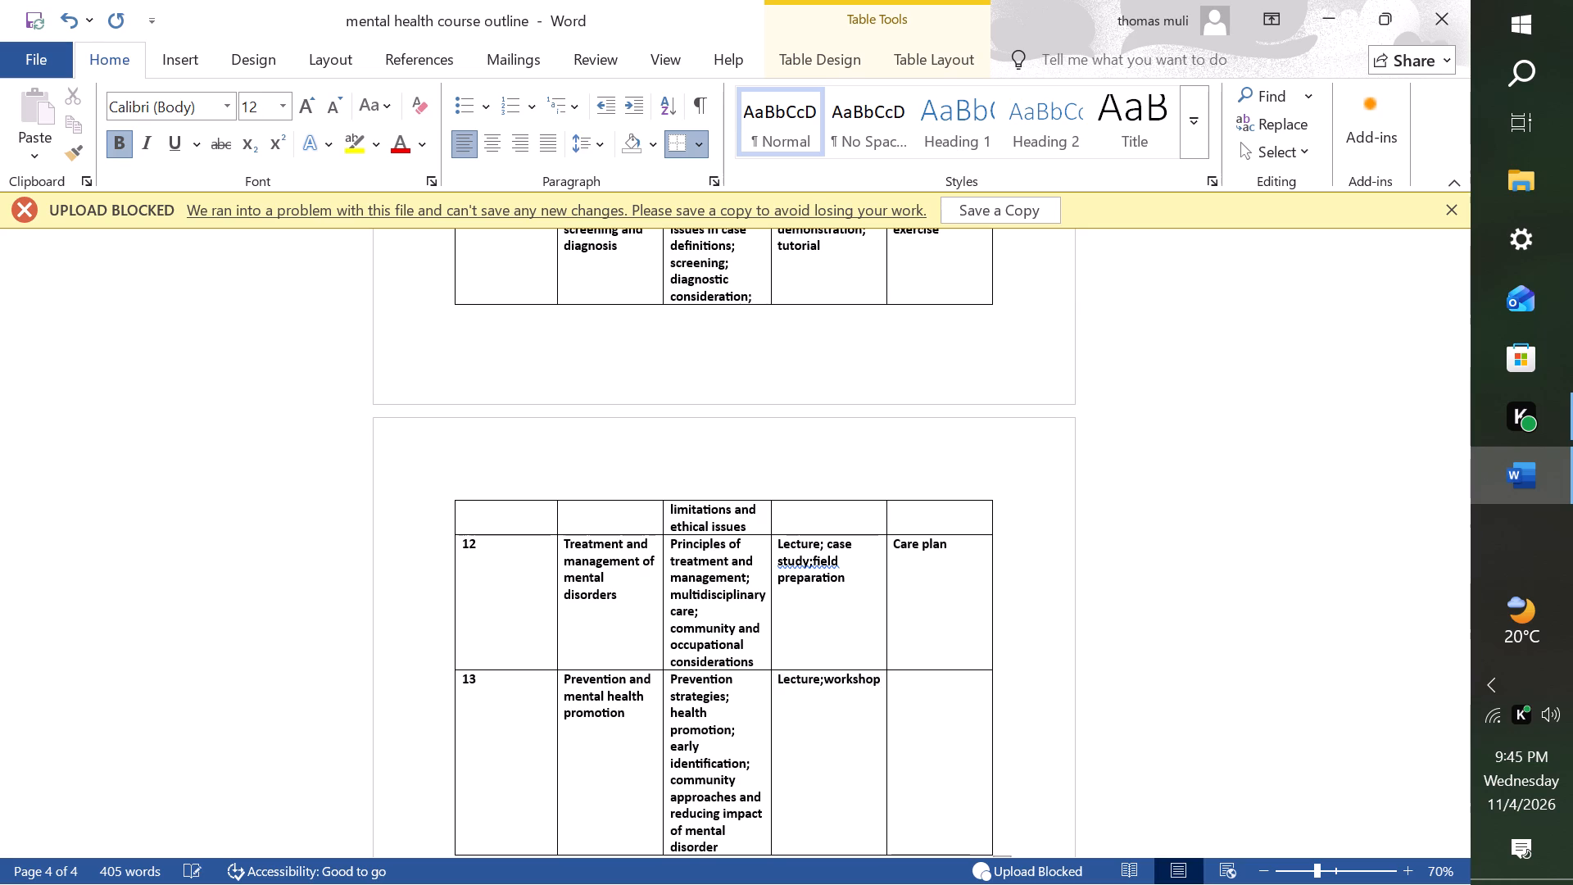
{"action": "key", "text": "semicolon"}
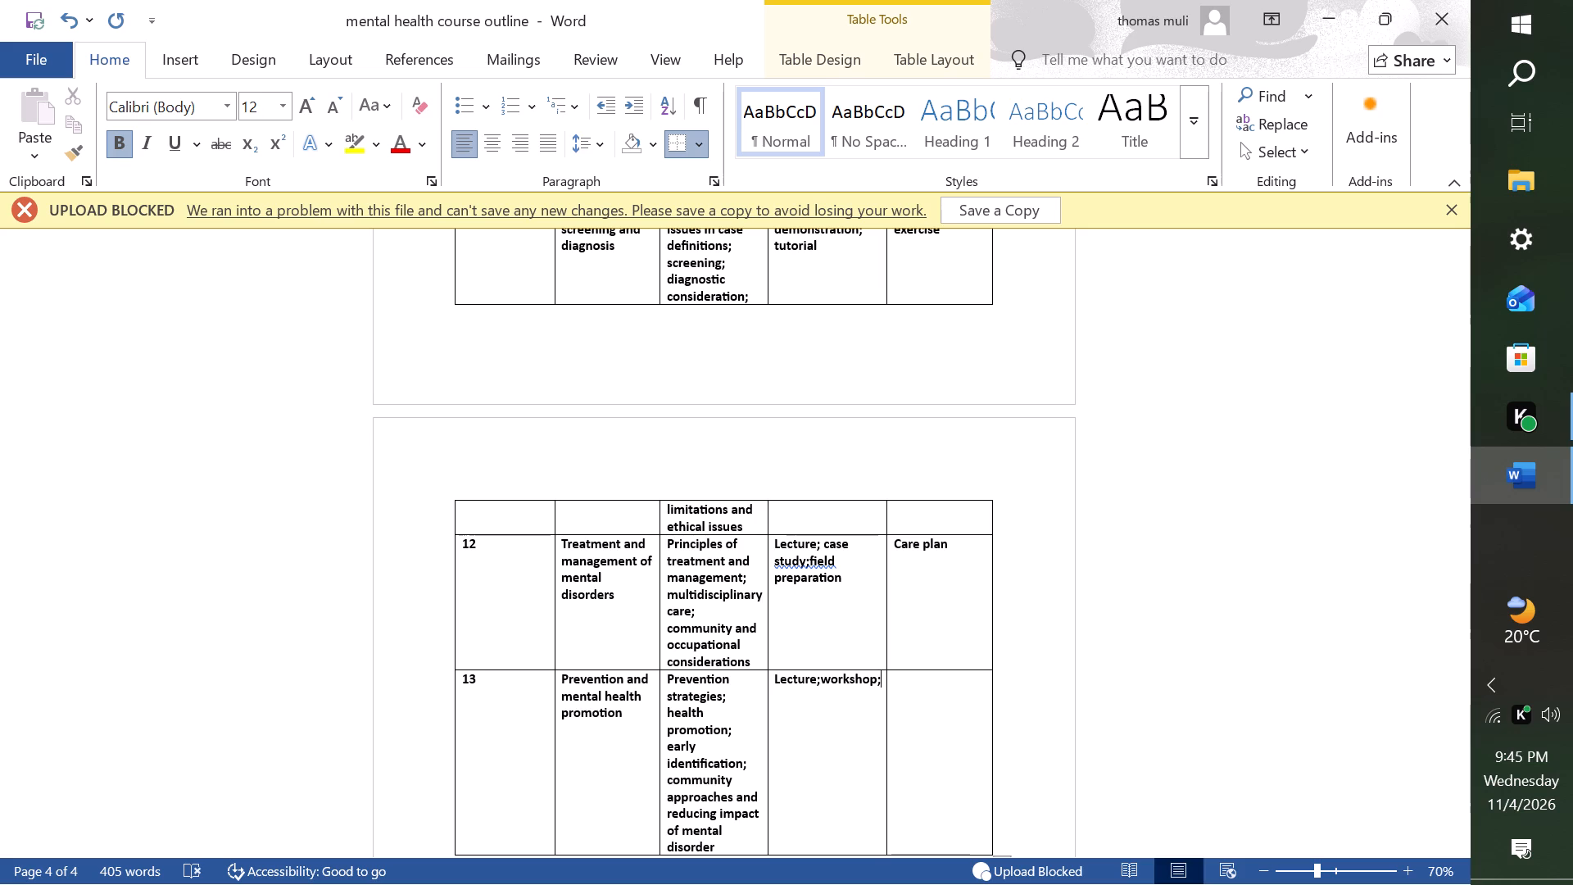
{"action": "type", "text": "grou"}
{"action": "key", "text": "p"}
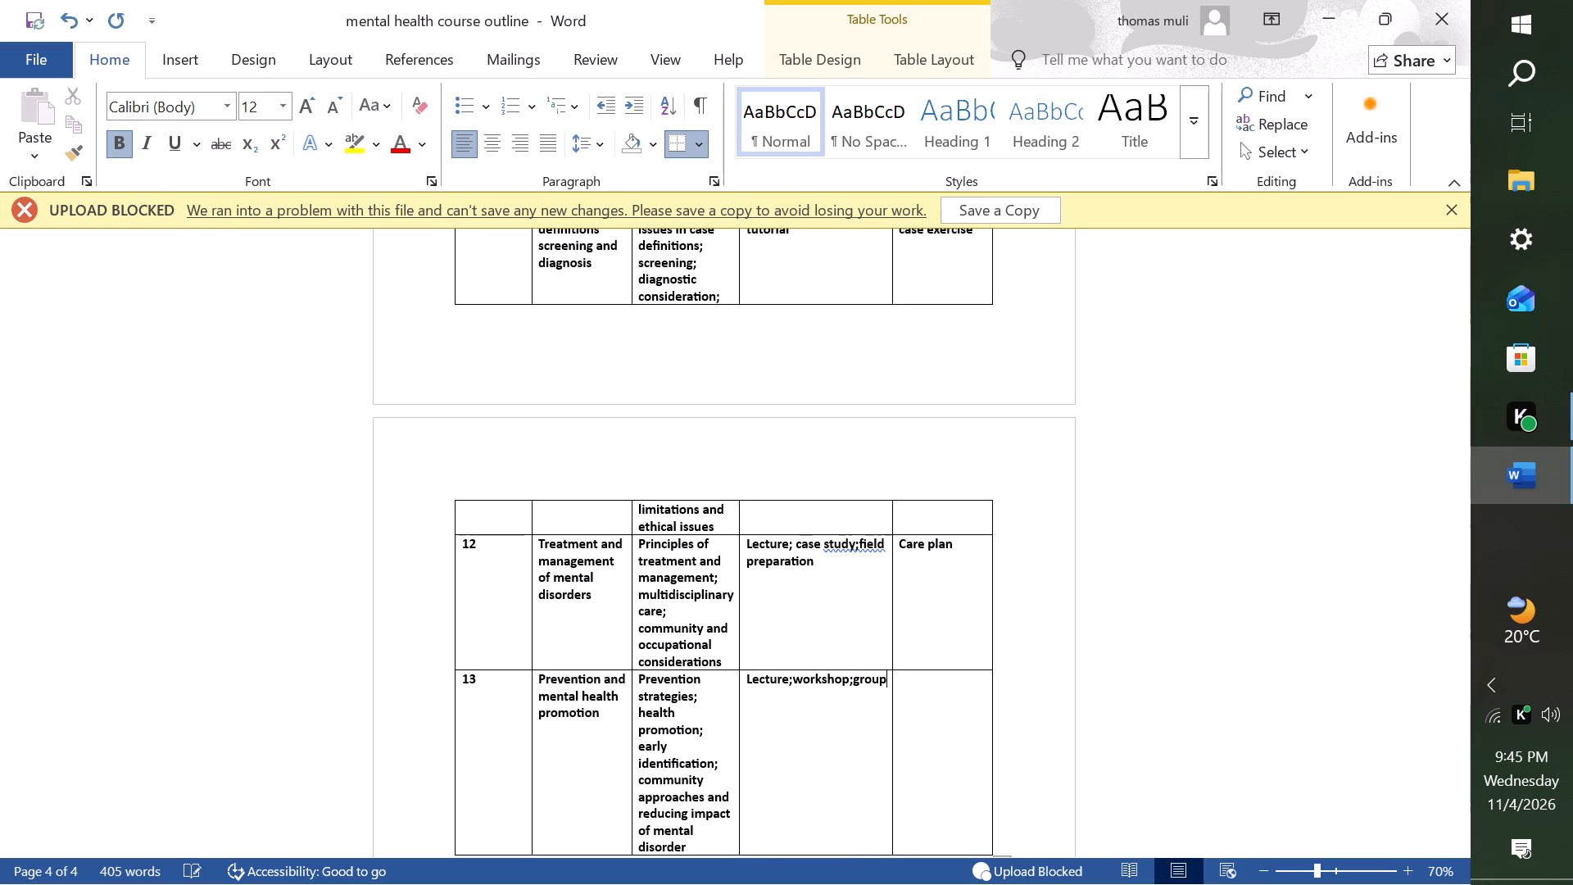
{"action": "type", "text": "wor"}
{"action": "key", "text": "k"}
Replace ";groupwork" in the week 13 fourth column with "group work" on a new line below "workshop".
{"action": "scroll", "coordinate": [808, 702], "scroll_direction": "up", "scroll_amount": 1}
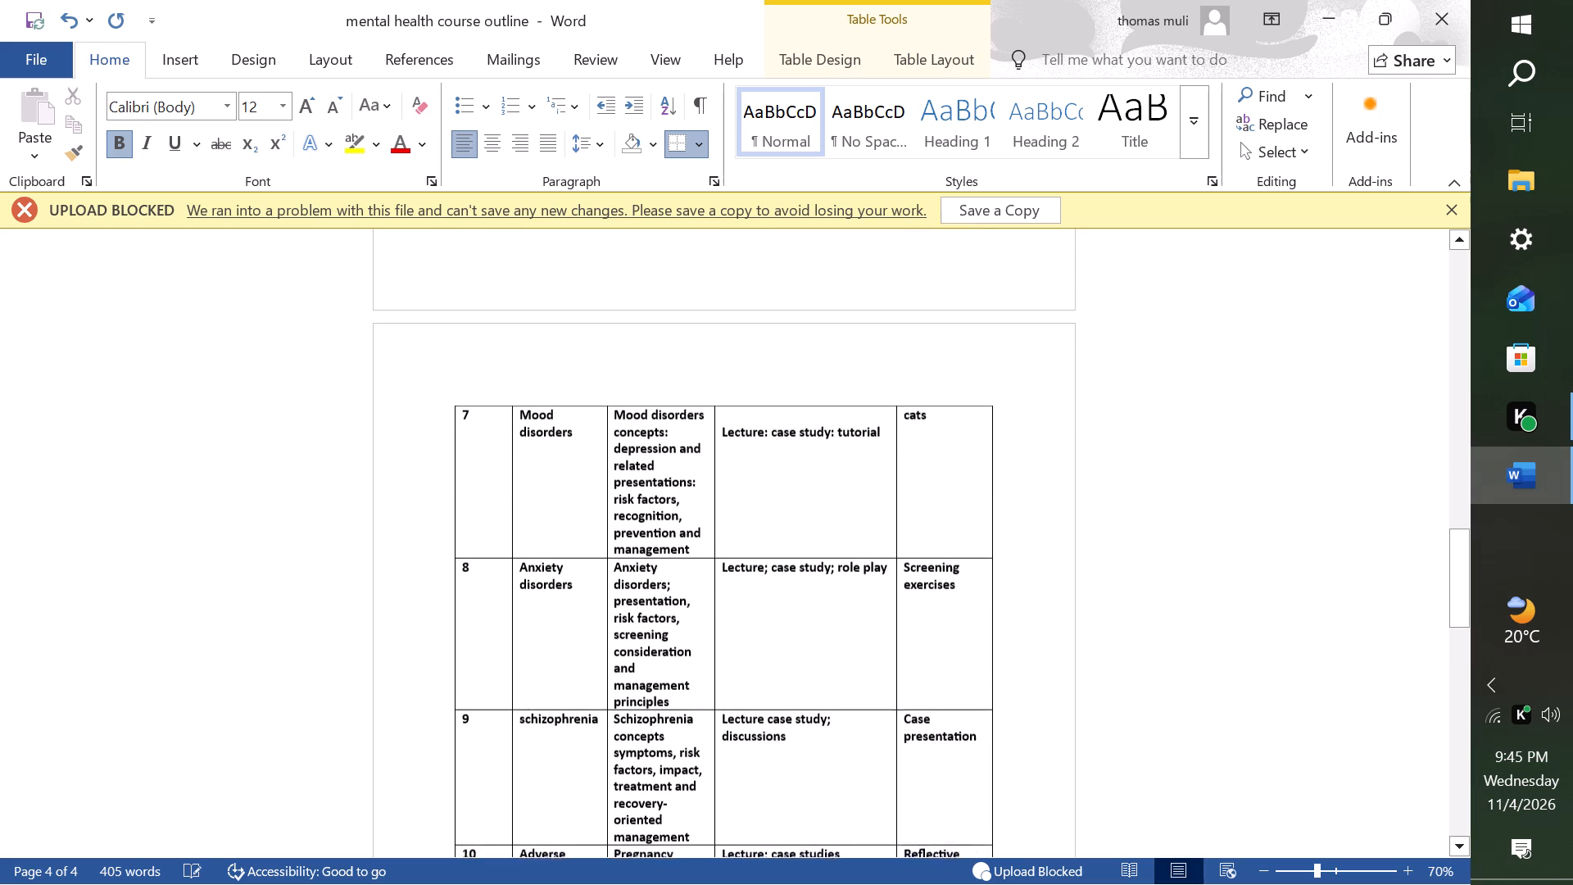
{"action": "scroll", "coordinate": [808, 702], "scroll_direction": "up", "scroll_amount": 1}
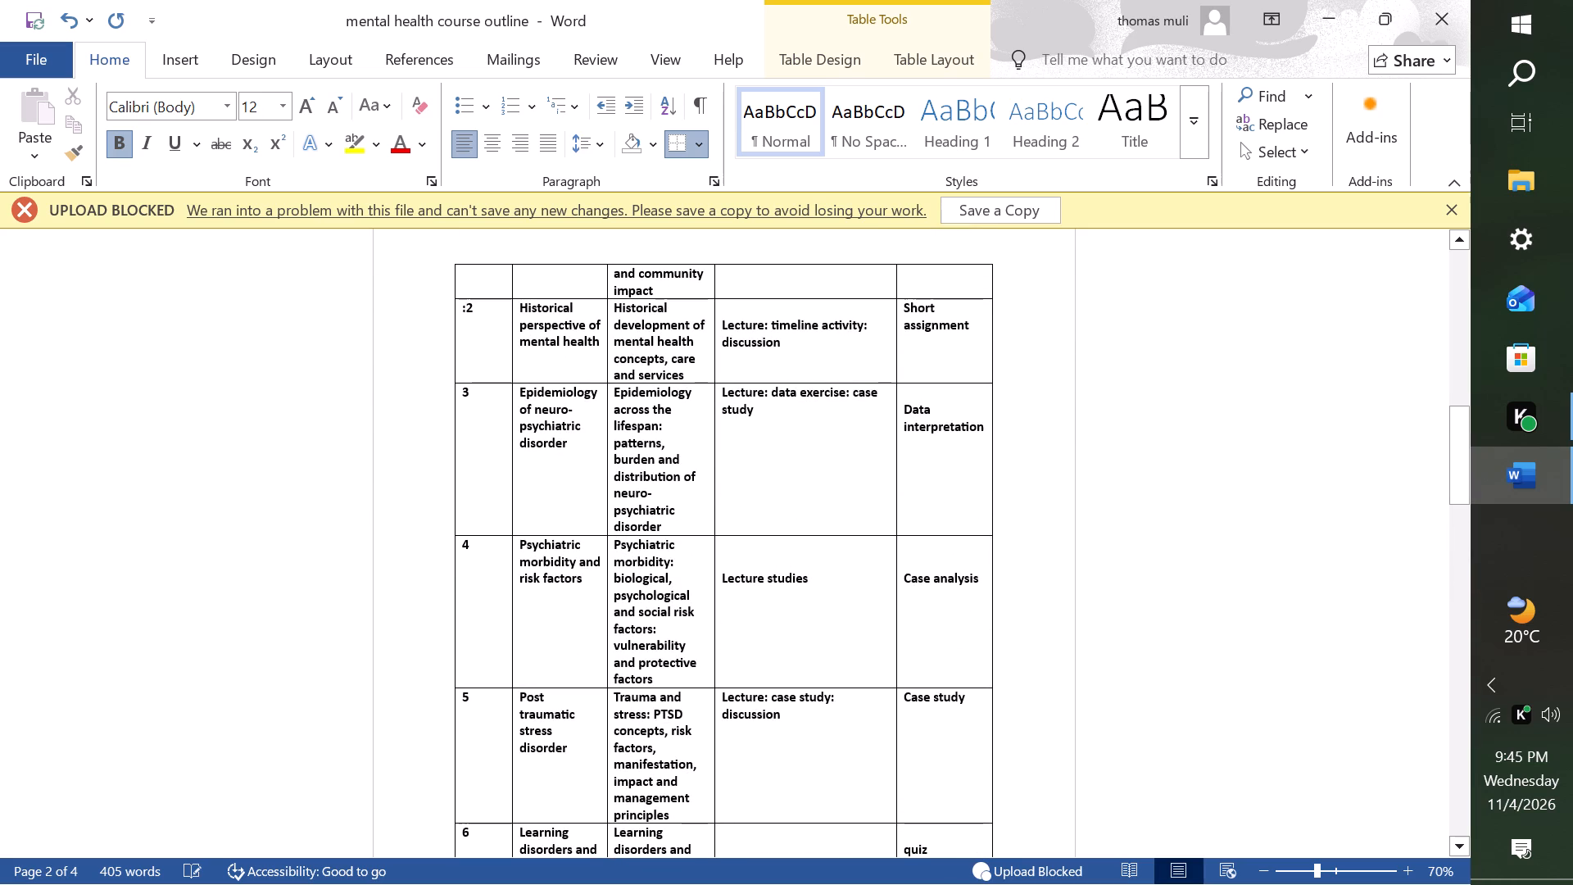
{"action": "scroll", "coordinate": [808, 702], "scroll_direction": "down", "scroll_amount": 3}
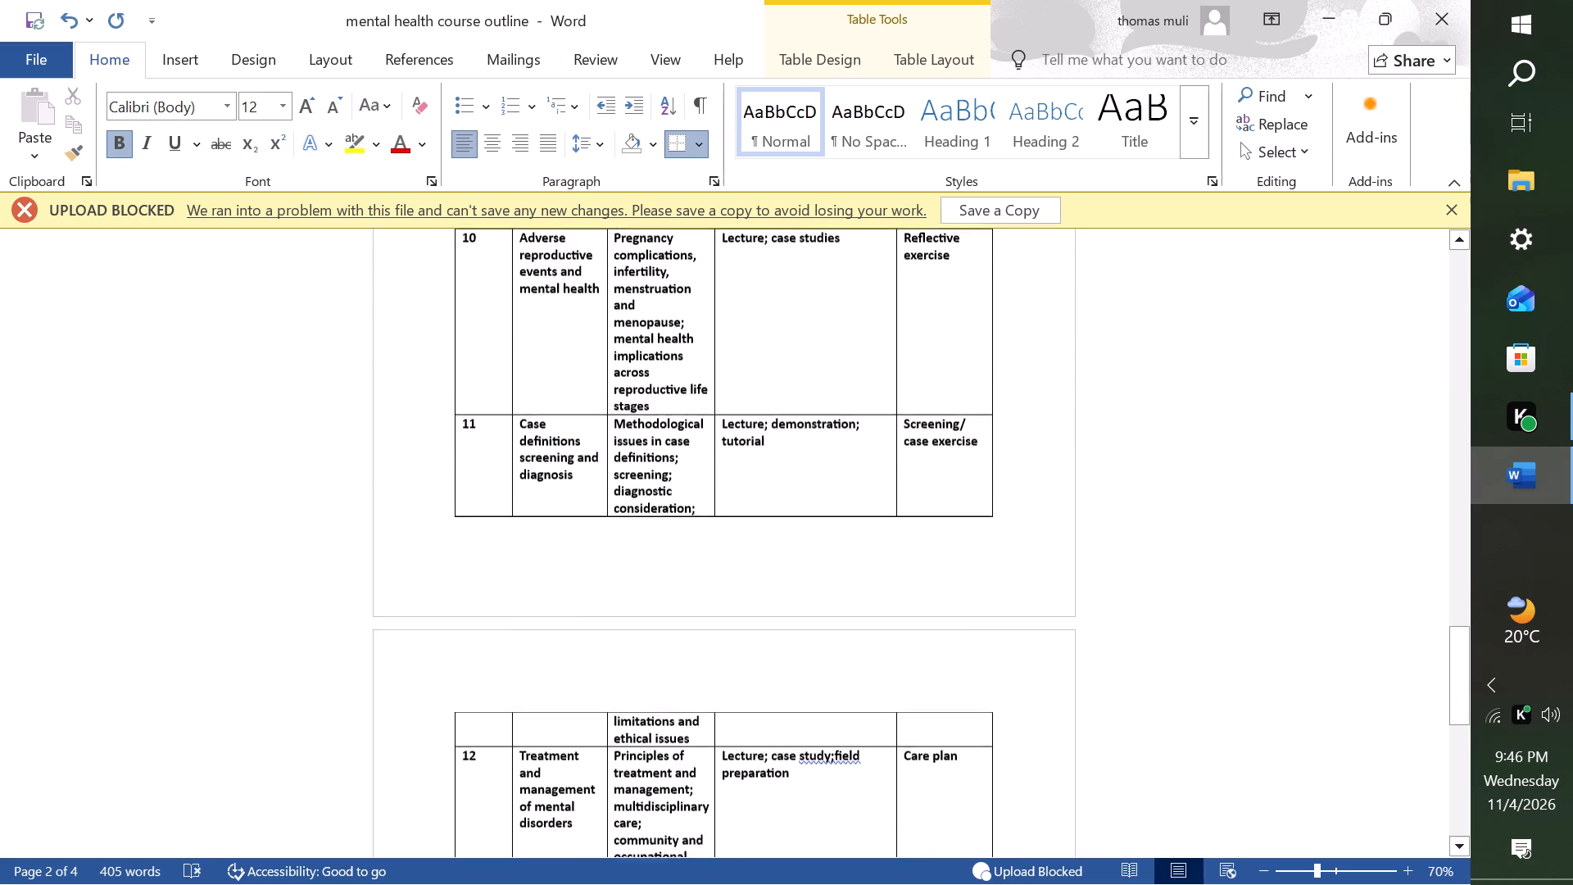
{"action": "scroll", "coordinate": [808, 702], "scroll_direction": "down", "scroll_amount": 1}
{"action": "key", "text": "BackSpace"}
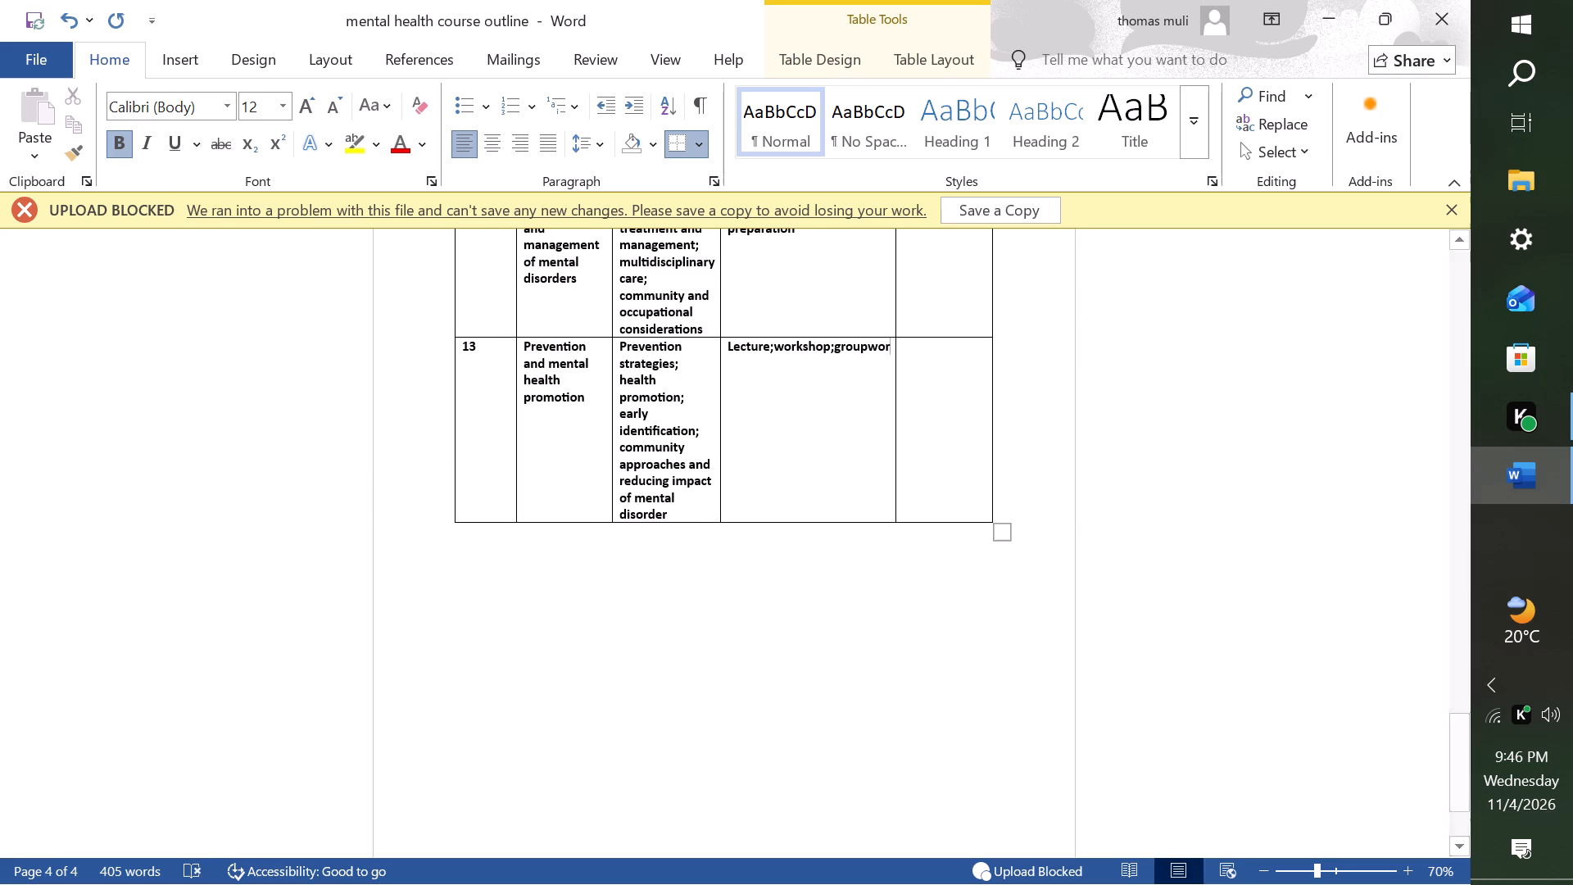
{"action": "key", "text": "BackSpace"}
{"action": "key", "text": "BackSpace"}
{"action": "key", "text": "BackSpace"}
{"action": "key", "text": "BackSpace"}
{"action": "key", "text": "BackSpace"}
{"action": "key", "text": "BackSpace"}
{"action": "key", "text": "BackSpace"}
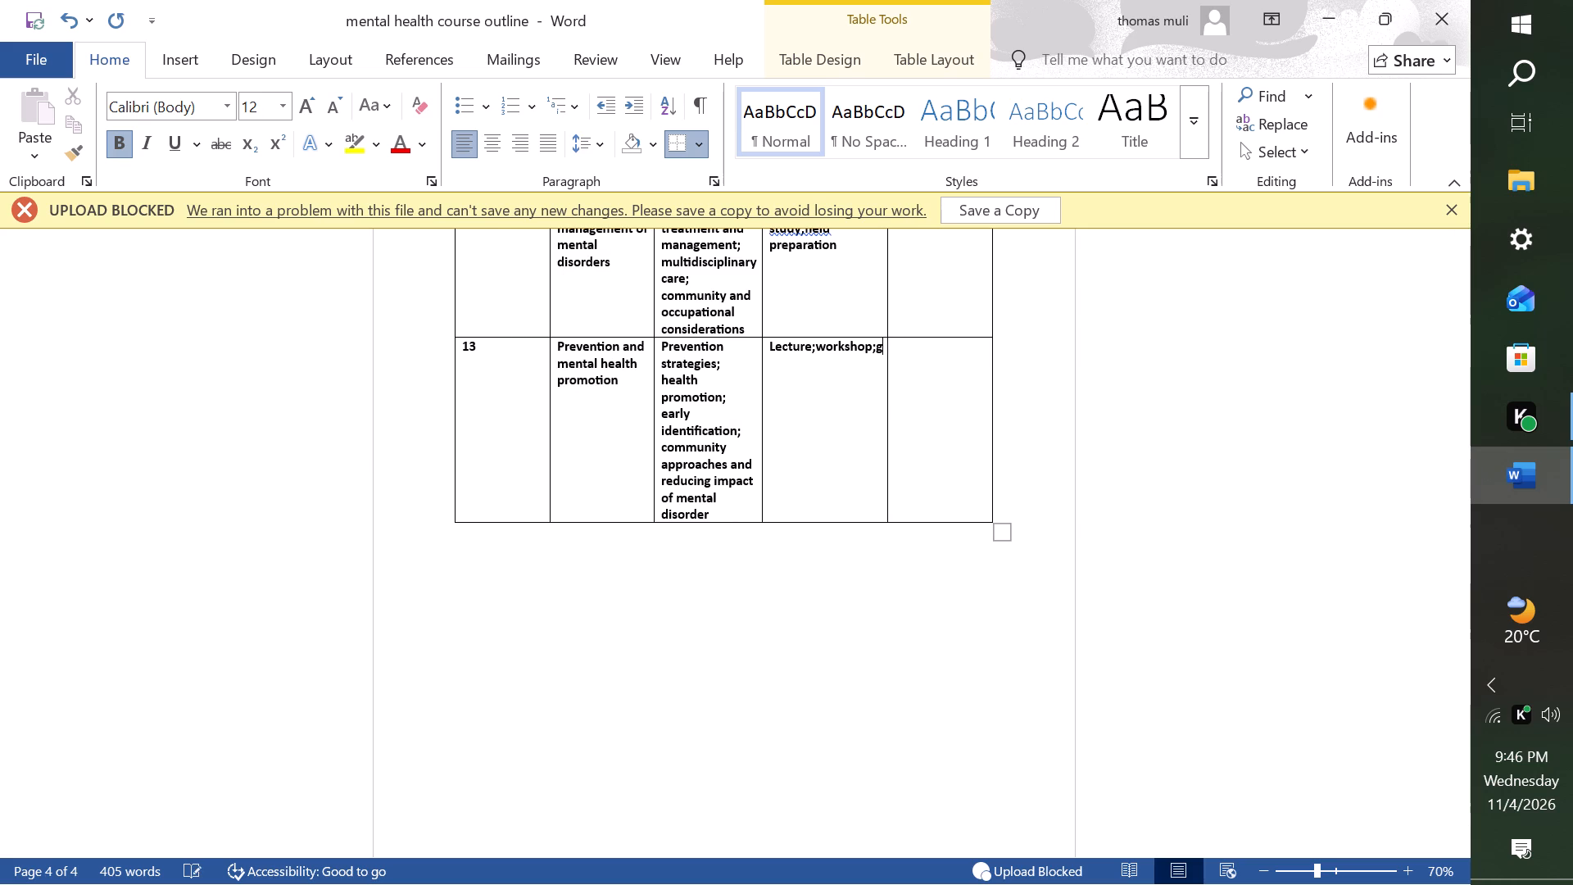
{"action": "key", "text": "BackSpace"}
{"action": "key", "text": "BackSpace"}
{"action": "key", "text": "Return"}
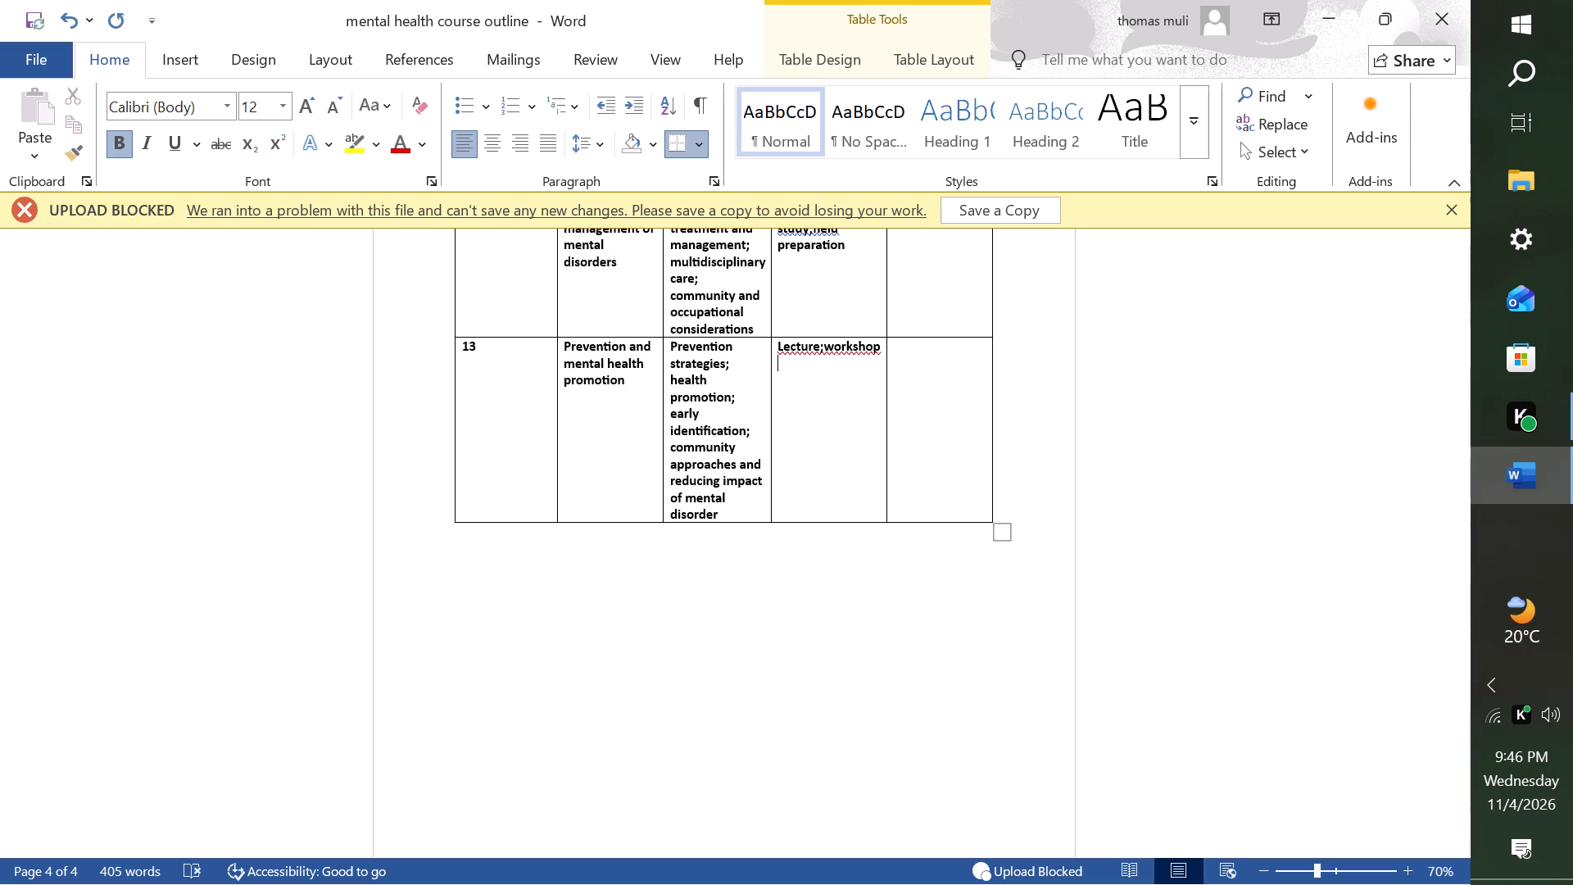
{"action": "type", "text": "gro"}
{"action": "type", "text": "up wp"}
{"action": "key", "text": "BackSpace"}
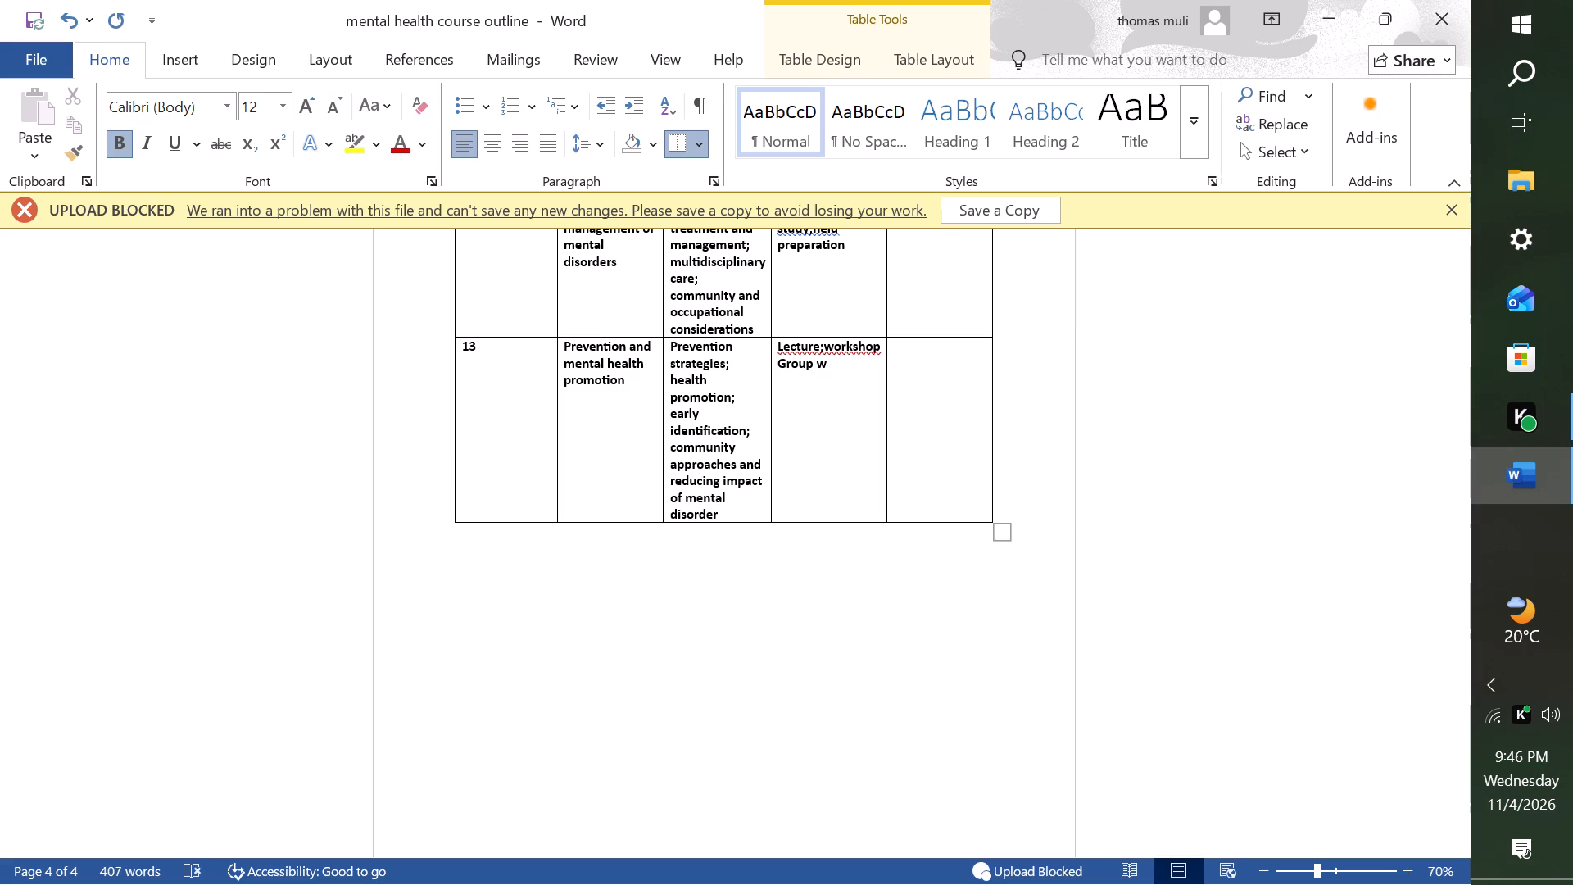
{"action": "type", "text": "ork"}
Apply the suggested spacing correction "Lecture; workshop" in the fourth column of the week 13 row.
{"action": "left_click", "coordinate": [853, 351]}
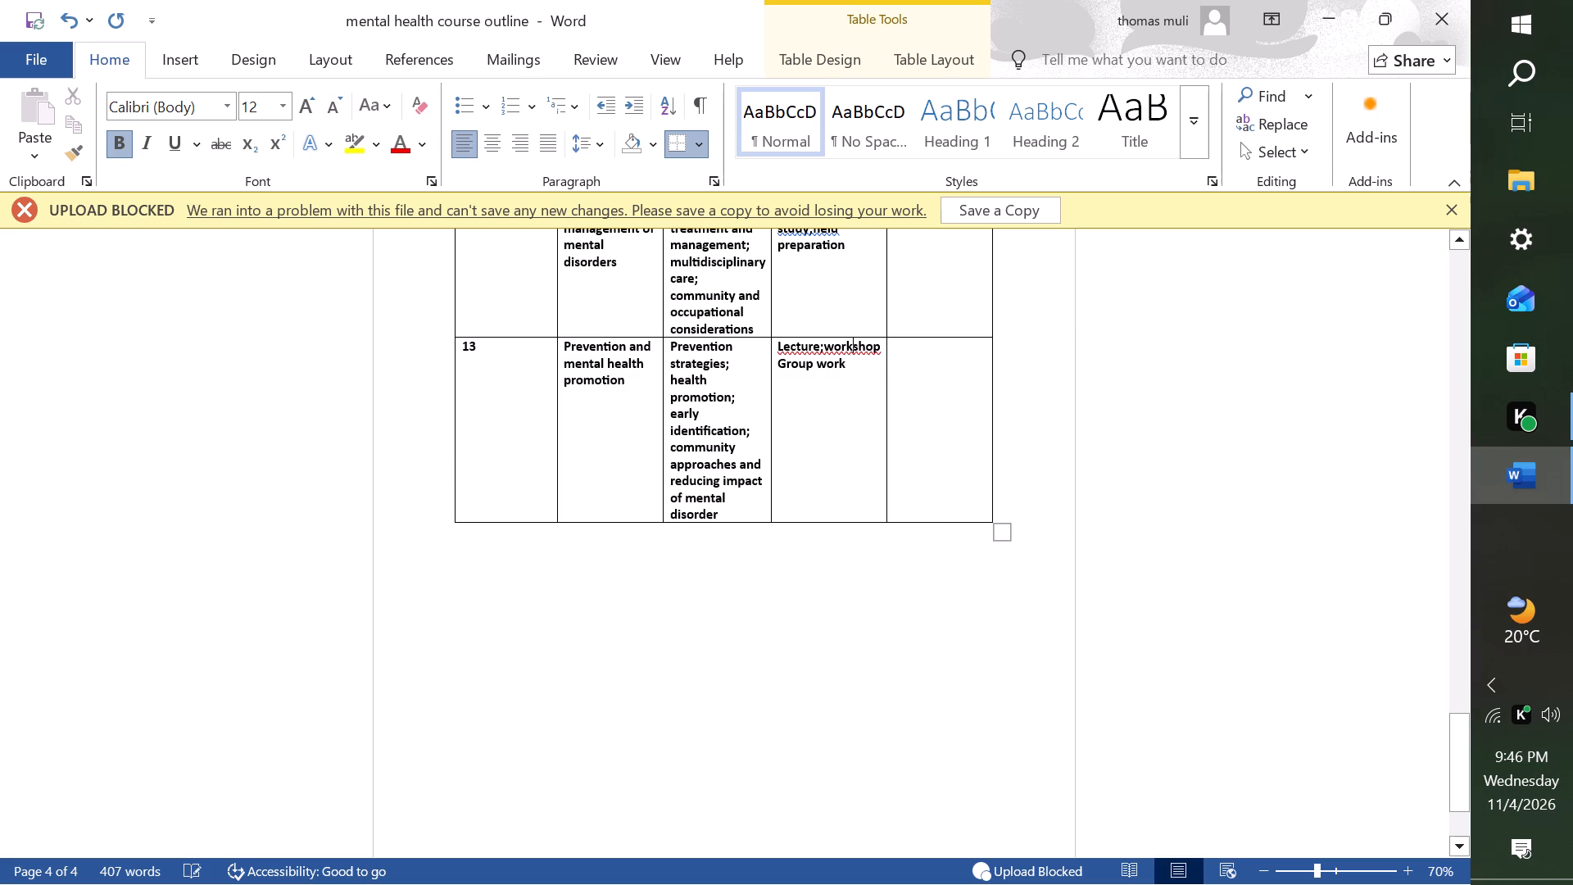
{"action": "right_click", "coordinate": [853, 351]}
{"action": "left_click", "coordinate": [811, 365]}
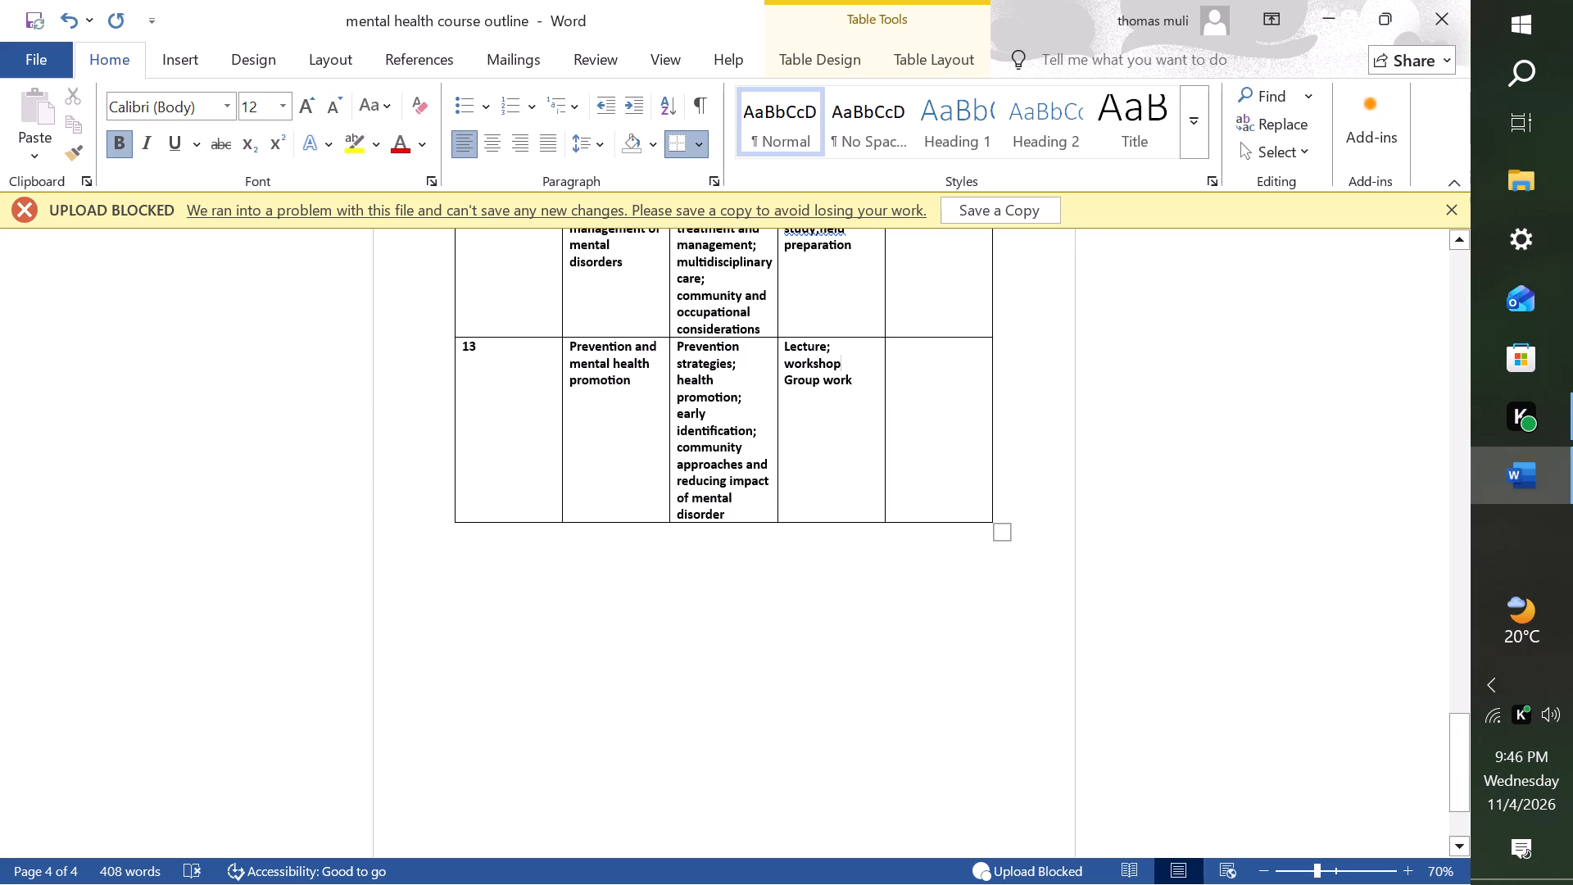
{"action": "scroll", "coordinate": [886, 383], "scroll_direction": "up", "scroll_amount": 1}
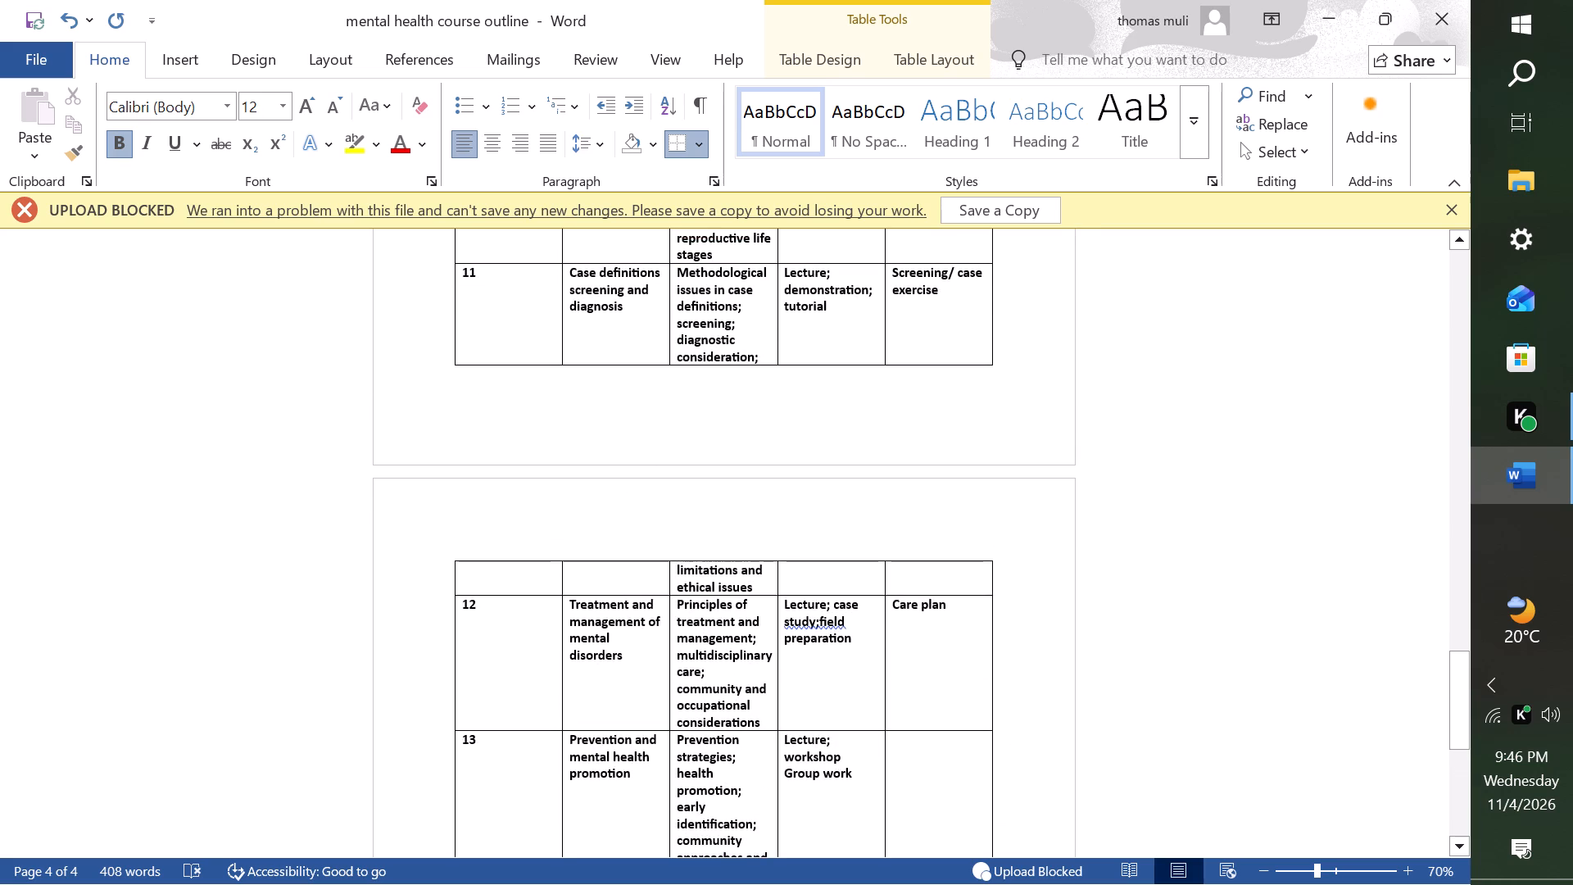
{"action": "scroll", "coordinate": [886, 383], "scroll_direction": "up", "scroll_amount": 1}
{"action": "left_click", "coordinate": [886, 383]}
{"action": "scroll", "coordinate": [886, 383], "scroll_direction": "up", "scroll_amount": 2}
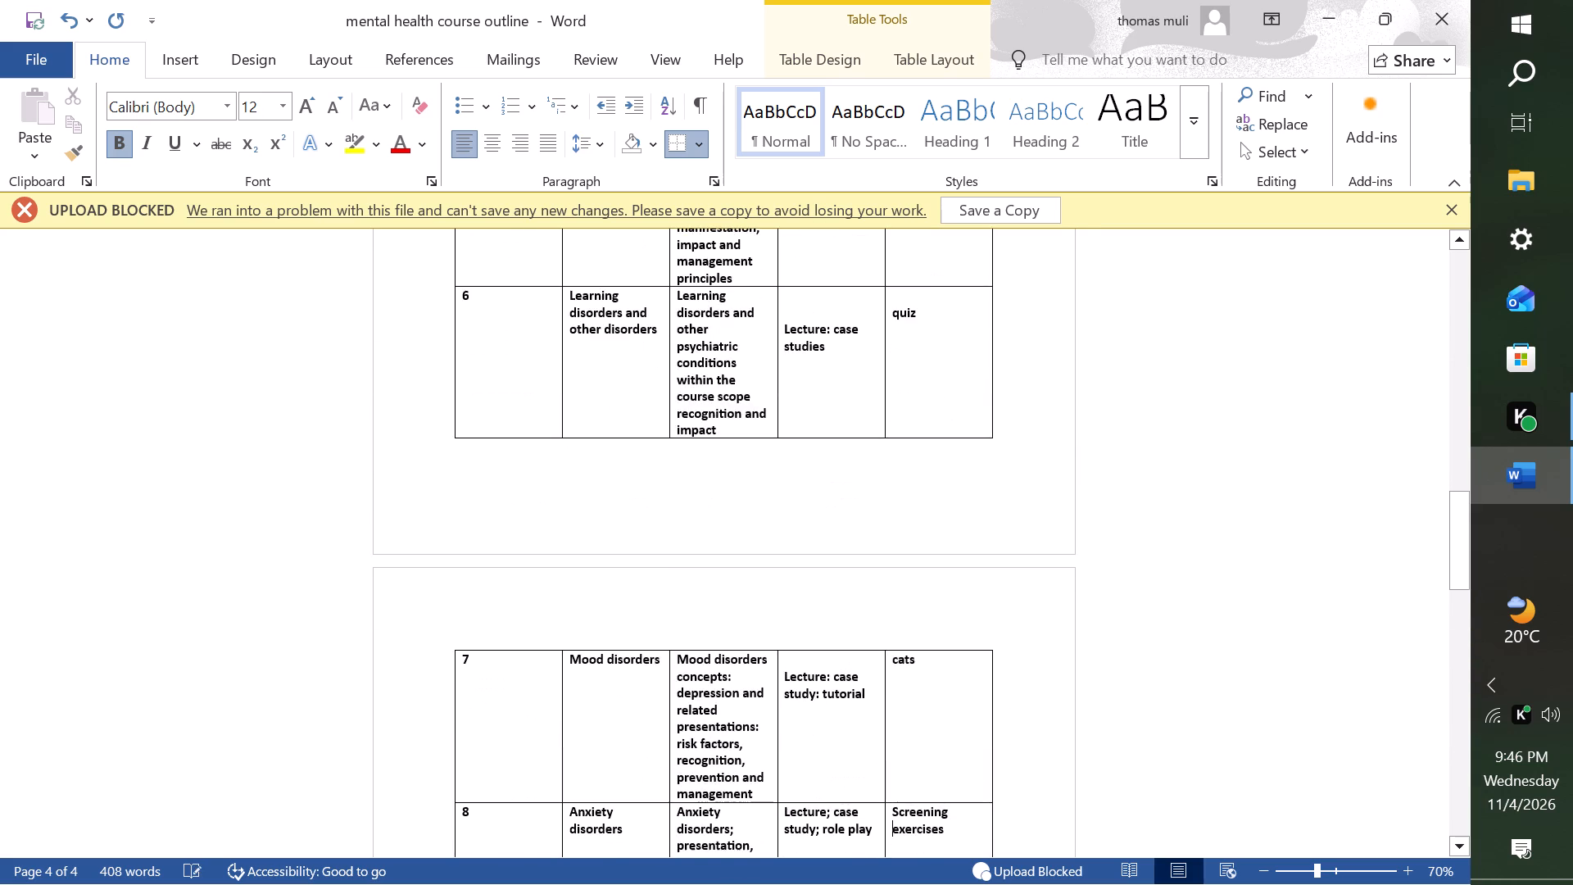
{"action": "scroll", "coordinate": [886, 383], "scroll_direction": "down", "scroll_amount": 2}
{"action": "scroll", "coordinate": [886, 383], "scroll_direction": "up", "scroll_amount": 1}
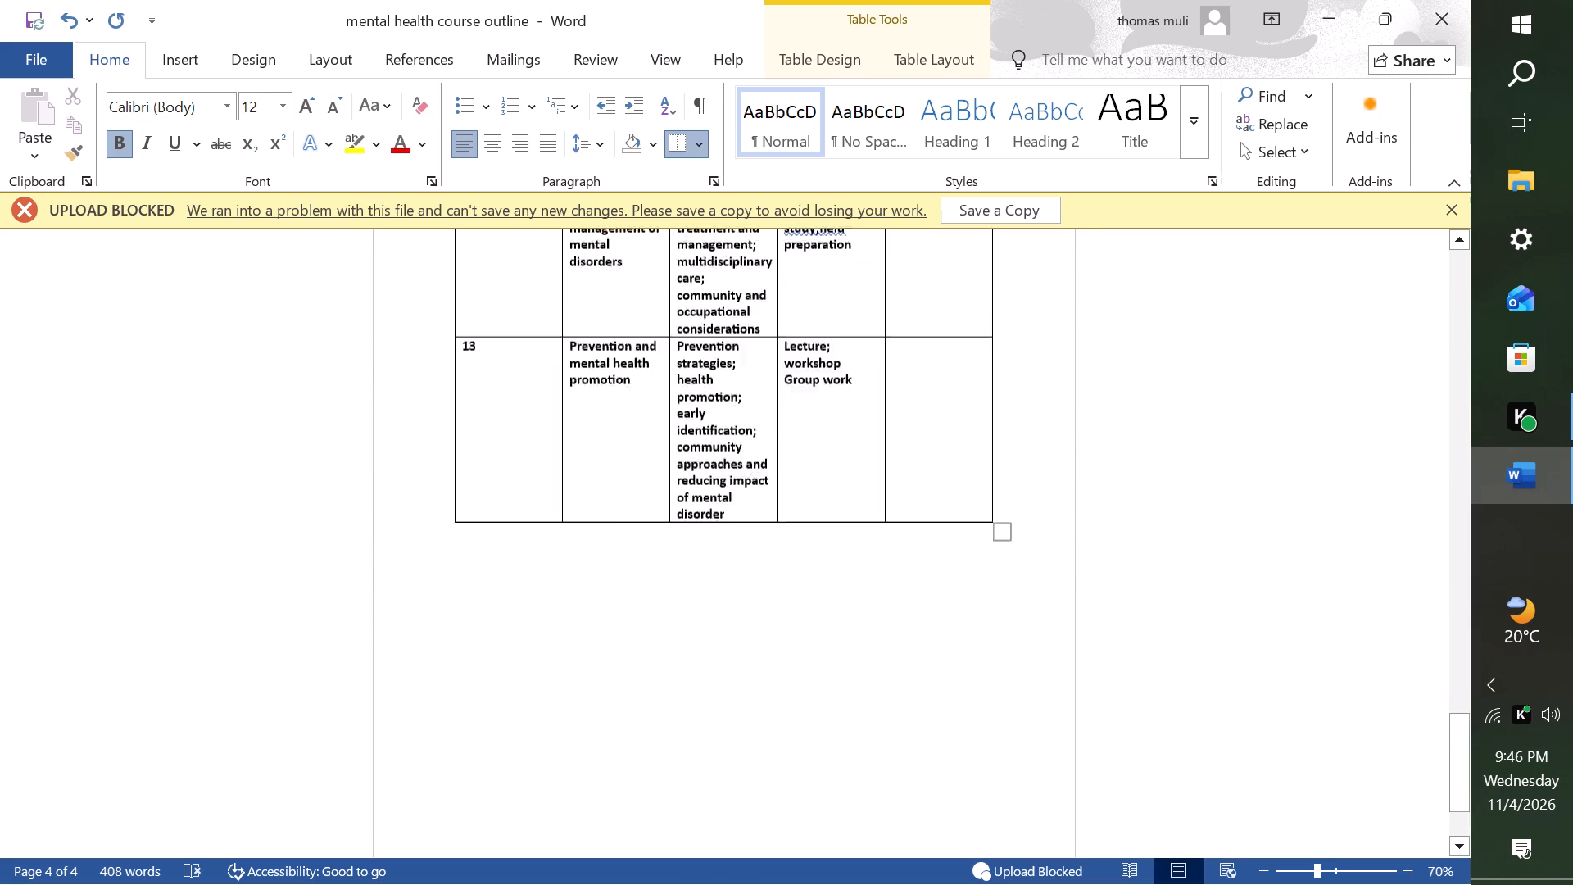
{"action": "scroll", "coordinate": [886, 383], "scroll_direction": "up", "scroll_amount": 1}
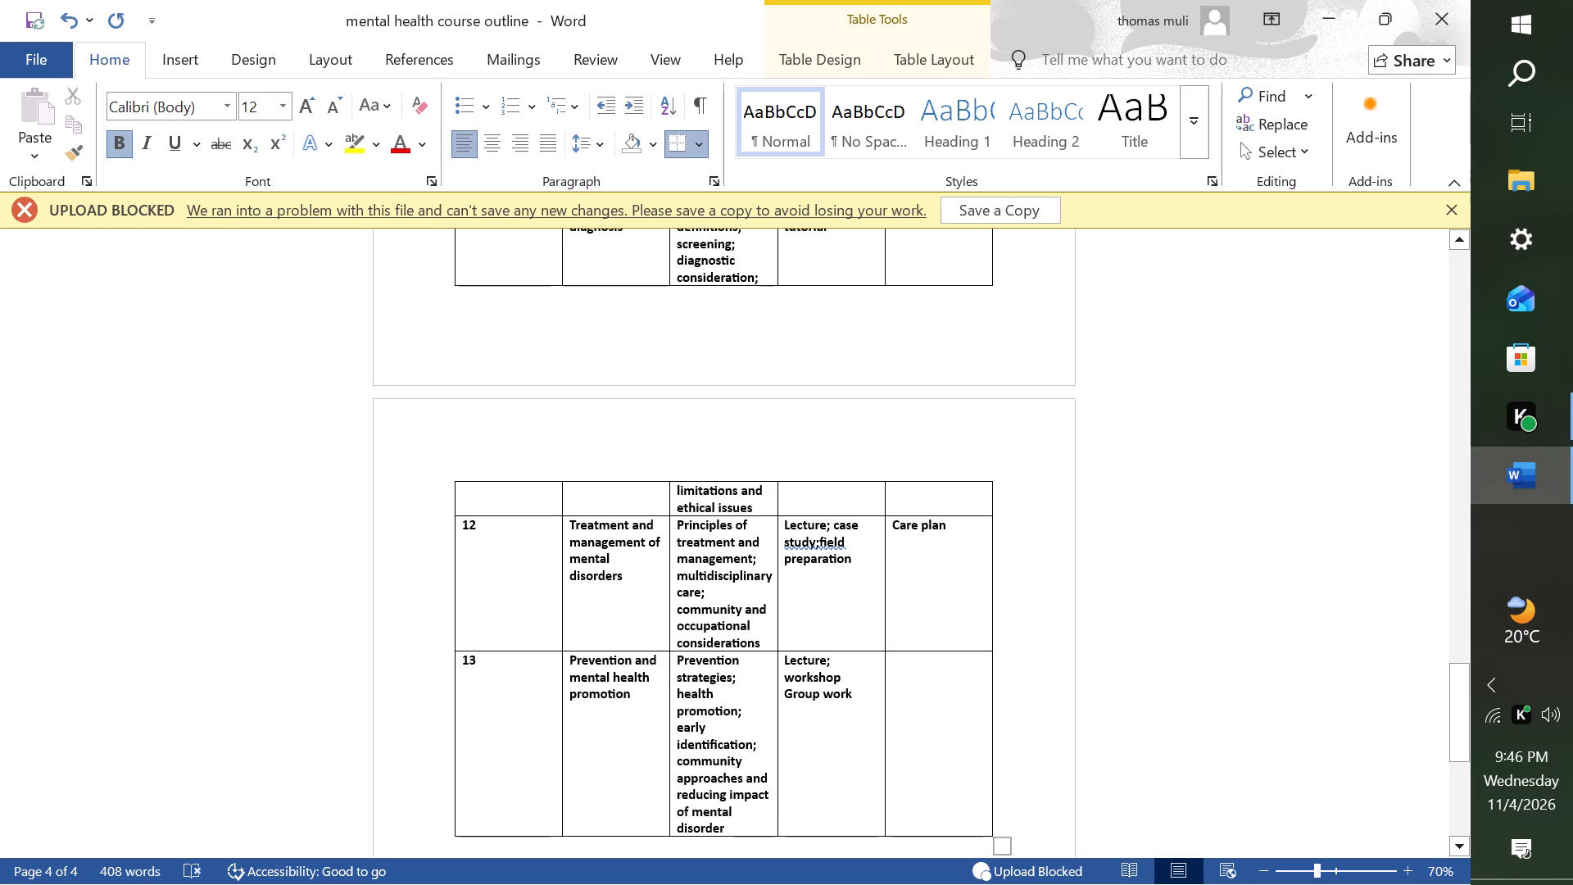
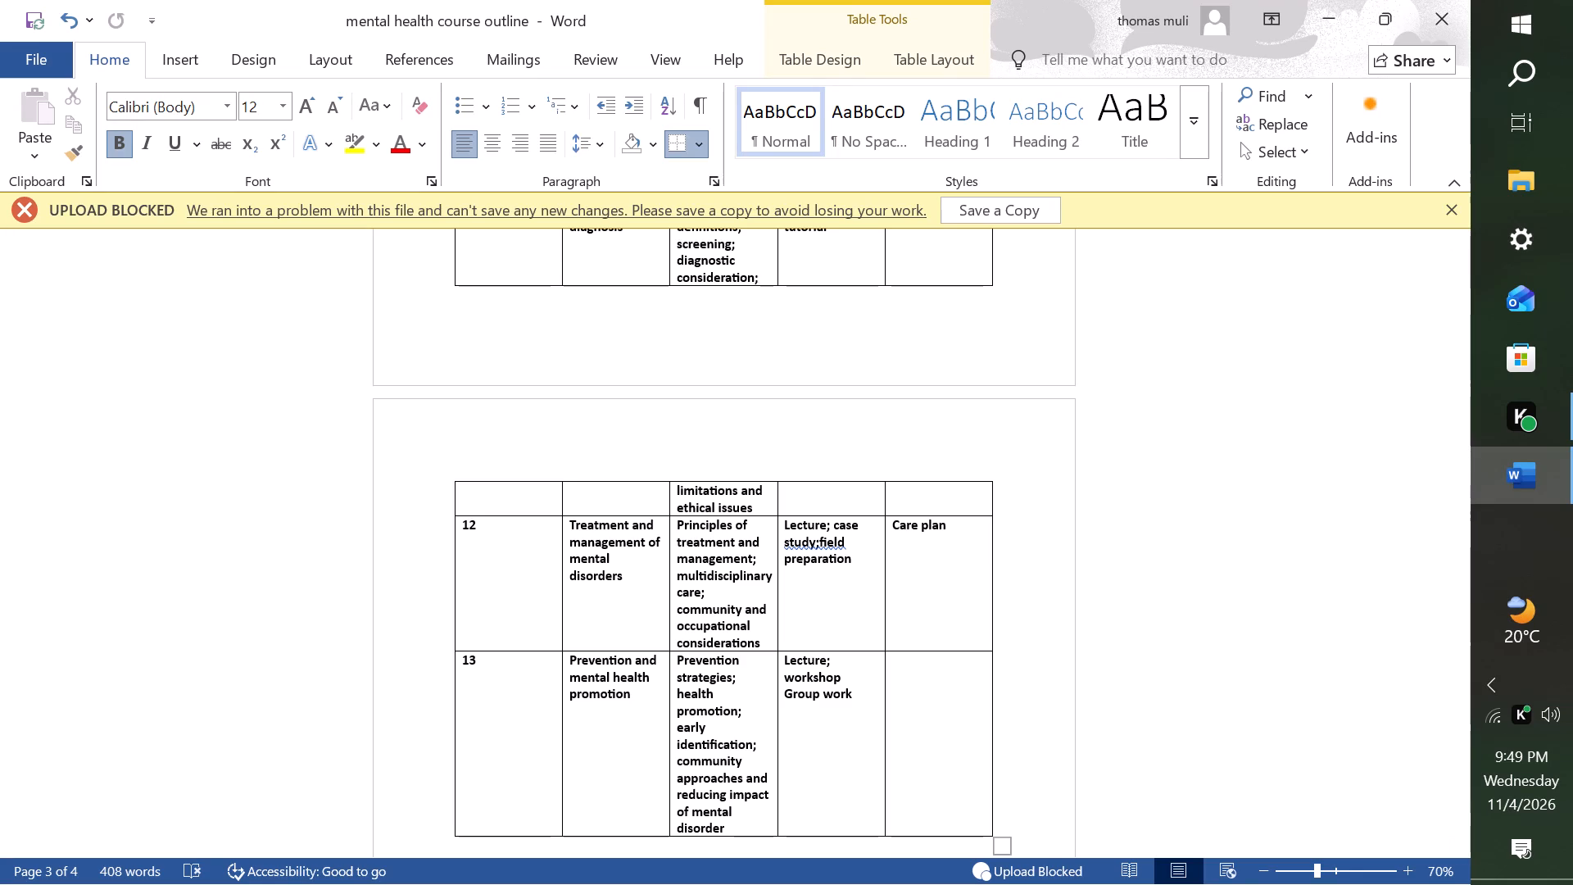
Enter "prevention programme" in the empty last column of the week 13 row.
{"action": "left_click", "coordinate": [908, 697]}
{"action": "type", "text": "prevention pr"}
{"action": "key", "text": "o"}
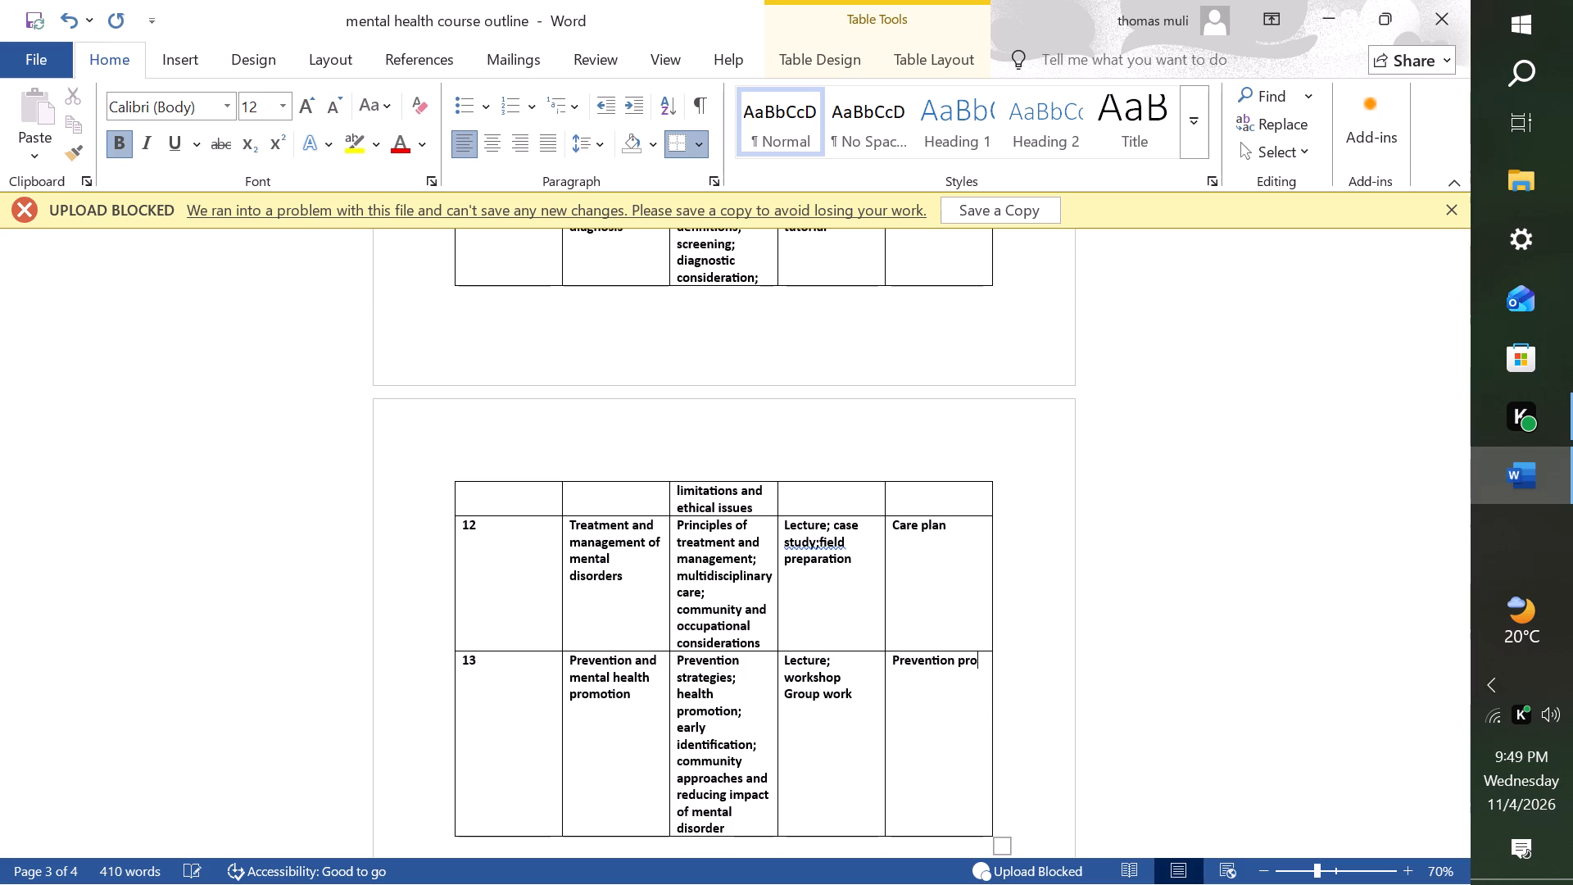
{"action": "type", "text": "gra"}
{"action": "type", "text": "mme"}
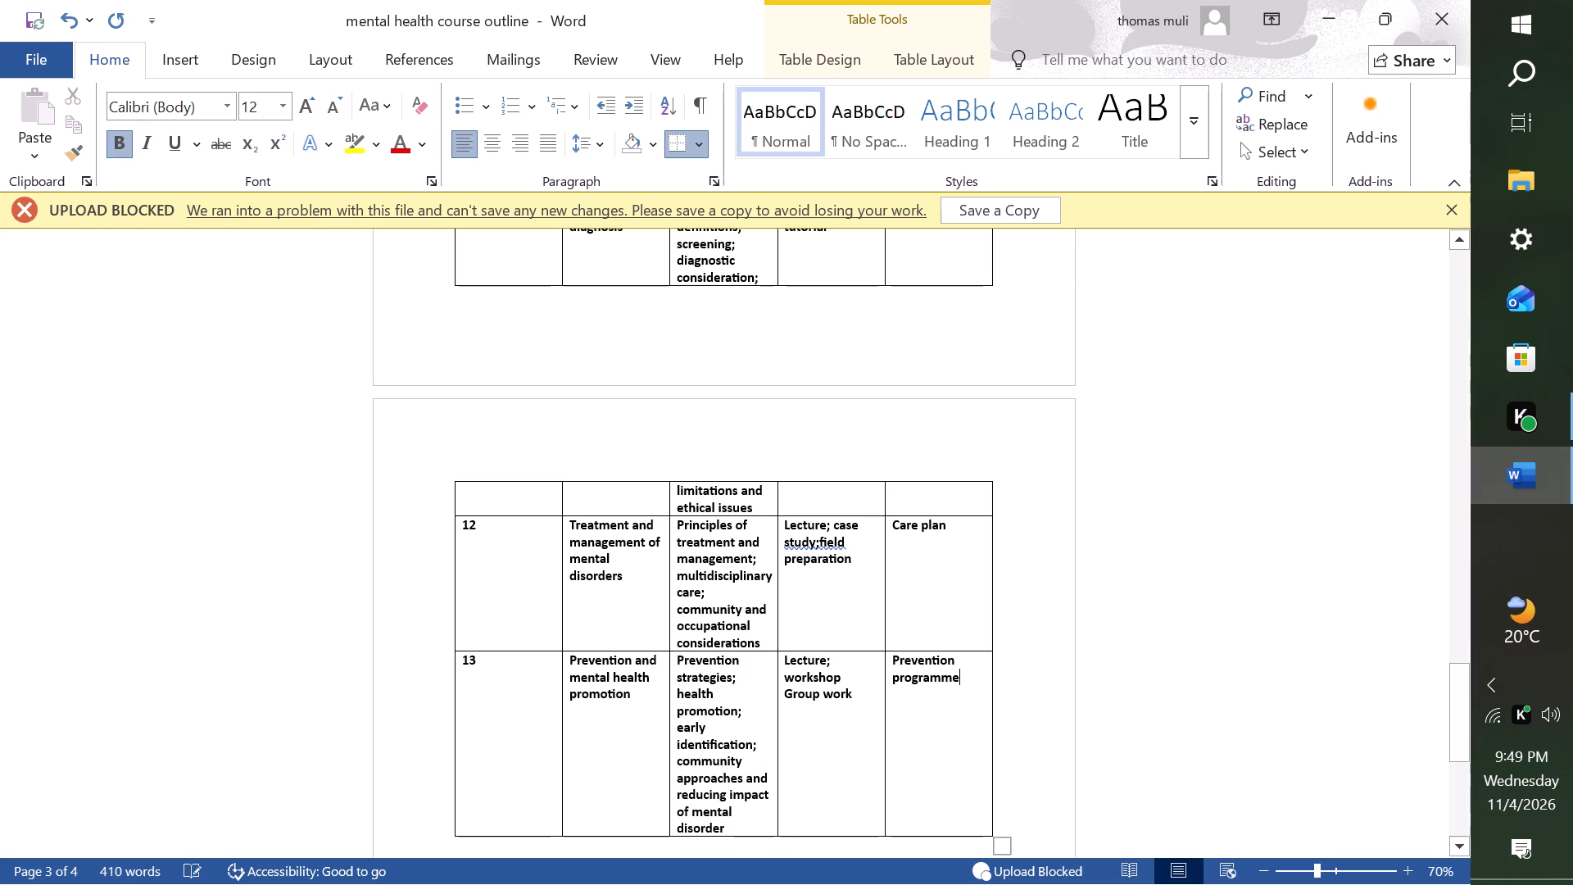
Save the course outline document.
{"action": "scroll", "coordinate": [963, 808], "scroll_direction": "down", "scroll_amount": 1}
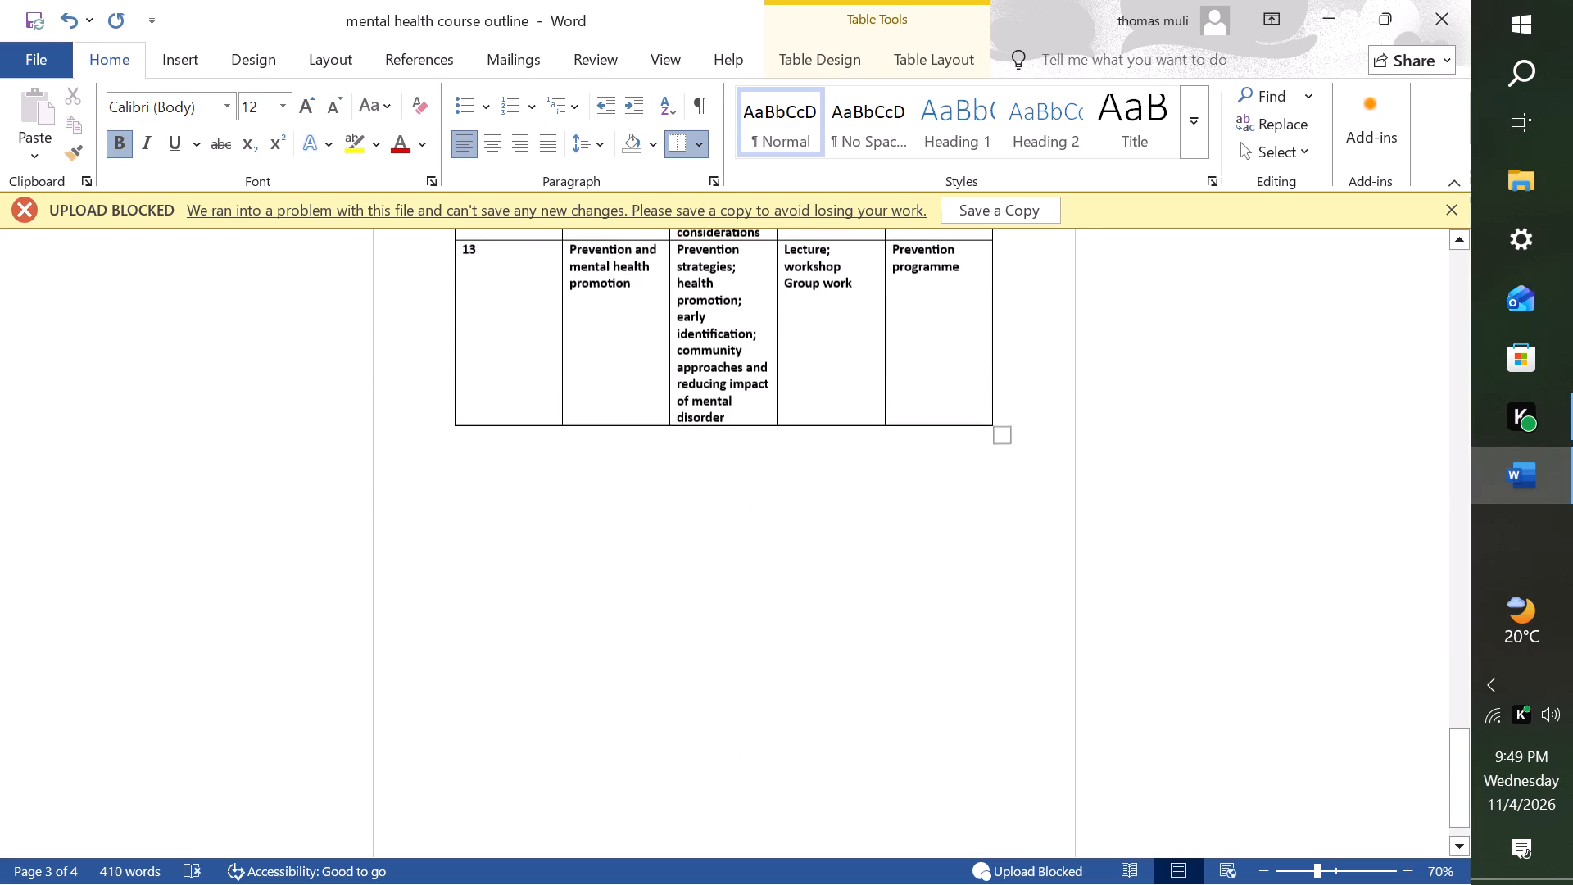
{"action": "key", "text": "ctrl+s"}
Add the bold underlined heading "Mode of delivery" below the weekly table, leaving blank space above it.
{"action": "scroll", "coordinate": [963, 808], "scroll_direction": "up", "scroll_amount": 2}
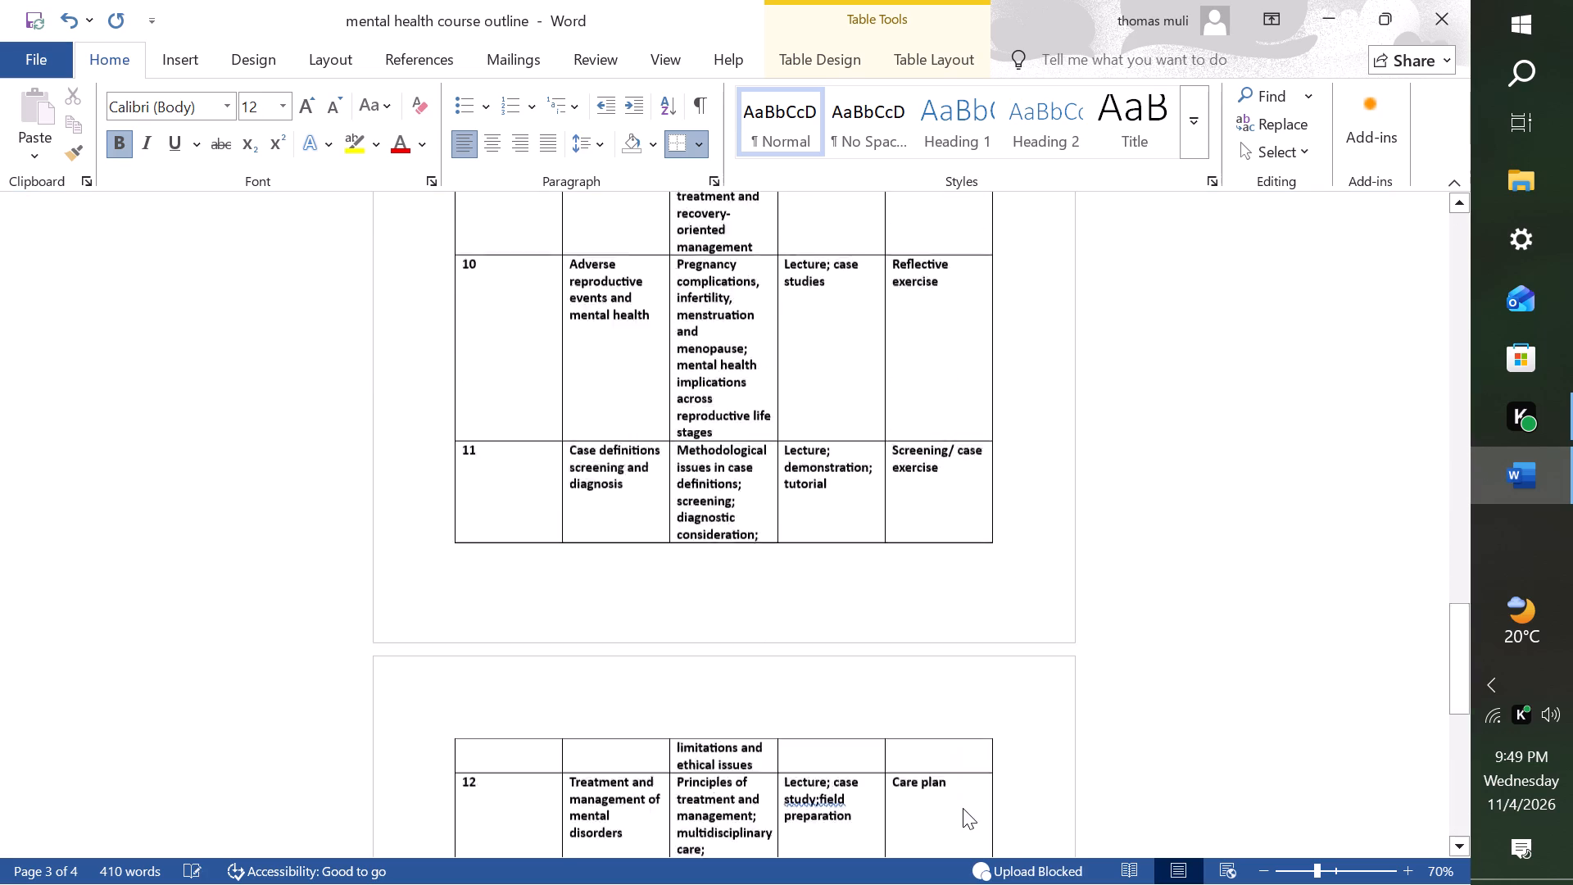
{"action": "scroll", "coordinate": [963, 808], "scroll_direction": "up", "scroll_amount": 5}
{"action": "scroll", "coordinate": [963, 808], "scroll_direction": "down", "scroll_amount": 1}
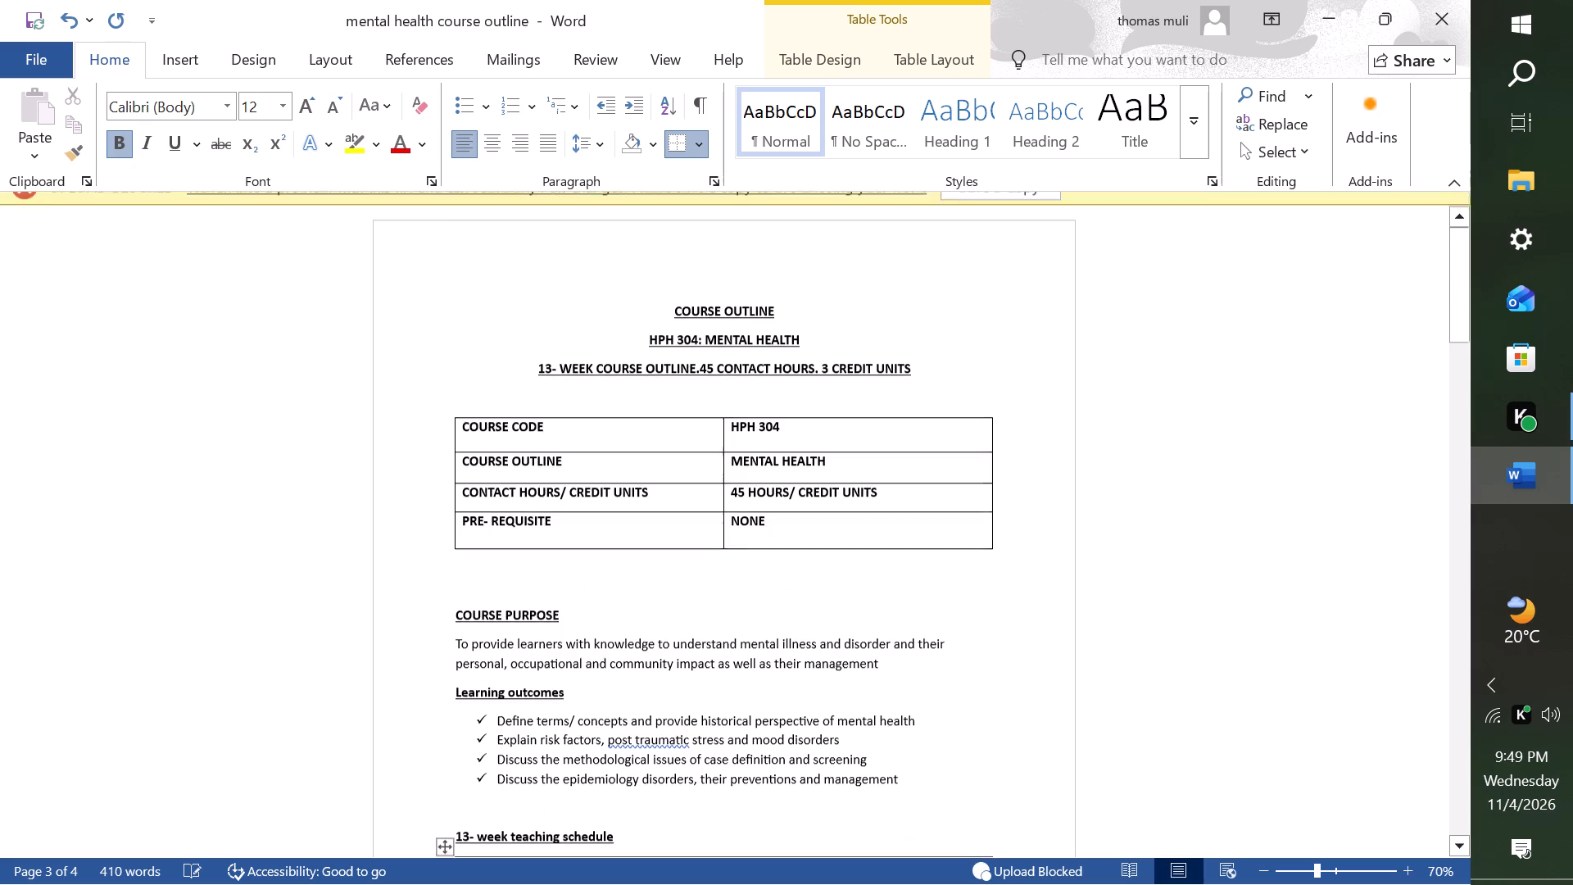
{"action": "scroll", "coordinate": [963, 808], "scroll_direction": "down", "scroll_amount": 7}
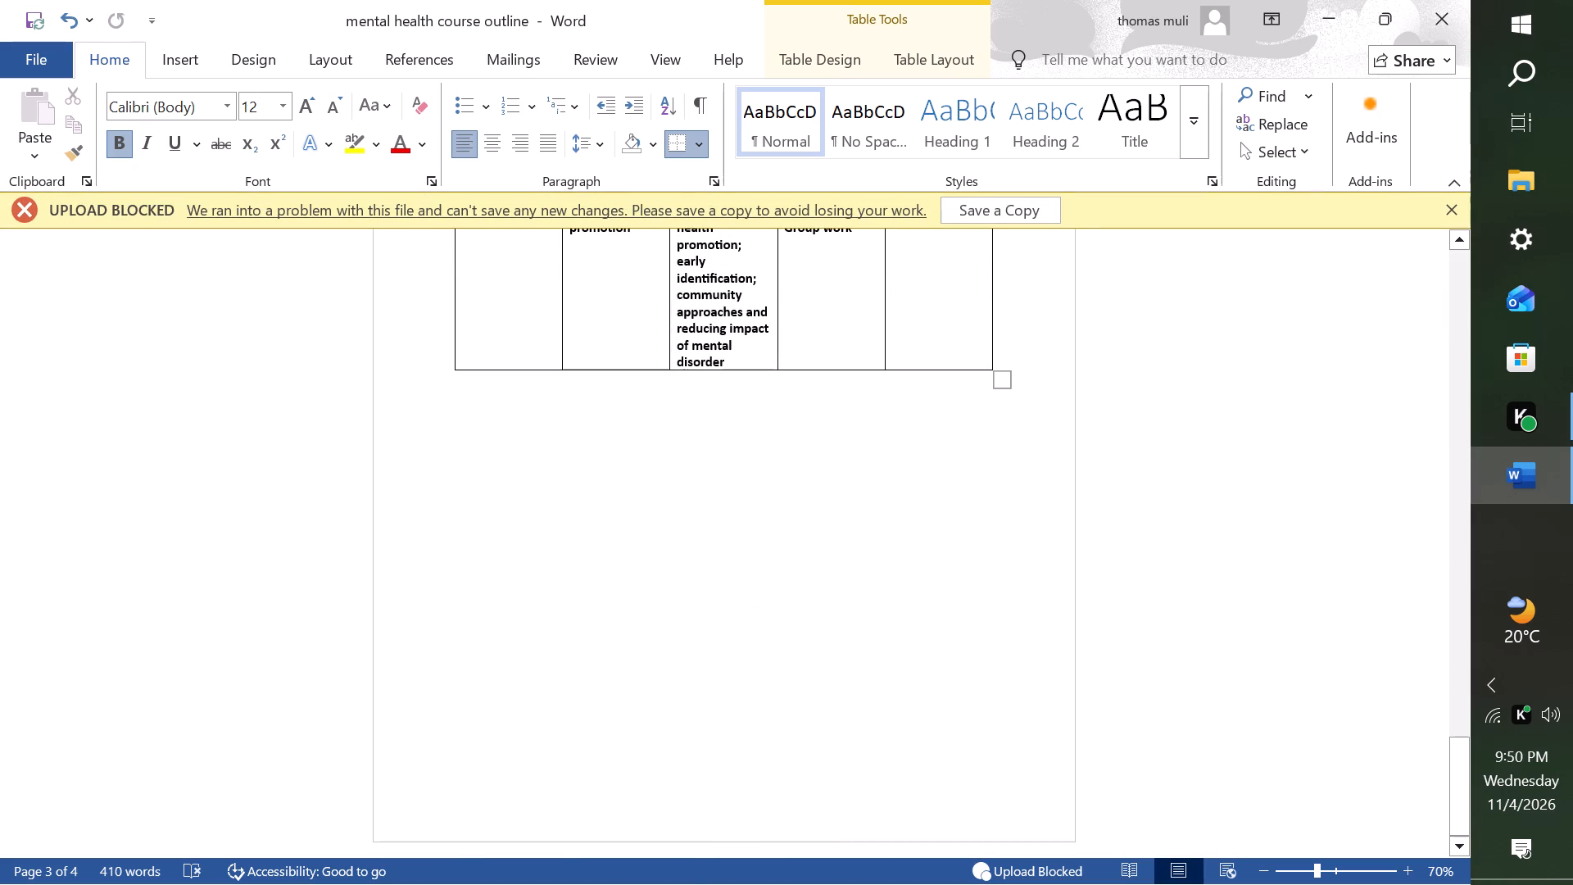
{"action": "left_click", "coordinate": [442, 443]}
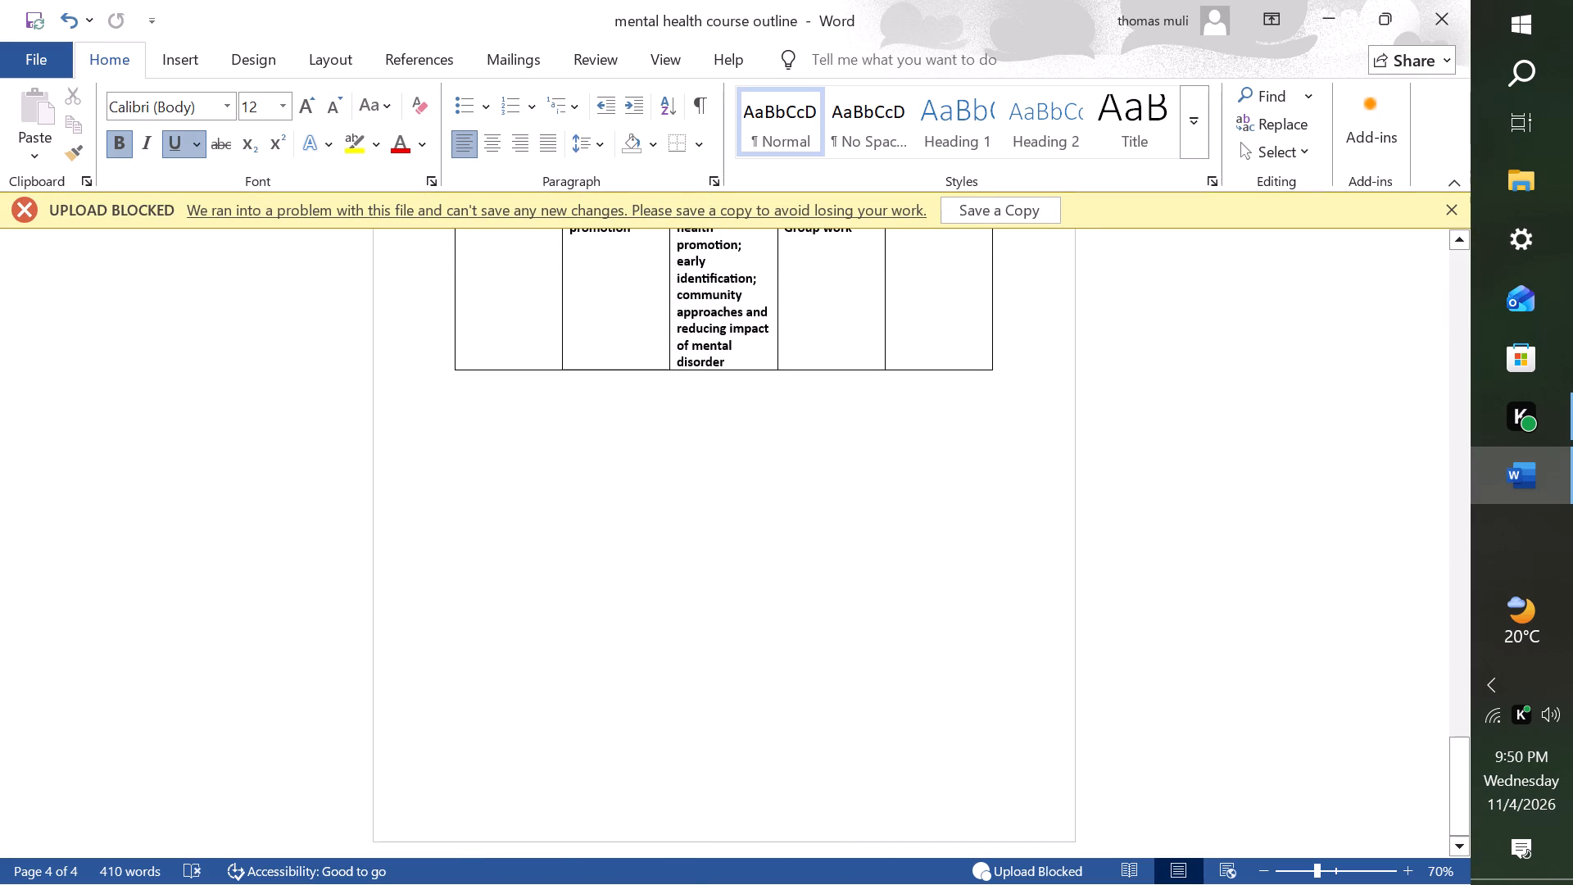
{"action": "key", "text": "Return"}
{"action": "key", "text": "Return"}
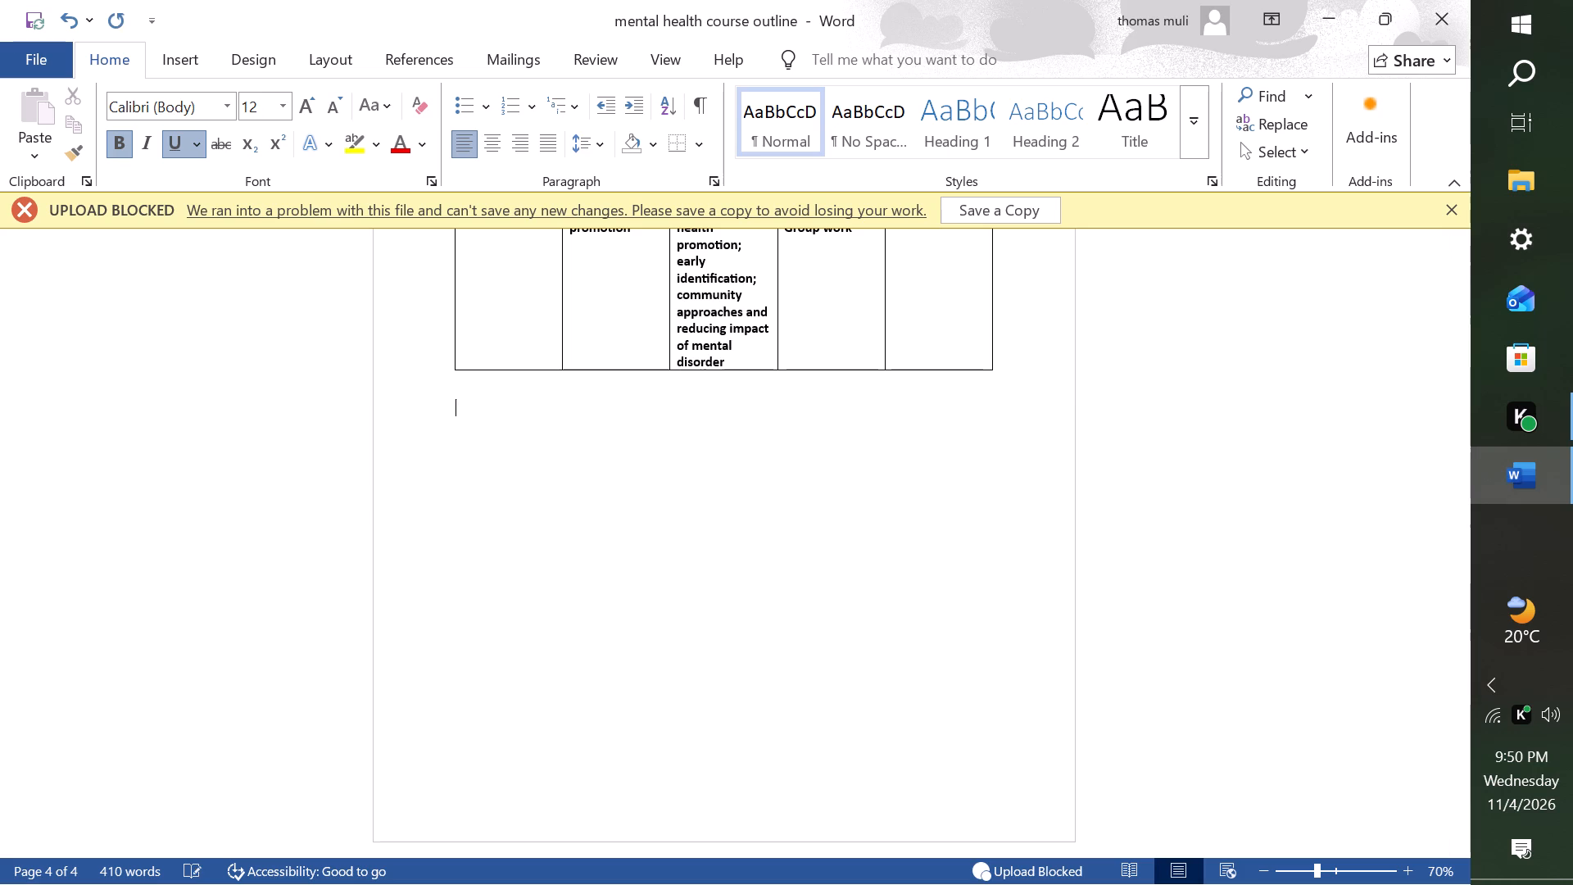
{"action": "type", "text": "mode"}
{"action": "key", "text": "space"}
{"action": "type", "text": "of delivery"}
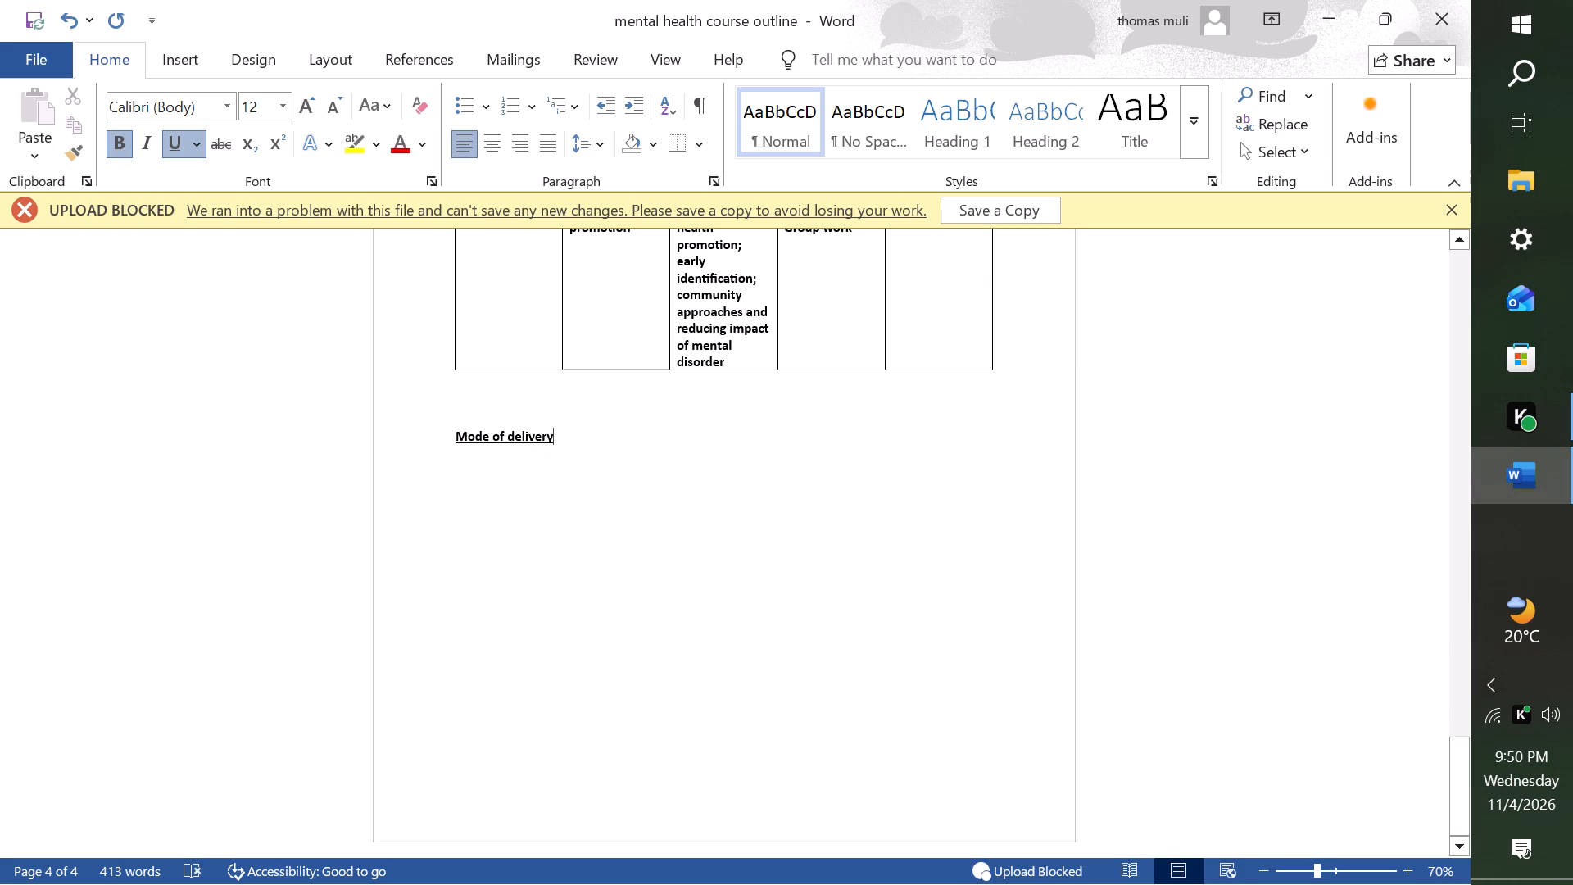
Enter "lectures, tutorials,case" on a new line under the "Mode of delivery" heading.
{"action": "key", "text": "Return"}
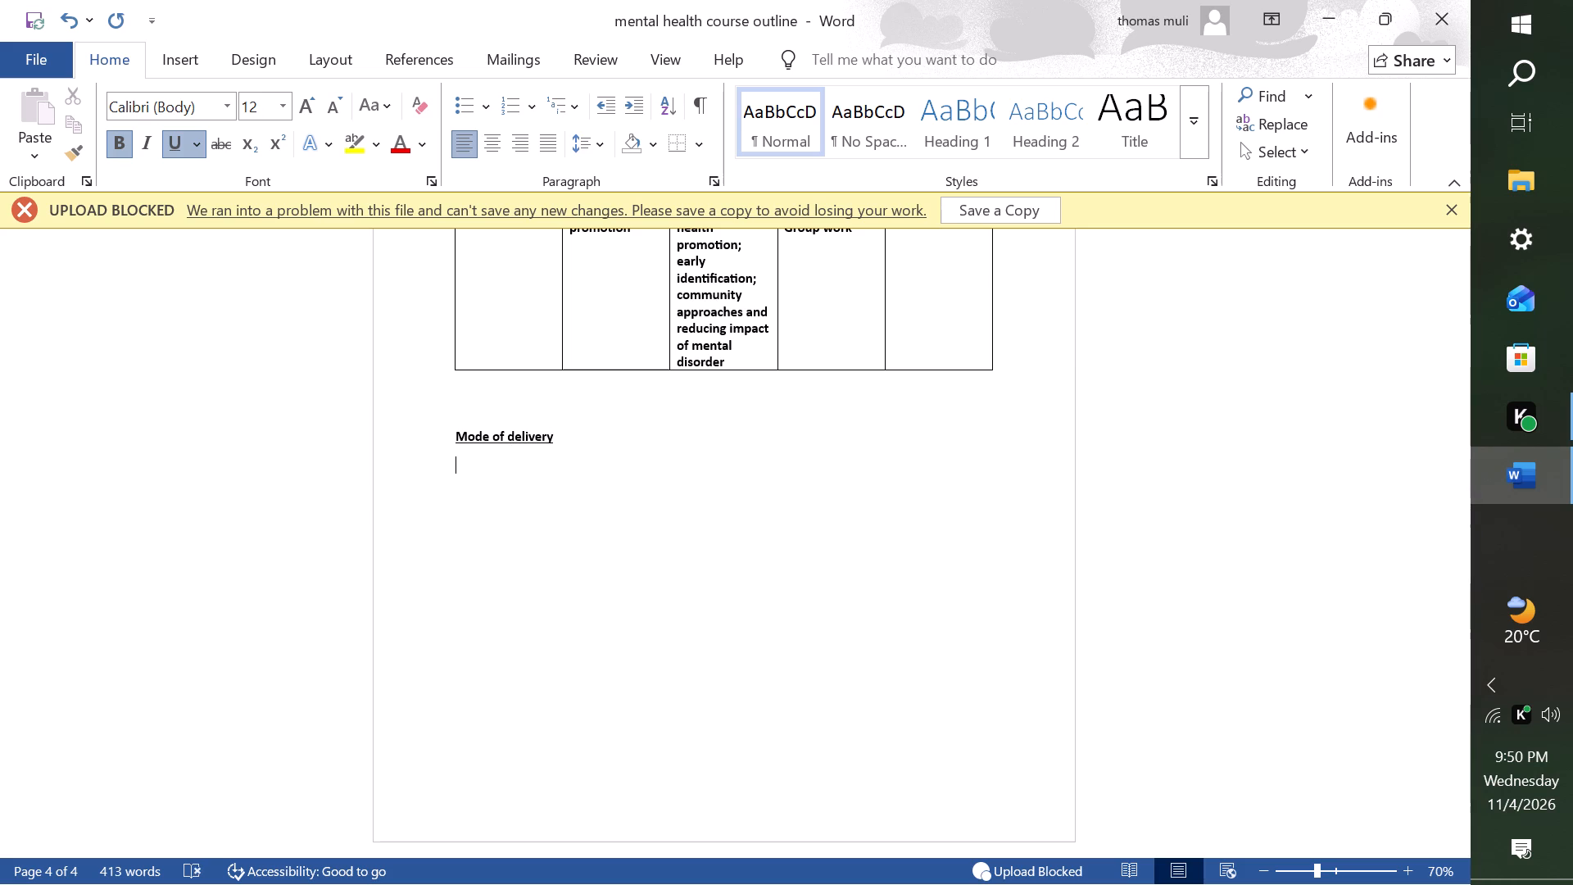
{"action": "type", "text": "lectures"}
{"action": "type", "text": ", tutorials"}
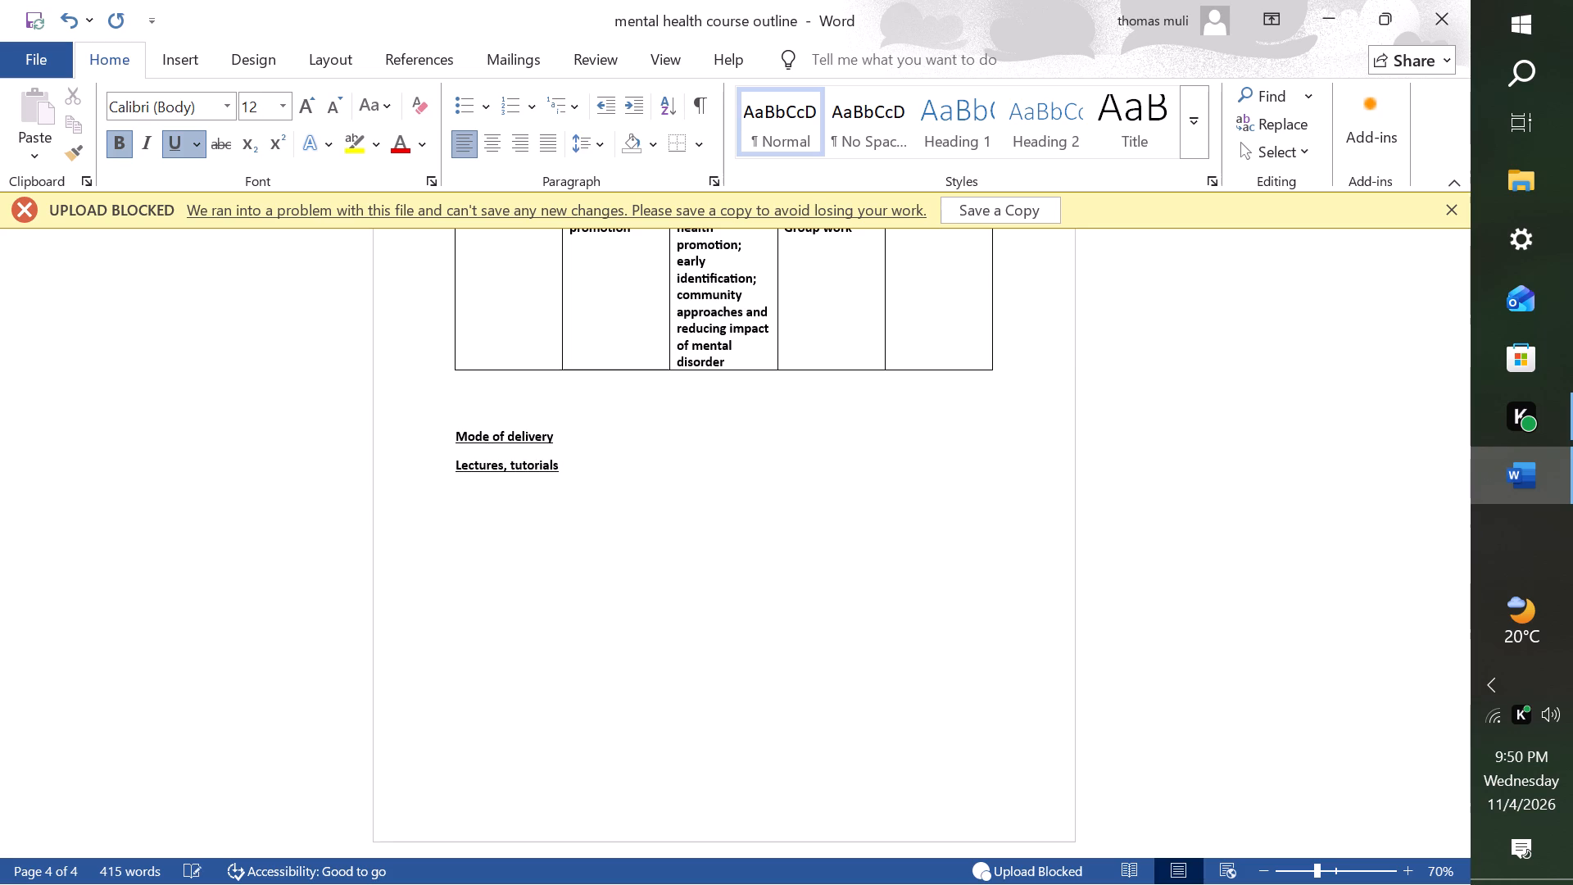
{"action": "key", "text": "comma"}
{"action": "key", "text": "c"}
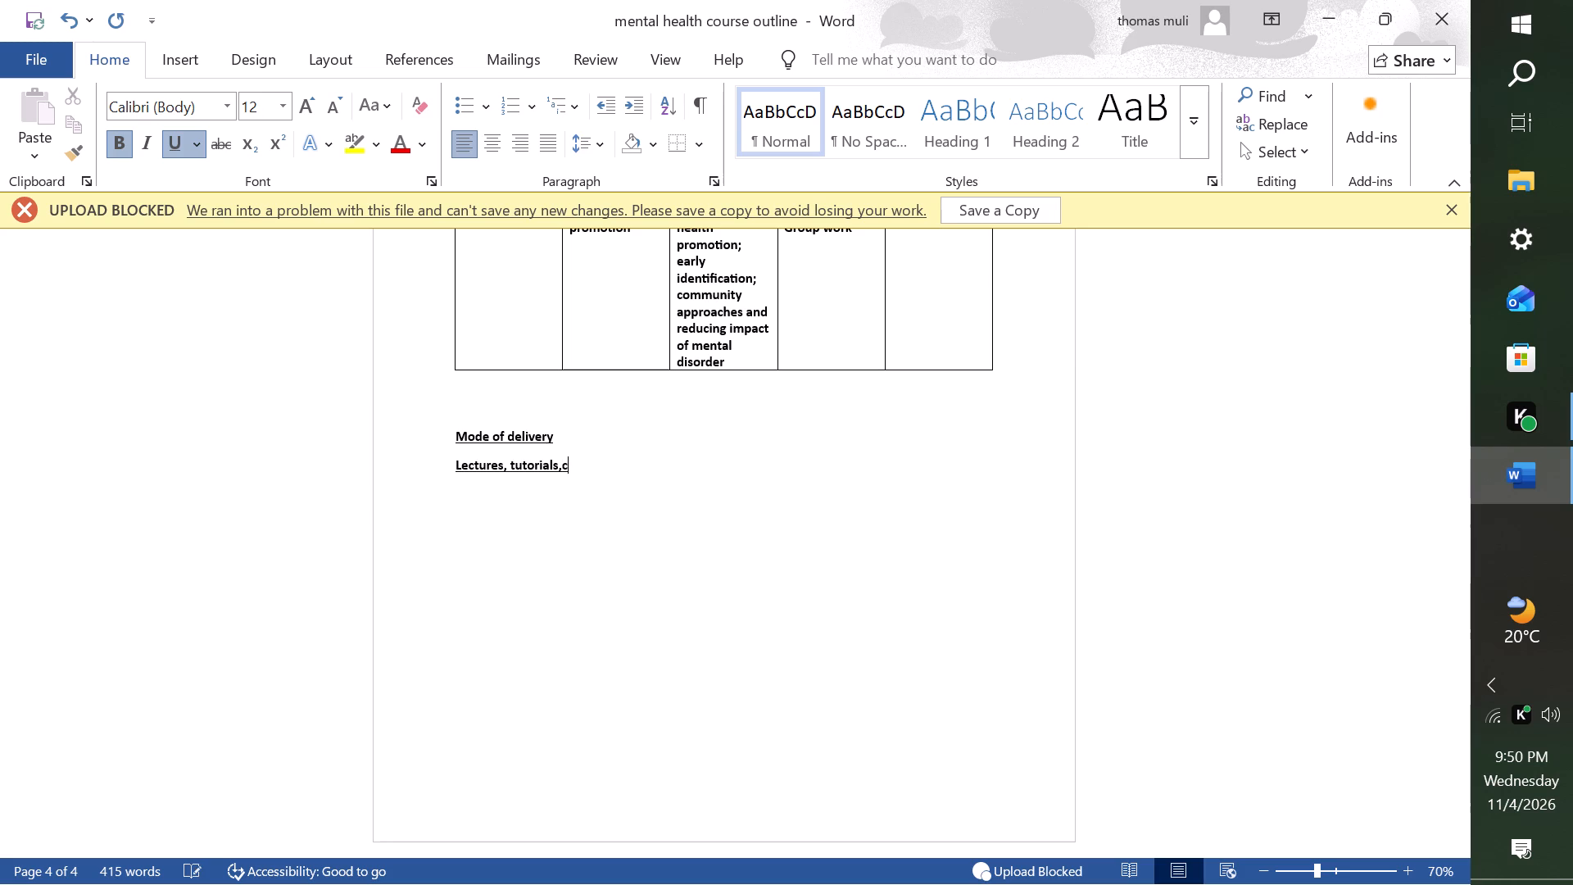
{"action": "type", "text": "ase"}
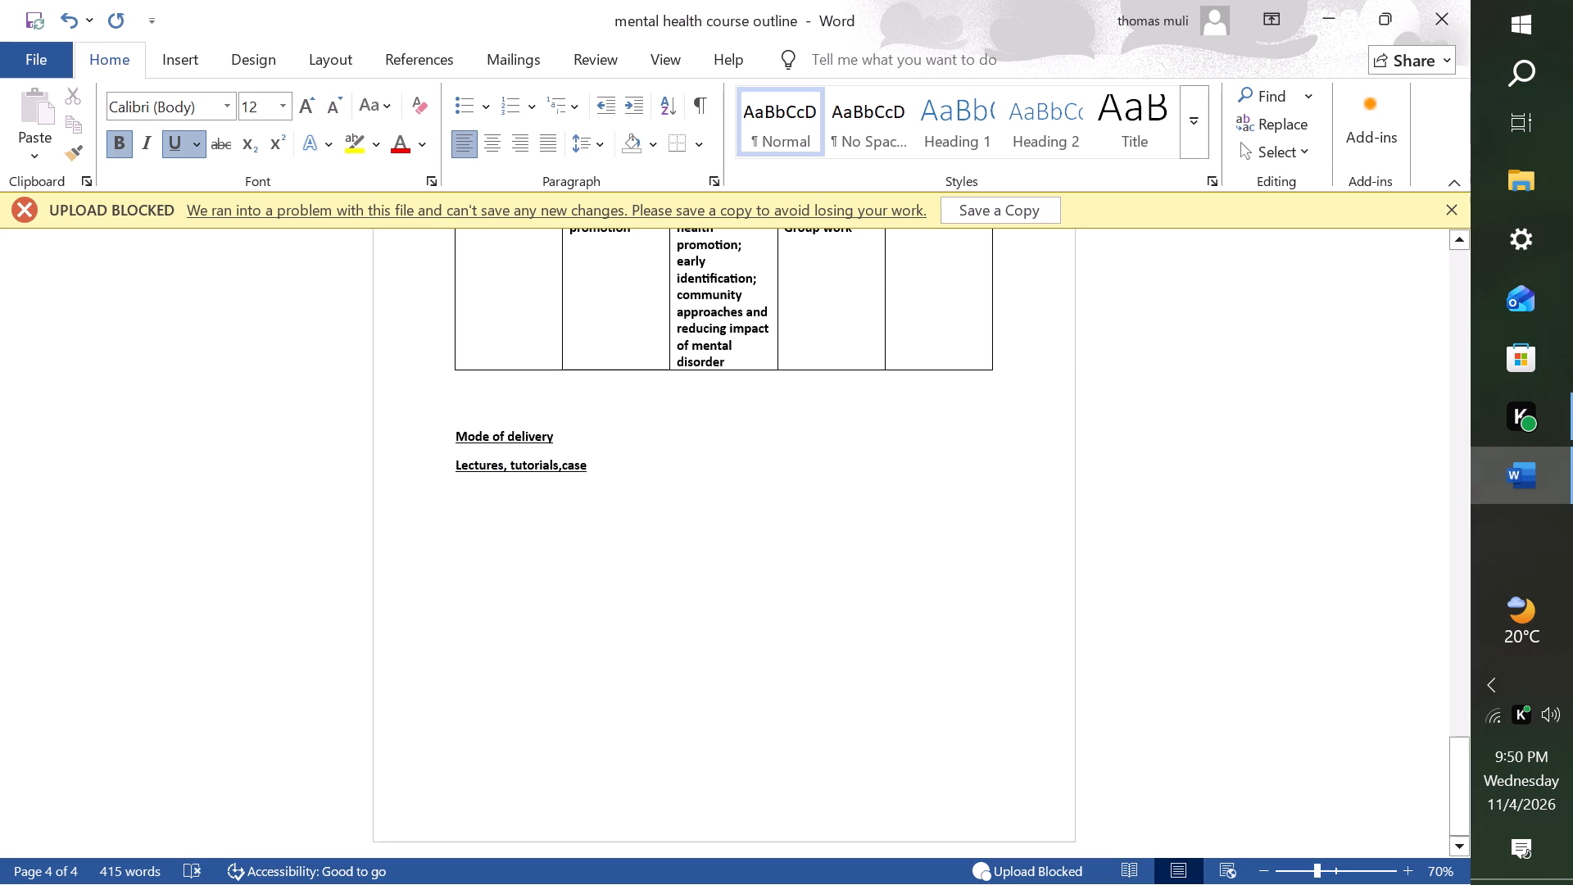
Remove the bold and underline formatting from the line listing the delivery modes.
{"action": "left_click_drag", "start_coordinate": [592, 459], "coordinate": [438, 474]}
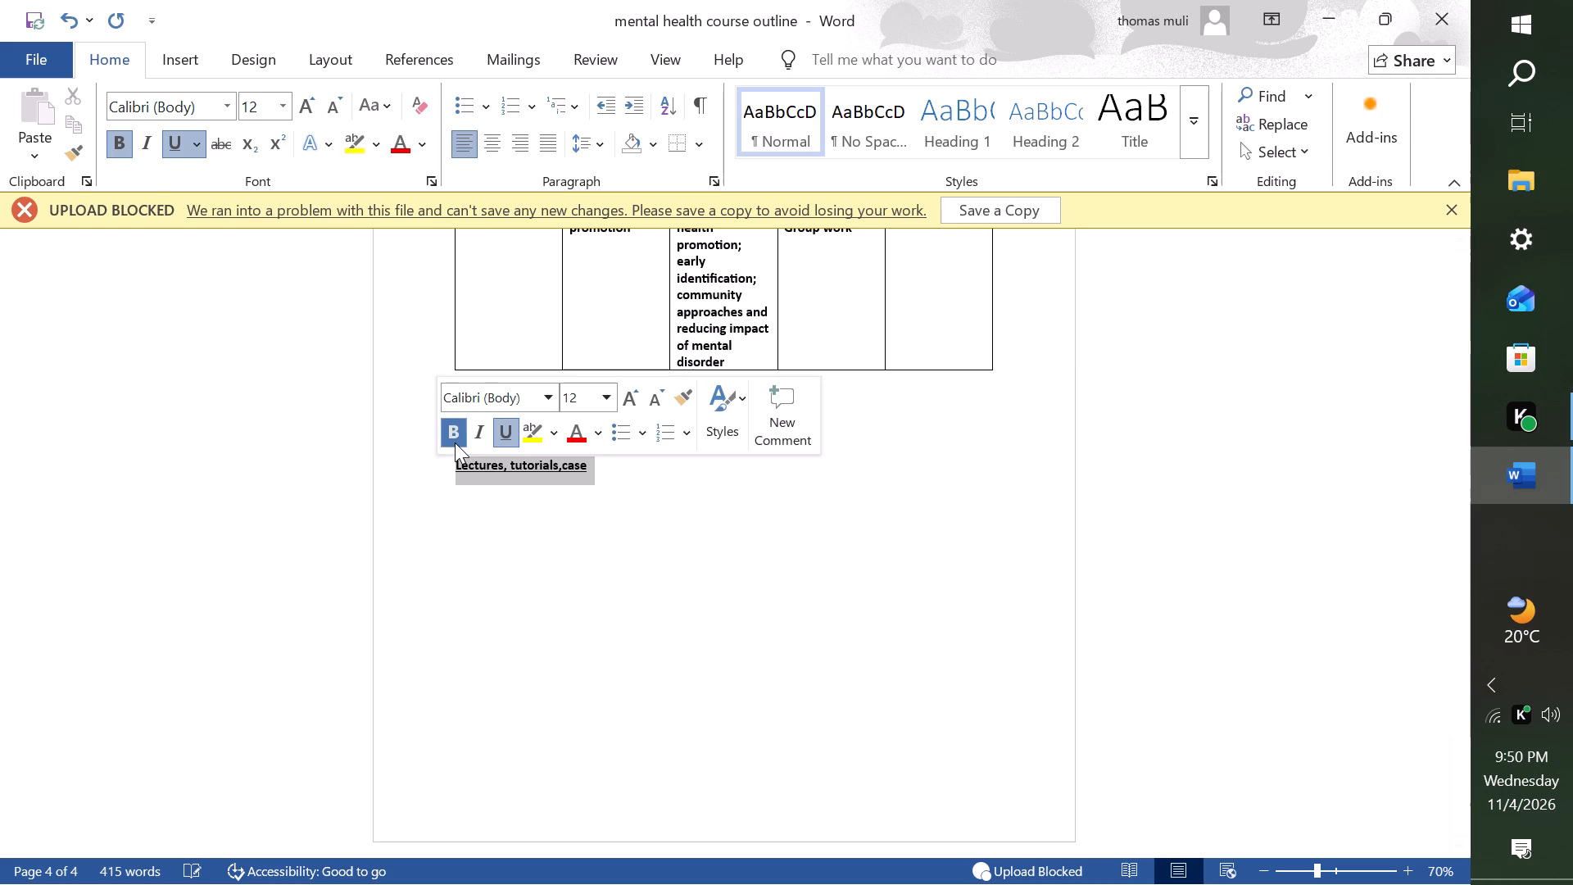
{"action": "left_click", "coordinate": [455, 442]}
{"action": "left_click", "coordinate": [503, 438]}
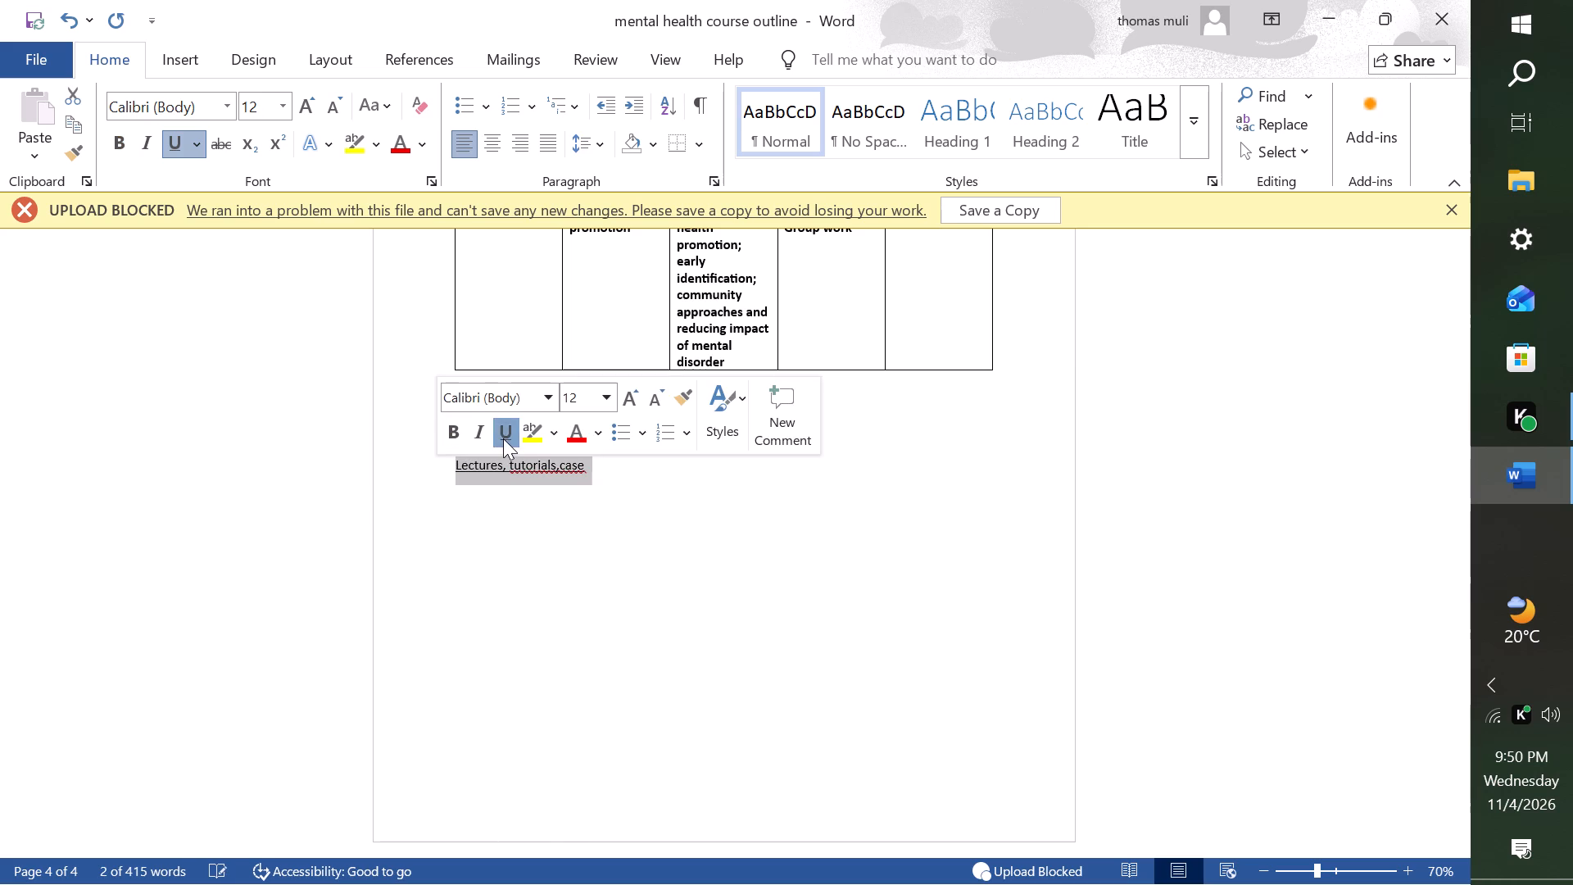
{"action": "left_click", "coordinate": [573, 497]}
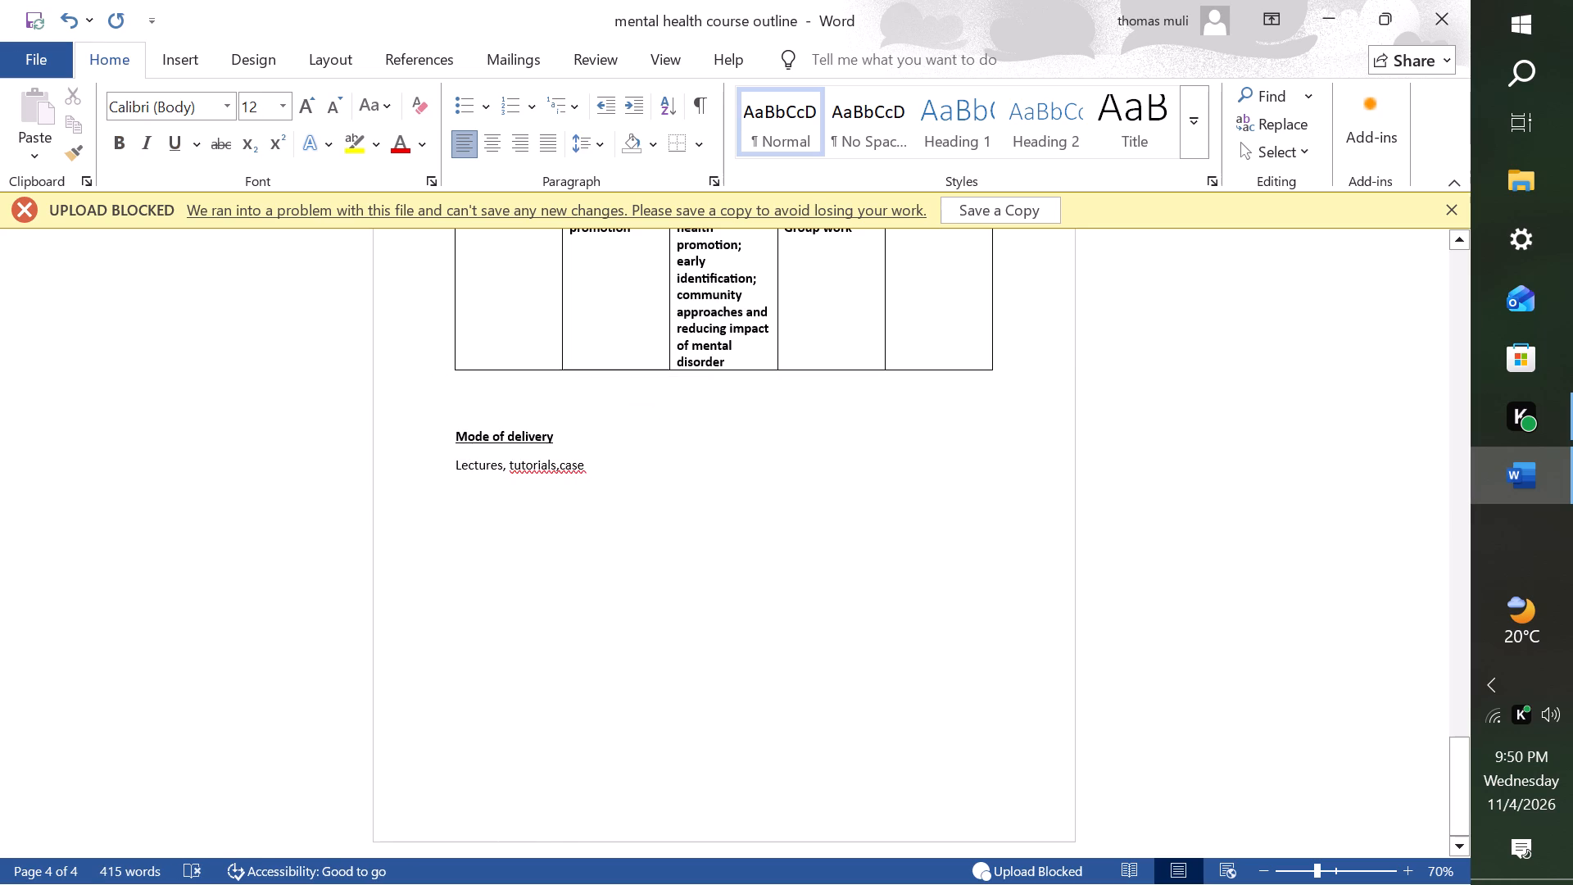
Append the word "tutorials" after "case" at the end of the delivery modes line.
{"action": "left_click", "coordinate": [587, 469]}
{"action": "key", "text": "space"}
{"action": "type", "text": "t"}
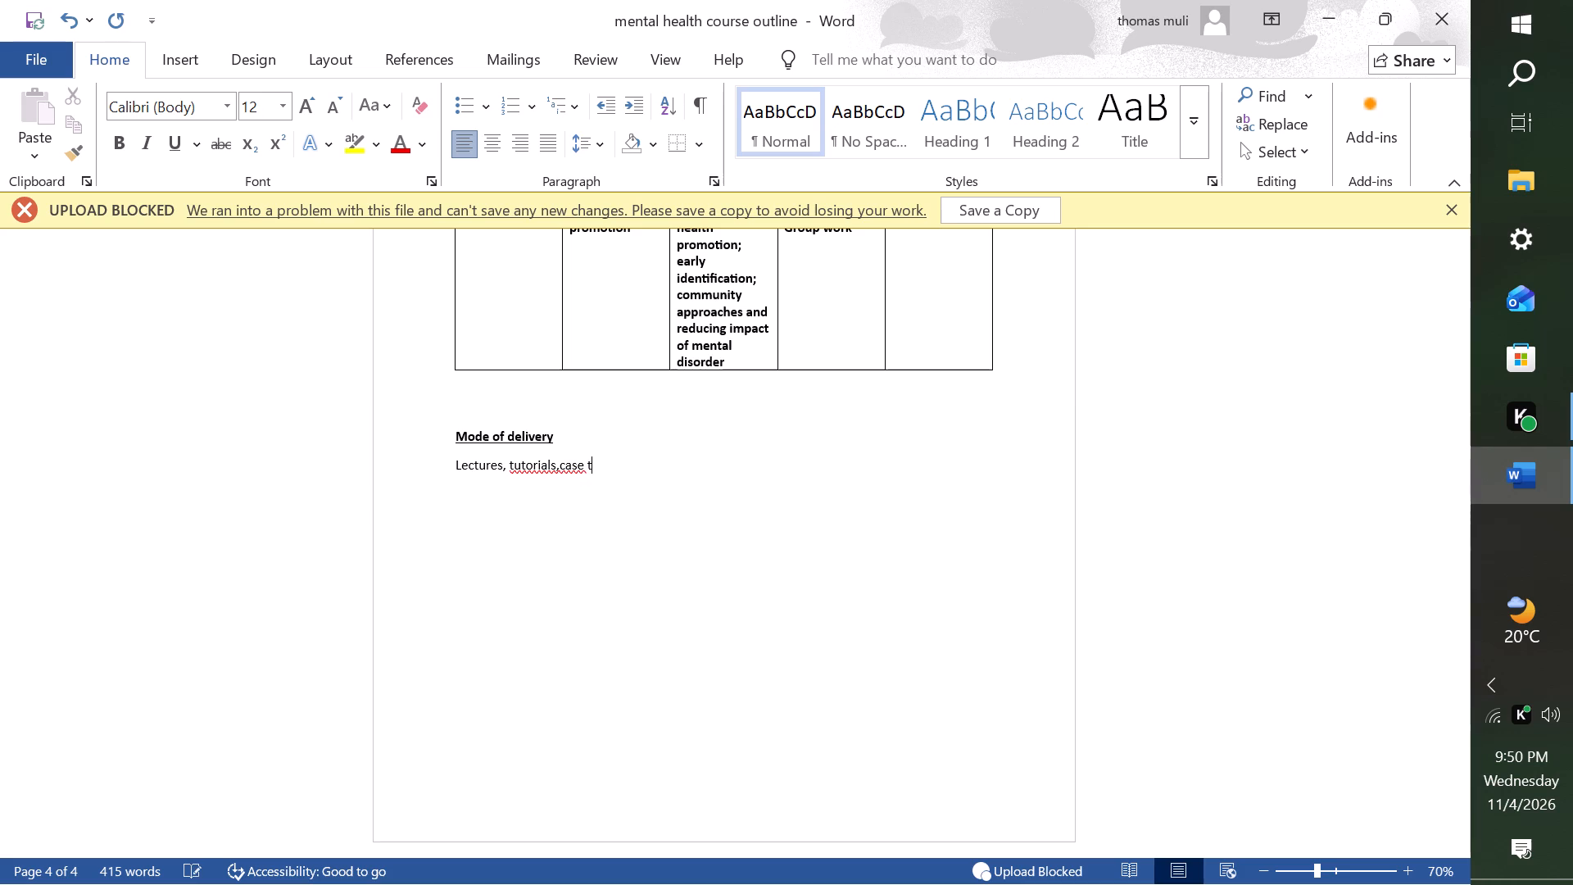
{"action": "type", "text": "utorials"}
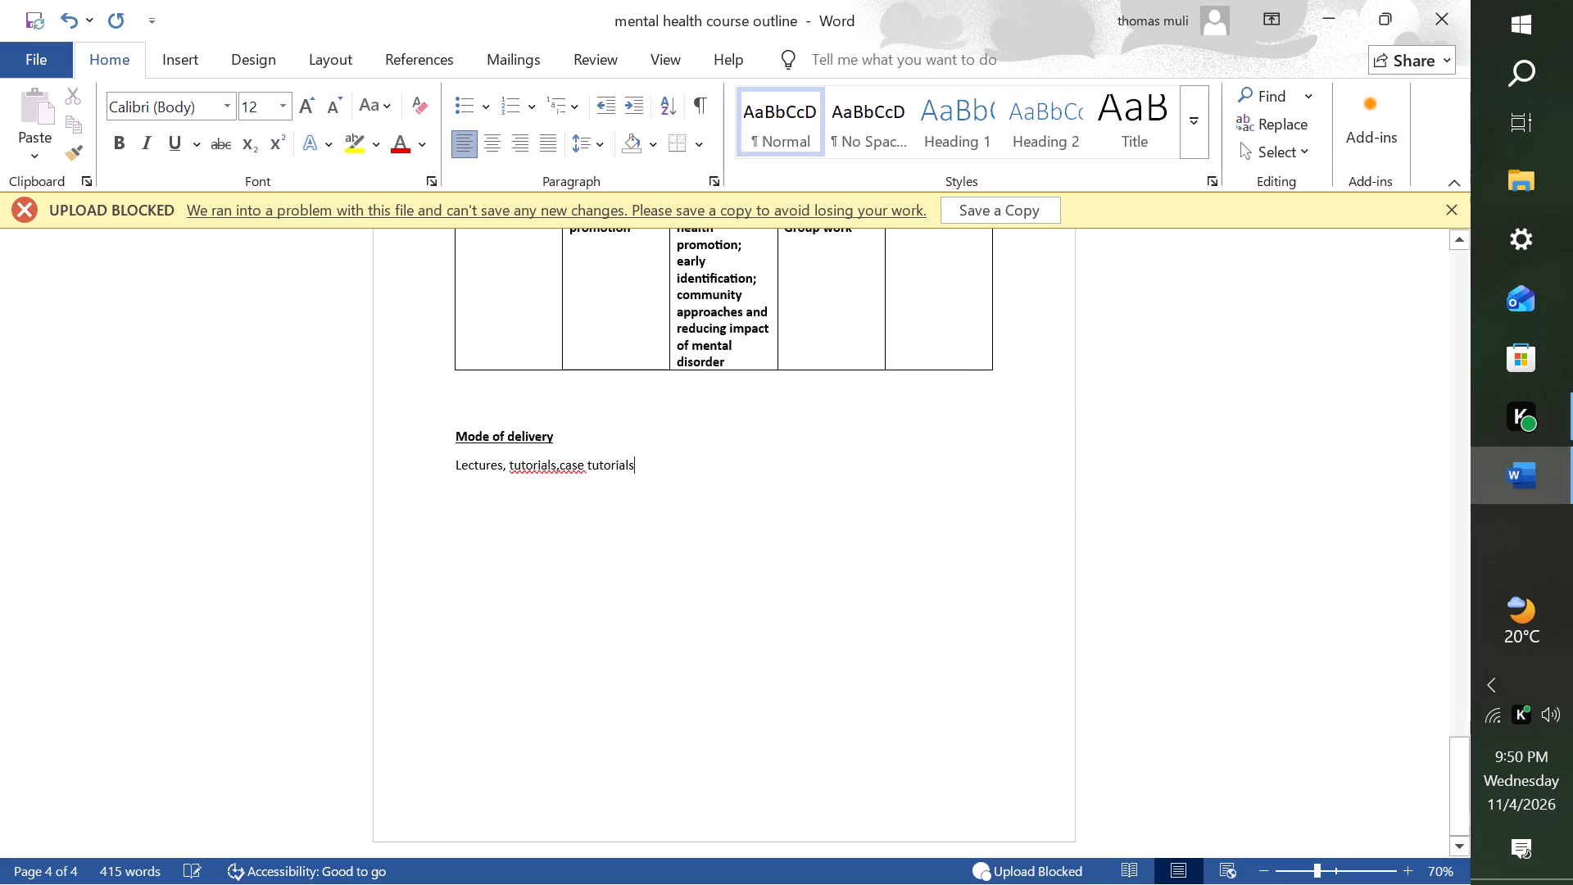
Apply the suggested spacing correction "tutorials, case" in the delivery modes line.
{"action": "right_click", "coordinate": [546, 467]}
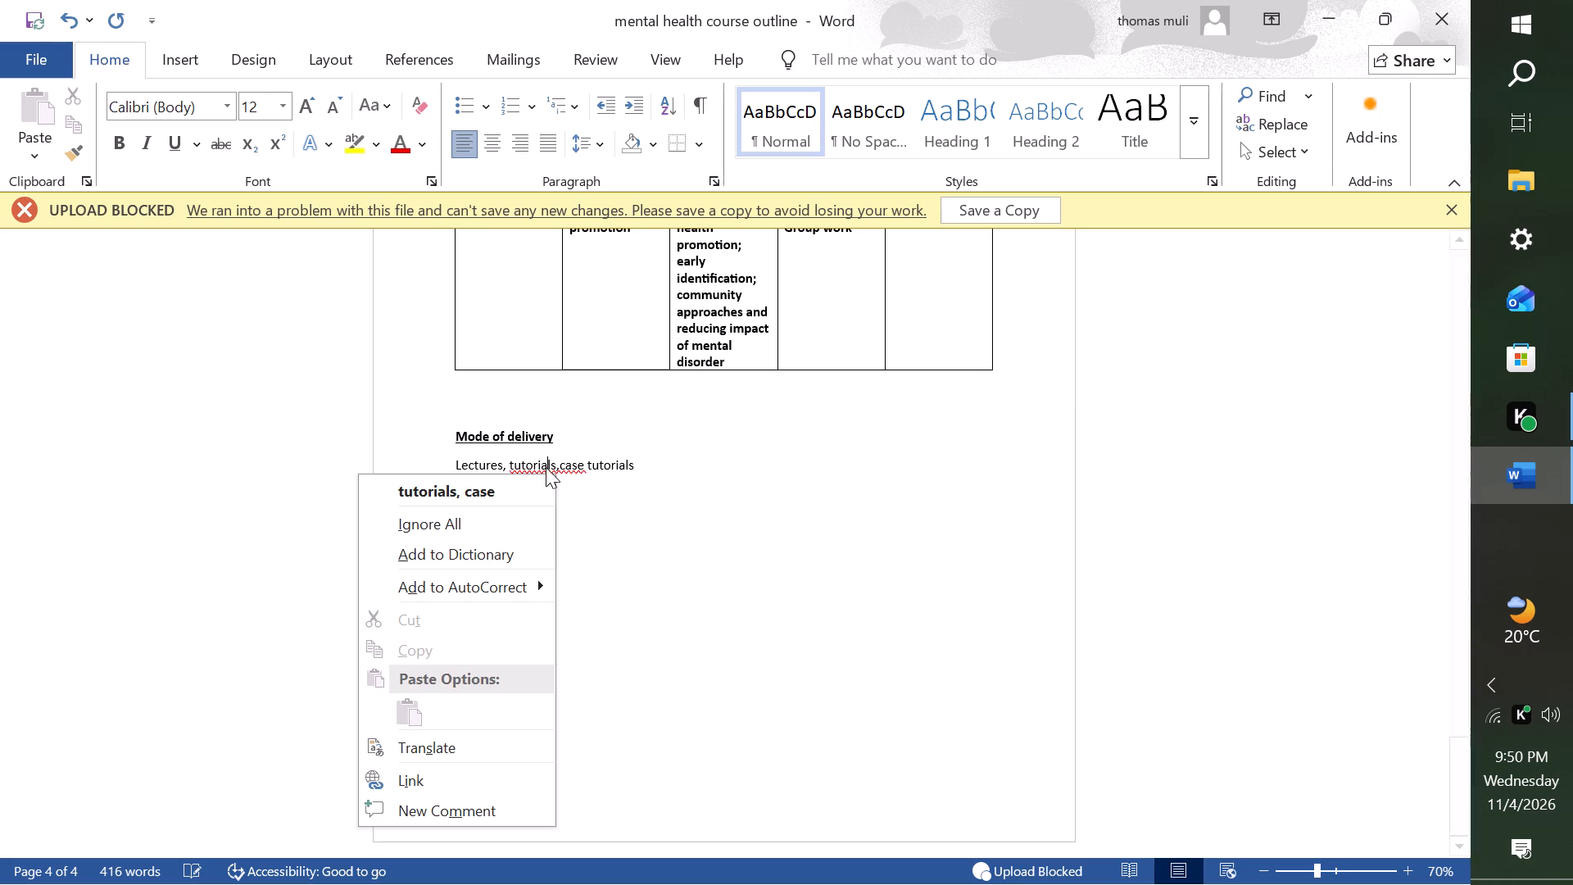
{"action": "left_click", "coordinate": [515, 487]}
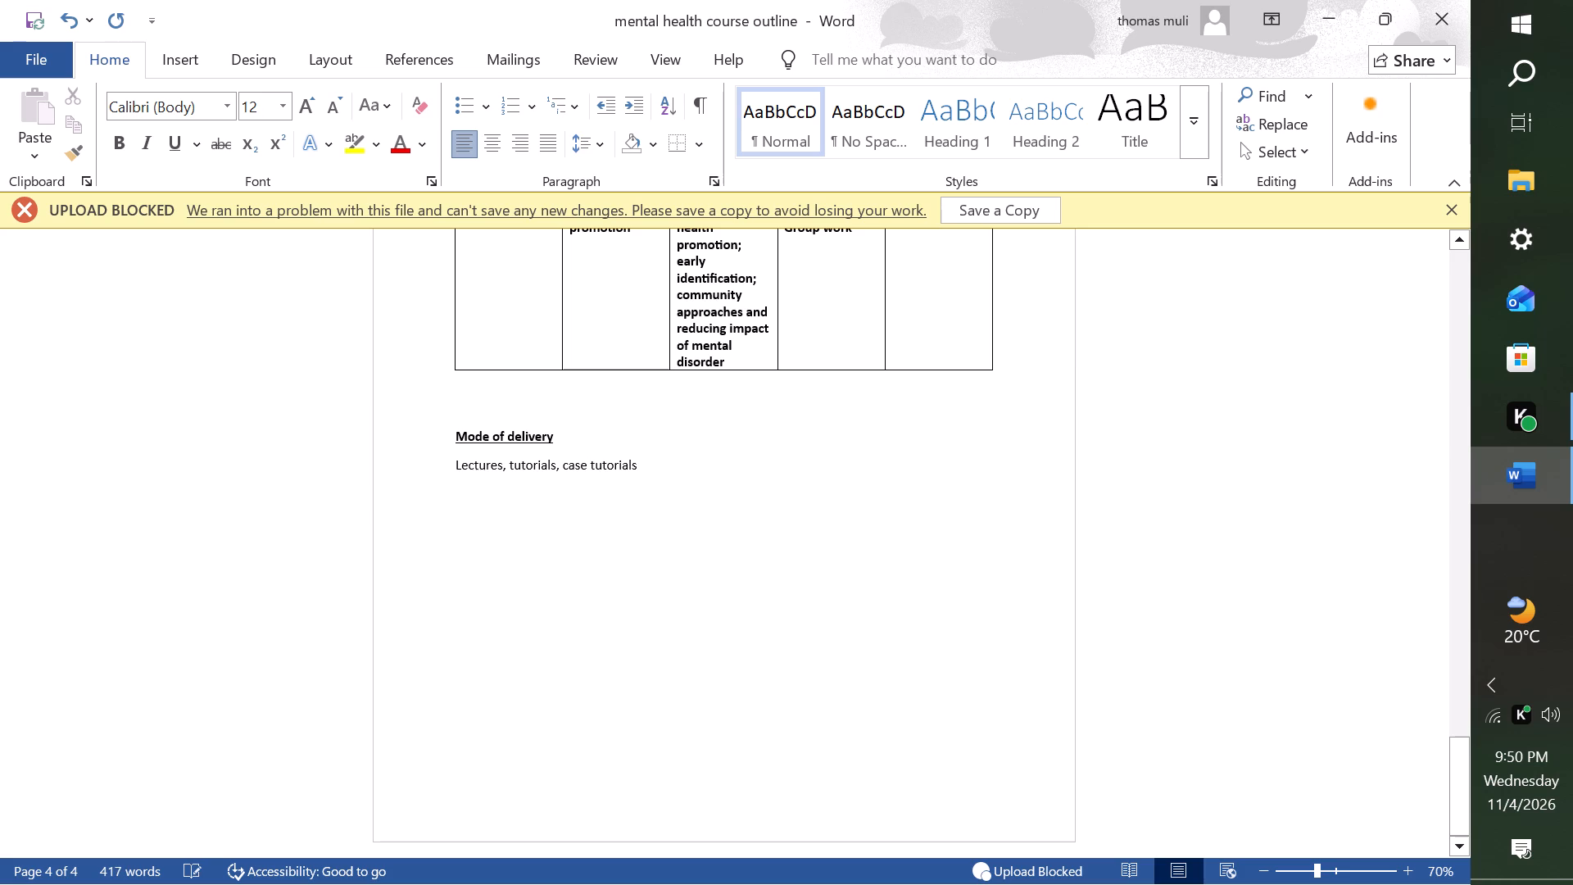
Replace the word after "case" with "studies" in the delivery modes line.
{"action": "left_click", "coordinate": [647, 465]}
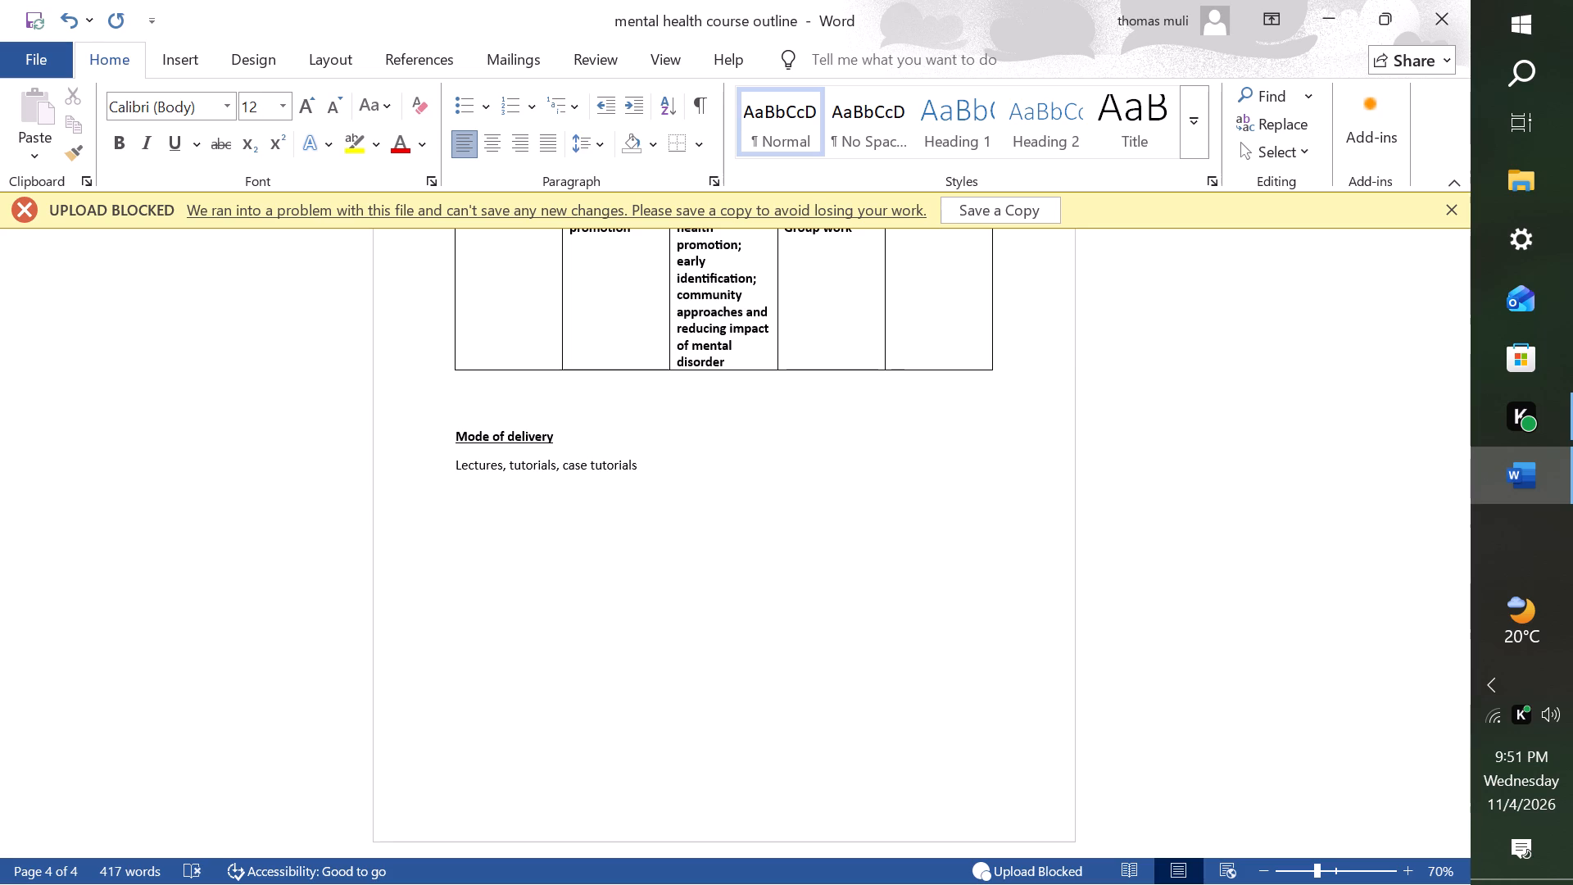
{"action": "key", "text": "BackSpace"}
{"action": "key", "text": "BackSpace"}
{"action": "key", "text": "BackSpace"}
{"action": "key", "text": "BackSpace"}
{"action": "key", "text": "BackSpace"}
{"action": "key", "text": "BackSpace"}
{"action": "key", "text": "BackSpace"}
{"action": "key", "text": "BackSpace"}
{"action": "key", "text": "BackSpace"}
{"action": "type", "text": "studies"}
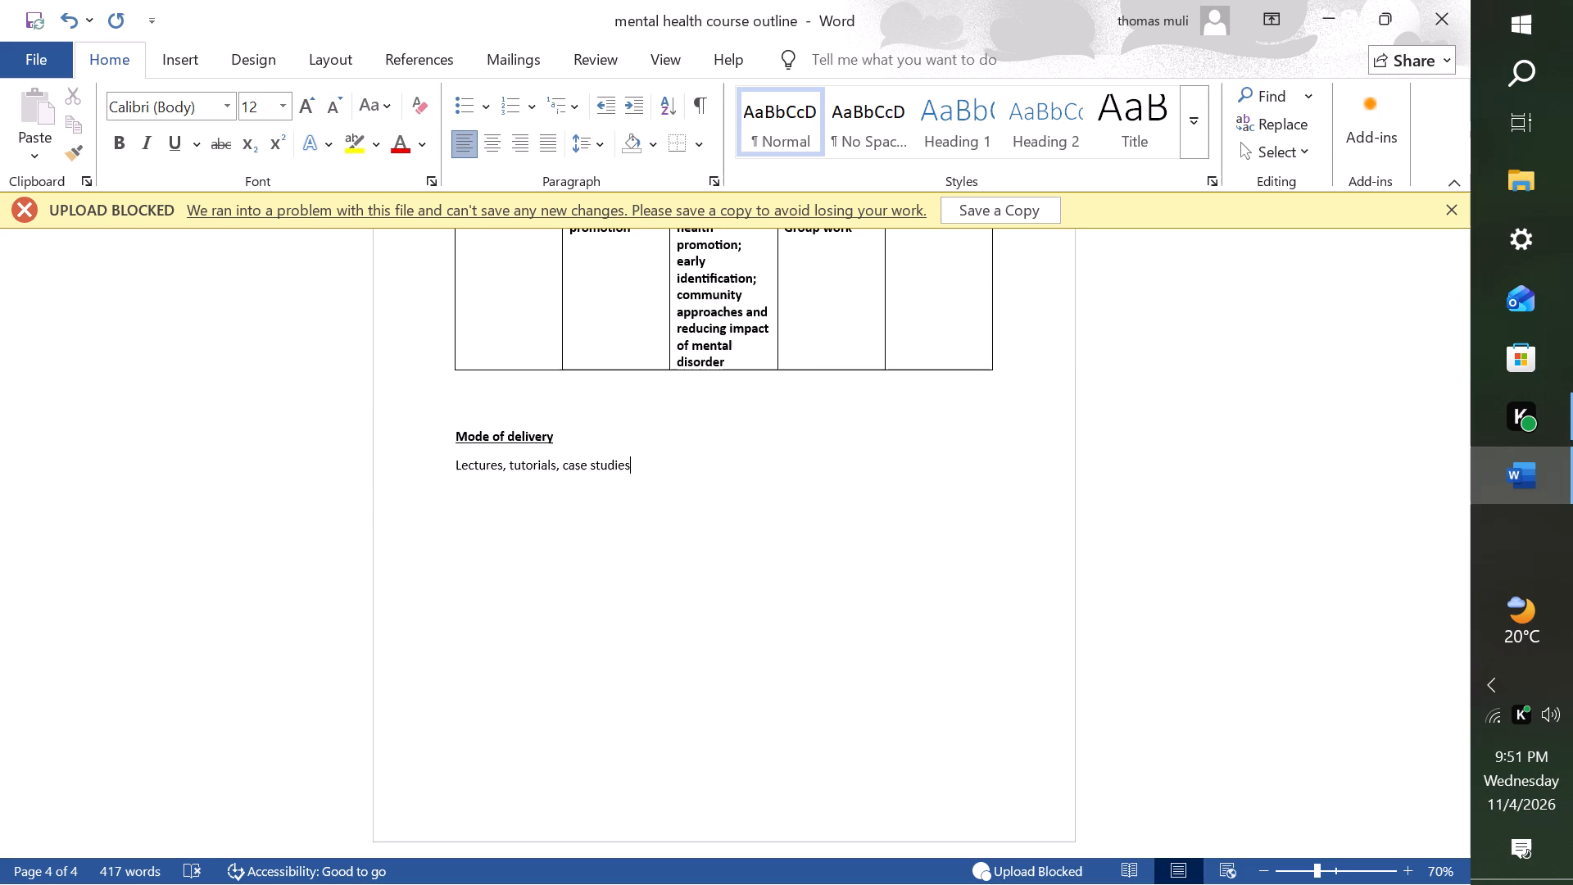
Append ", field visit" to the delivery modes line.
{"action": "type", "text": ", fi"}
{"action": "type", "text": "eld"}
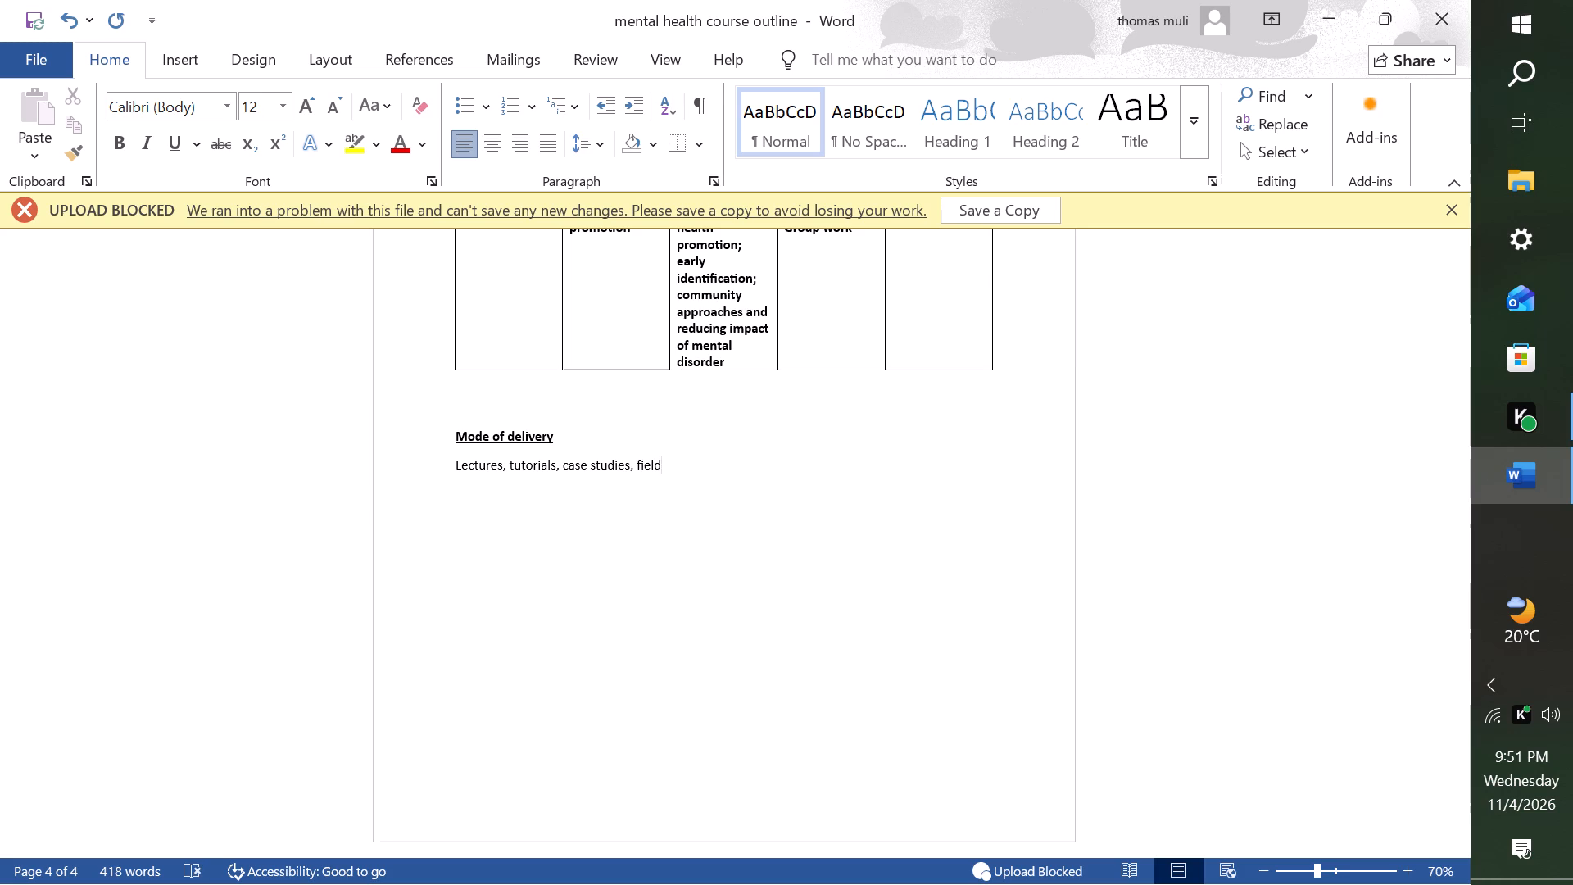
{"action": "key", "text": "space"}
{"action": "type", "text": "visit"}
Append "( Machakos level 5 hospital" after "field visit" in the delivery modes line.
{"action": "key", "text": "9"}
{"action": "key", "text": "BackSpace"}
{"action": "key", "text": "shift+parenleft"}
{"action": "key", "text": "space"}
{"action": "type", "text": "machakos"}
{"action": "key", "text": "space"}
{"action": "type", "text": "level 5"}
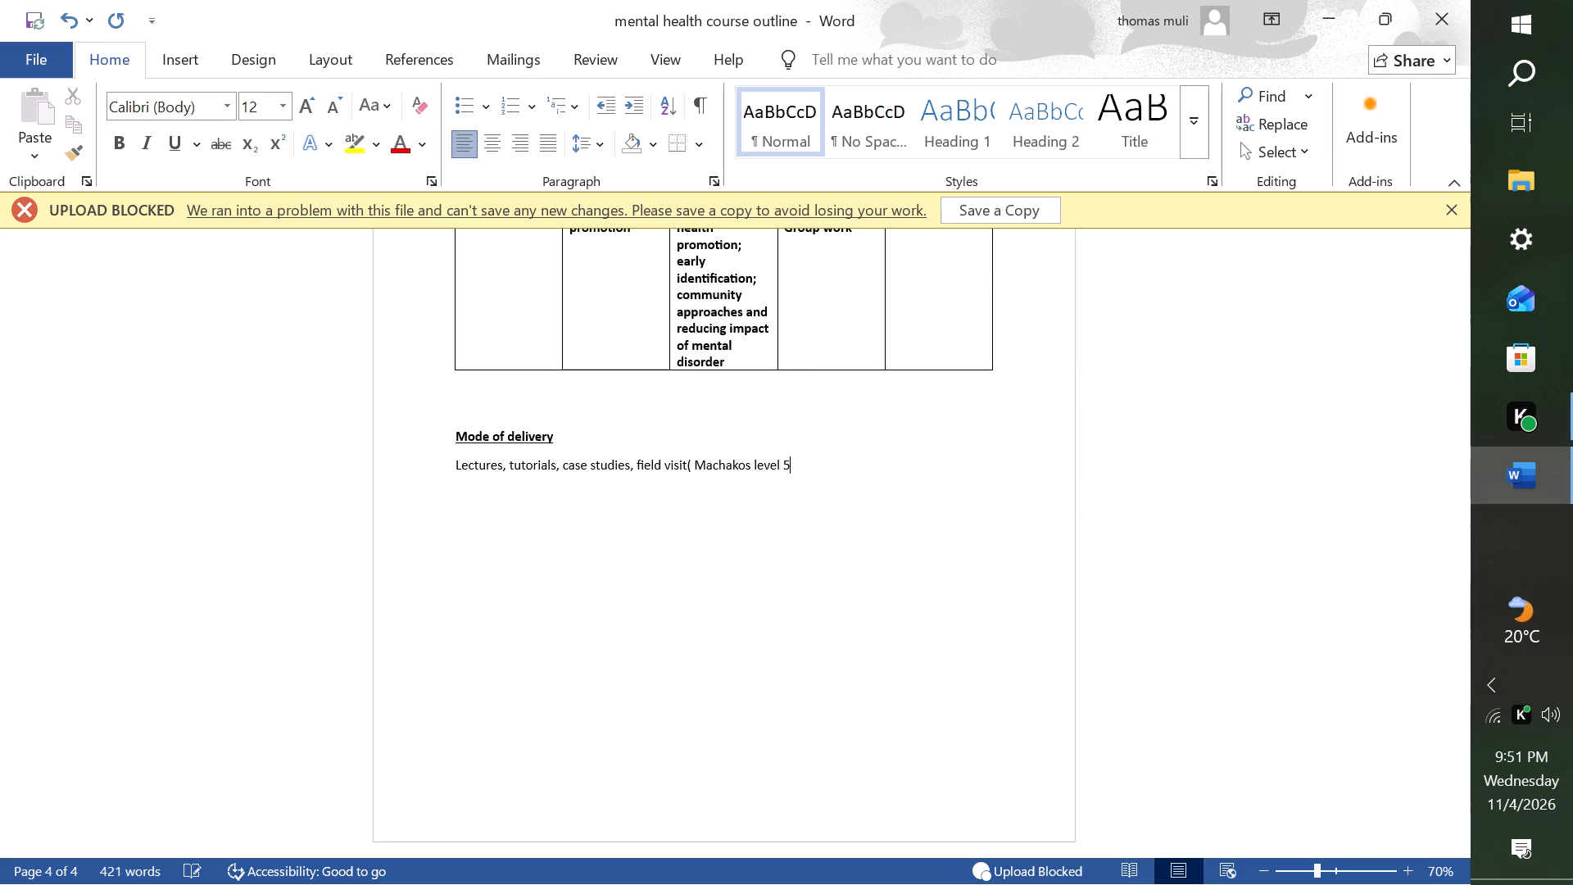
{"action": "key", "text": "space"}
{"action": "type", "text": "hosp"}
{"action": "type", "text": "ital"}
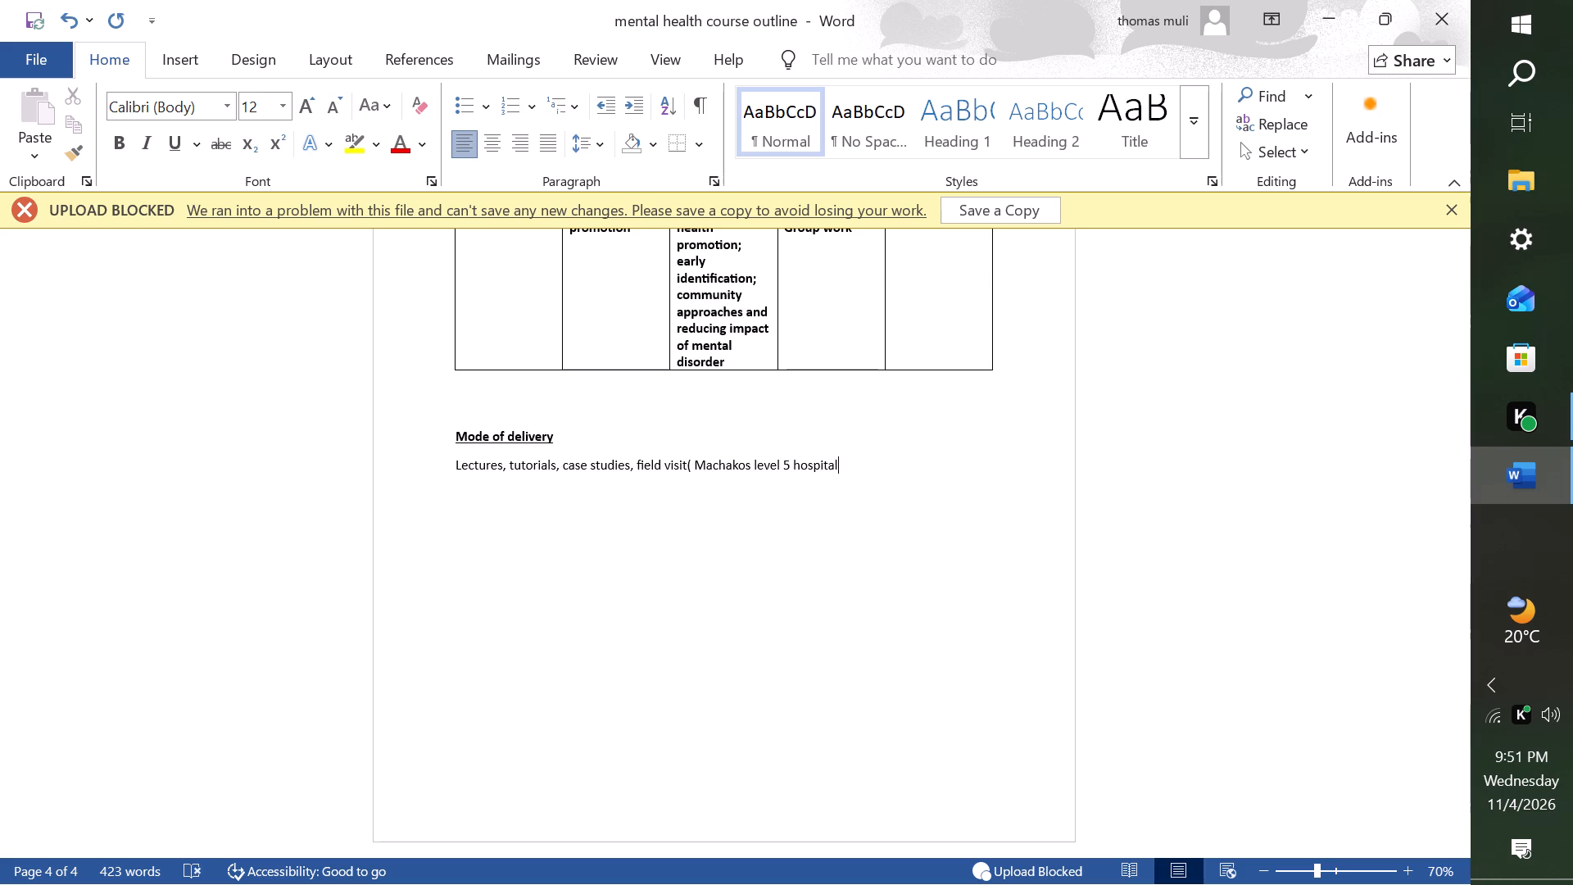
Append "/mathari mentaL HOSPITAL)" after "Machakos level 5 hospital" to close the field visit bracket.
{"action": "key", "text": "slash"}
{"action": "type", "text": "mathari"}
{"action": "key", "text": "space"}
{"action": "type", "text": "ment"}
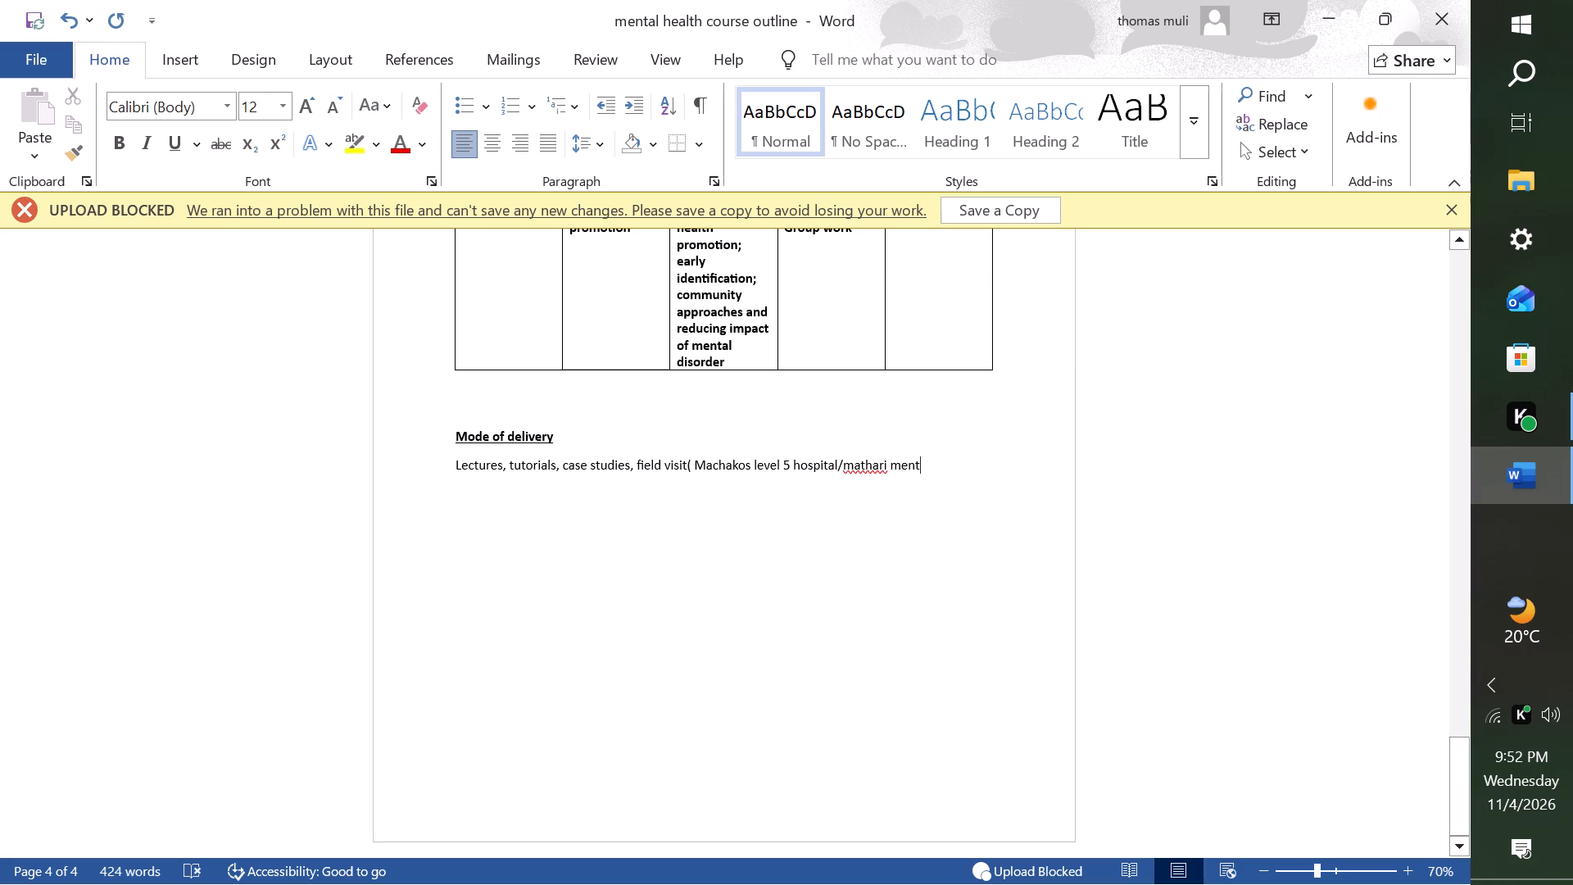
{"action": "right_click", "coordinate": [873, 470]}
{"action": "left_click", "coordinate": [896, 542]}
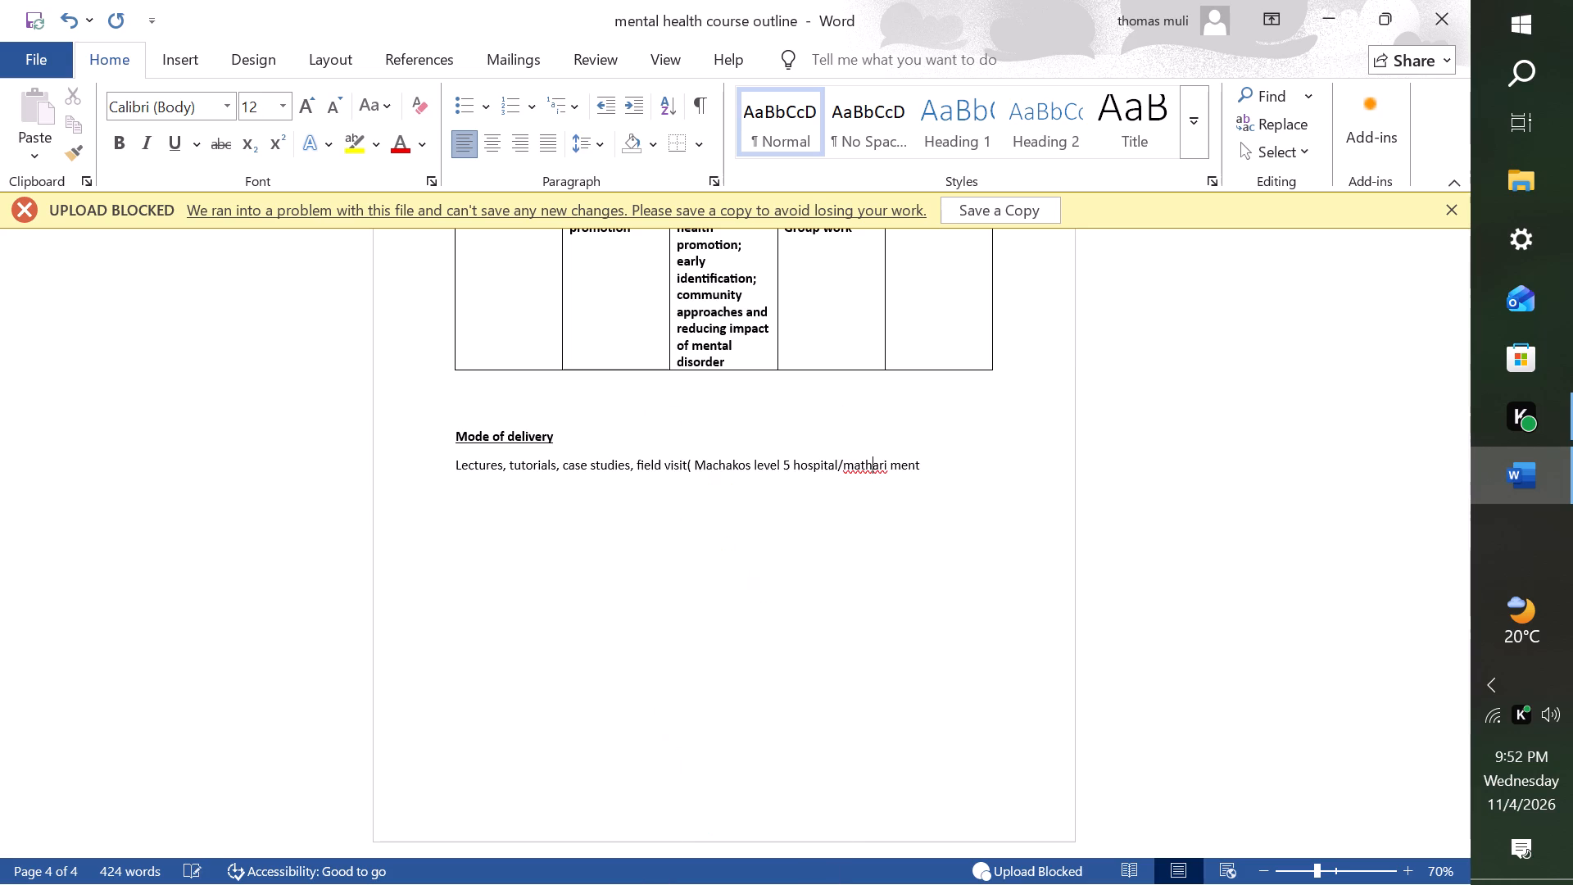
{"action": "left_click", "coordinate": [921, 460]}
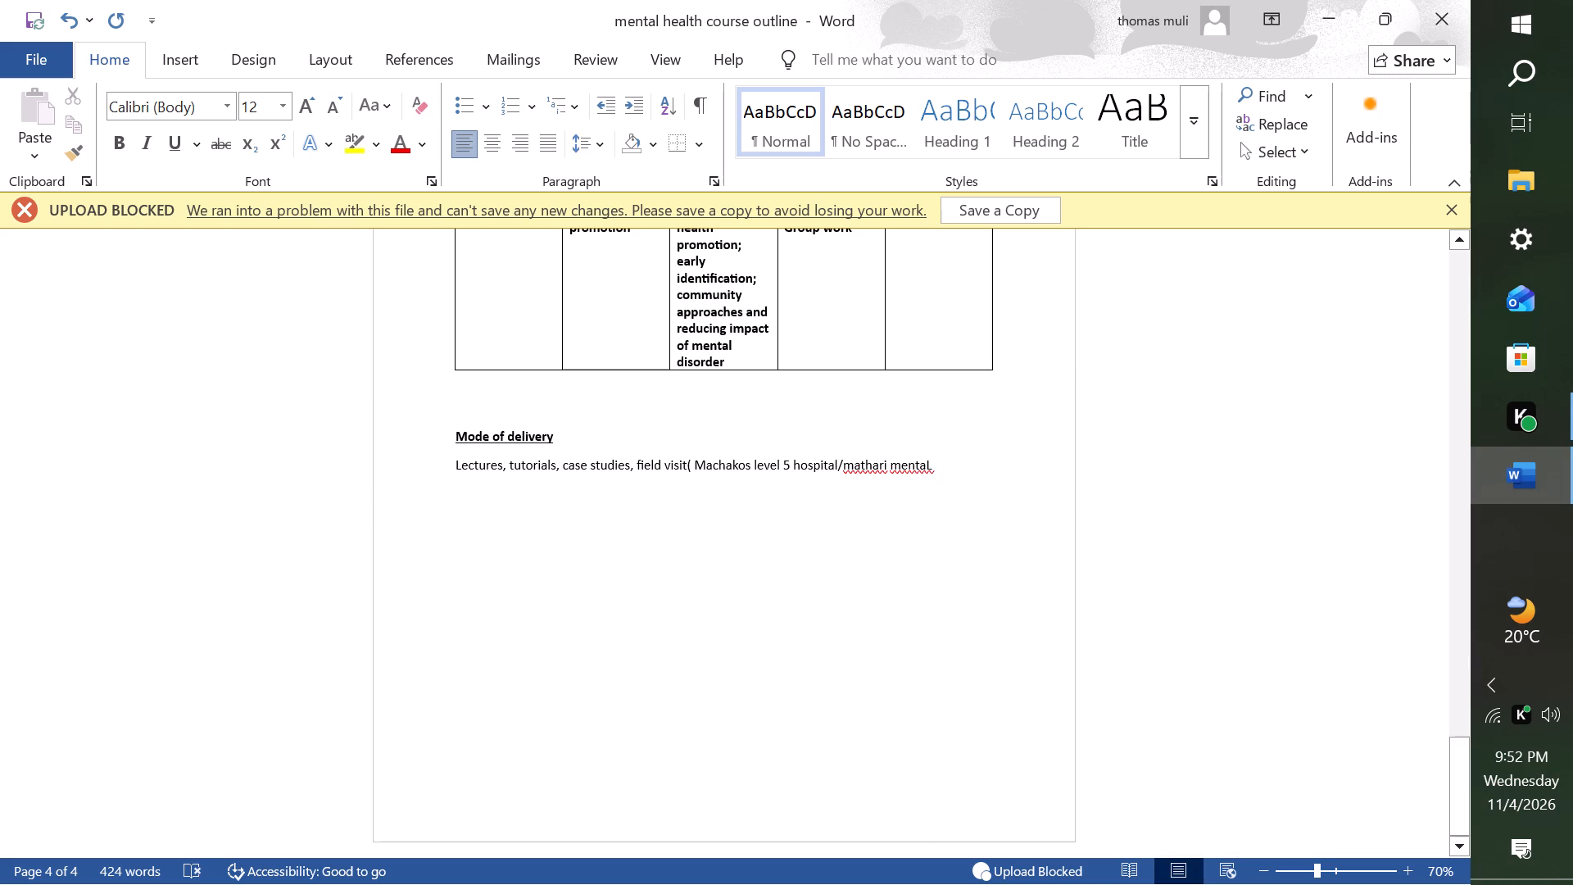
{"action": "key", "text": "space"}
{"action": "type", "text": "HOSP"}
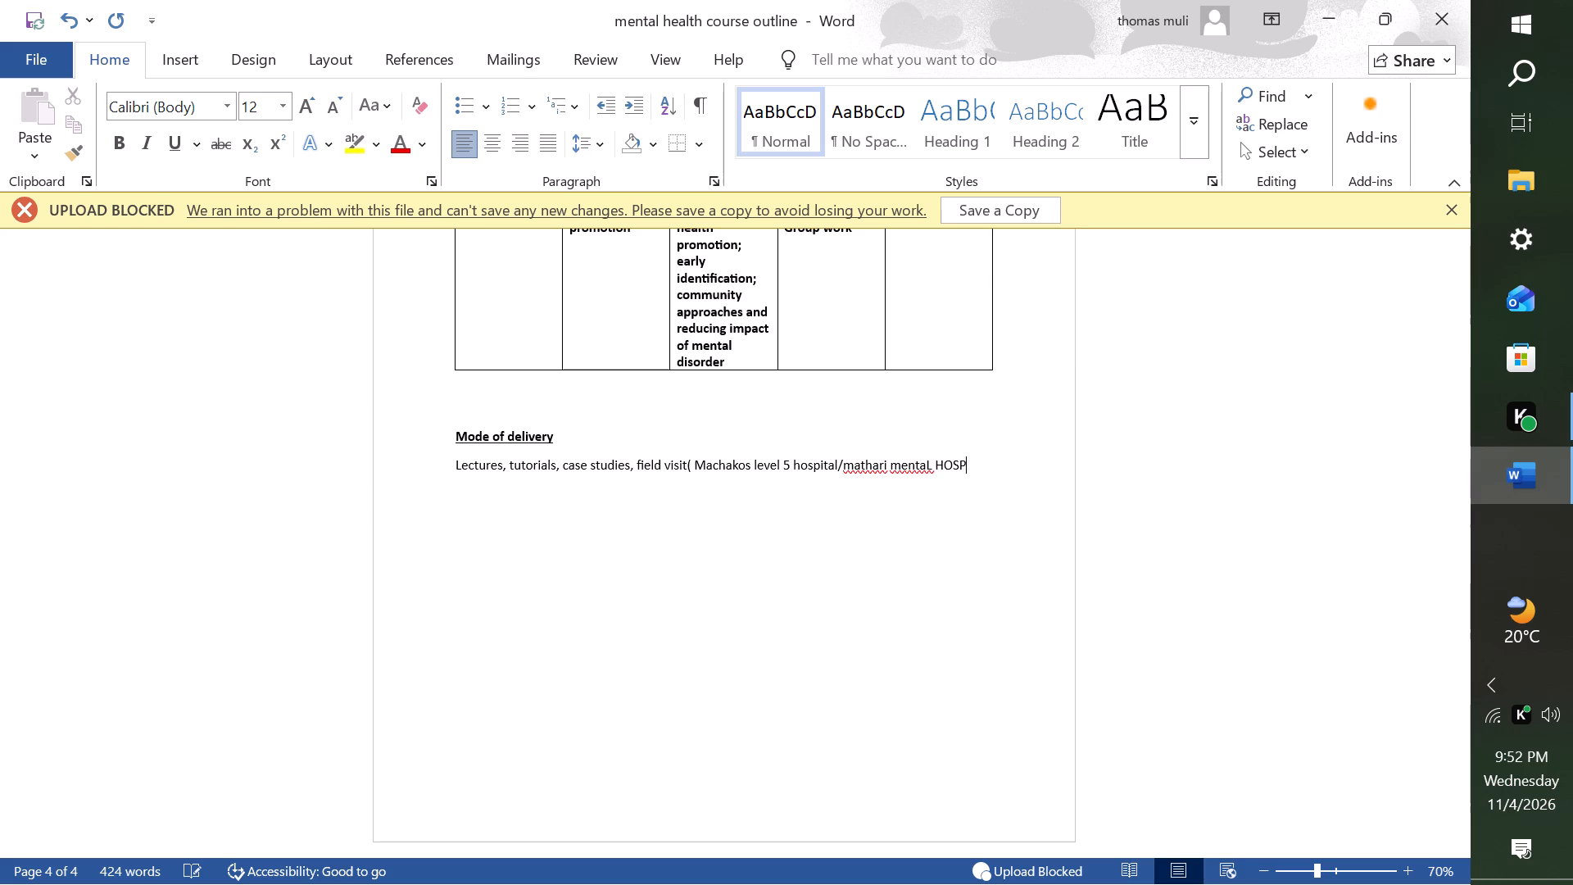
{"action": "type", "text": "ITAL"}
{"action": "key", "text": "0"}
{"action": "key", "text": "BackSpace"}
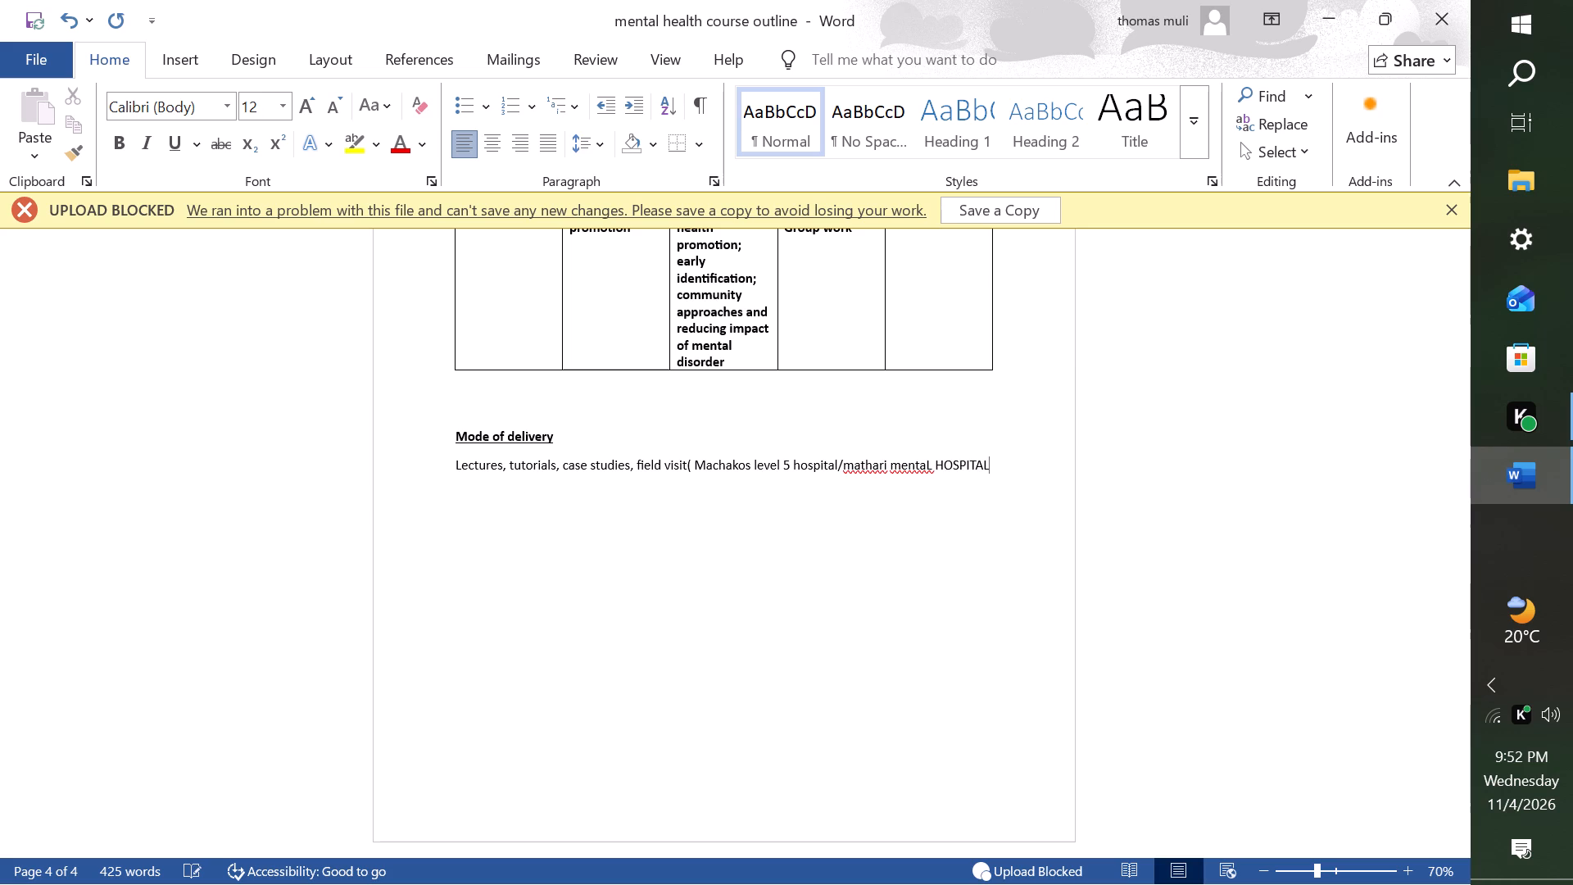
{"action": "key", "text": "shift+parenright"}
Apply the suggested spelling "mental" to the misspelled word before "HOSPITAL".
{"action": "right_click", "coordinate": [918, 473]}
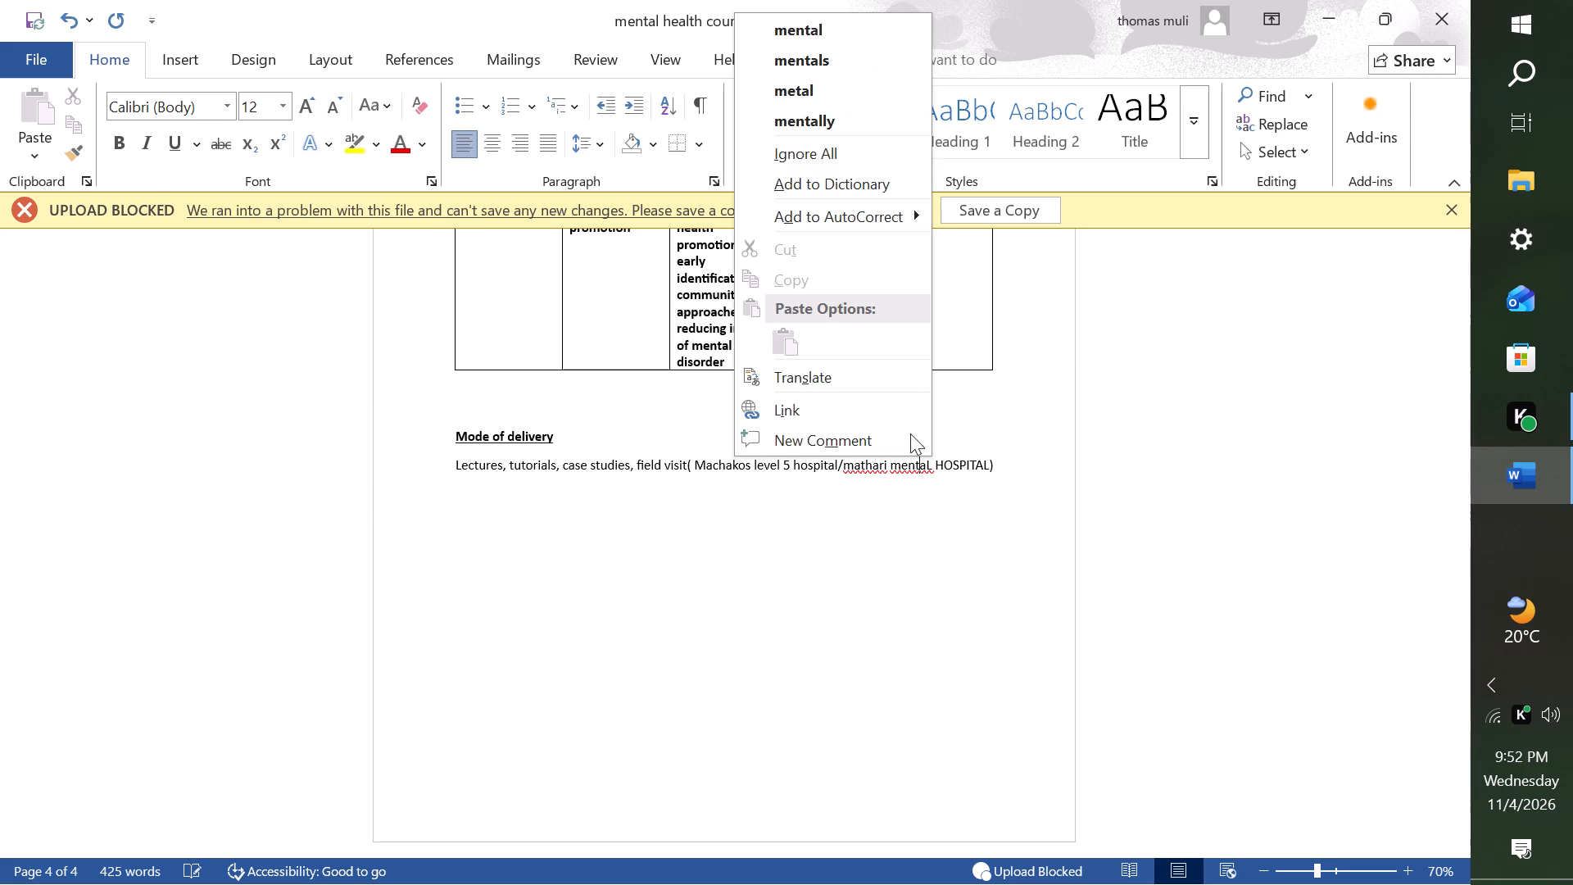
{"action": "left_click", "coordinate": [859, 25]}
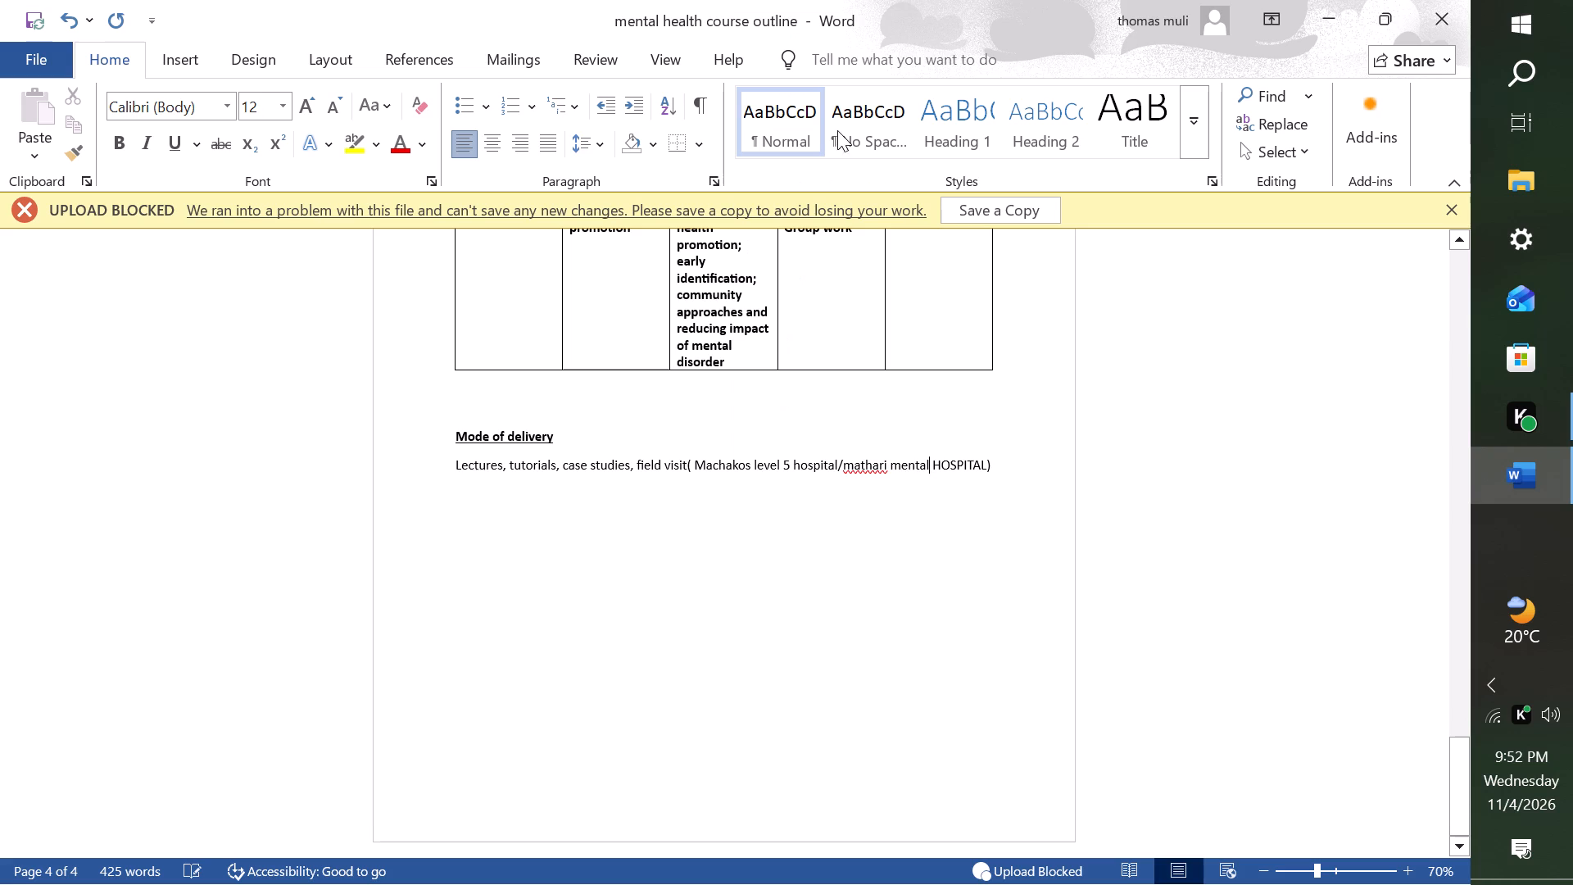
Capitalize the first letter of "mathari" in the delivery modes line so it reads "Mathari".
{"action": "left_click", "coordinate": [856, 464]}
{"action": "key", "text": "BackSpace"}
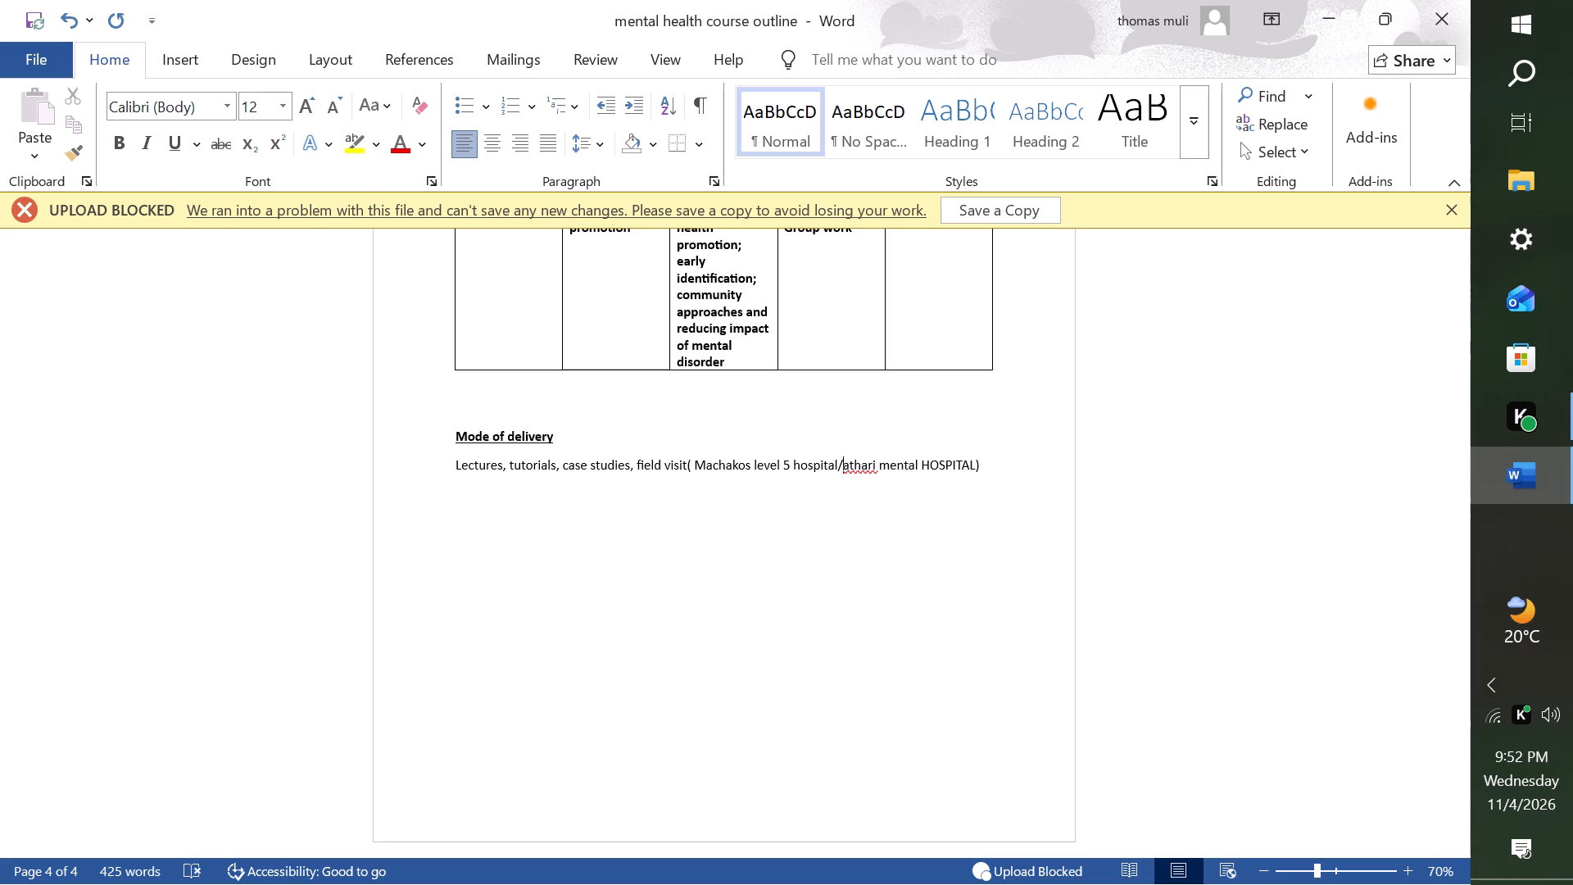
{"action": "key", "text": "m"}
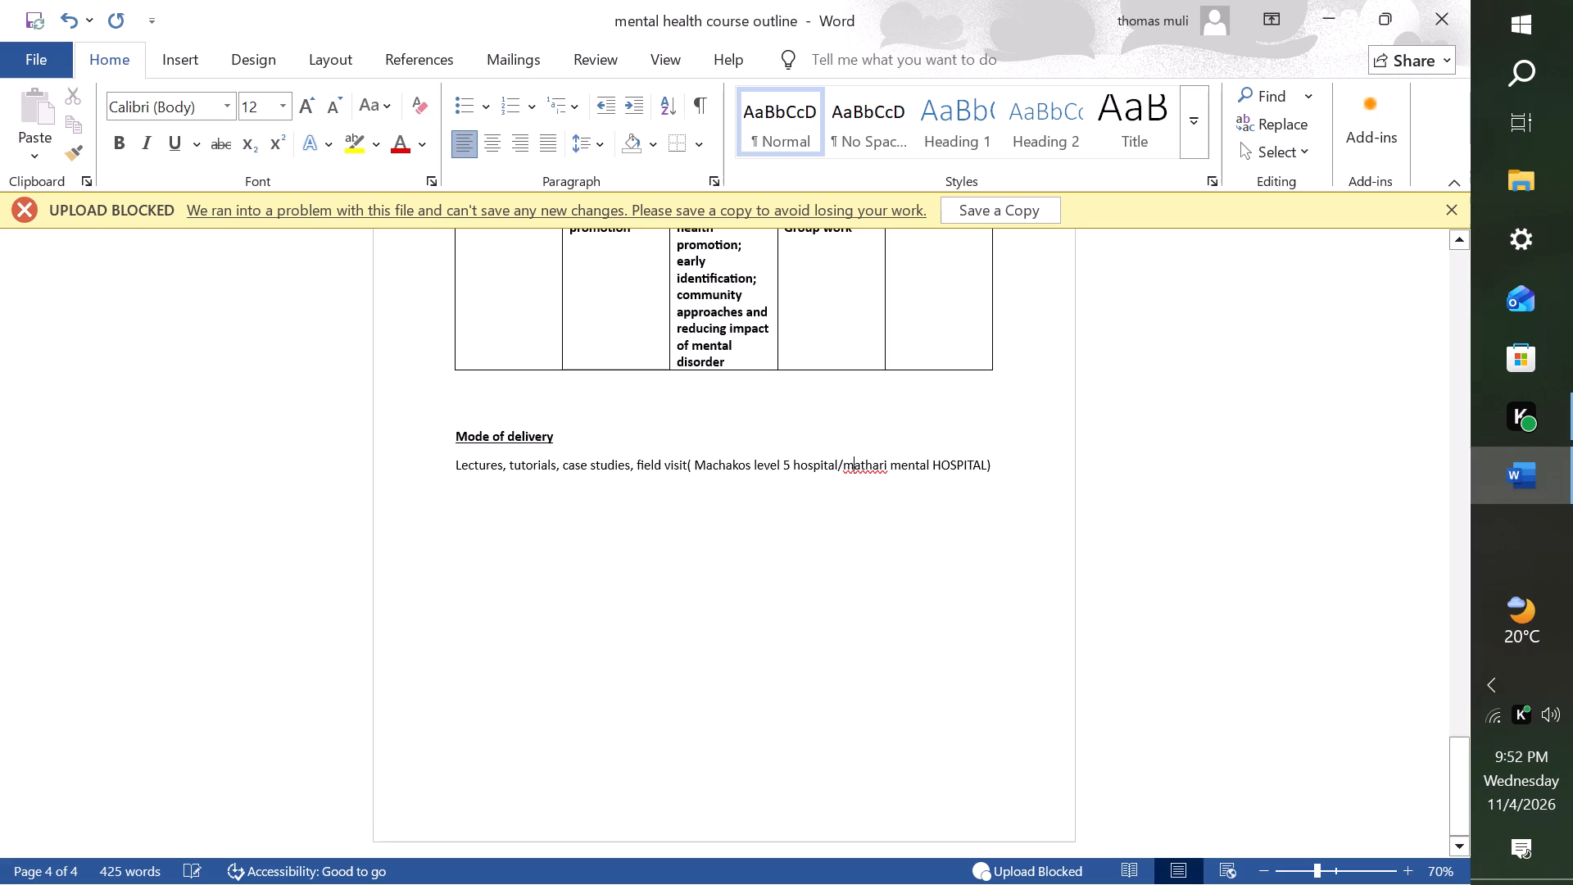
{"action": "key", "text": "BackSpace"}
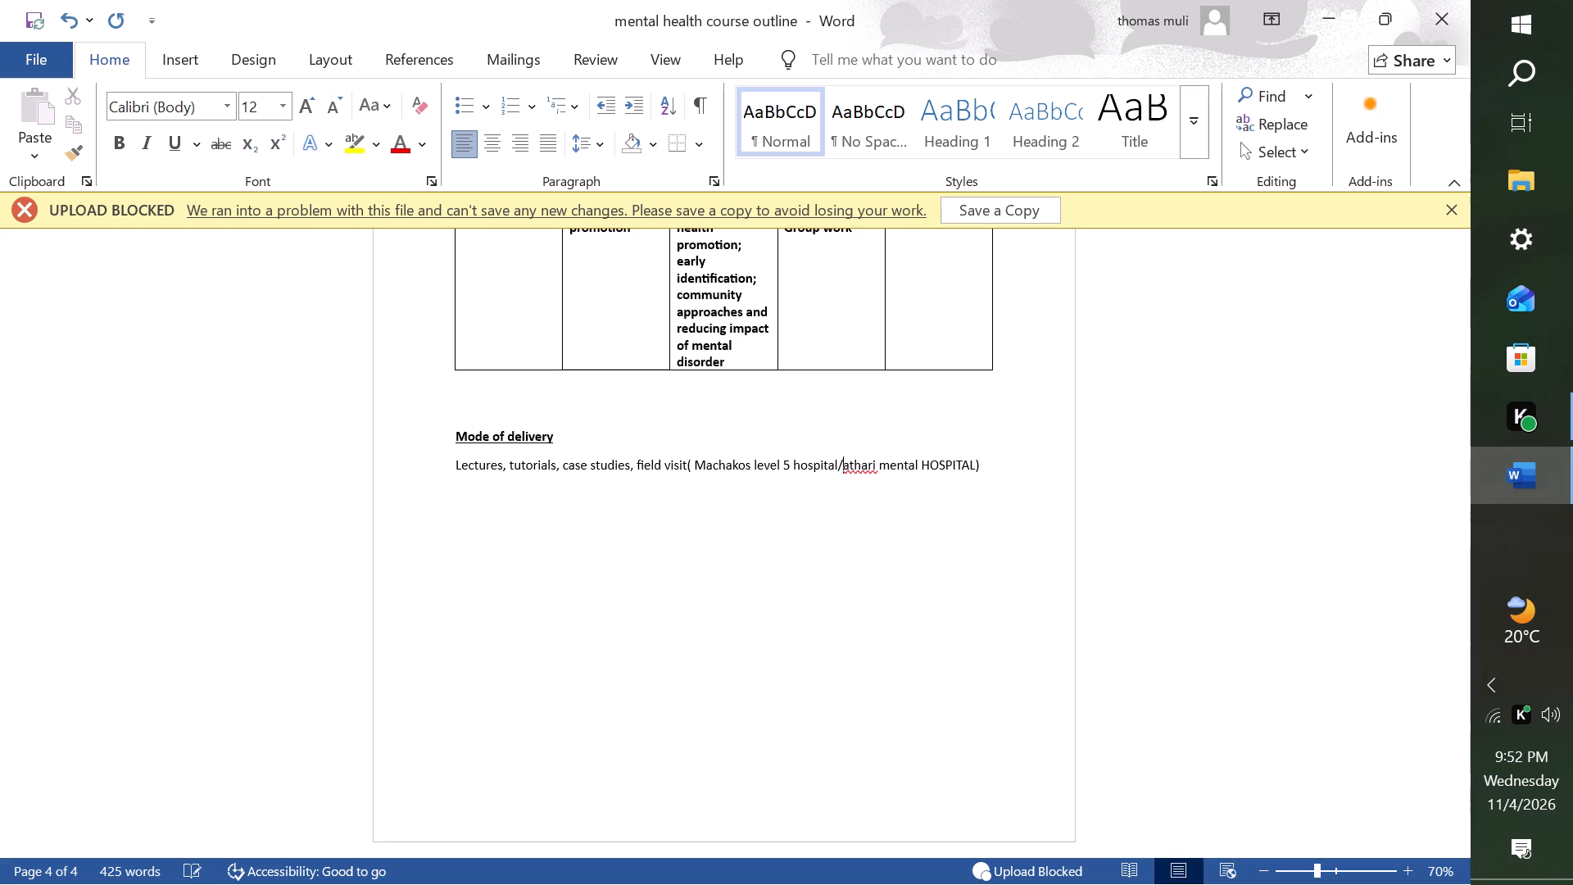
{"action": "key", "text": "m"}
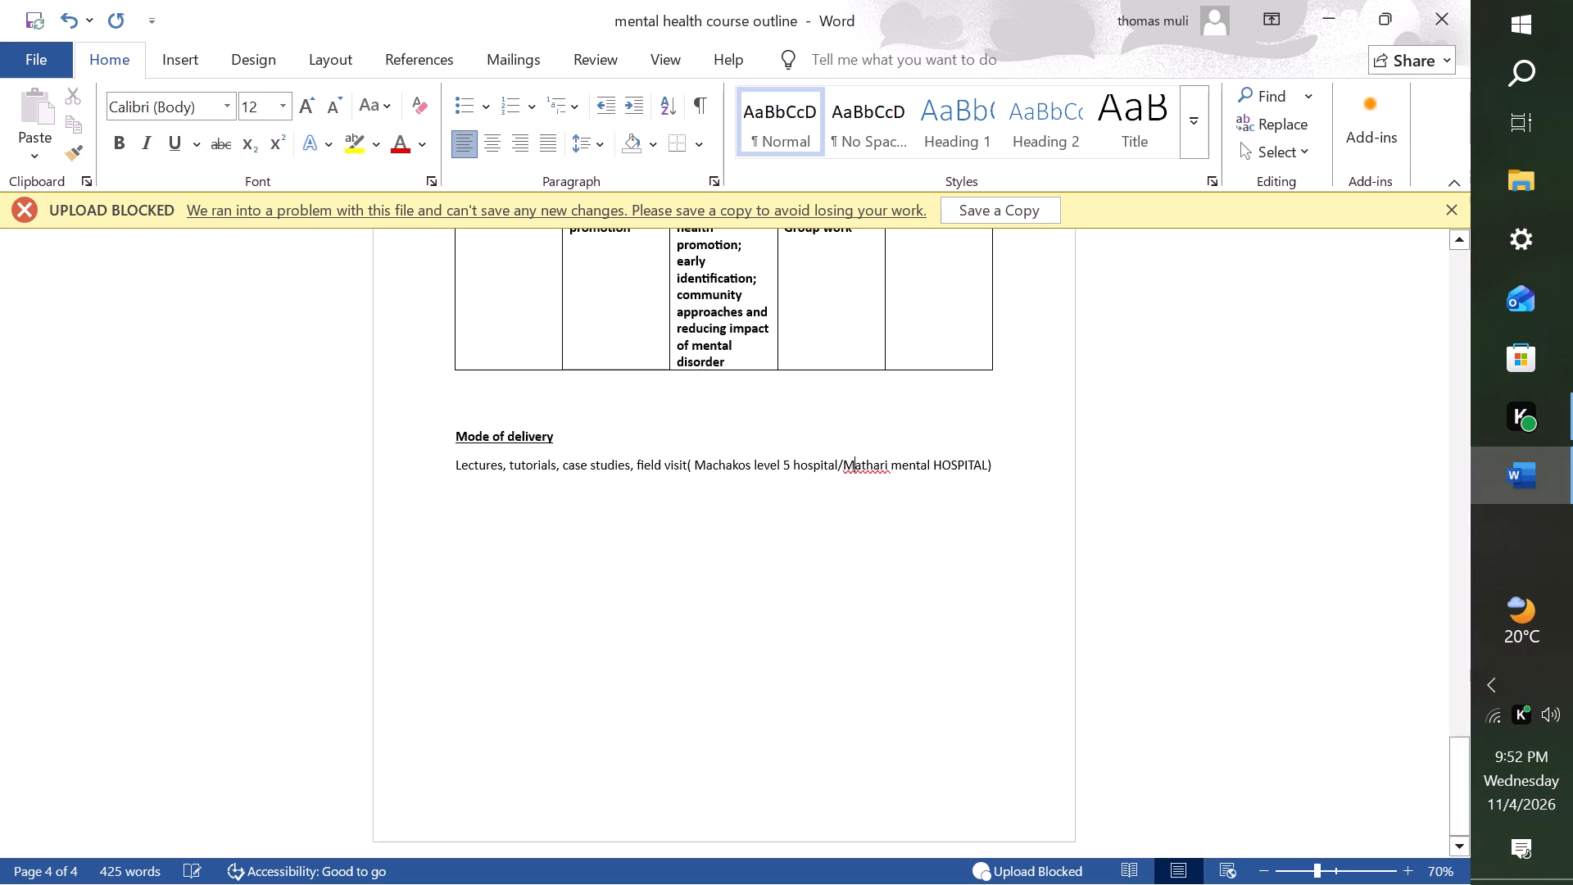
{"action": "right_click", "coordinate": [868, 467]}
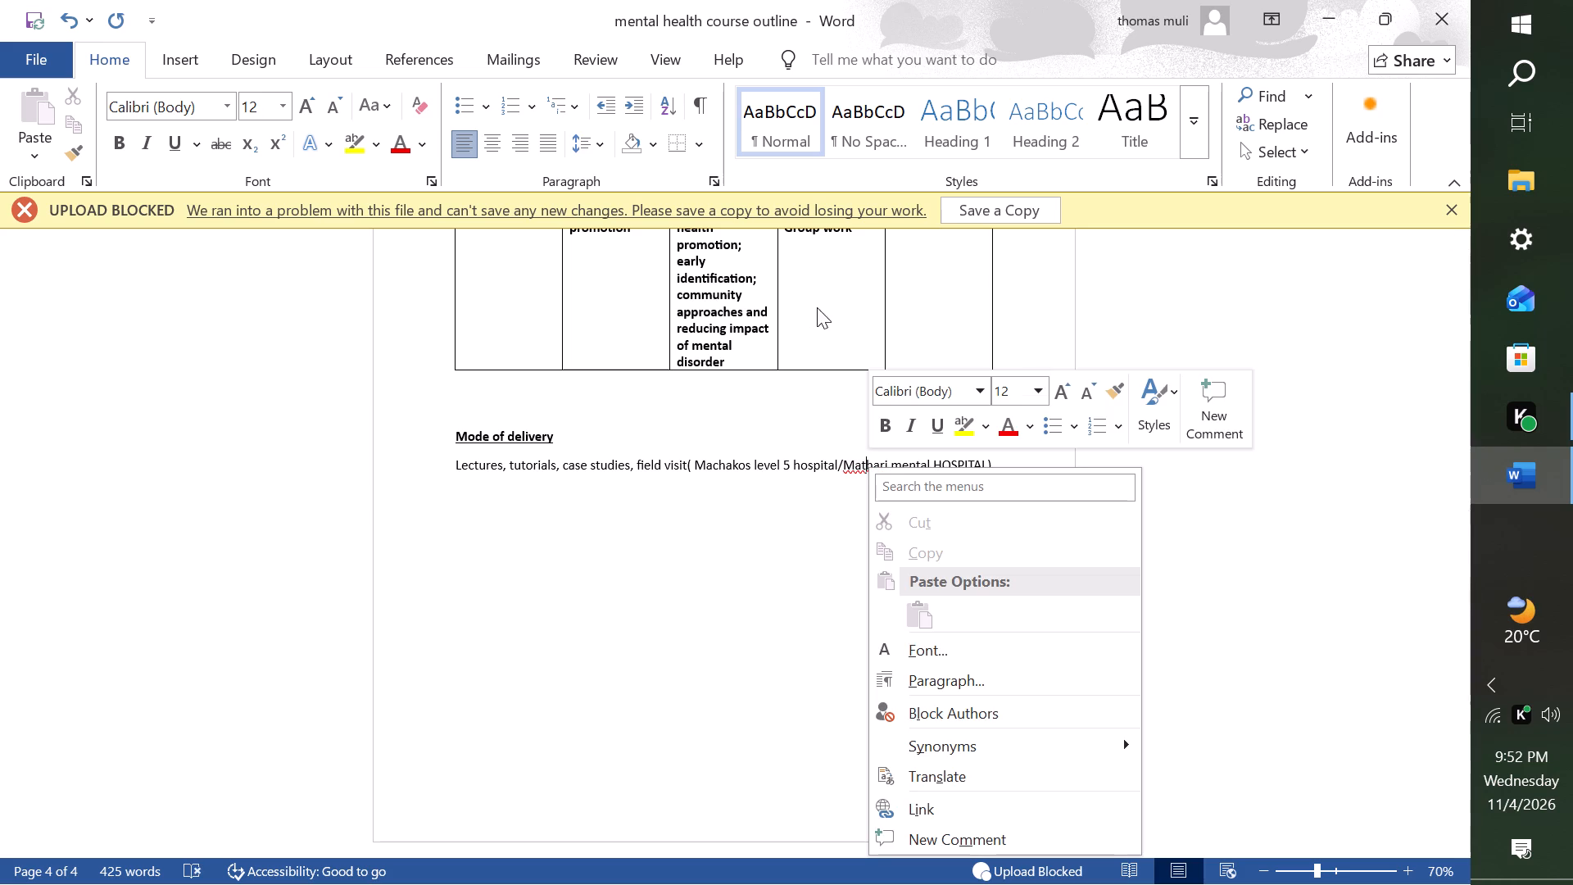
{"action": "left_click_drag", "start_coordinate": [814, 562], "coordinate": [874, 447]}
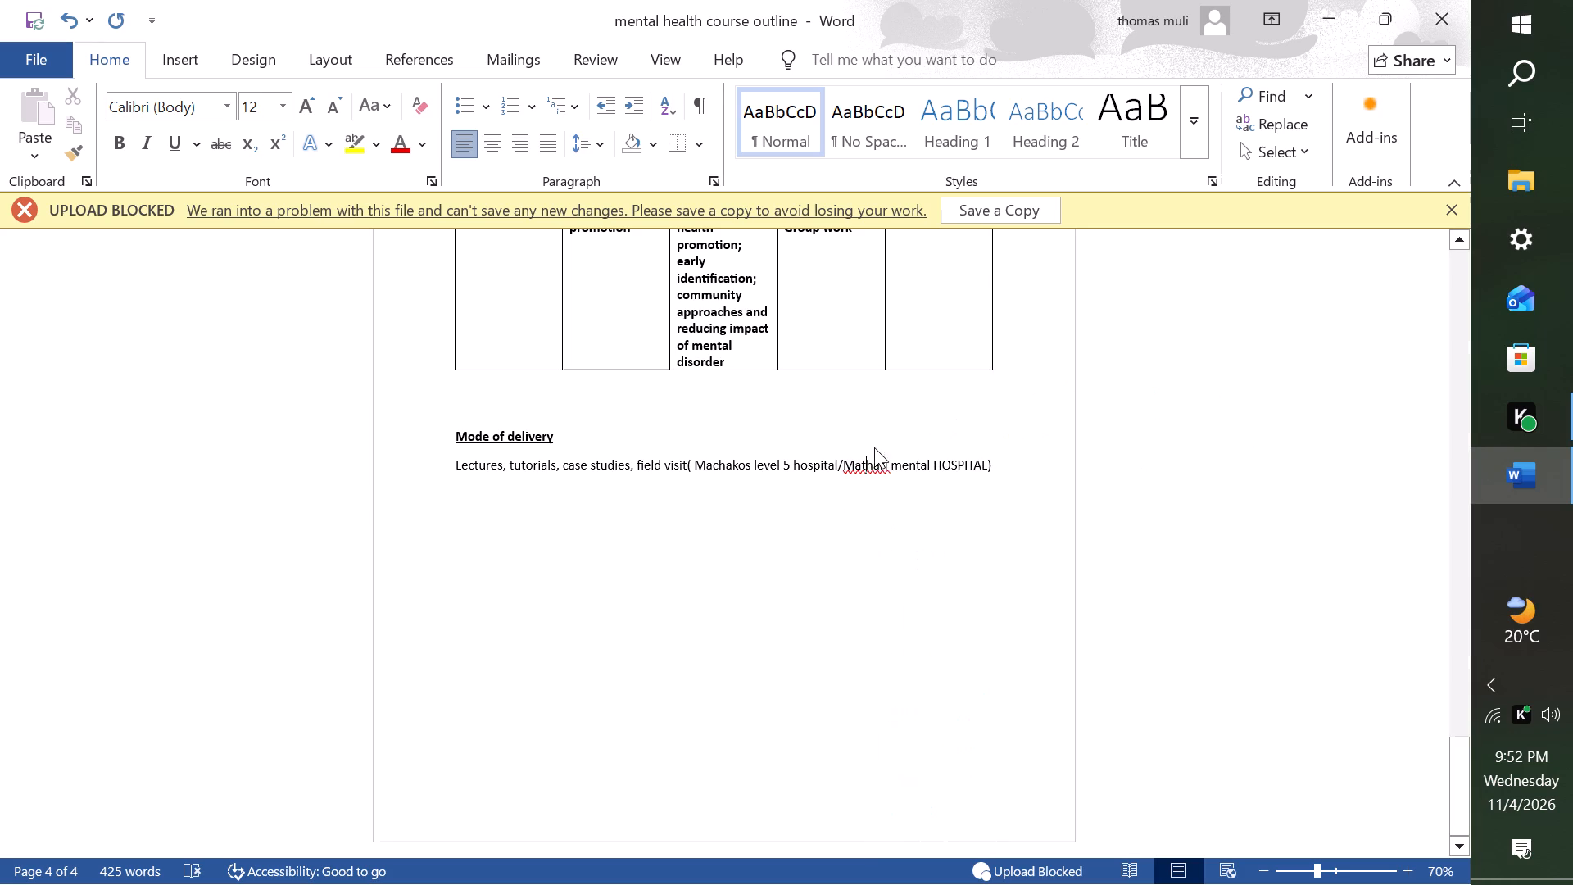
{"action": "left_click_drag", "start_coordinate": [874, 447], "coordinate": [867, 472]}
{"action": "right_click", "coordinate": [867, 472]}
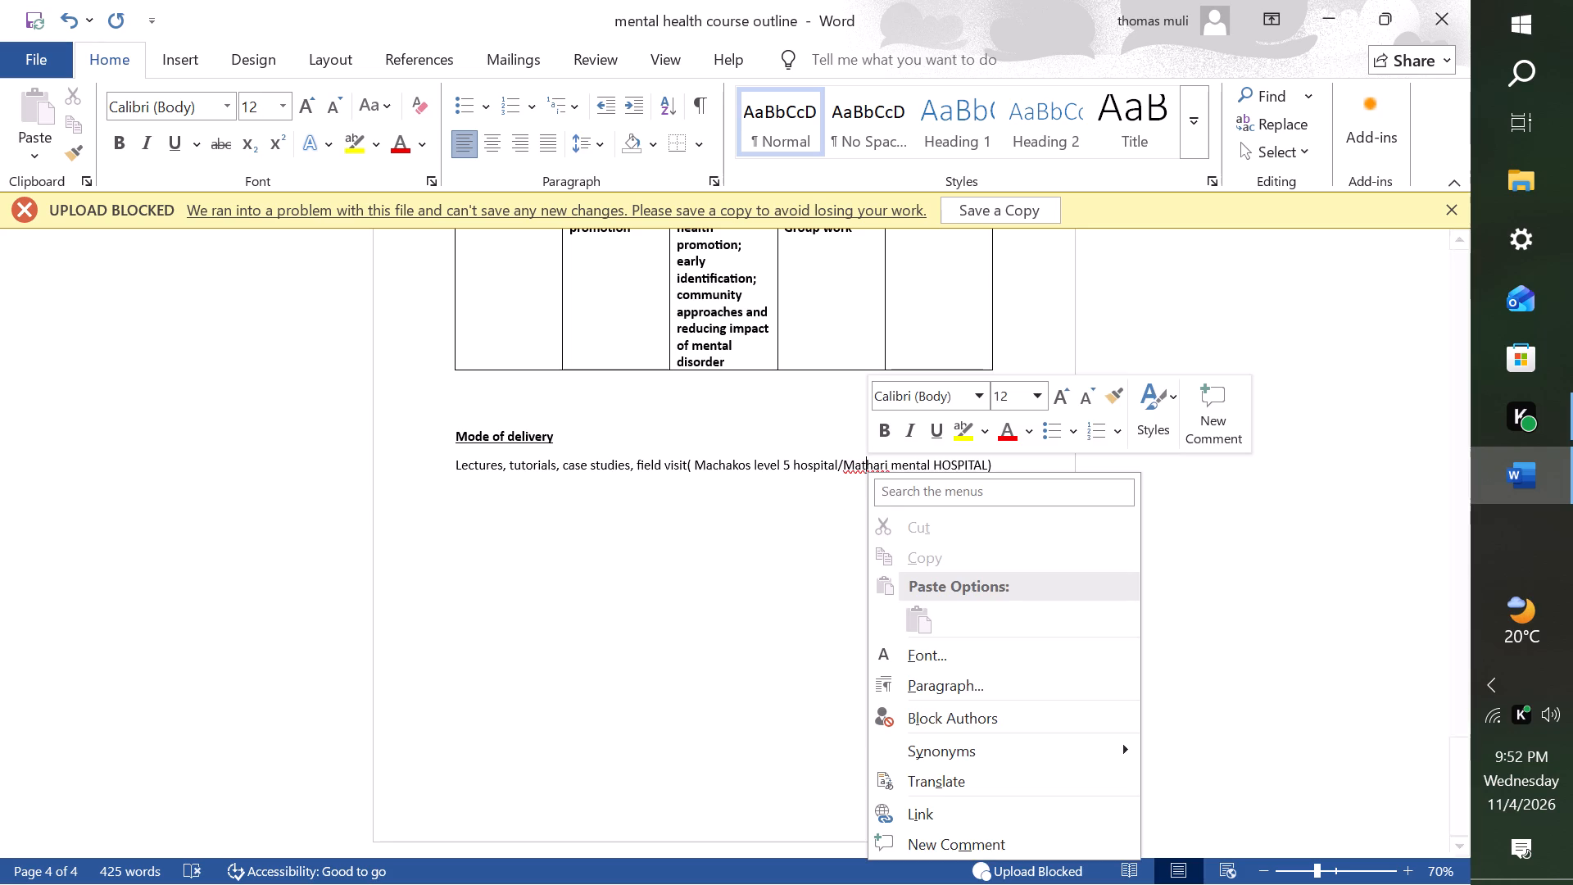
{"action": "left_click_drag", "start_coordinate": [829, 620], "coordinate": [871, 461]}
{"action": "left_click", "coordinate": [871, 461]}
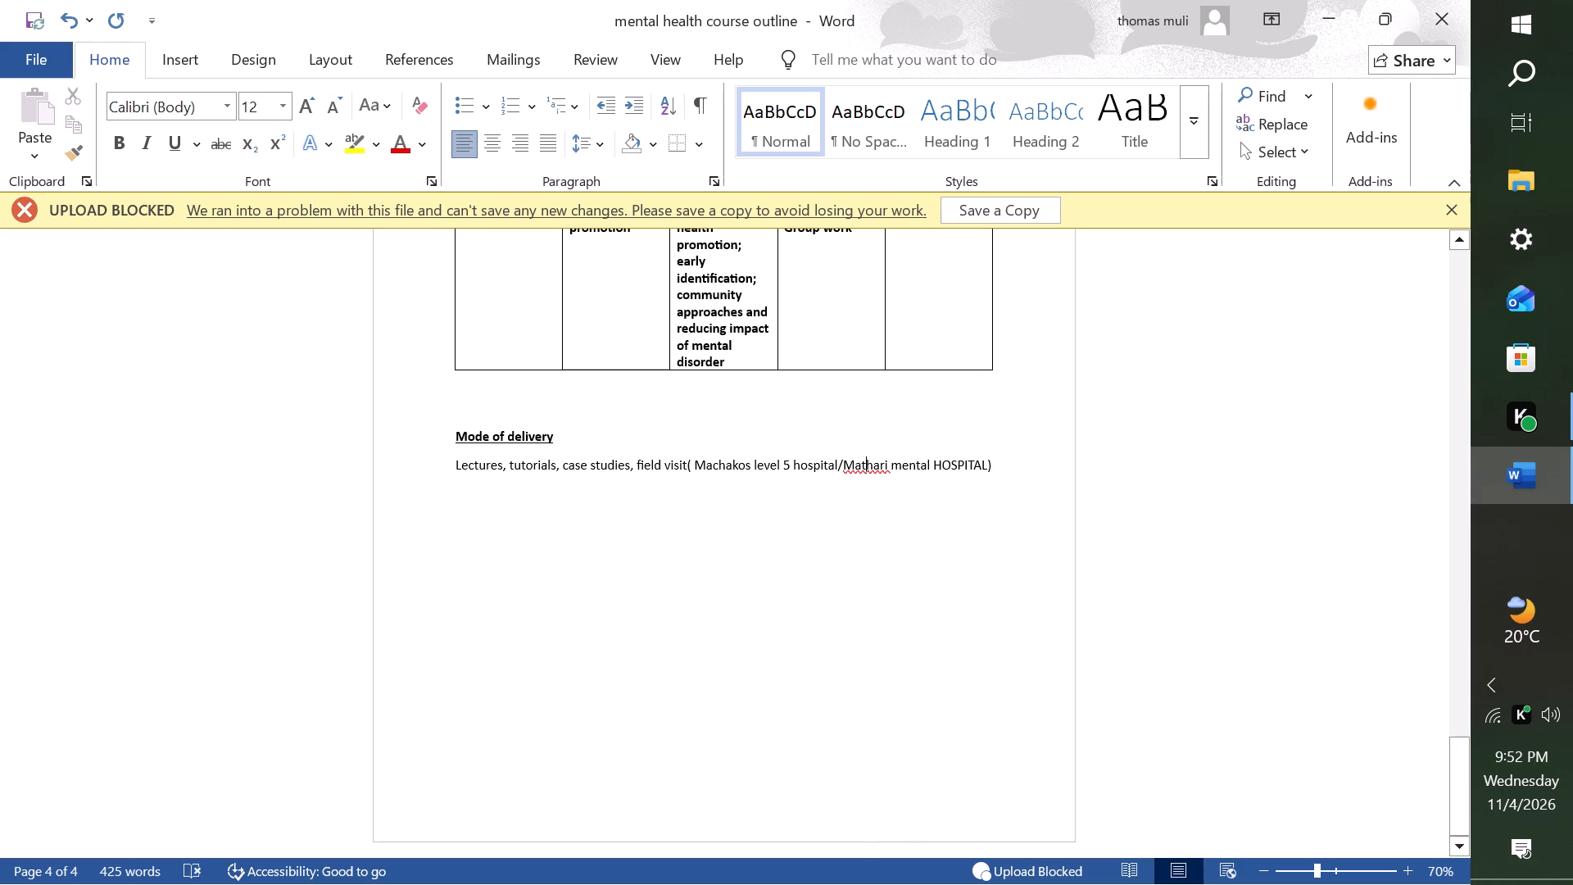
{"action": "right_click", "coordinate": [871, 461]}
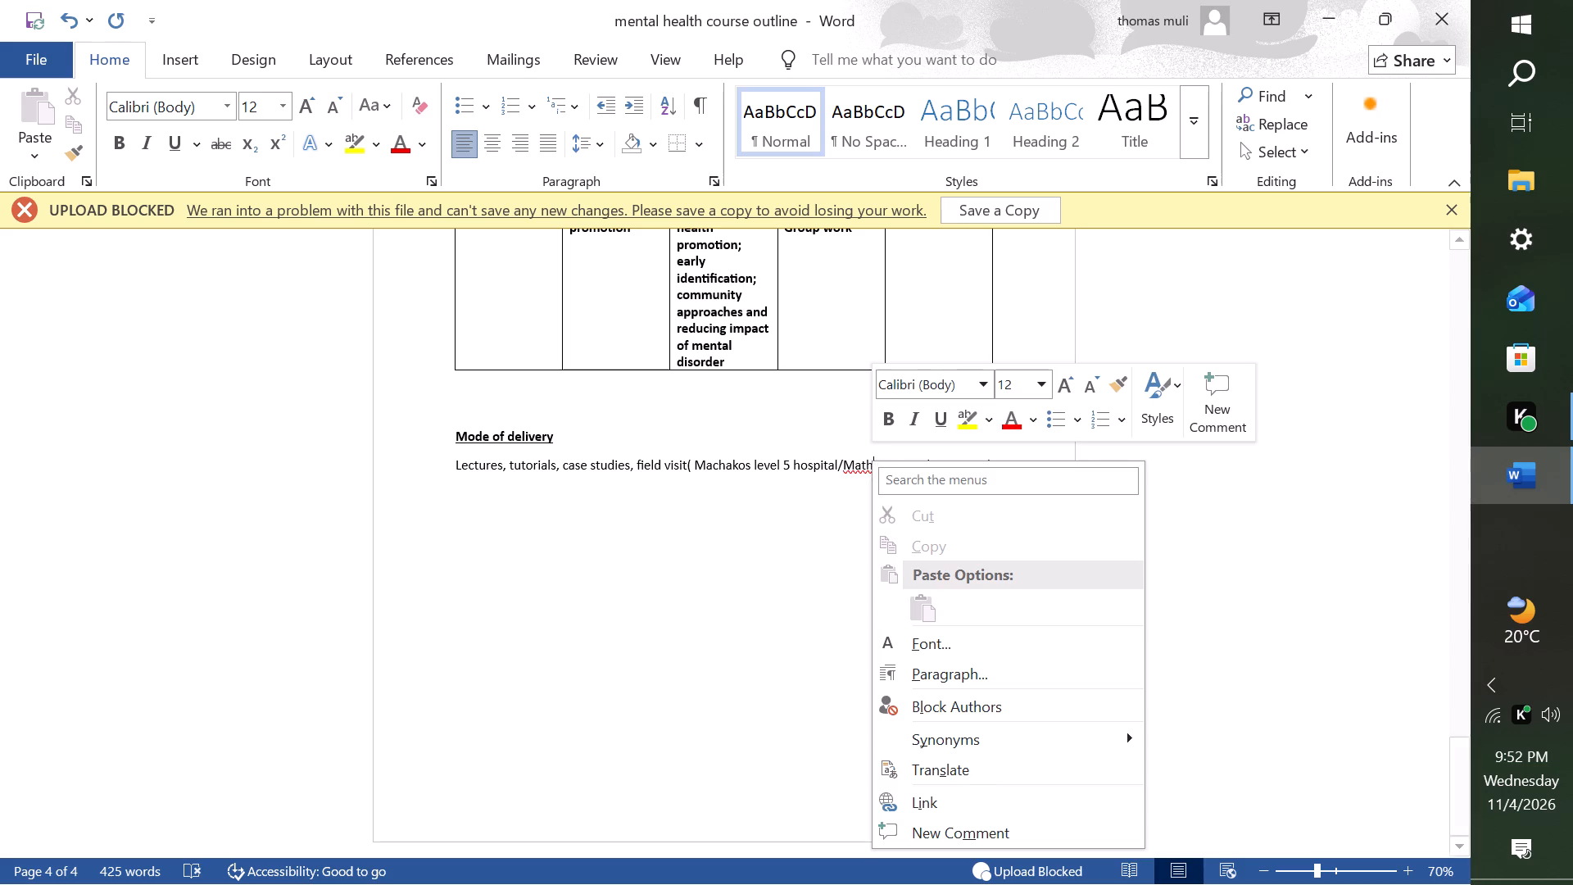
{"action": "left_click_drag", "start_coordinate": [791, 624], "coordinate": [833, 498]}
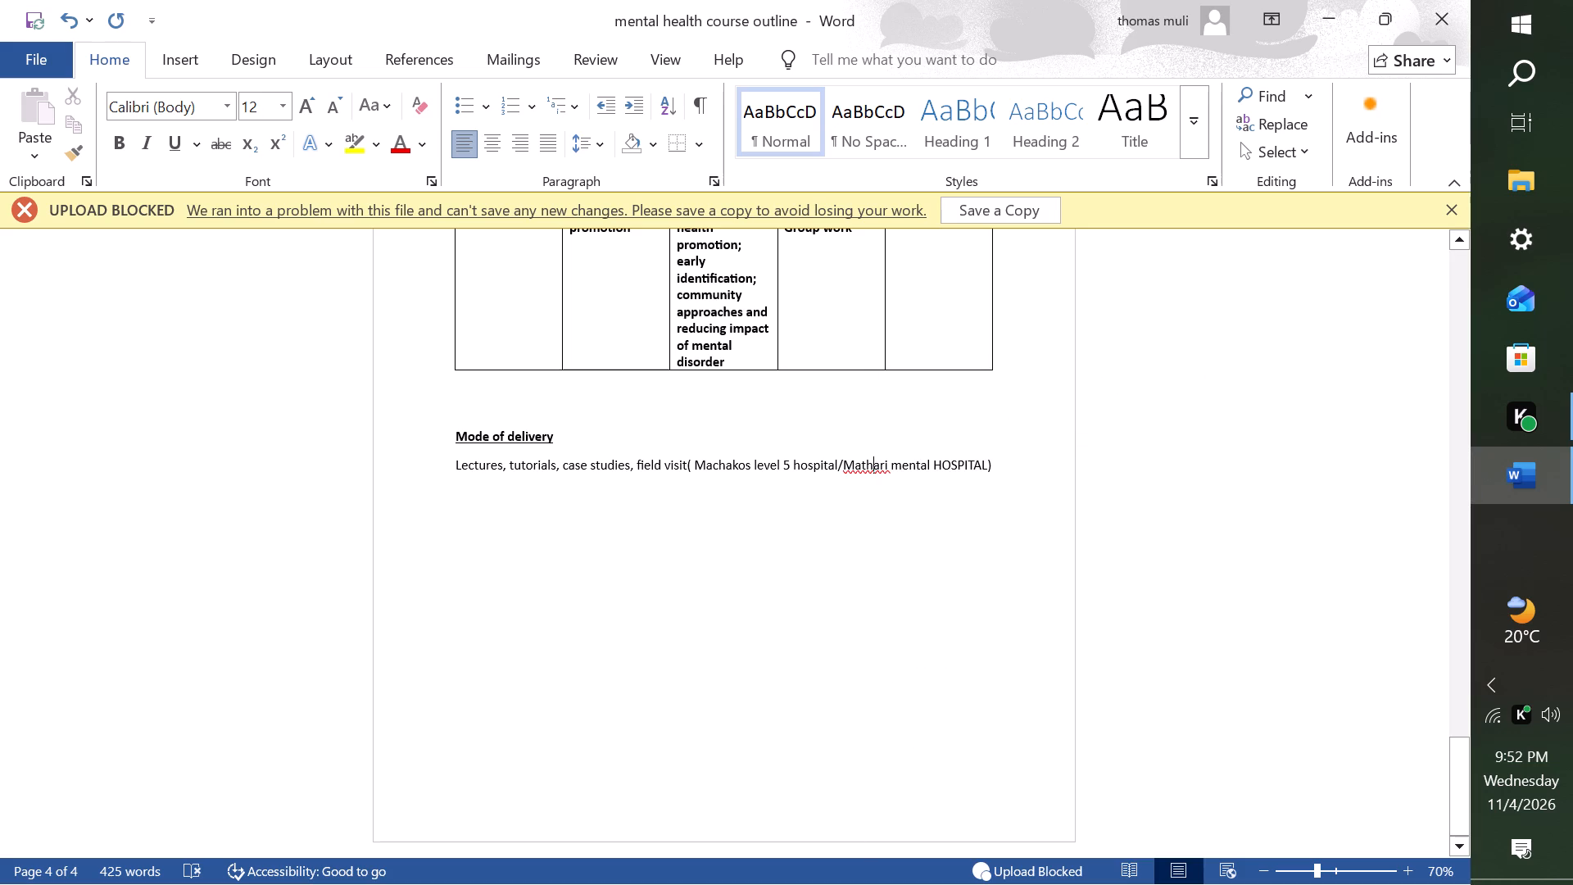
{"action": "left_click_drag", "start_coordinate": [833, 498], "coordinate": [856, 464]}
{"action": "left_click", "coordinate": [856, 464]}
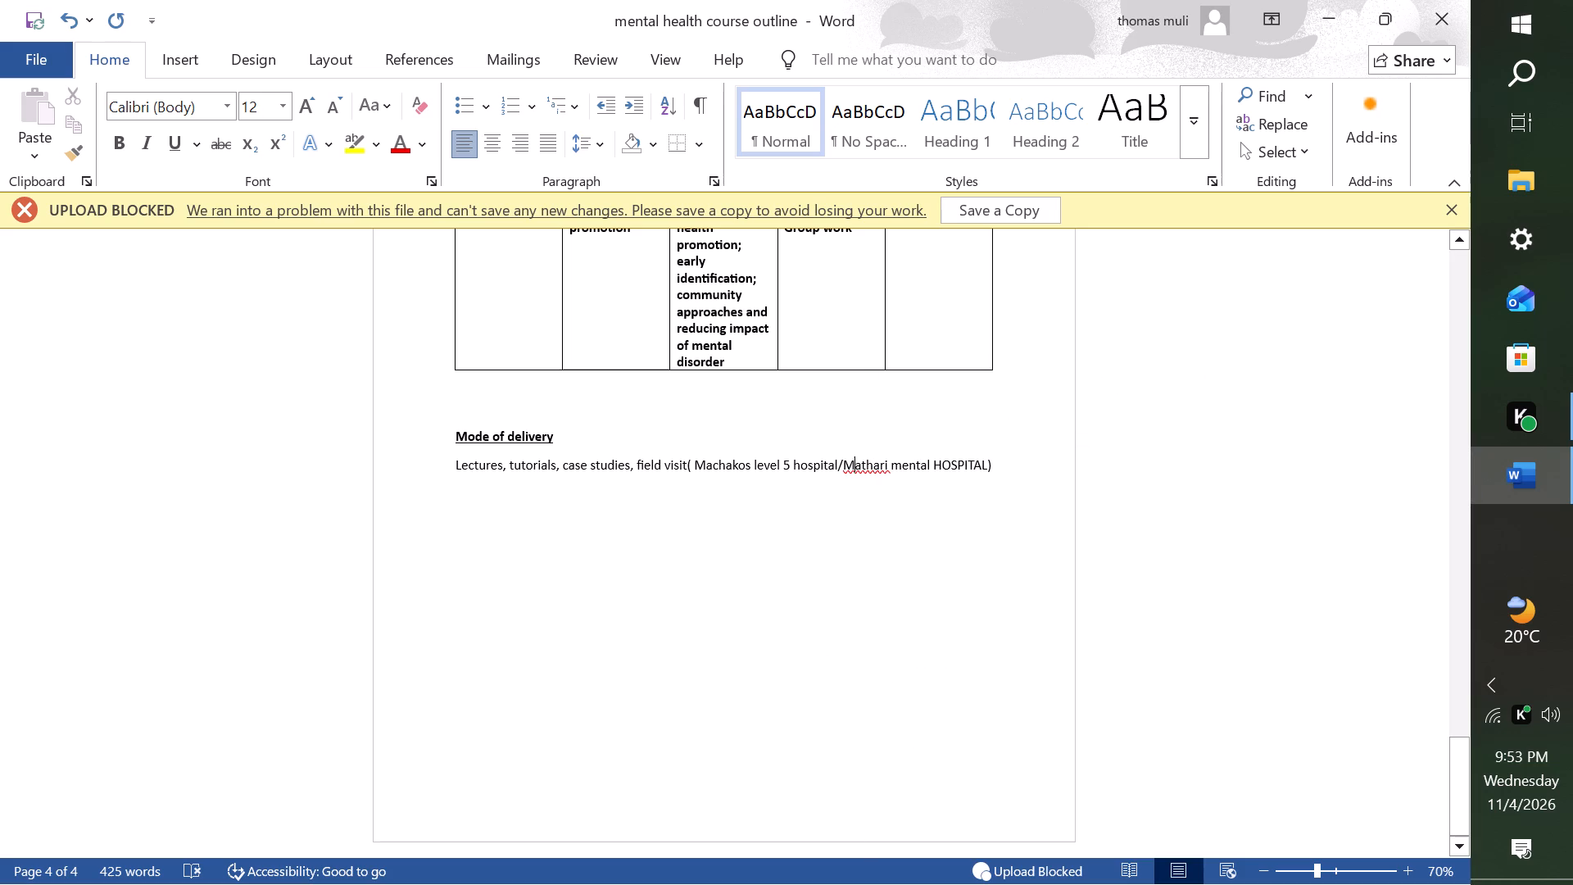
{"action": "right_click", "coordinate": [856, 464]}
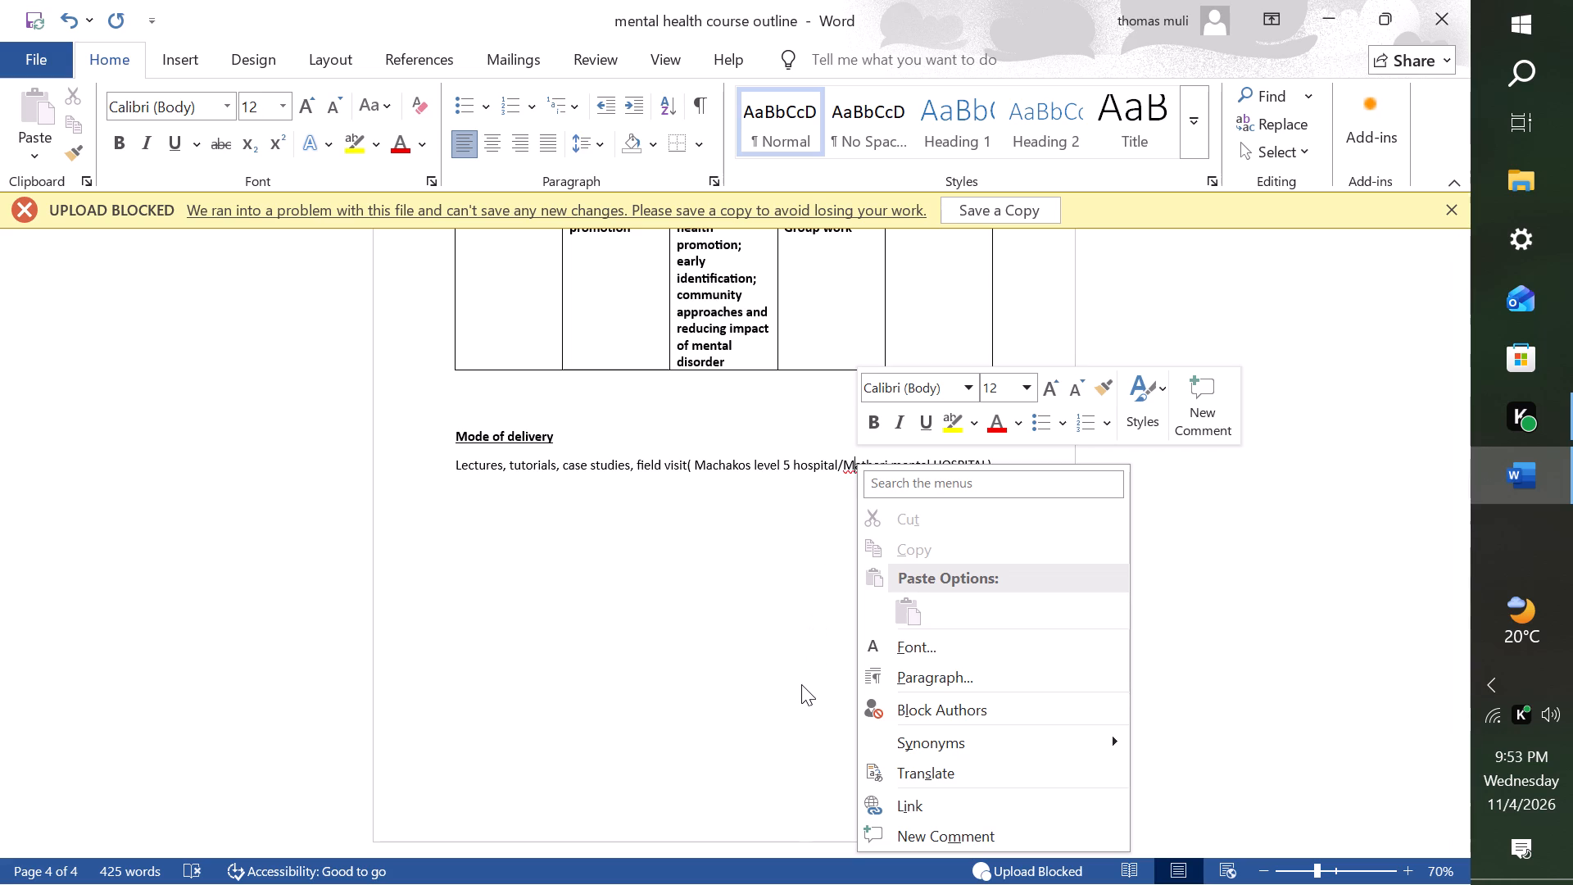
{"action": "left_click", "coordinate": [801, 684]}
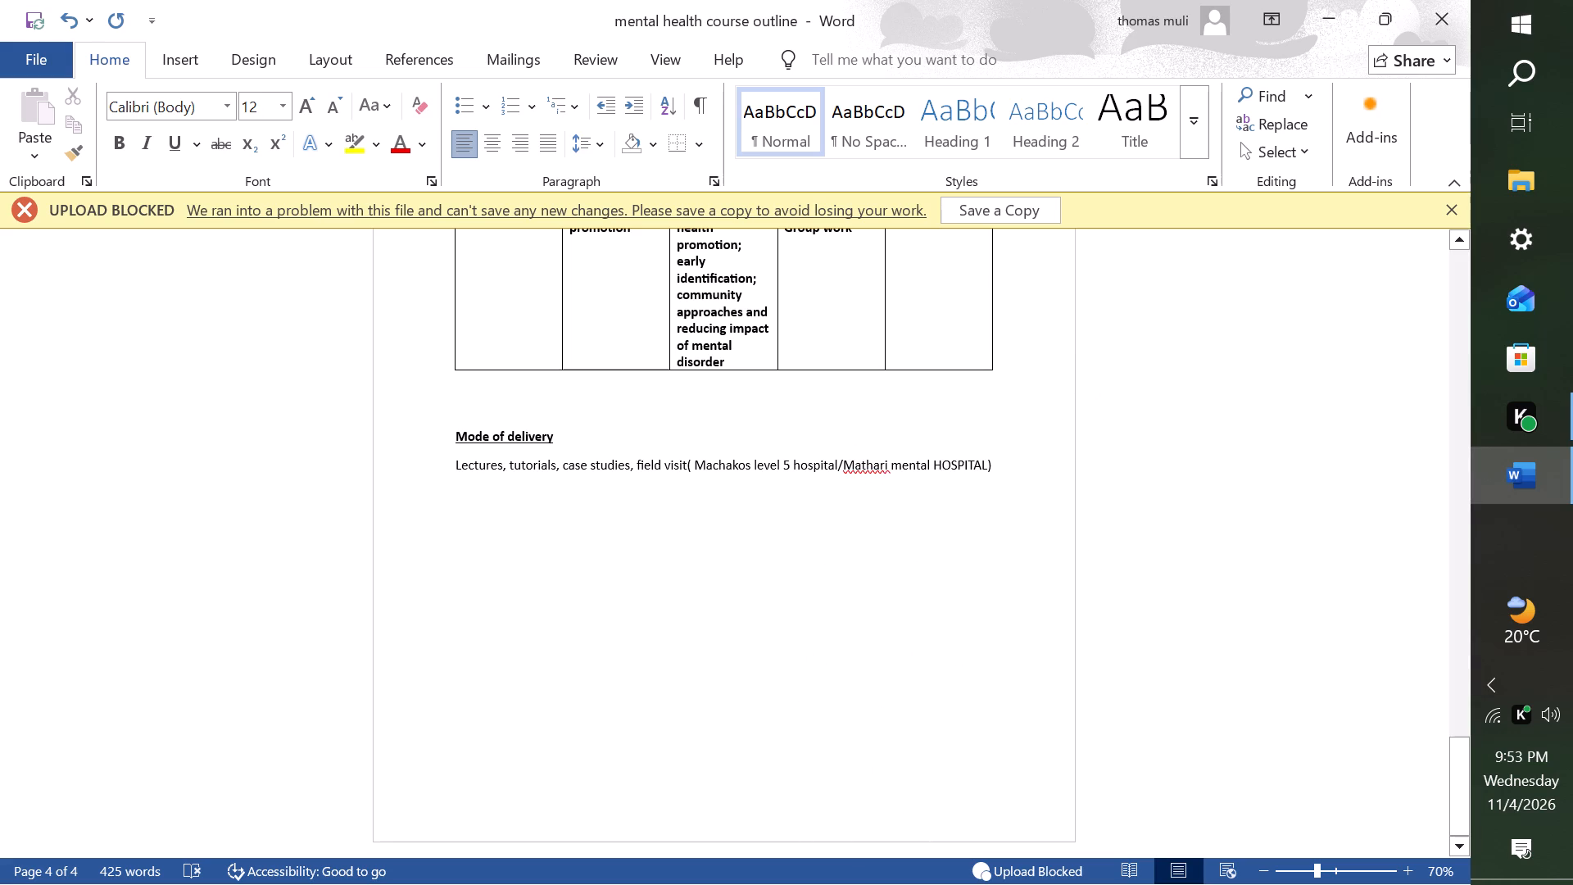
Append "BLENED LEARNING" after the closing bracket at the end of the delivery modes line.
{"action": "left_click", "coordinate": [1009, 470]}
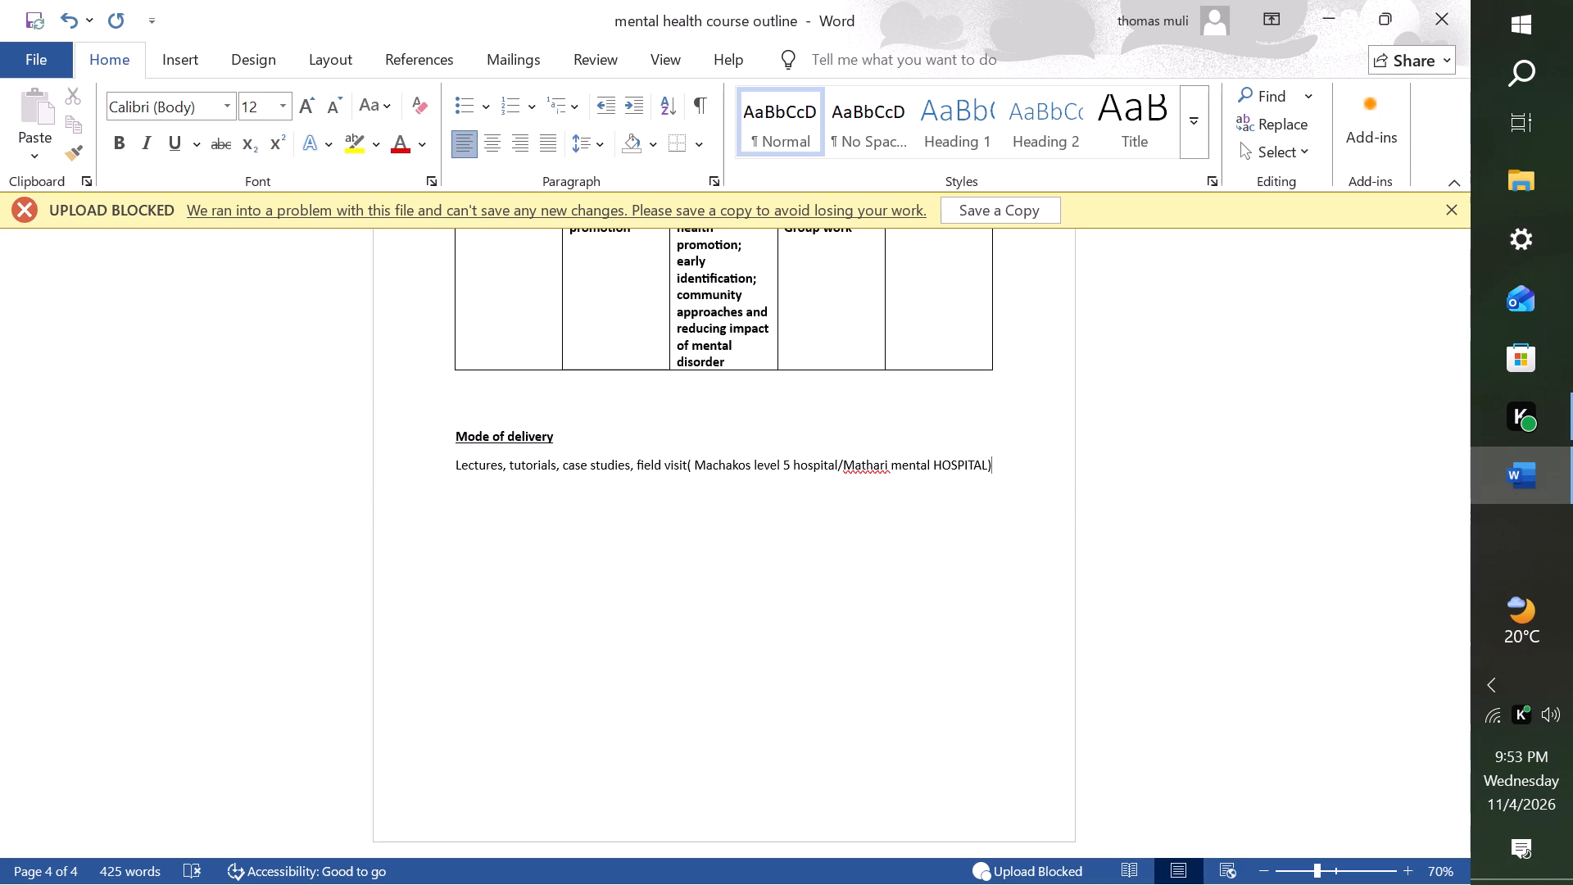
{"action": "key", "text": "space"}
{"action": "type", "text": "BLENE"}
{"action": "key", "text": "d"}
{"action": "key", "text": "space"}
{"action": "type", "text": "LEARNING"}
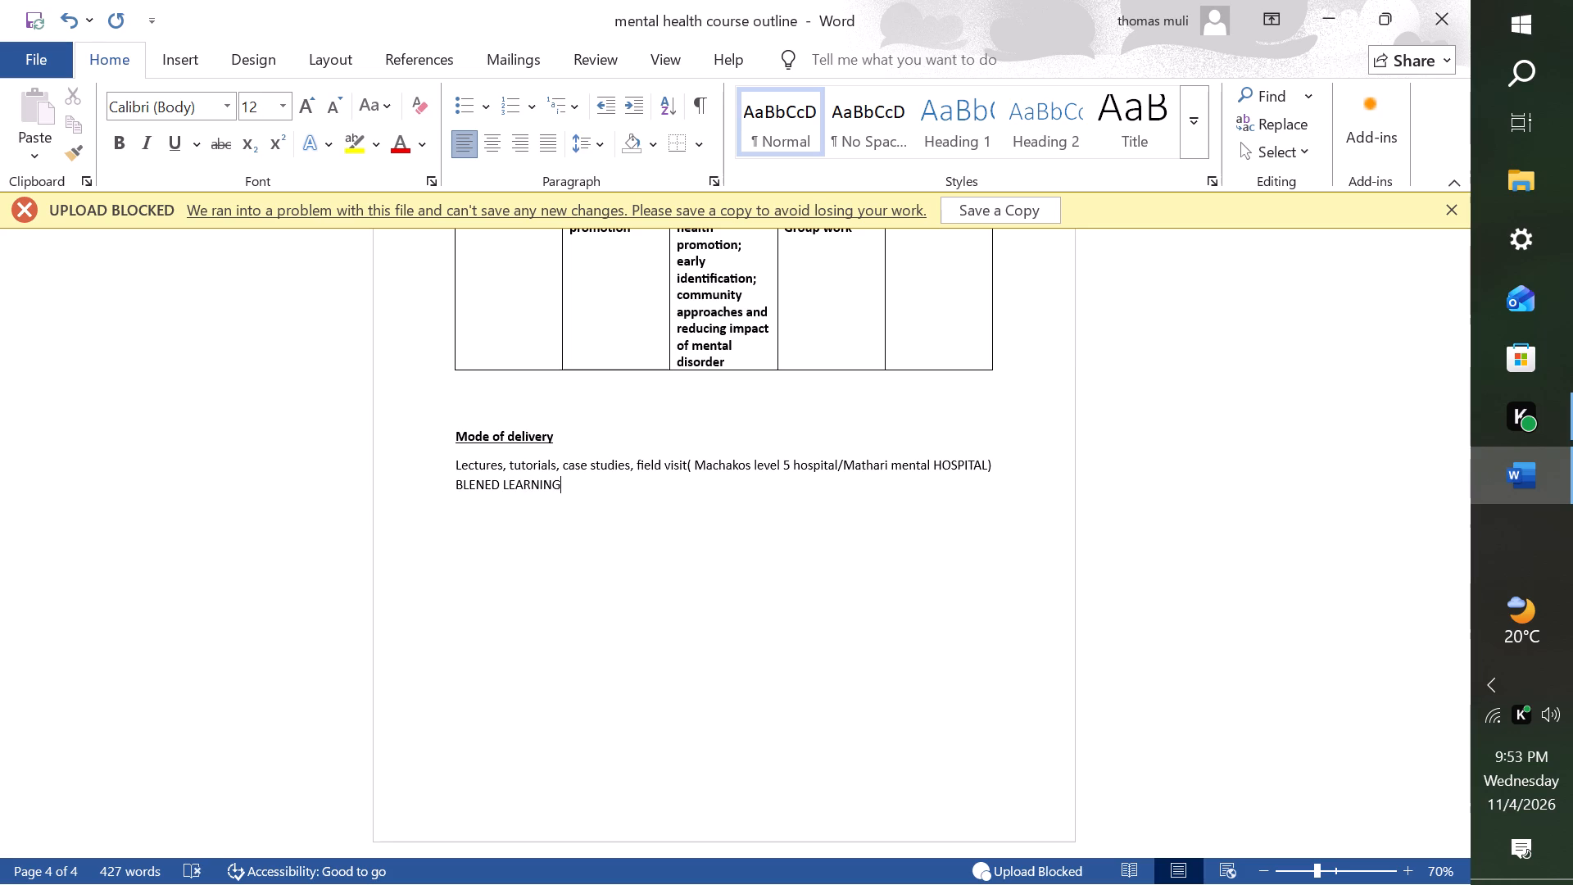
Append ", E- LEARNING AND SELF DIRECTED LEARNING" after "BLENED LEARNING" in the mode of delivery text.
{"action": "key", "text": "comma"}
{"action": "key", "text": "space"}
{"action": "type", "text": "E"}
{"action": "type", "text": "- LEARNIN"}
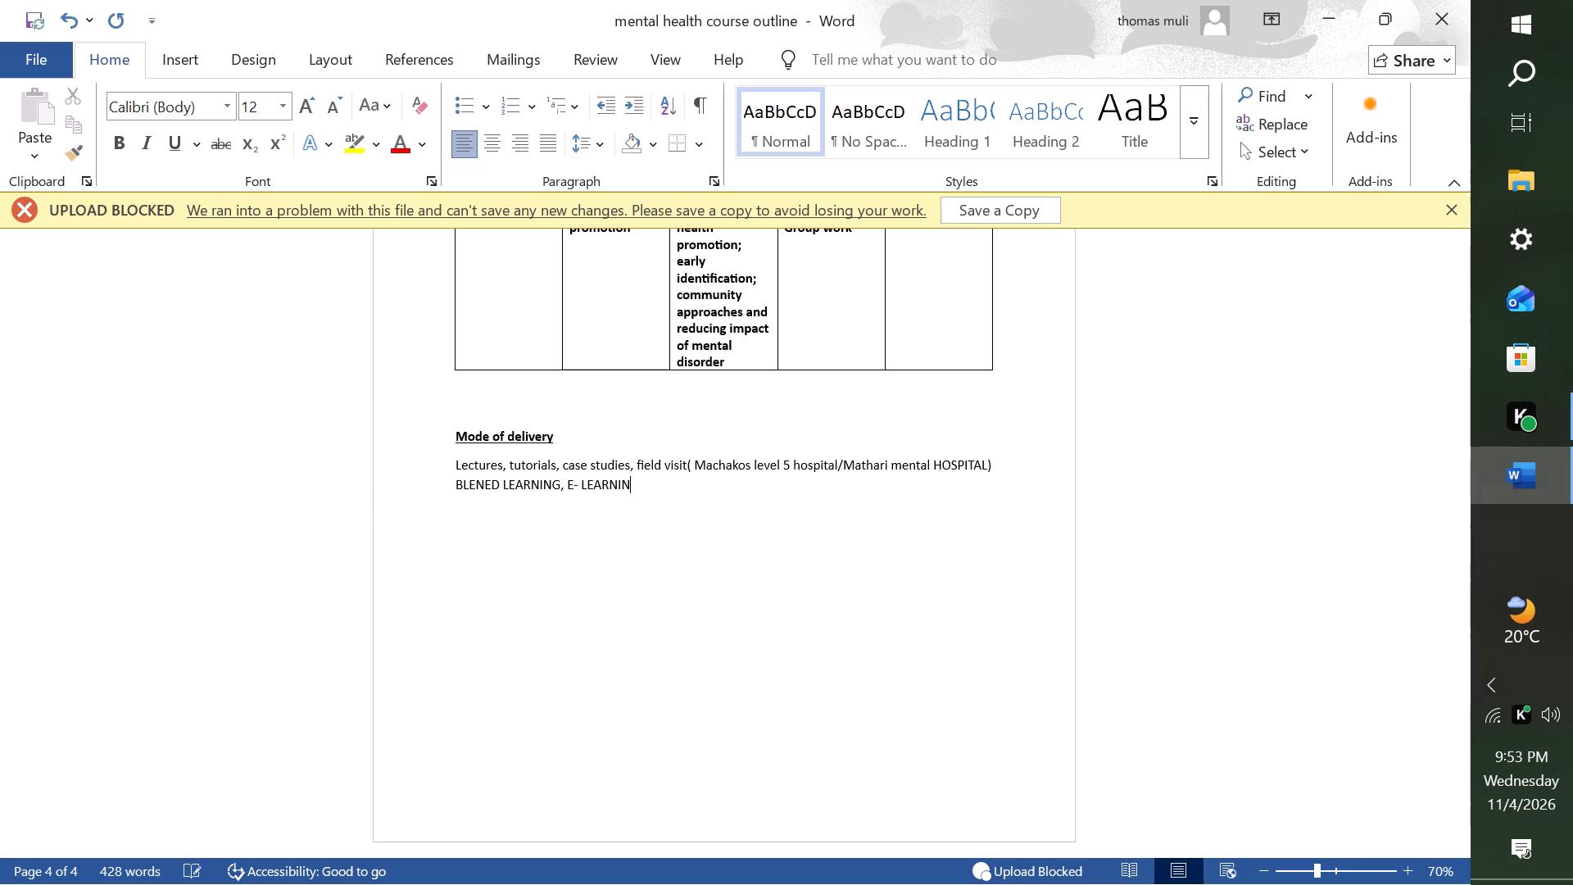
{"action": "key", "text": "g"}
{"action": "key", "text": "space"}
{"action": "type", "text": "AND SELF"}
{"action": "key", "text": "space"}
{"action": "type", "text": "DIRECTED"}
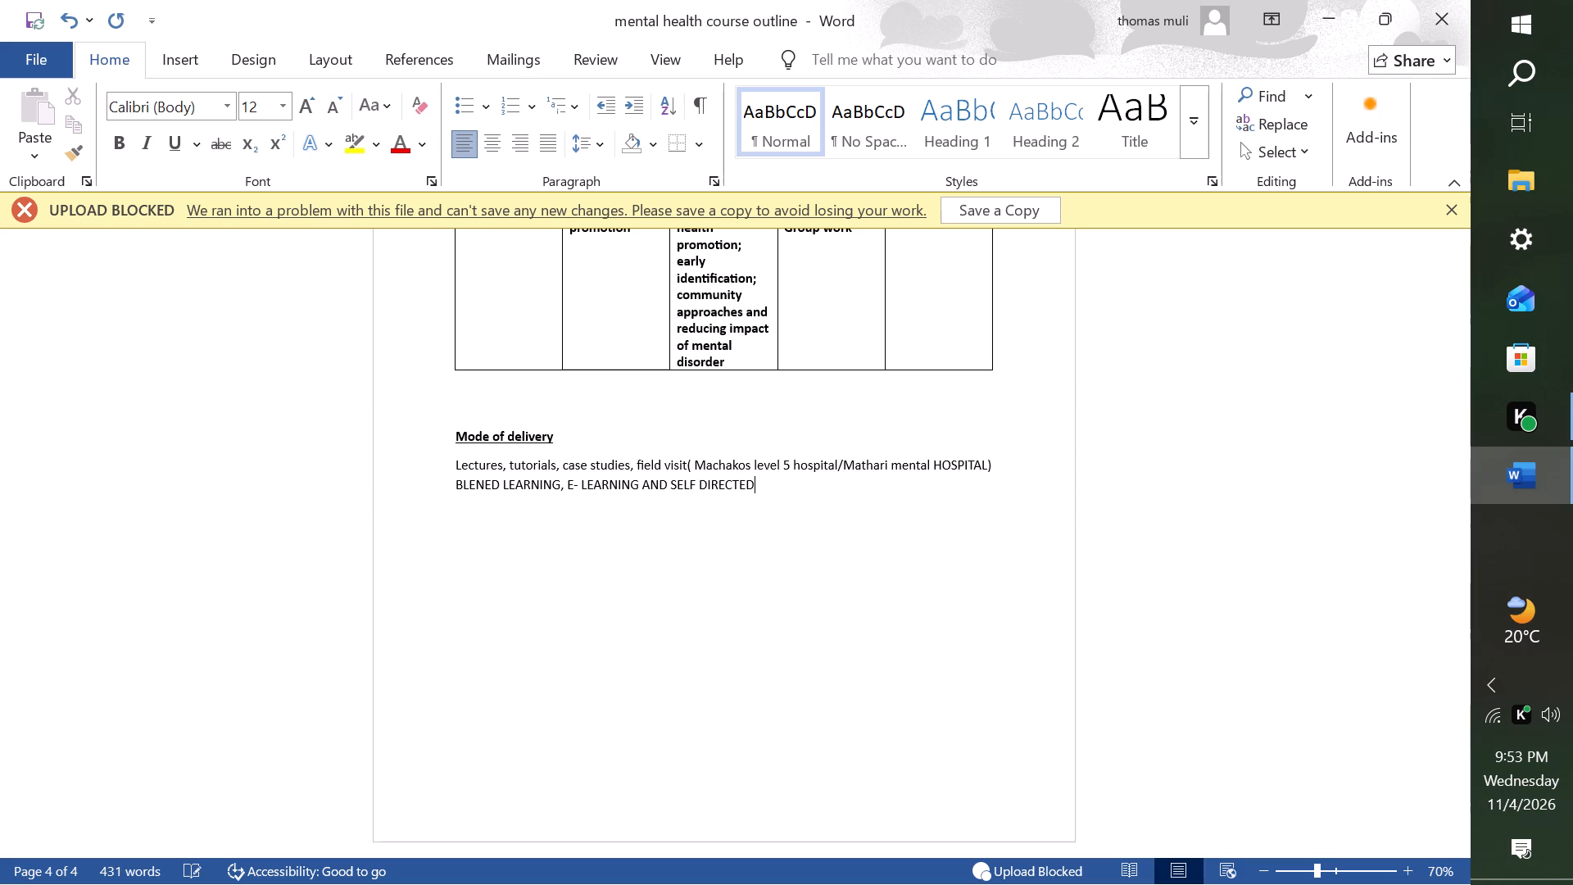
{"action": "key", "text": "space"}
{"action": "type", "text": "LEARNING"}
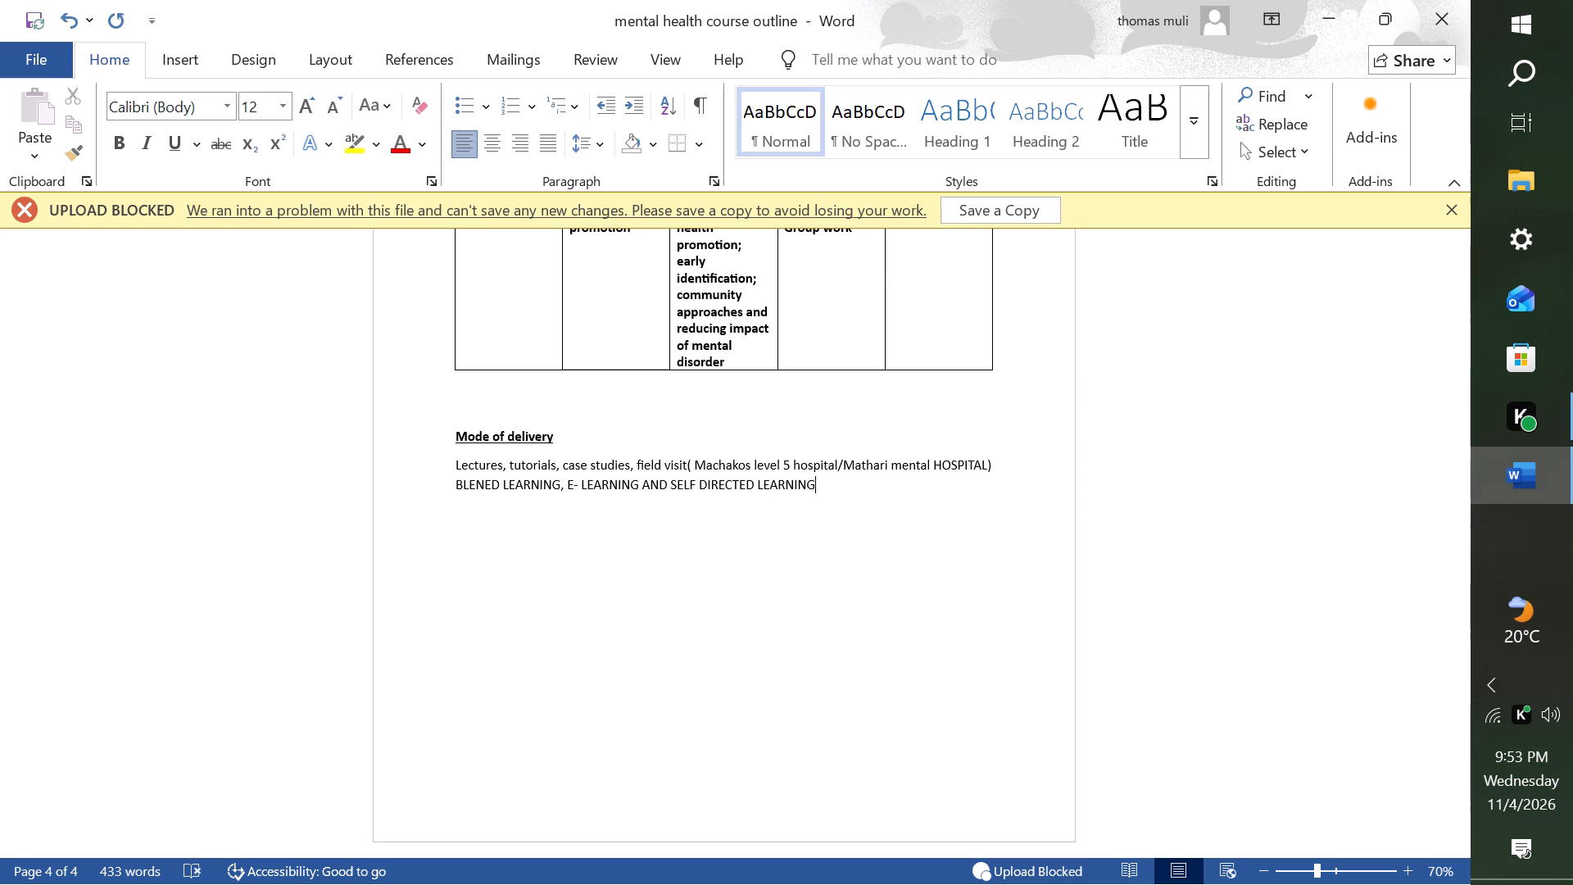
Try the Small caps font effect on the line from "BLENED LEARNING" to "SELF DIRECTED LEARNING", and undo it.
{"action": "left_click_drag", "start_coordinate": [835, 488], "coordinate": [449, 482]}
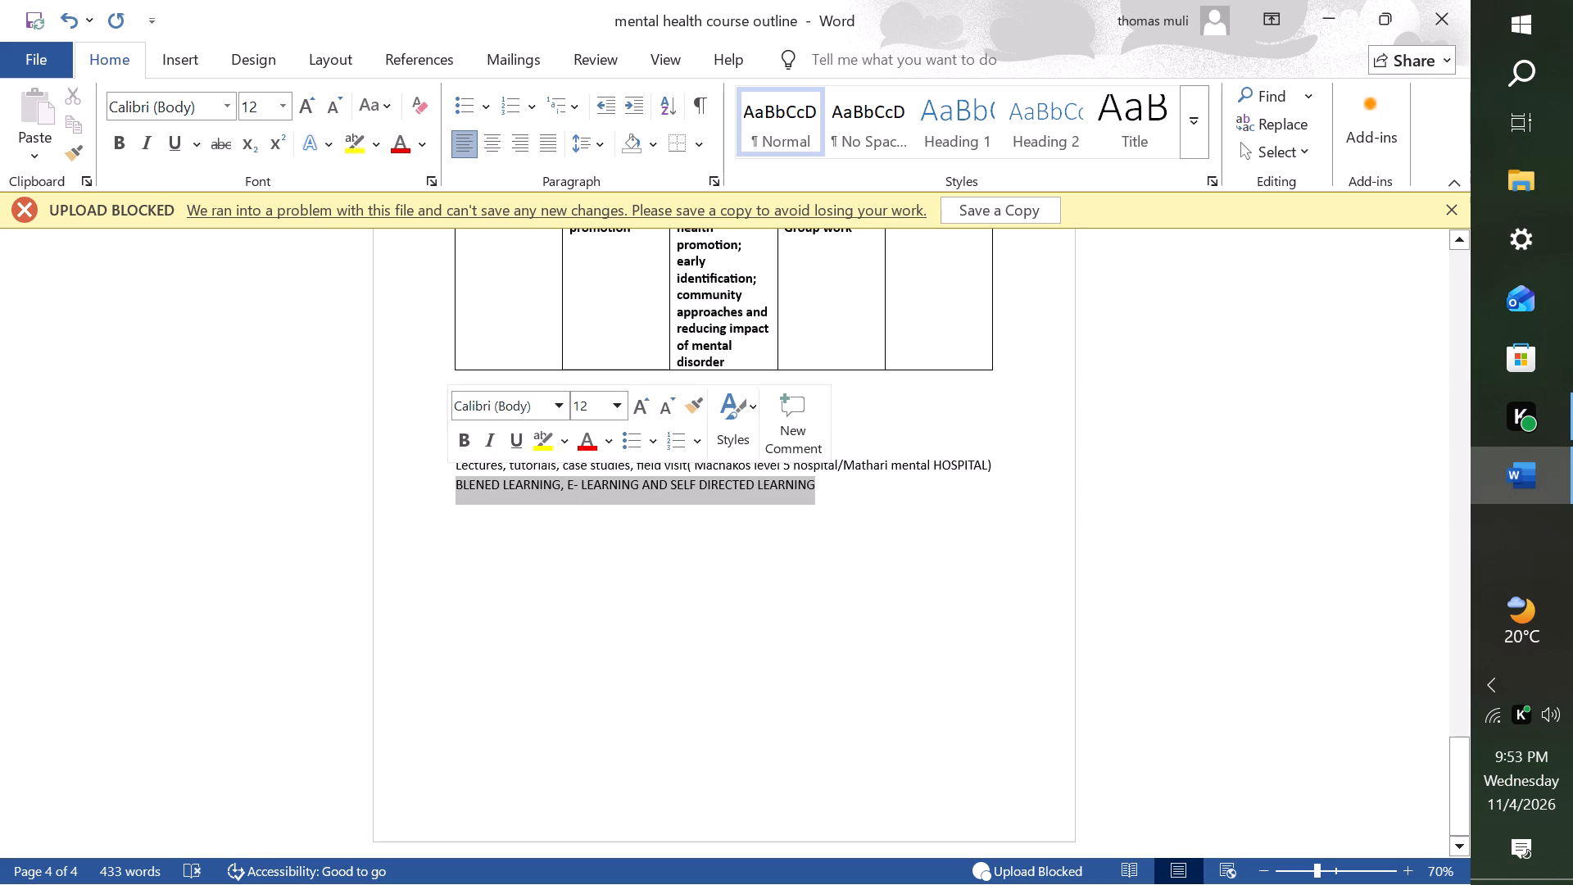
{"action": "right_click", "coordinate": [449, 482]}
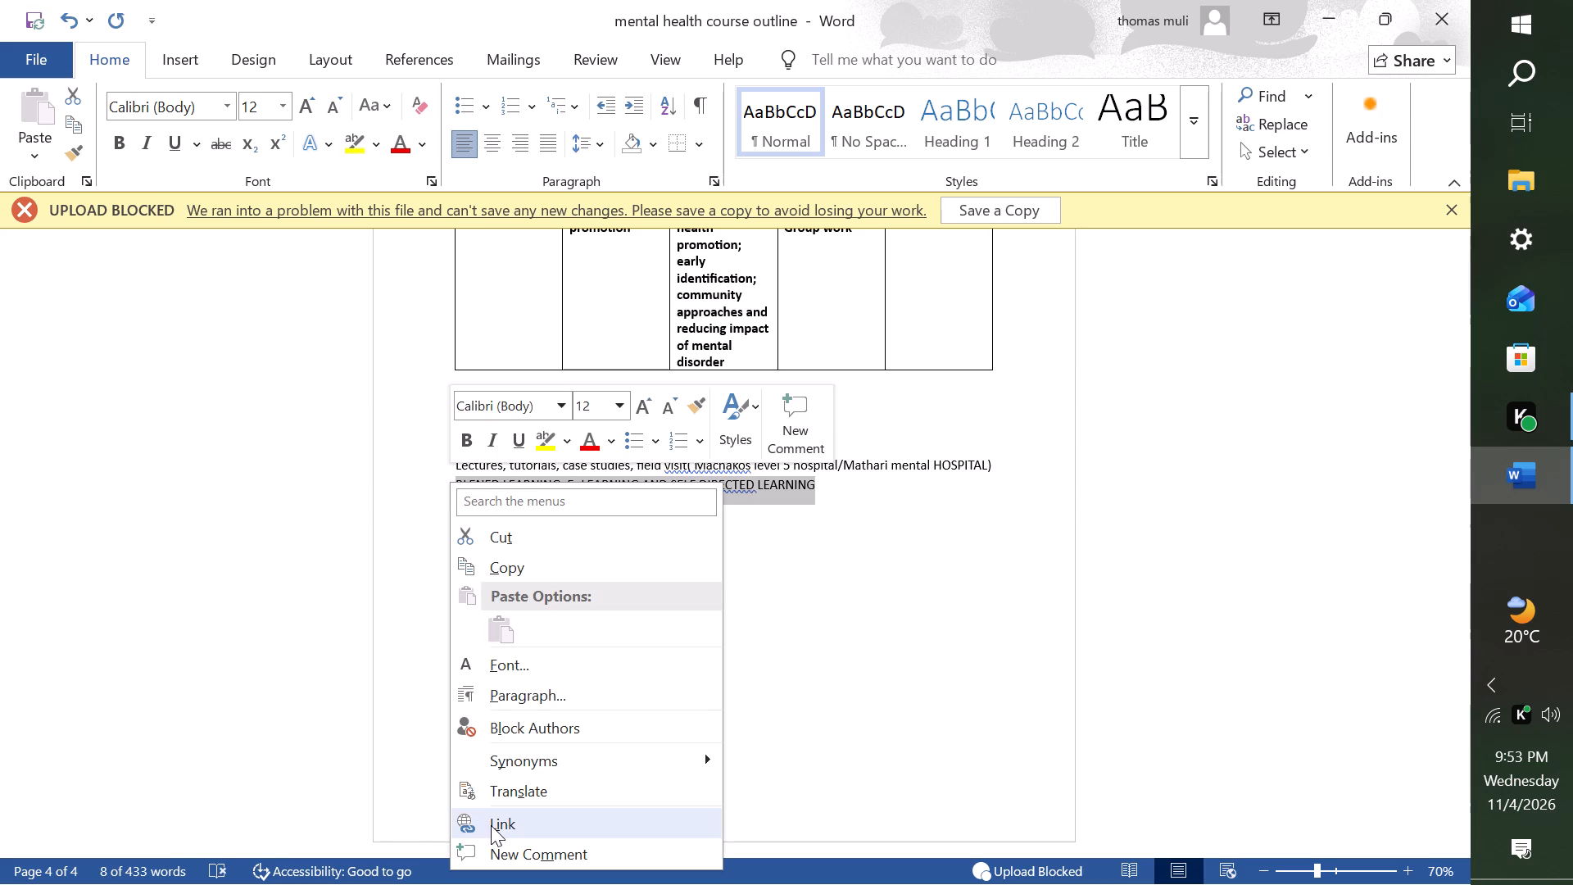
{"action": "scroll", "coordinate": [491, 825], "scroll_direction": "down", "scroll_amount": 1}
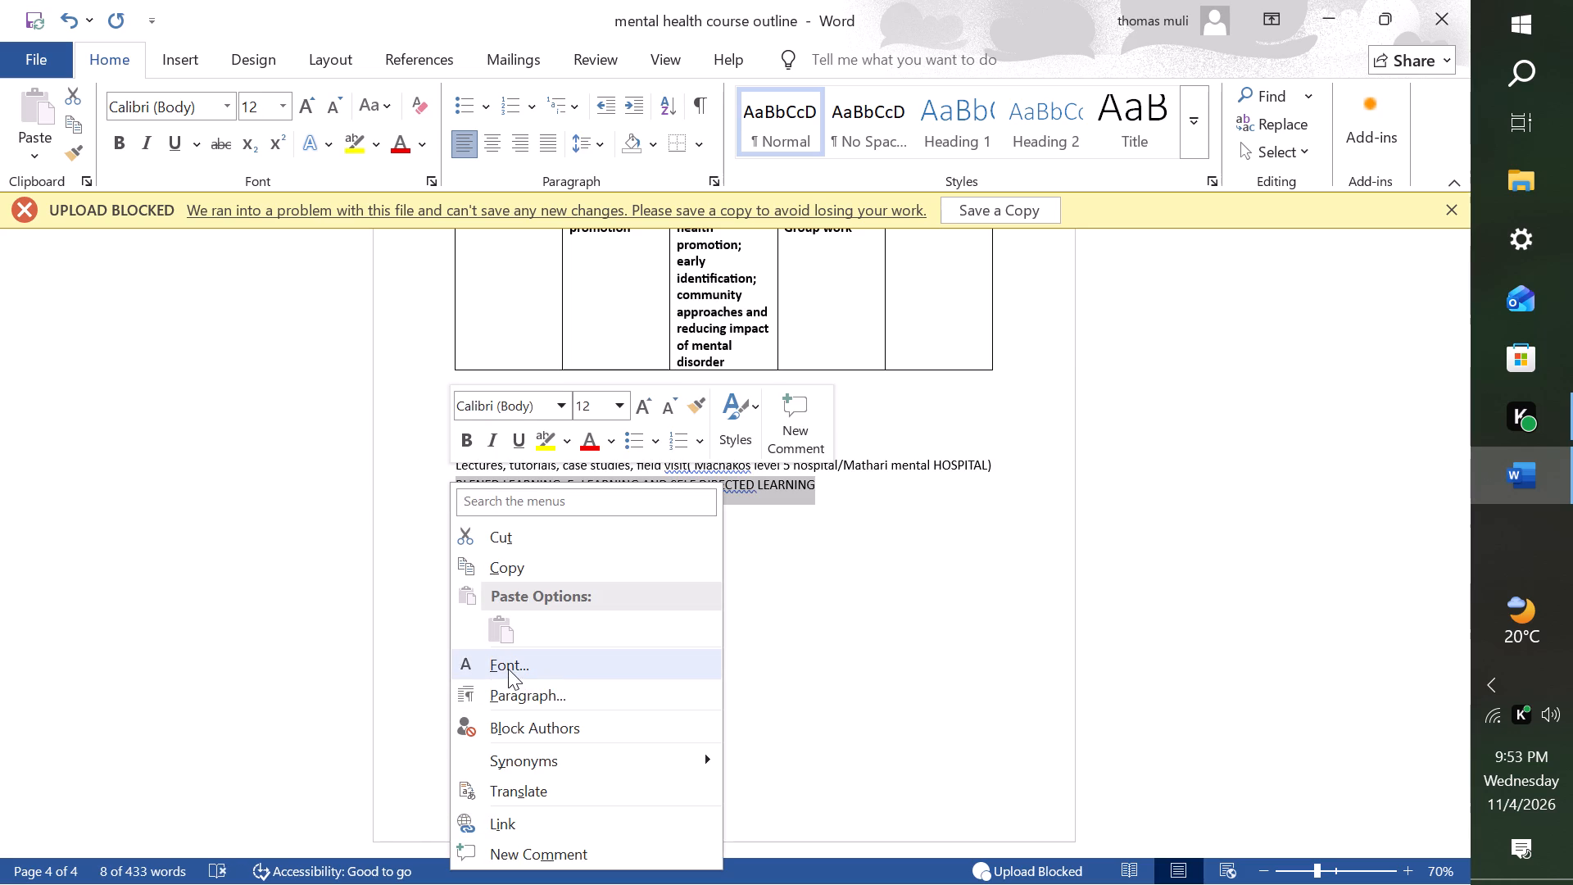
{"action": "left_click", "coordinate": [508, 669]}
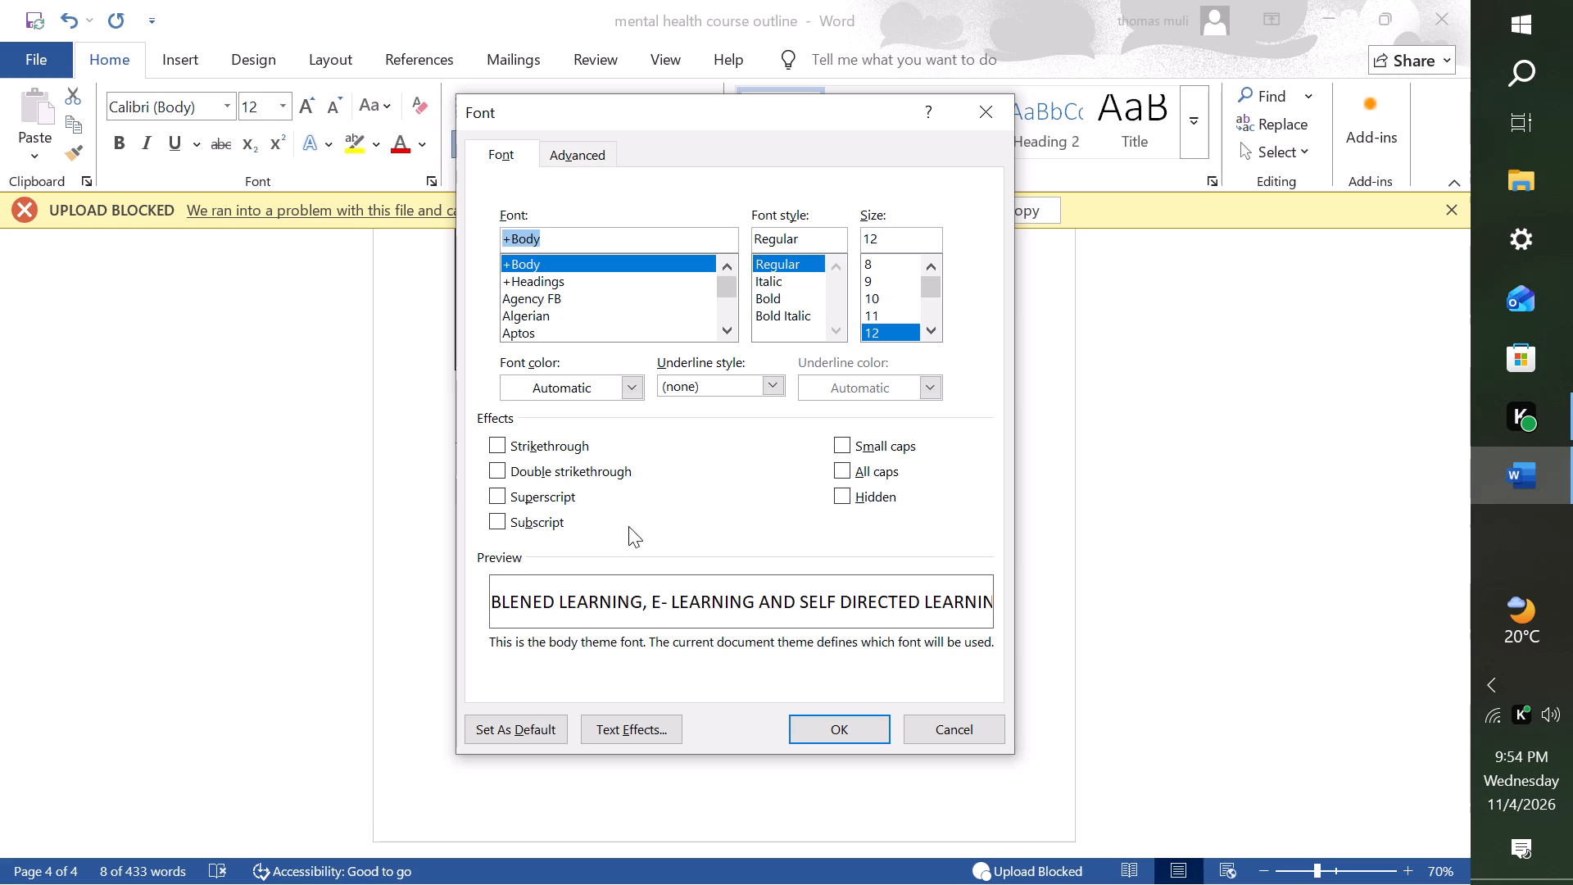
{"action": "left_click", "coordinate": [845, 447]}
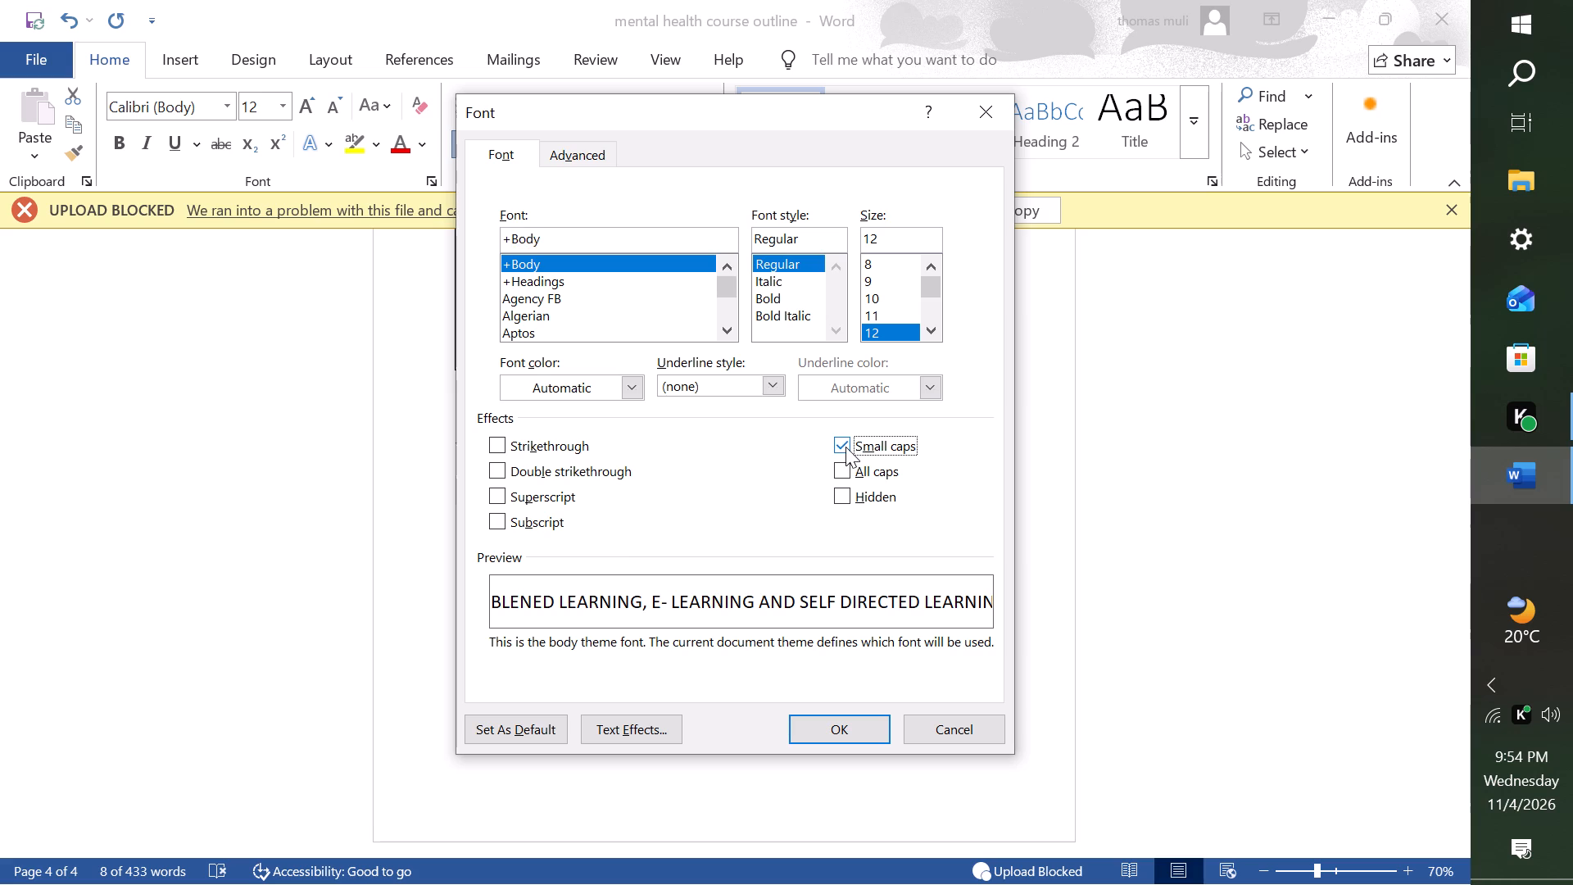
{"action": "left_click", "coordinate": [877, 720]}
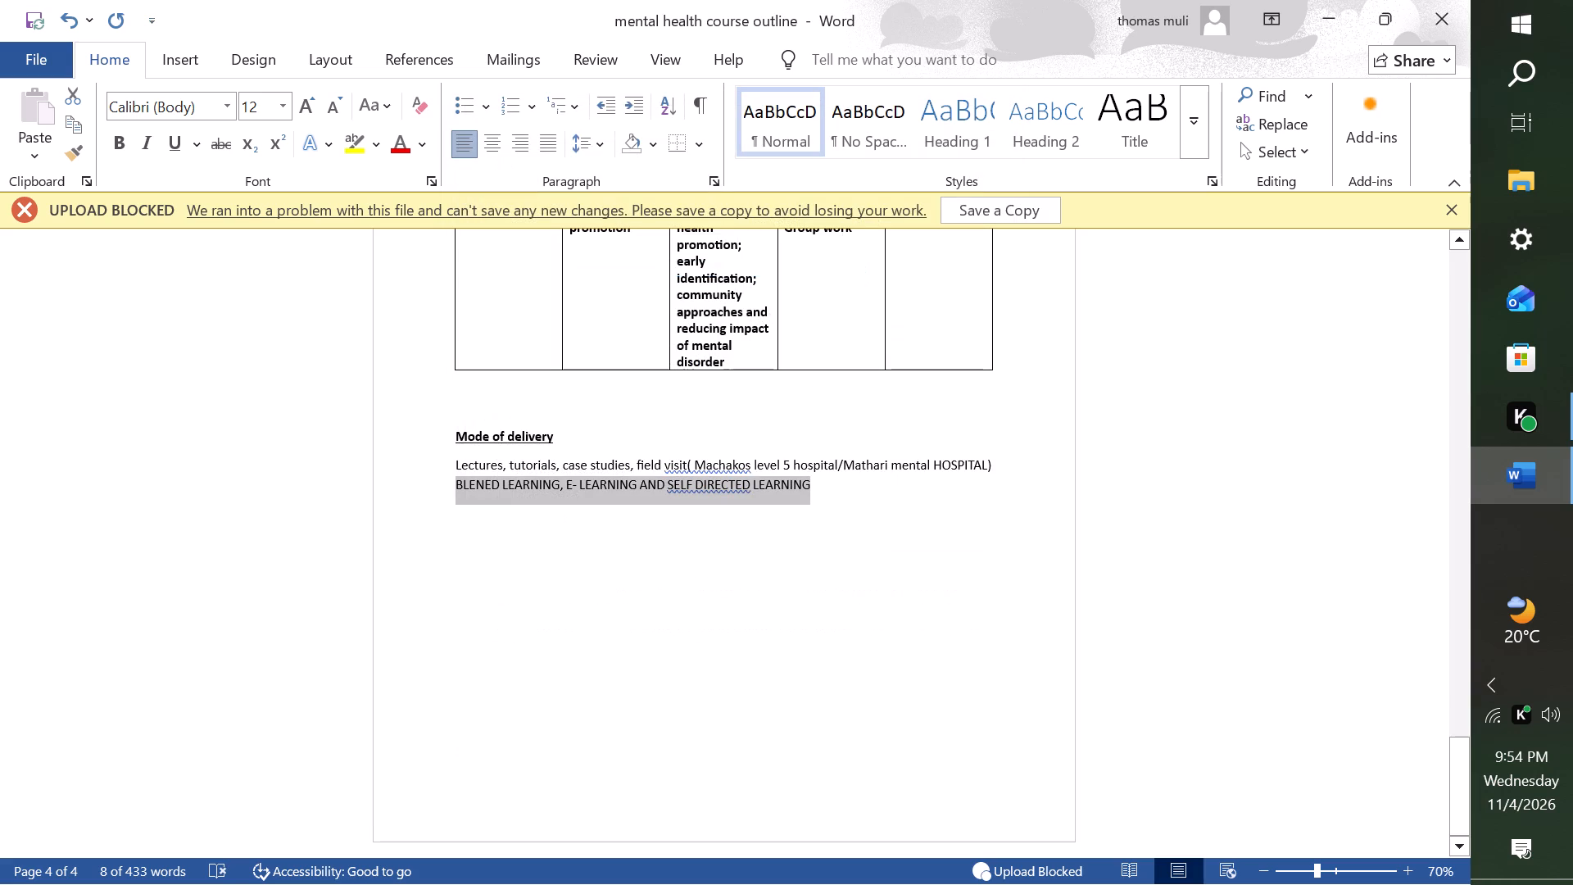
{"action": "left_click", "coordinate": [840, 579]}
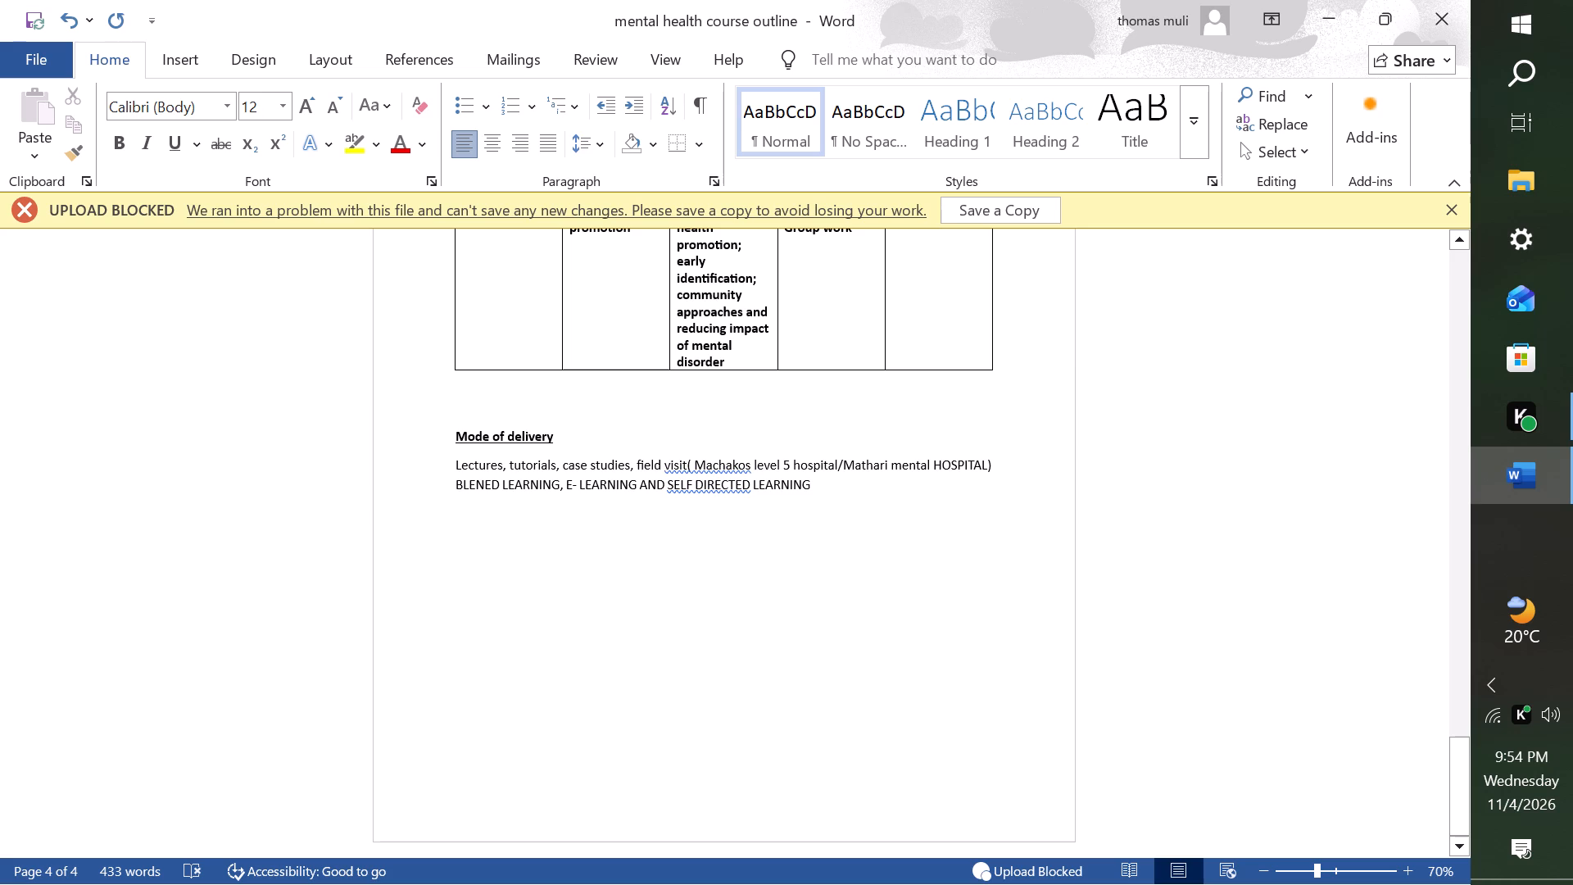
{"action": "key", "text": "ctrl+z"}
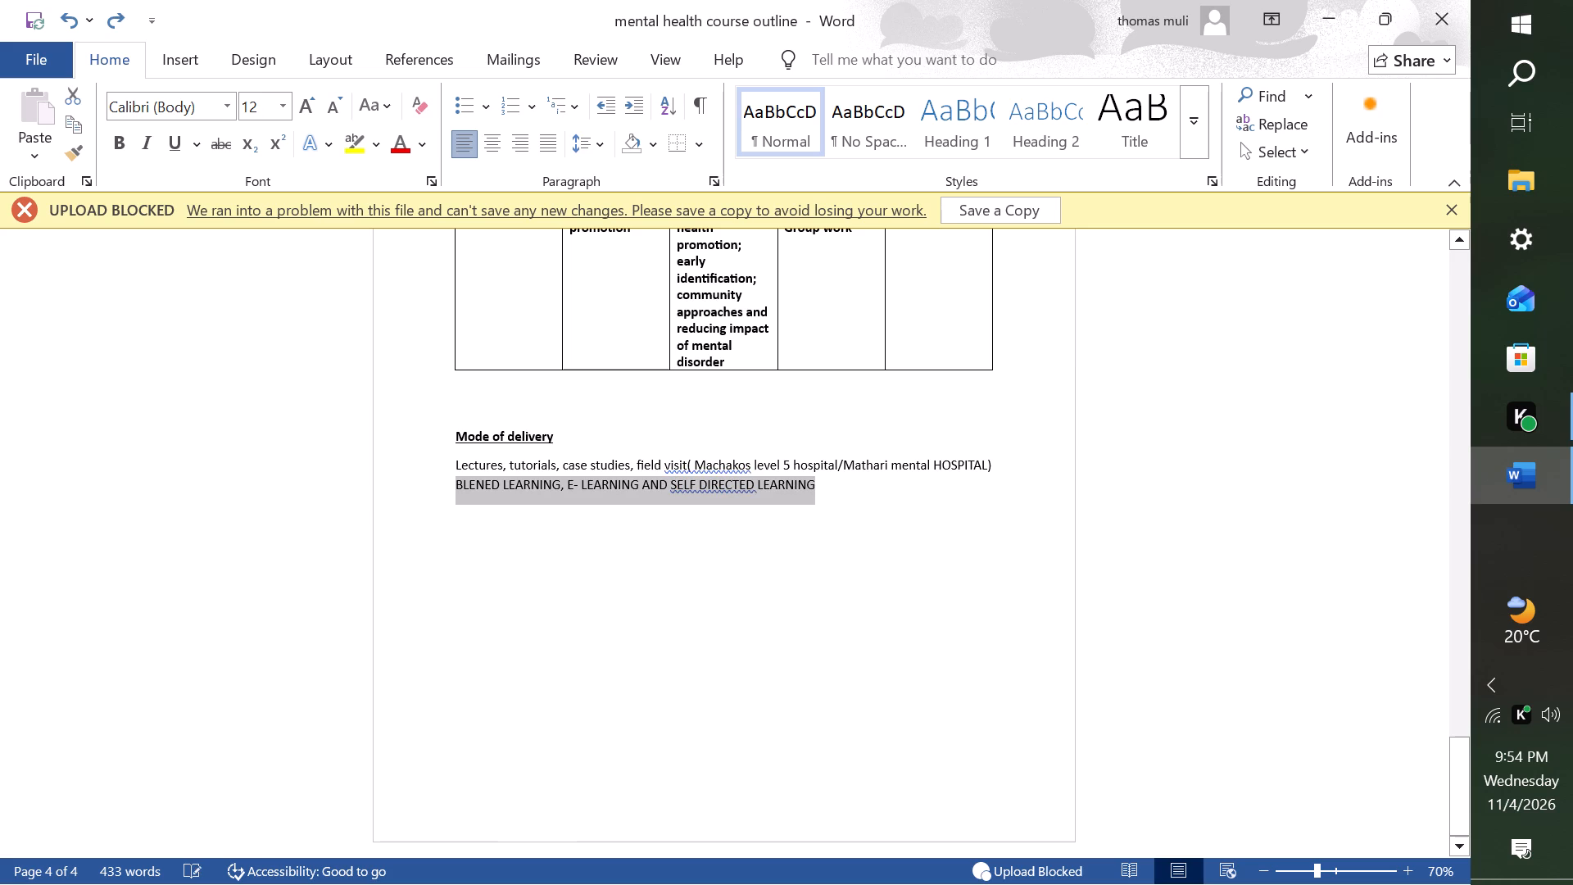
Select the "BLENED LEARNING, E- LEARNING AND SELF DIRECTED LEARNING" line and set its font with Small caps as the default.
{"action": "left_click", "coordinate": [760, 567]}
{"action": "left_click_drag", "start_coordinate": [820, 483], "coordinate": [786, 483]}
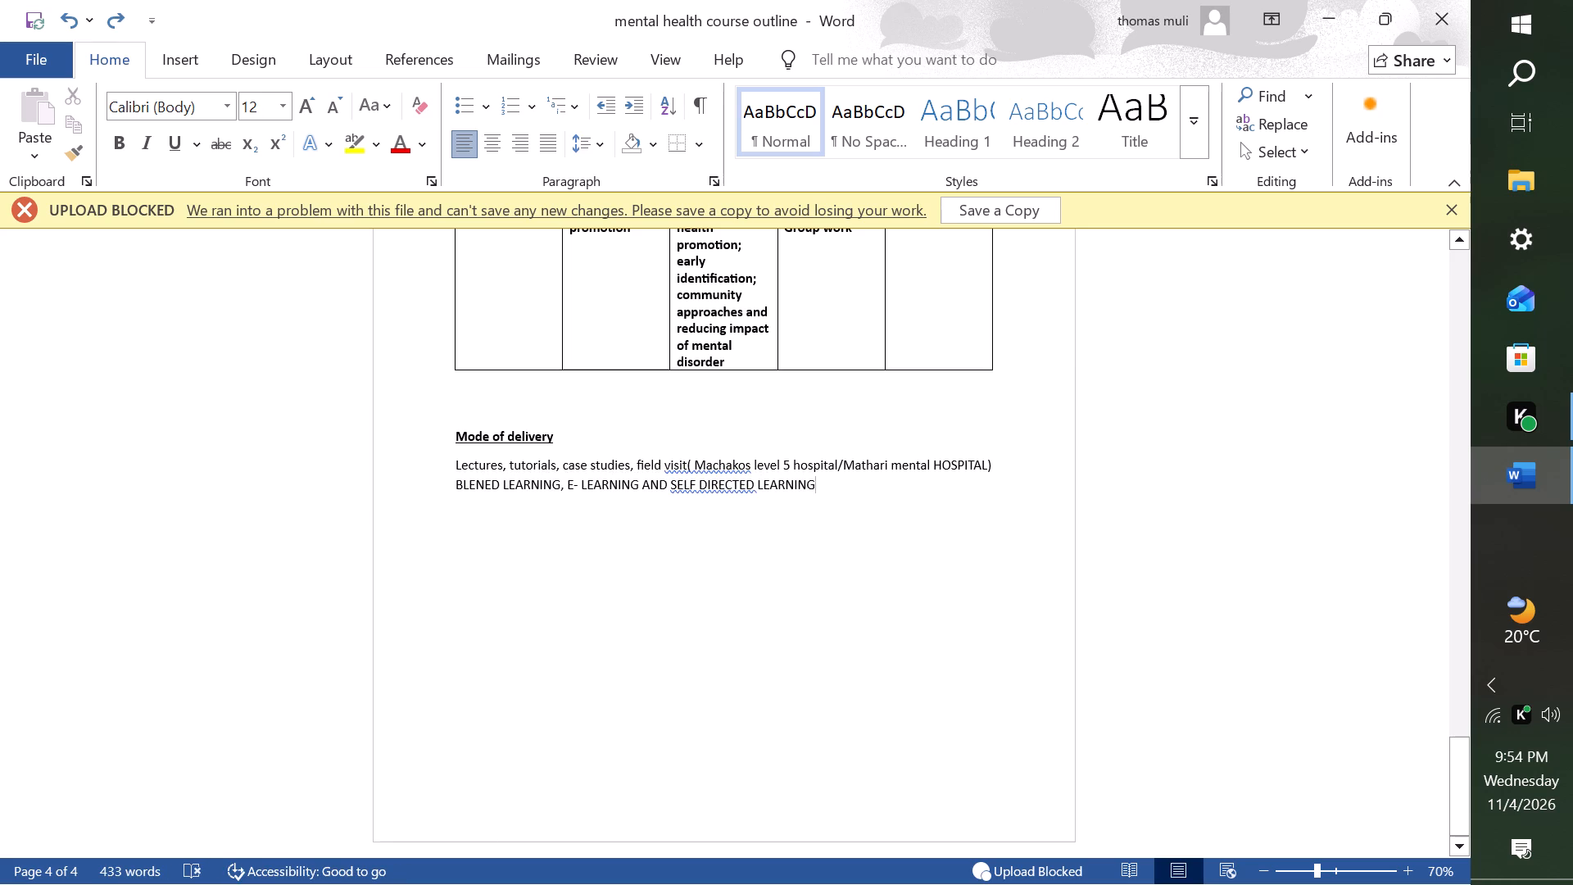
{"action": "left_click_drag", "start_coordinate": [786, 483], "coordinate": [443, 484]}
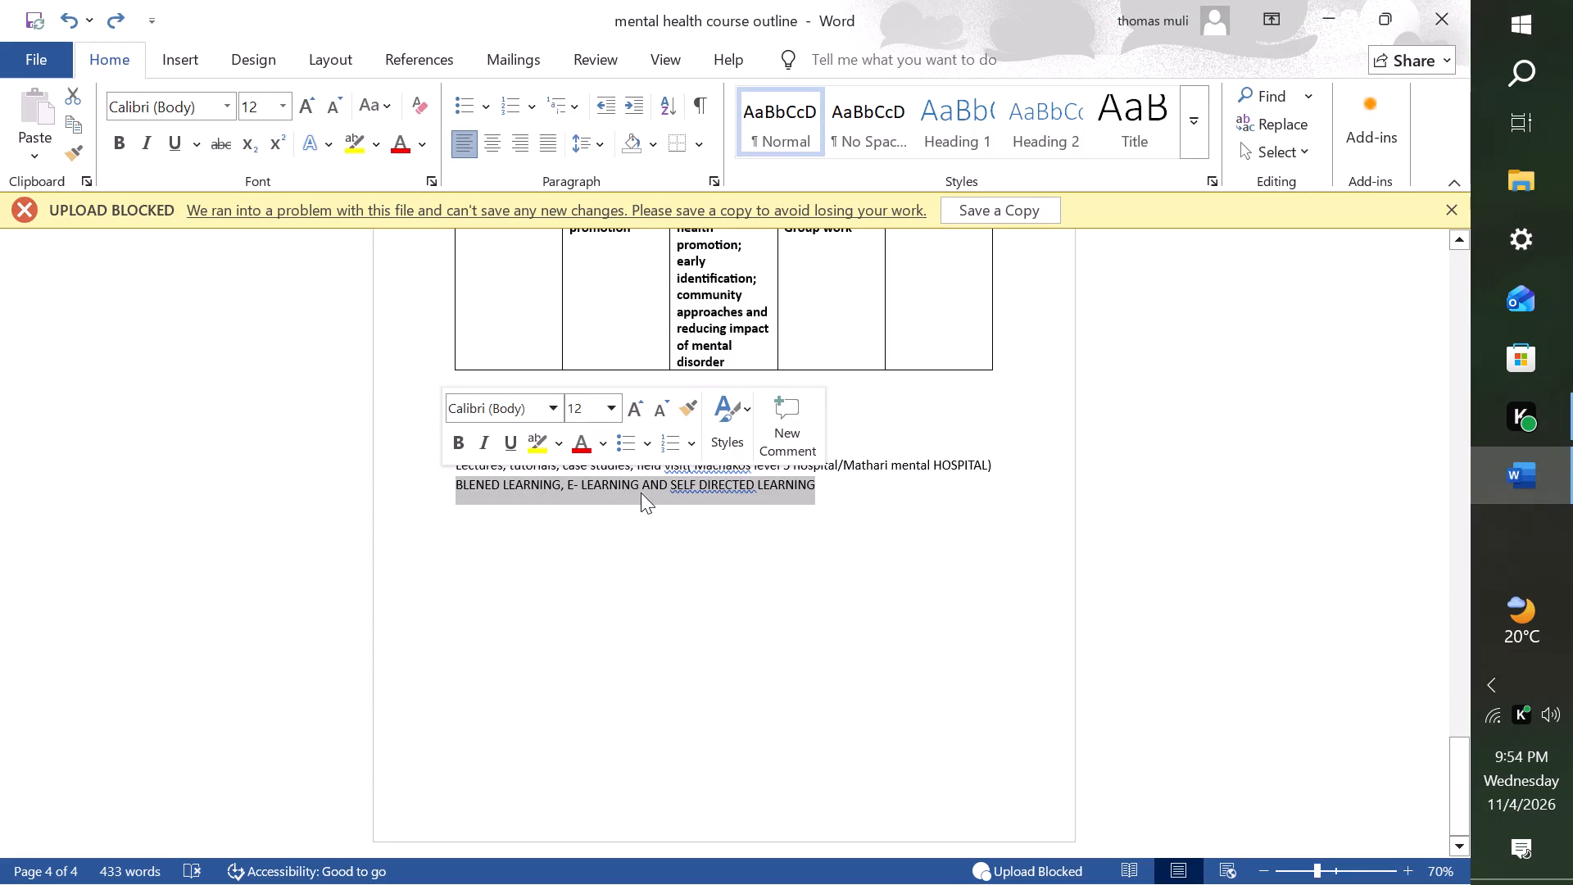
{"action": "right_click", "coordinate": [688, 517]}
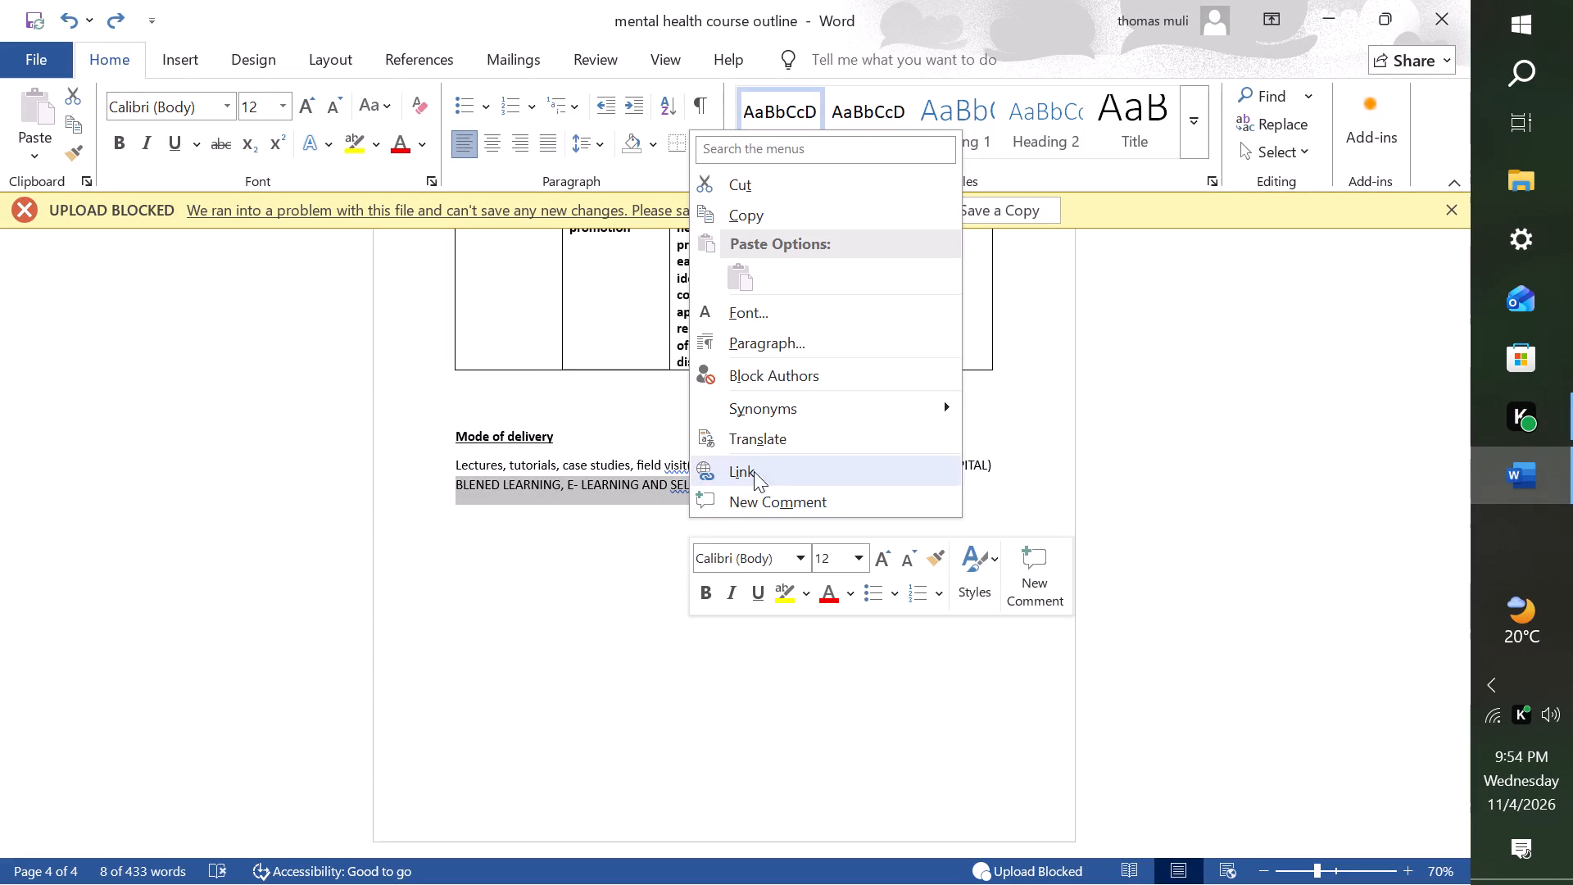
{"action": "left_click", "coordinate": [759, 311]}
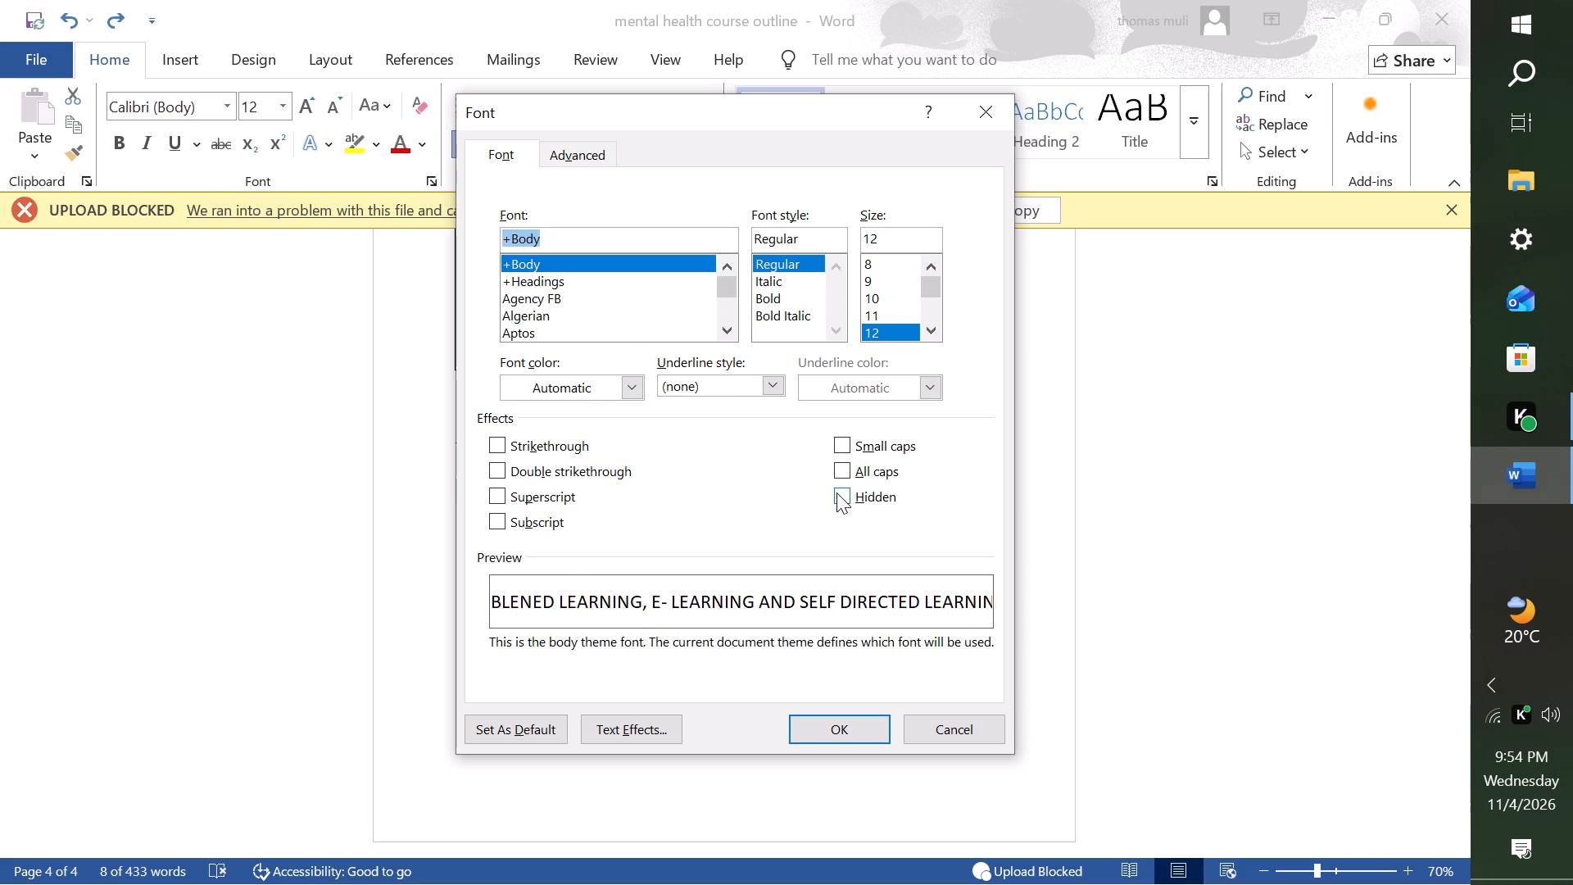
{"action": "left_click", "coordinate": [847, 442]}
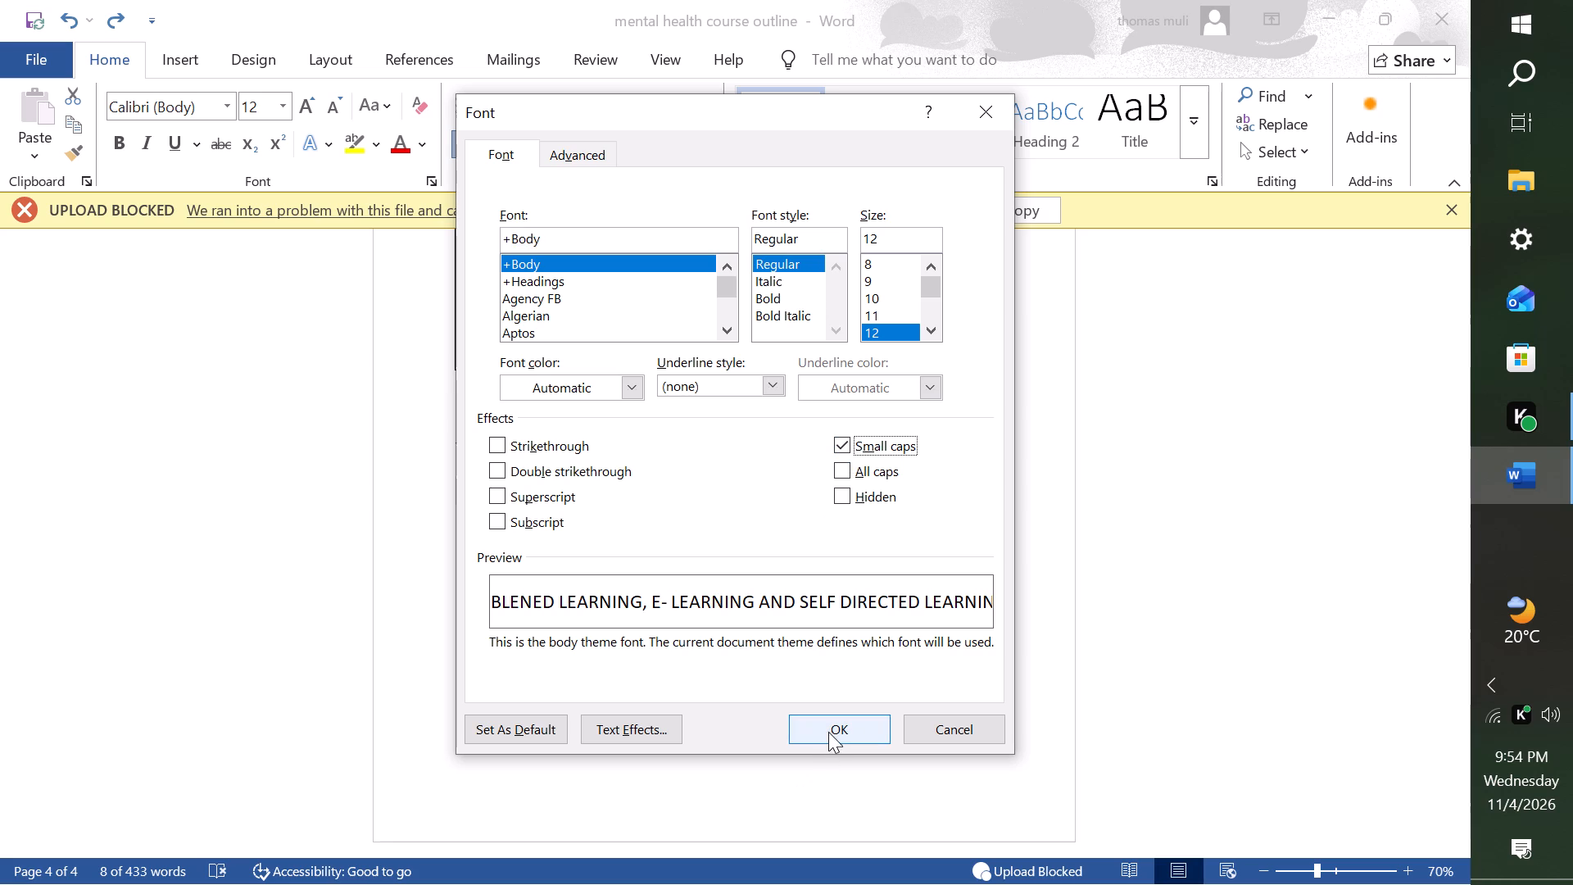
{"action": "left_click", "coordinate": [538, 734]}
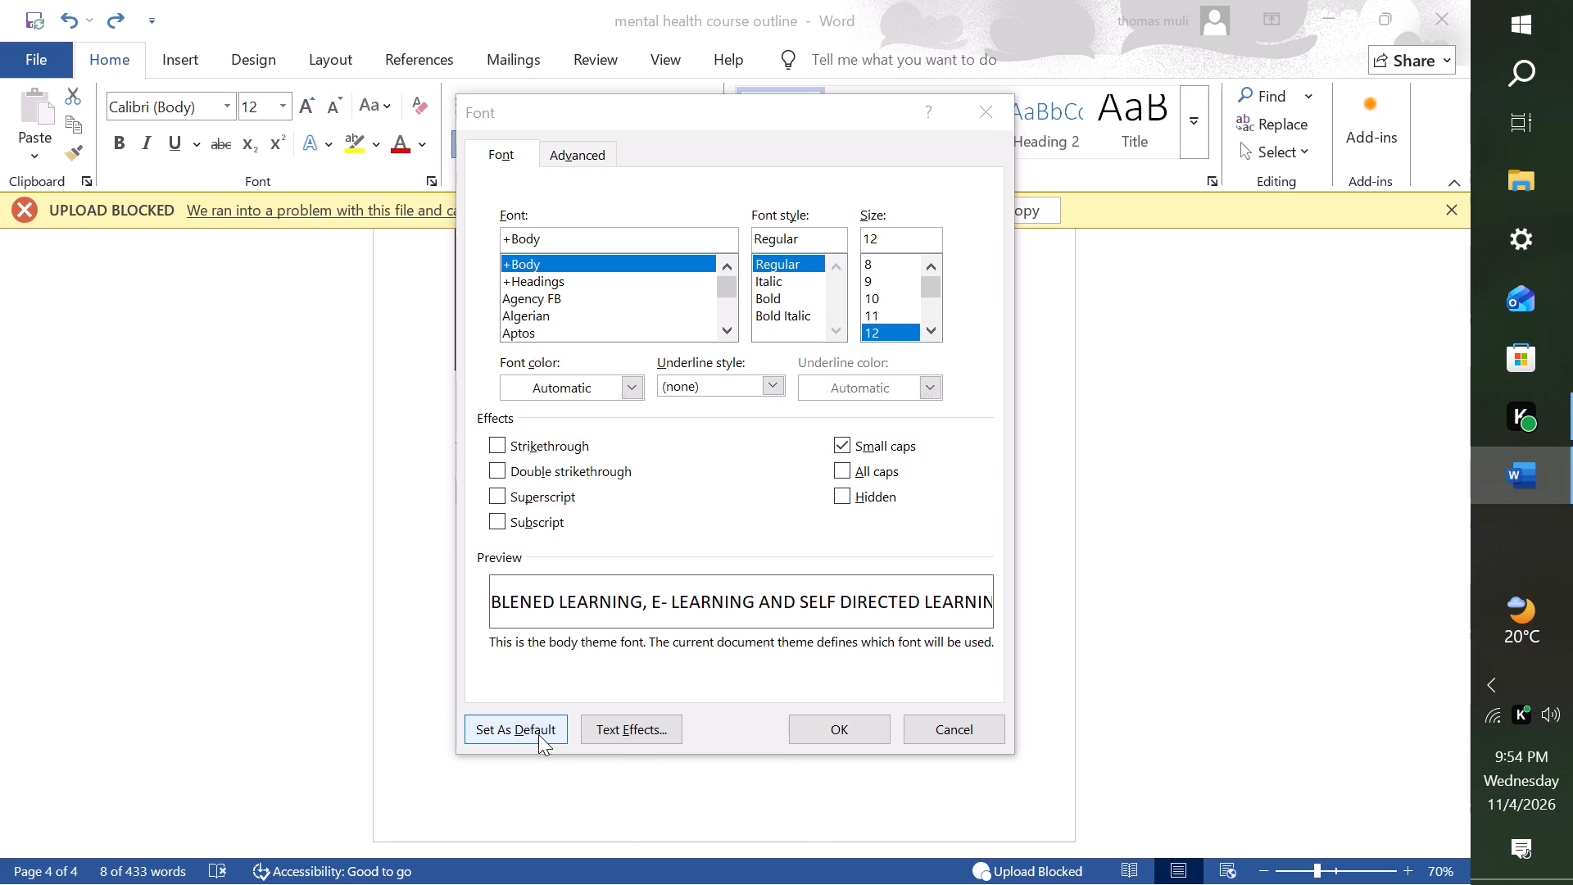
{"action": "left_click", "coordinate": [809, 487]}
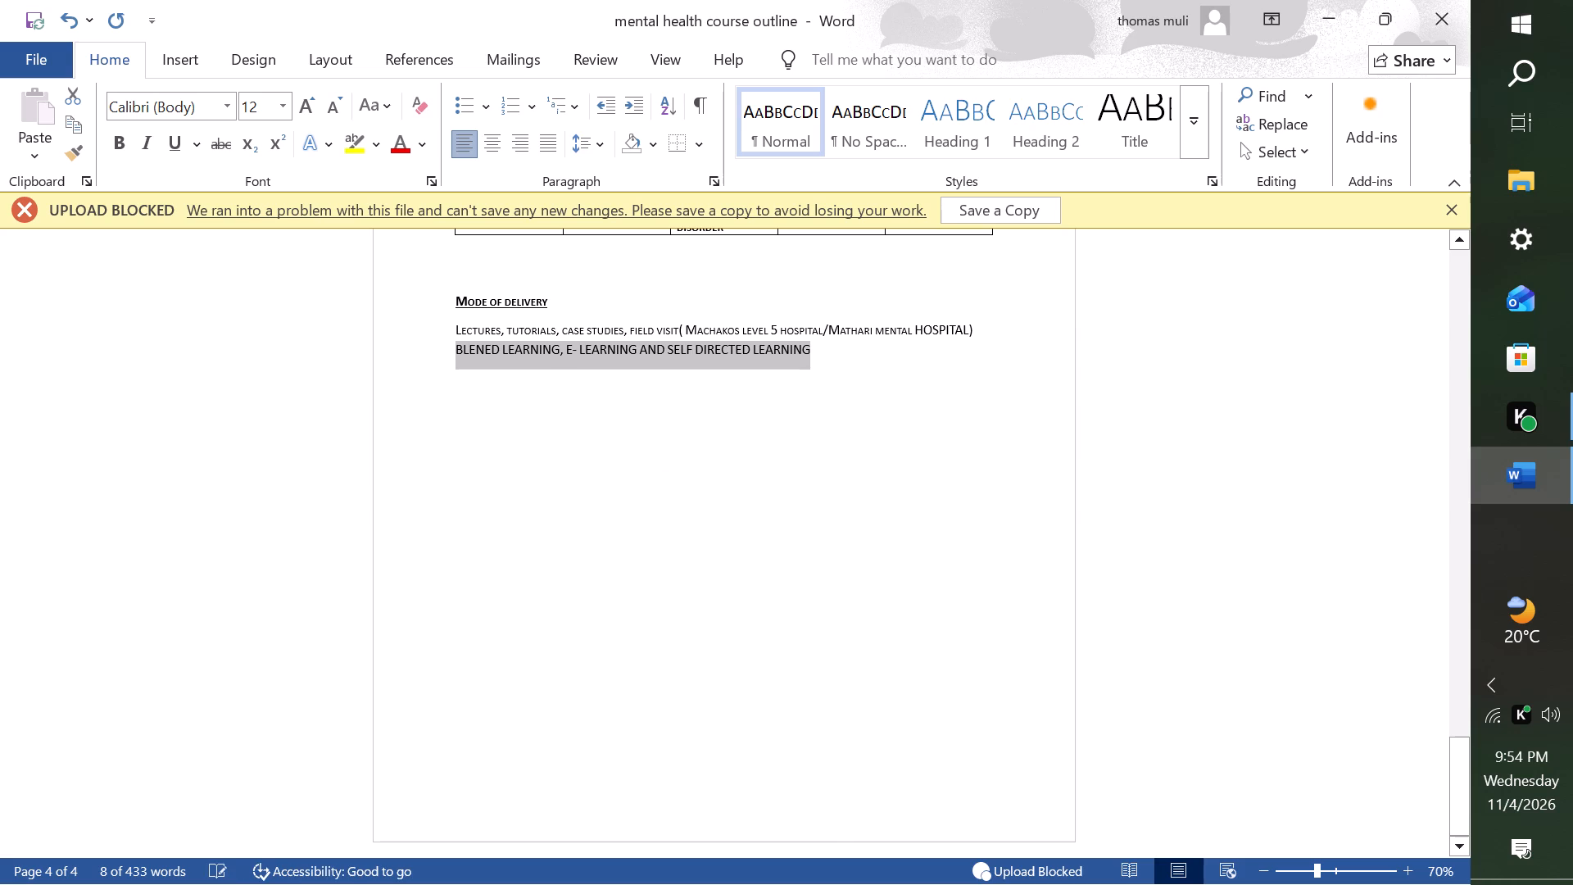
Select the whole course outline from the mode of delivery text up to the title and set the font size to 12.
{"action": "scroll", "coordinate": [800, 510], "scroll_direction": "up", "scroll_amount": 1}
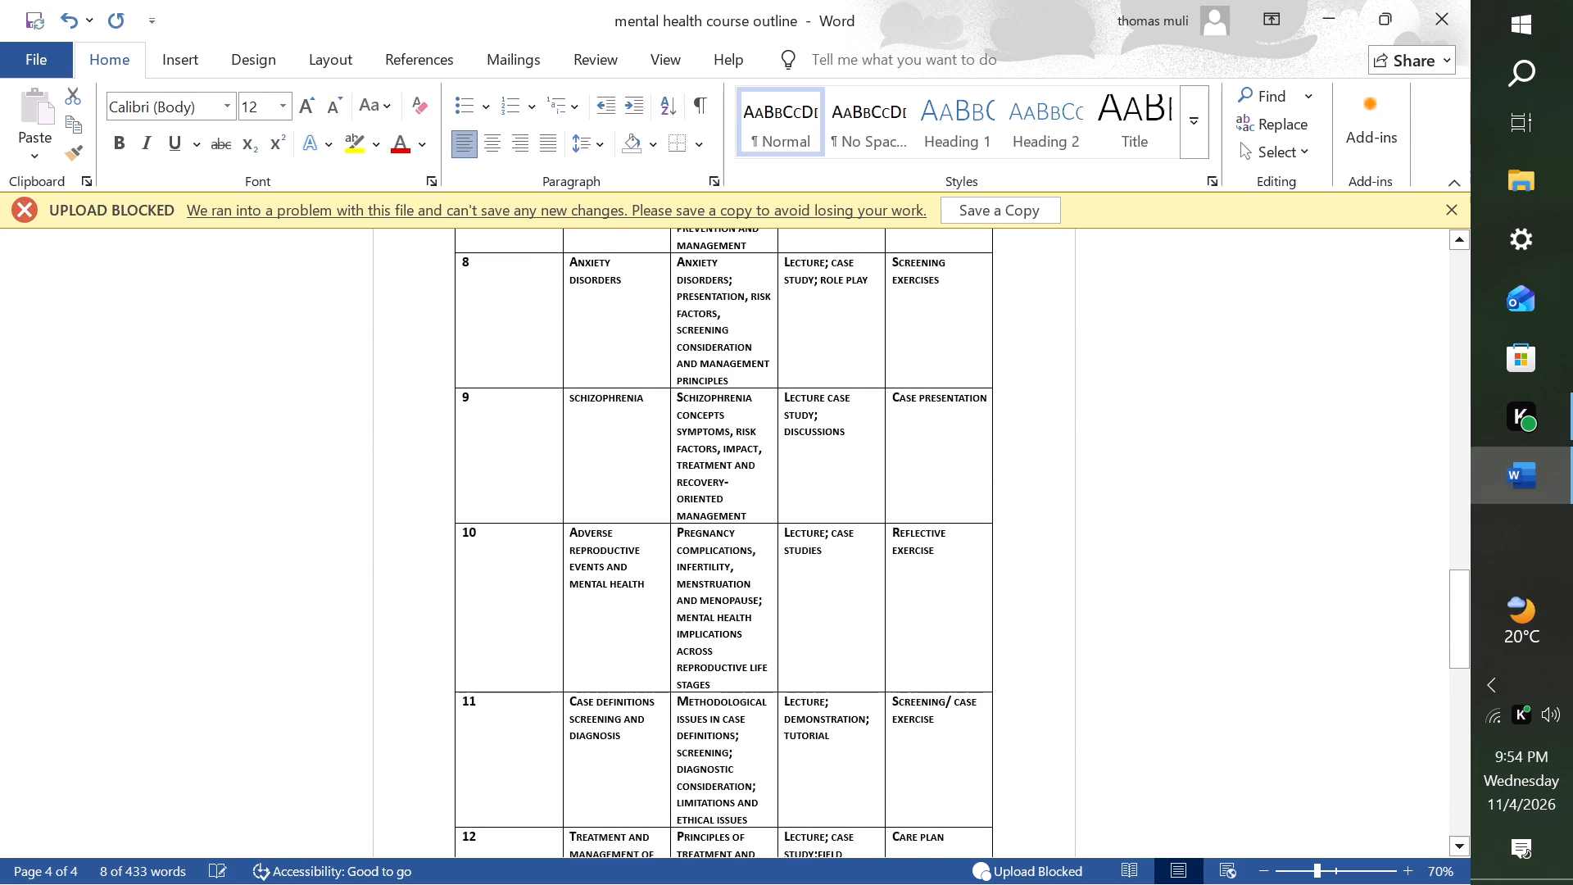
{"action": "scroll", "coordinate": [800, 510], "scroll_direction": "up", "scroll_amount": 1}
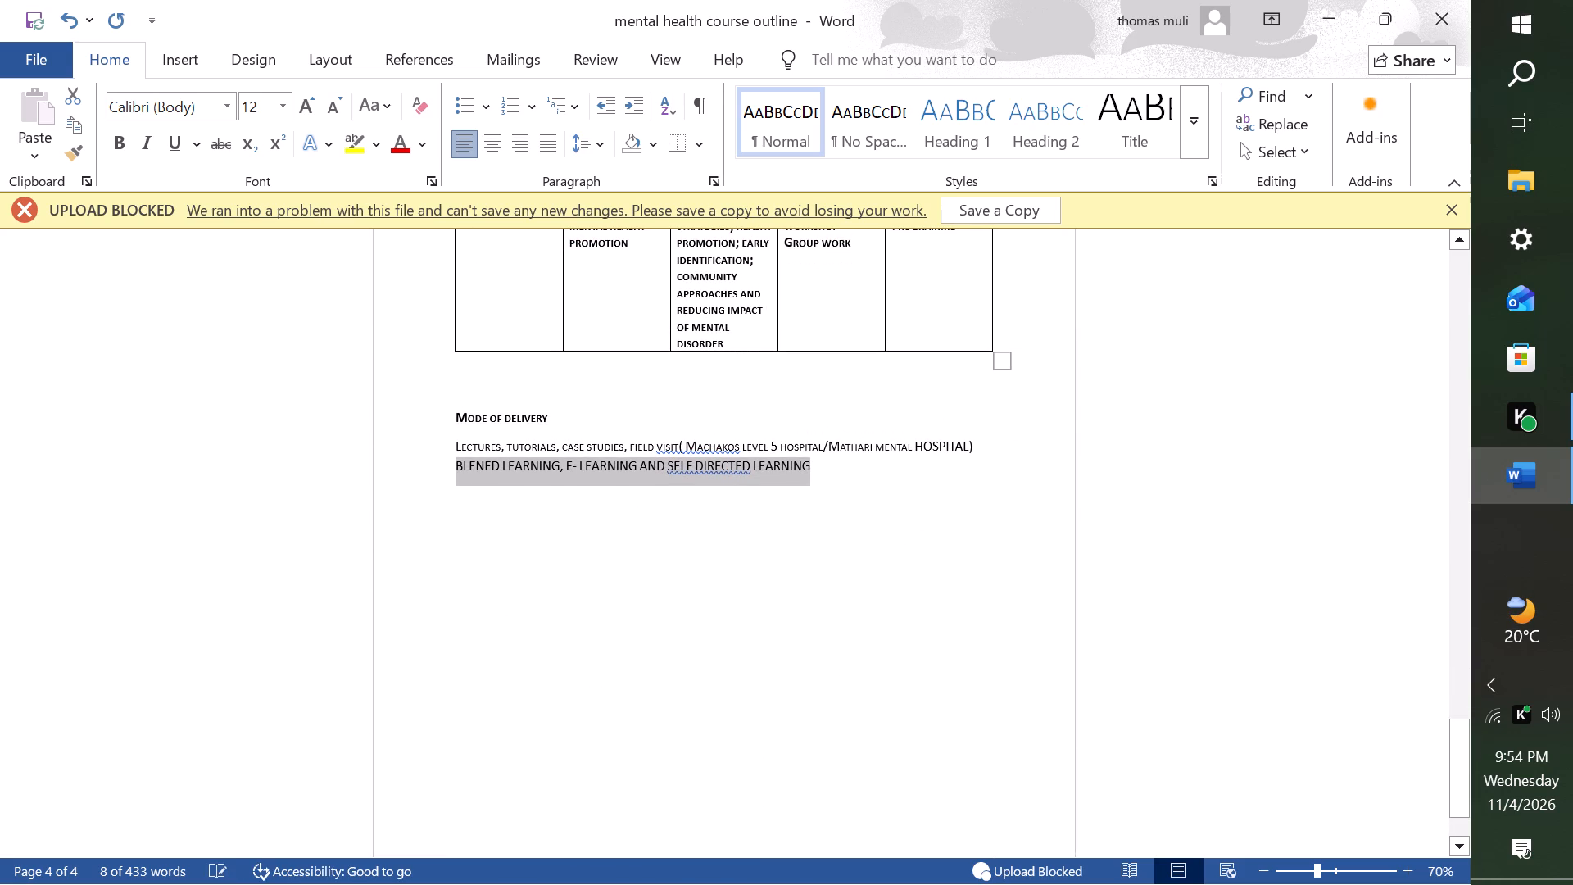
{"action": "left_click", "coordinate": [863, 476]}
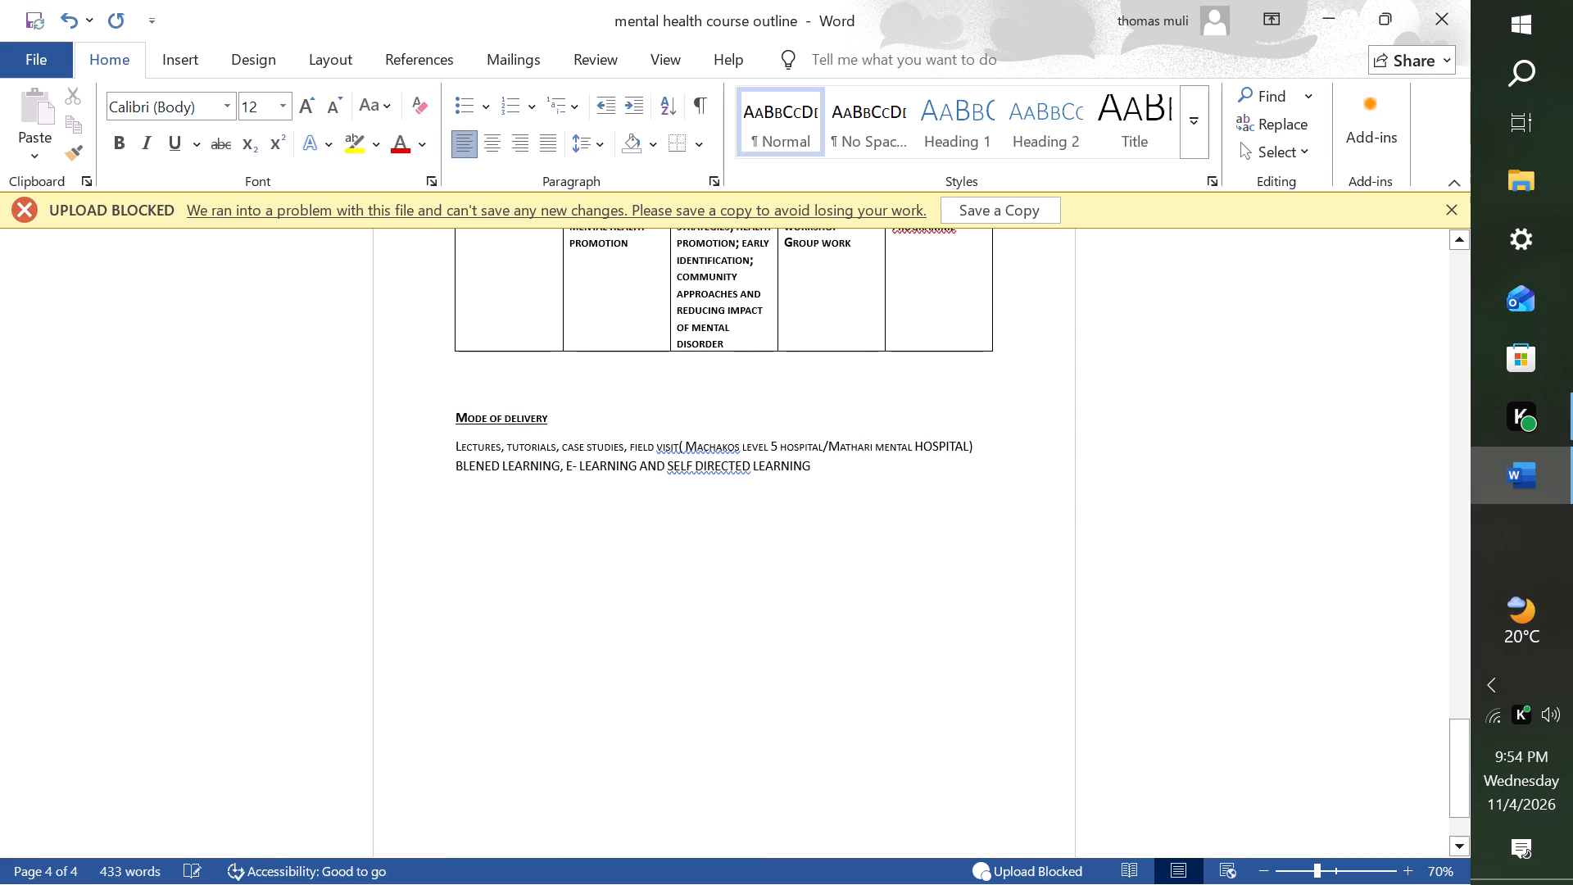
{"action": "left_click_drag", "start_coordinate": [852, 479], "coordinate": [510, 395]}
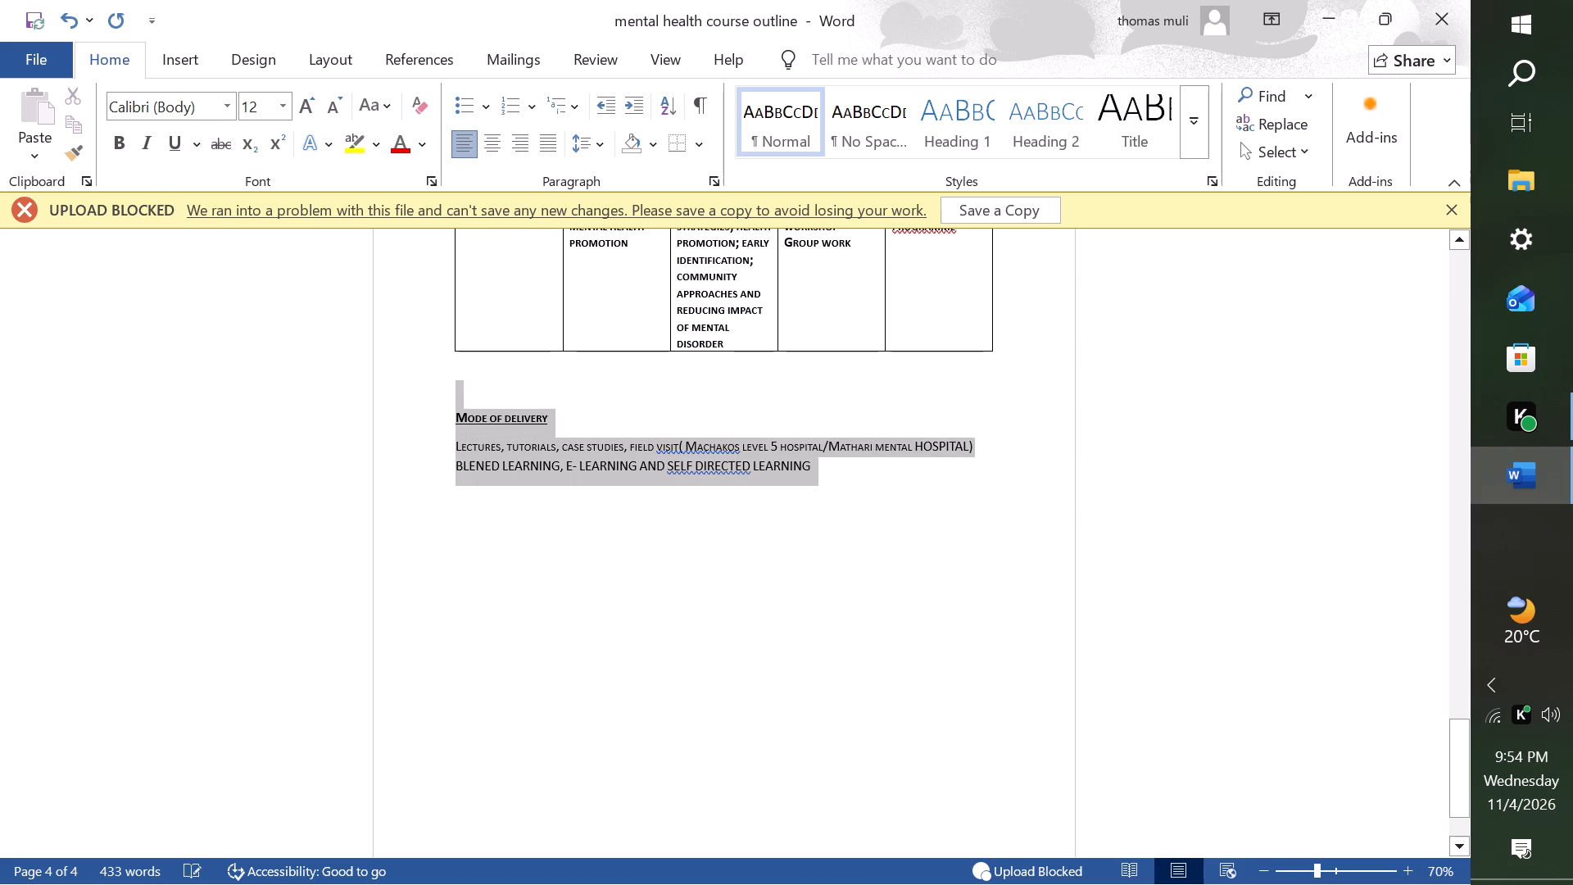
{"action": "left_click_drag", "start_coordinate": [510, 395], "coordinate": [542, 207]}
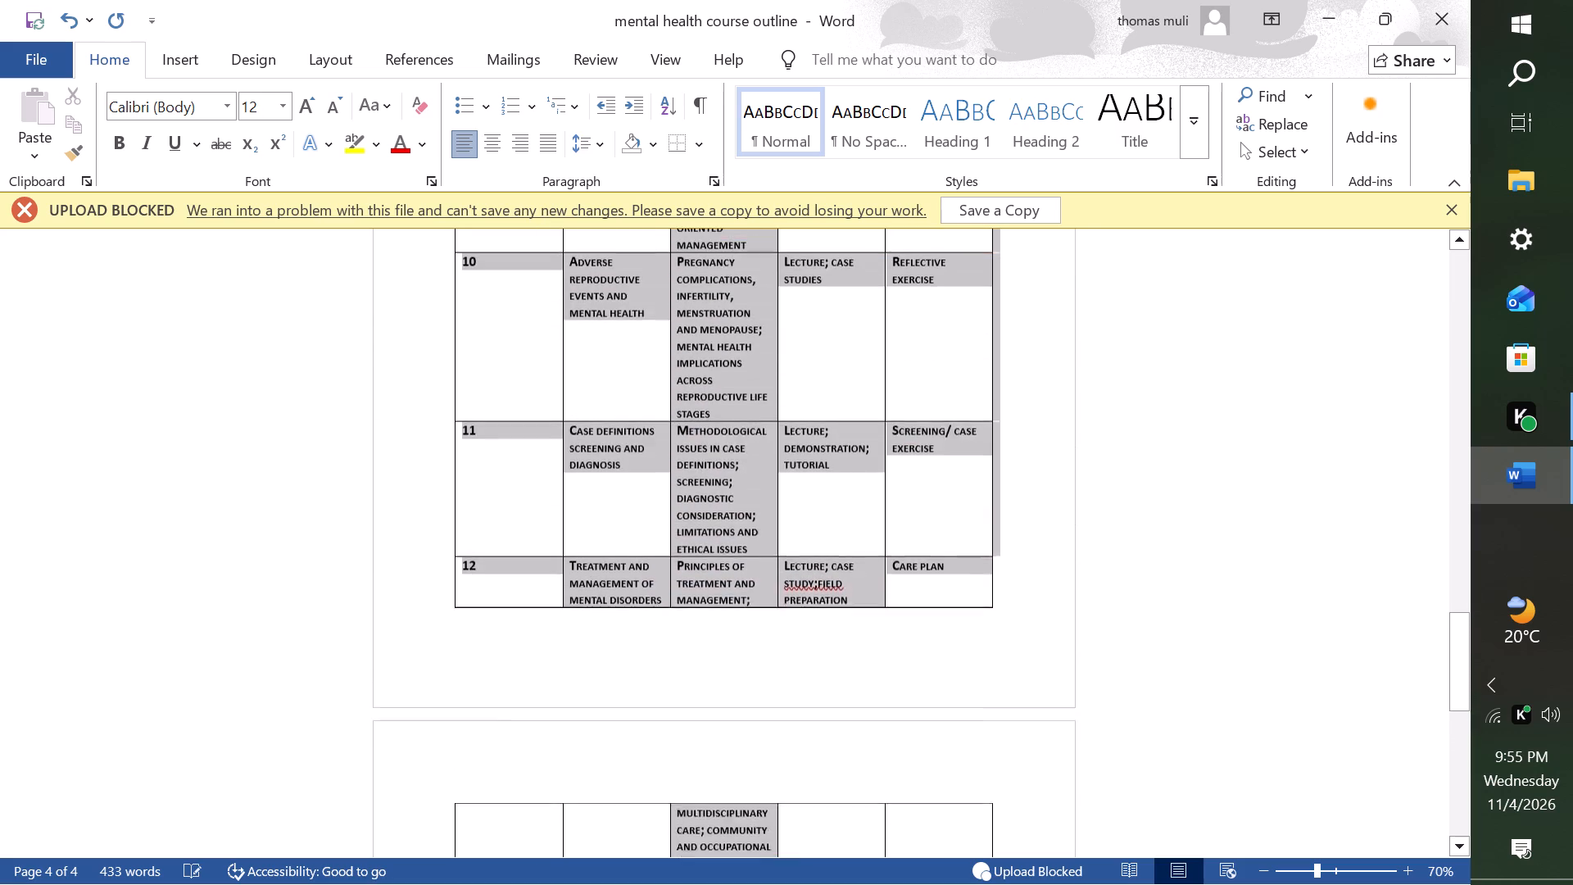
{"action": "left_click_drag", "start_coordinate": [542, 207], "coordinate": [542, 206]}
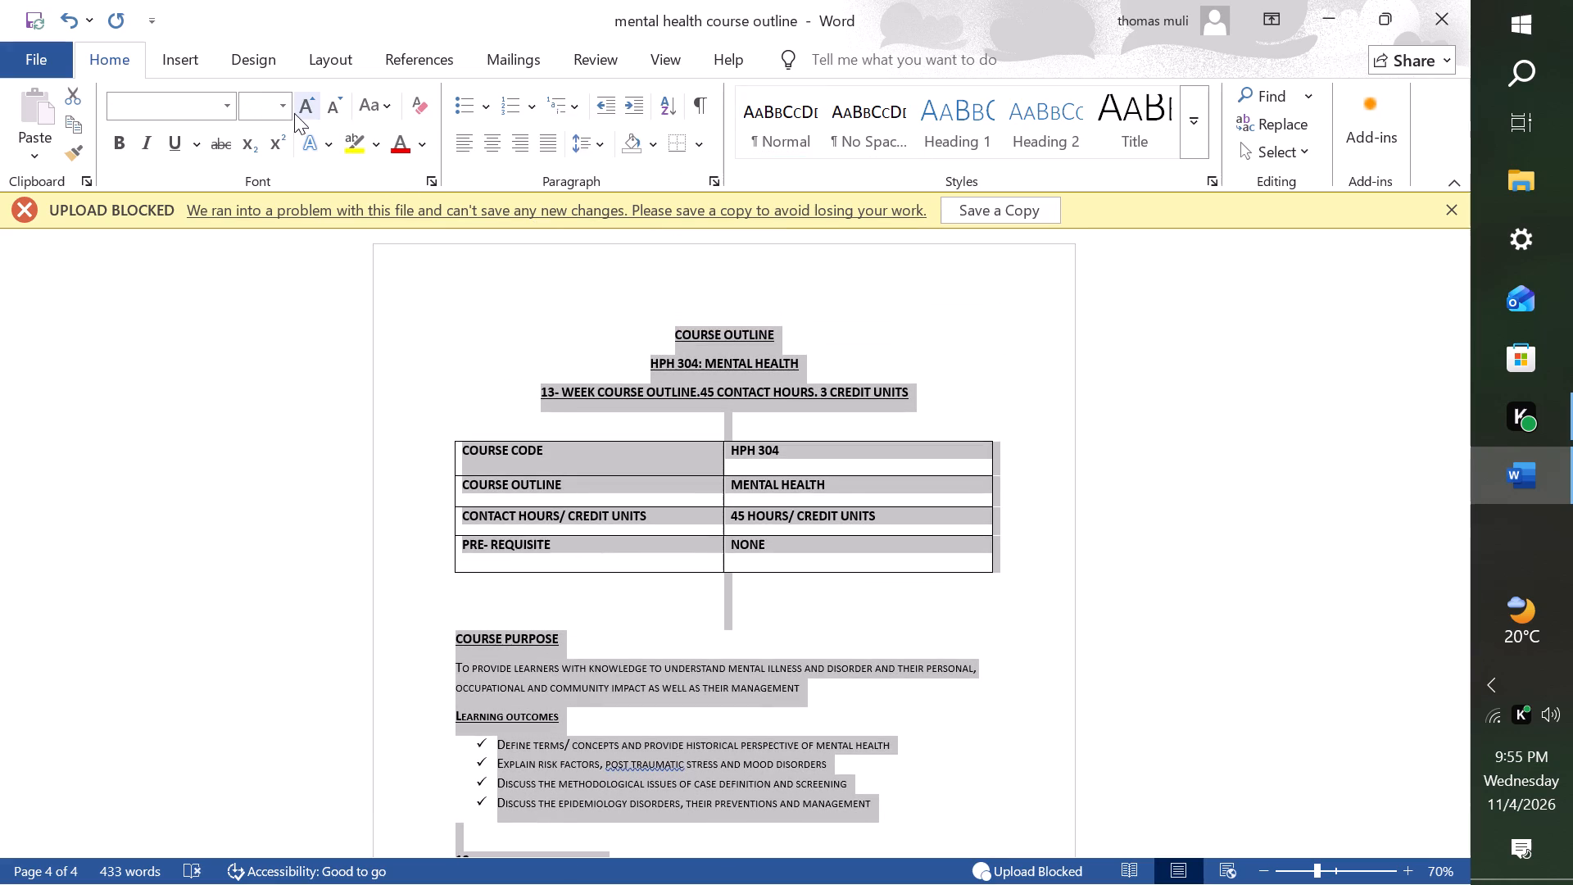
{"action": "left_click", "coordinate": [290, 111]}
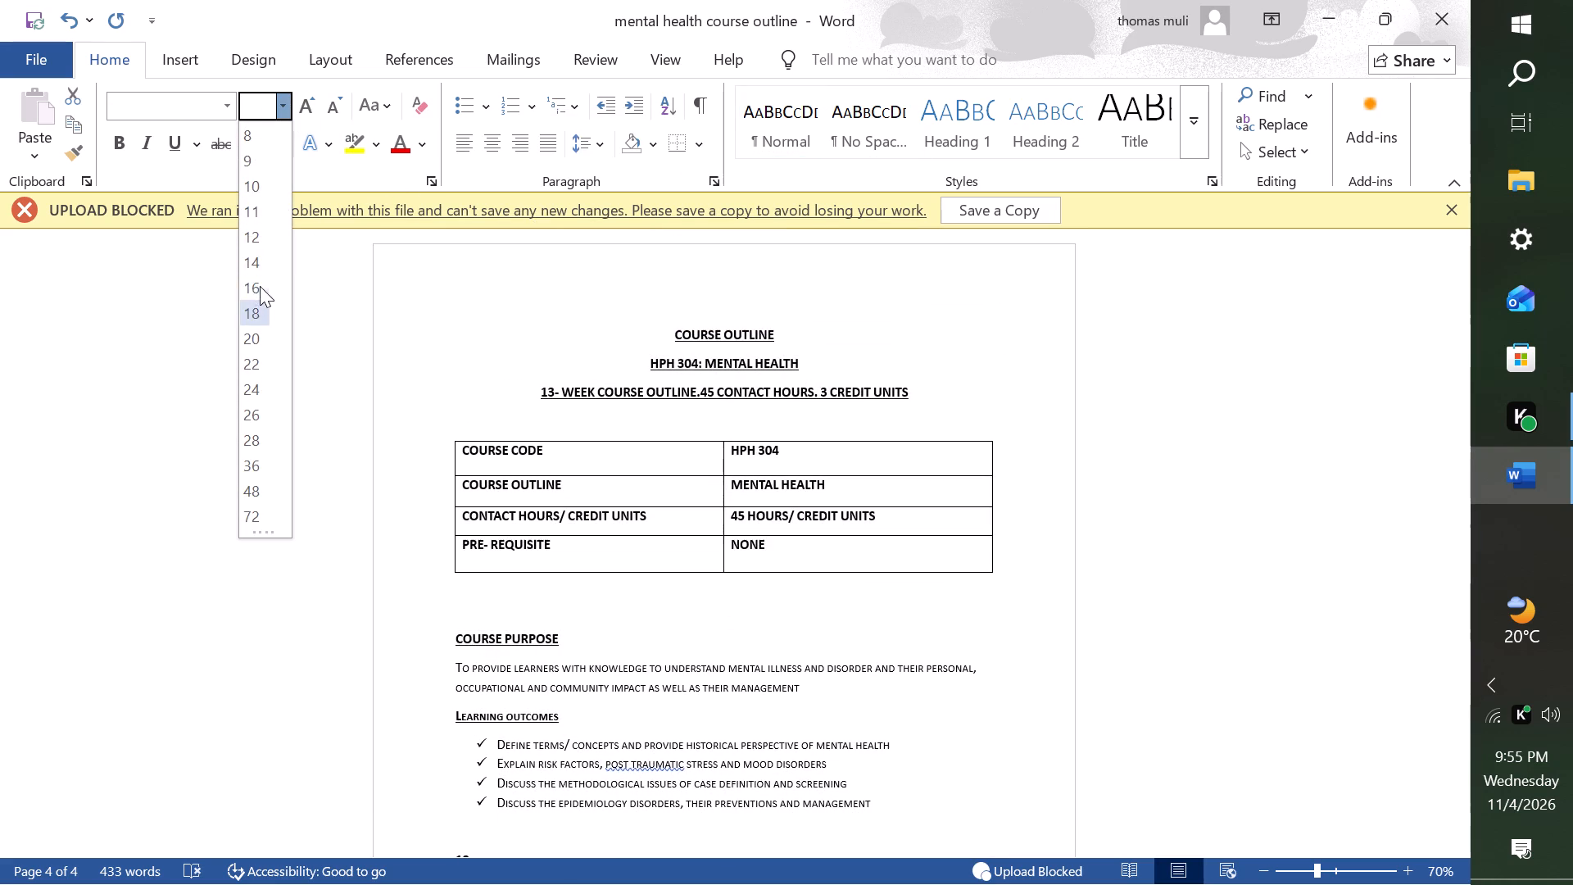
{"action": "left_click", "coordinate": [258, 236]}
Delete the entire delivery modes paragraph below the "Mode of delivery" heading.
{"action": "scroll", "coordinate": [835, 642], "scroll_direction": "down", "scroll_amount": 5}
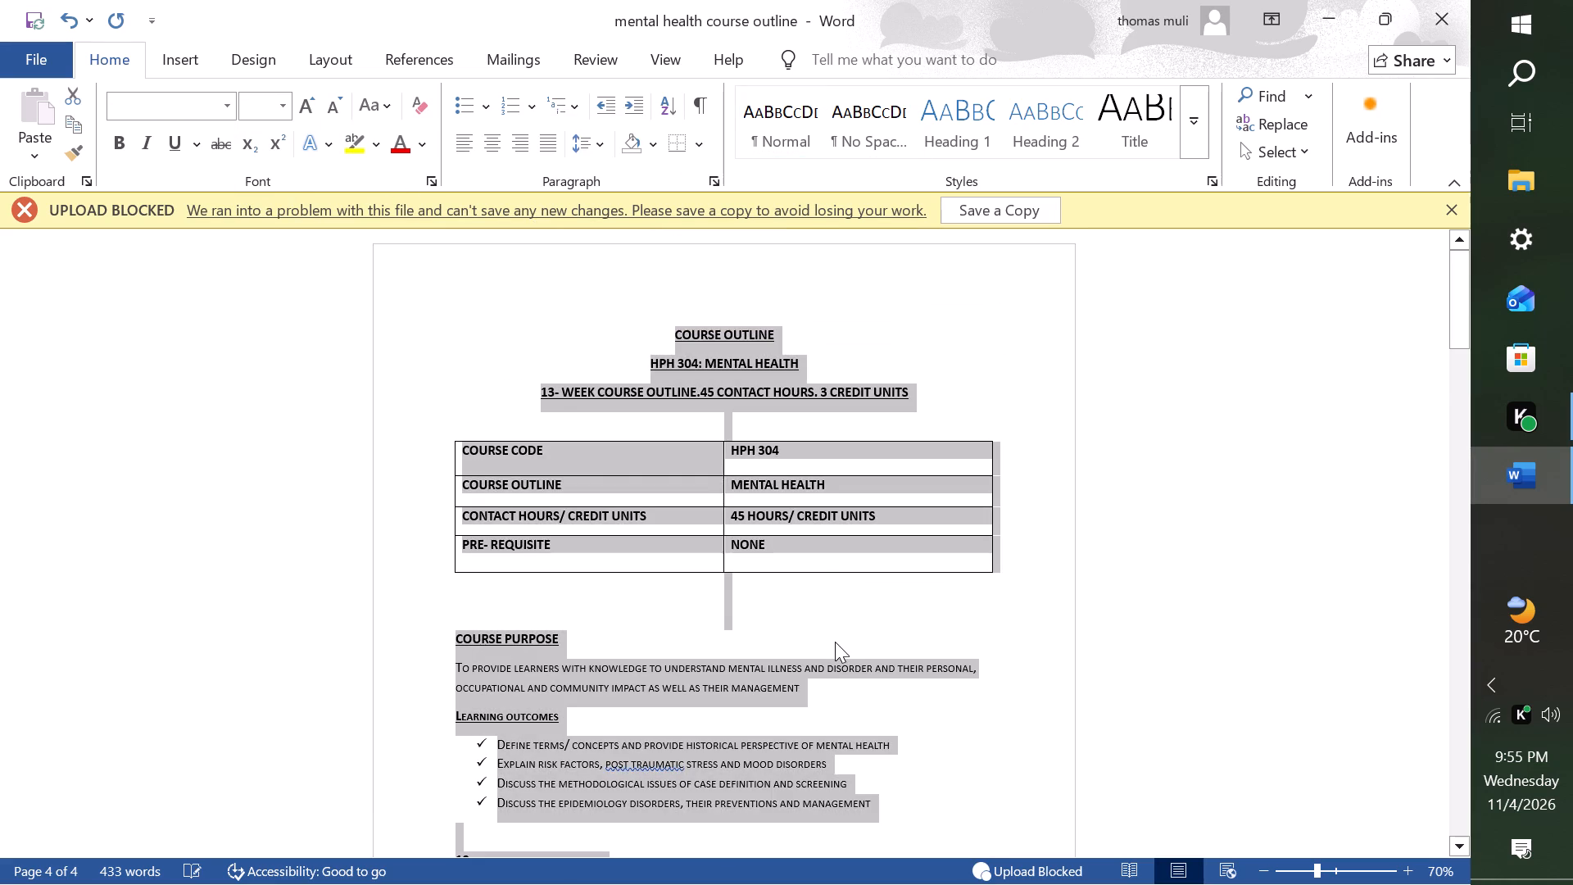
{"action": "scroll", "coordinate": [835, 642], "scroll_direction": "down", "scroll_amount": 10}
{"action": "left_click", "coordinate": [835, 642]}
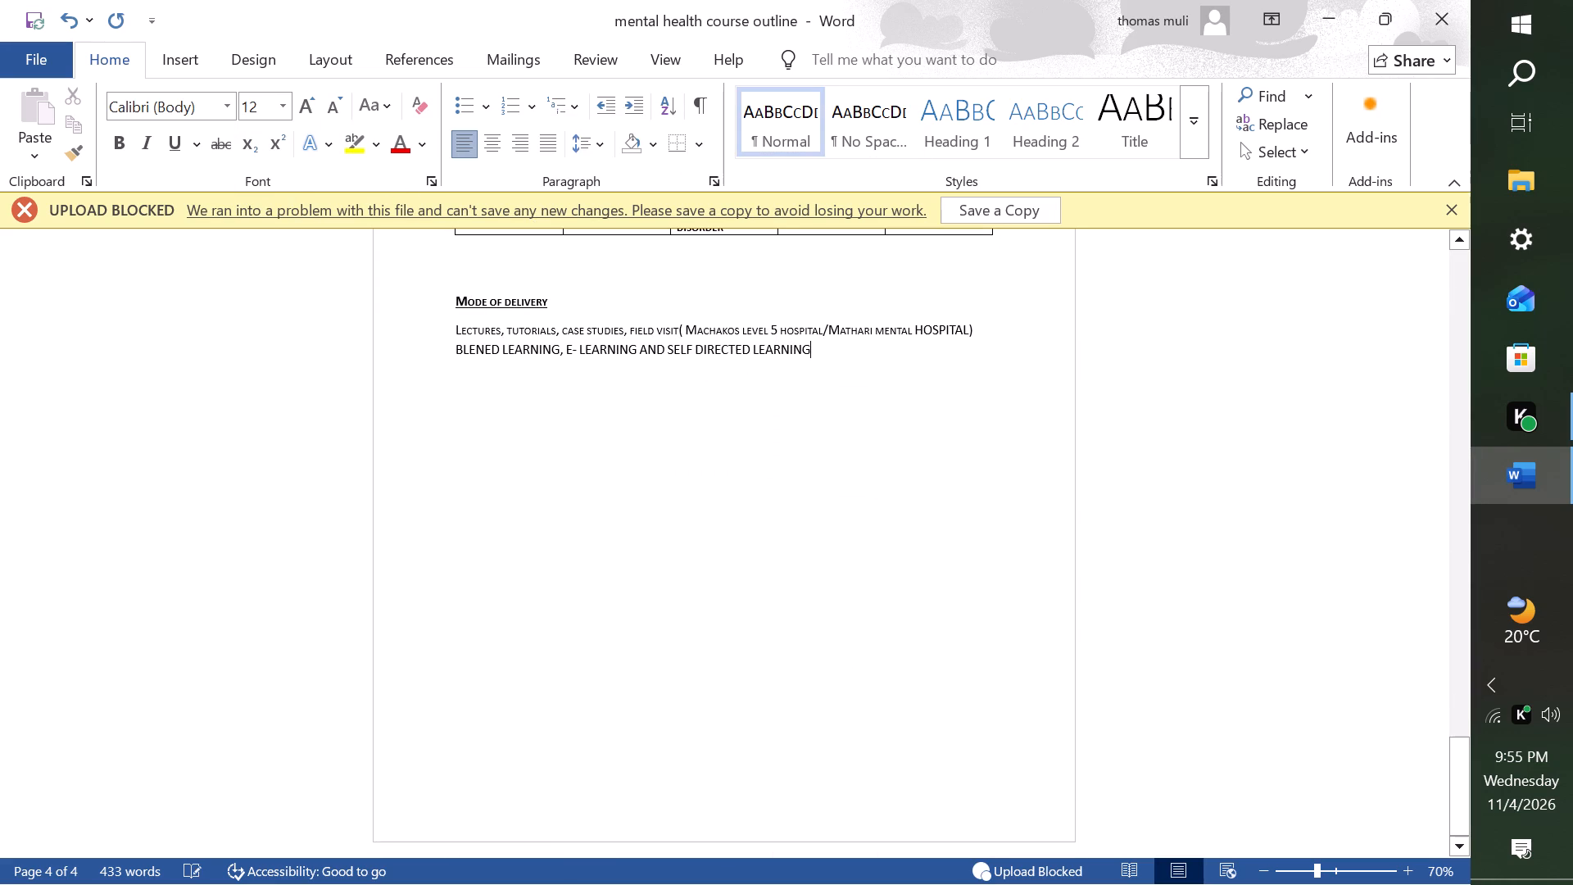
{"action": "left_click_drag", "start_coordinate": [820, 356], "coordinate": [539, 343]}
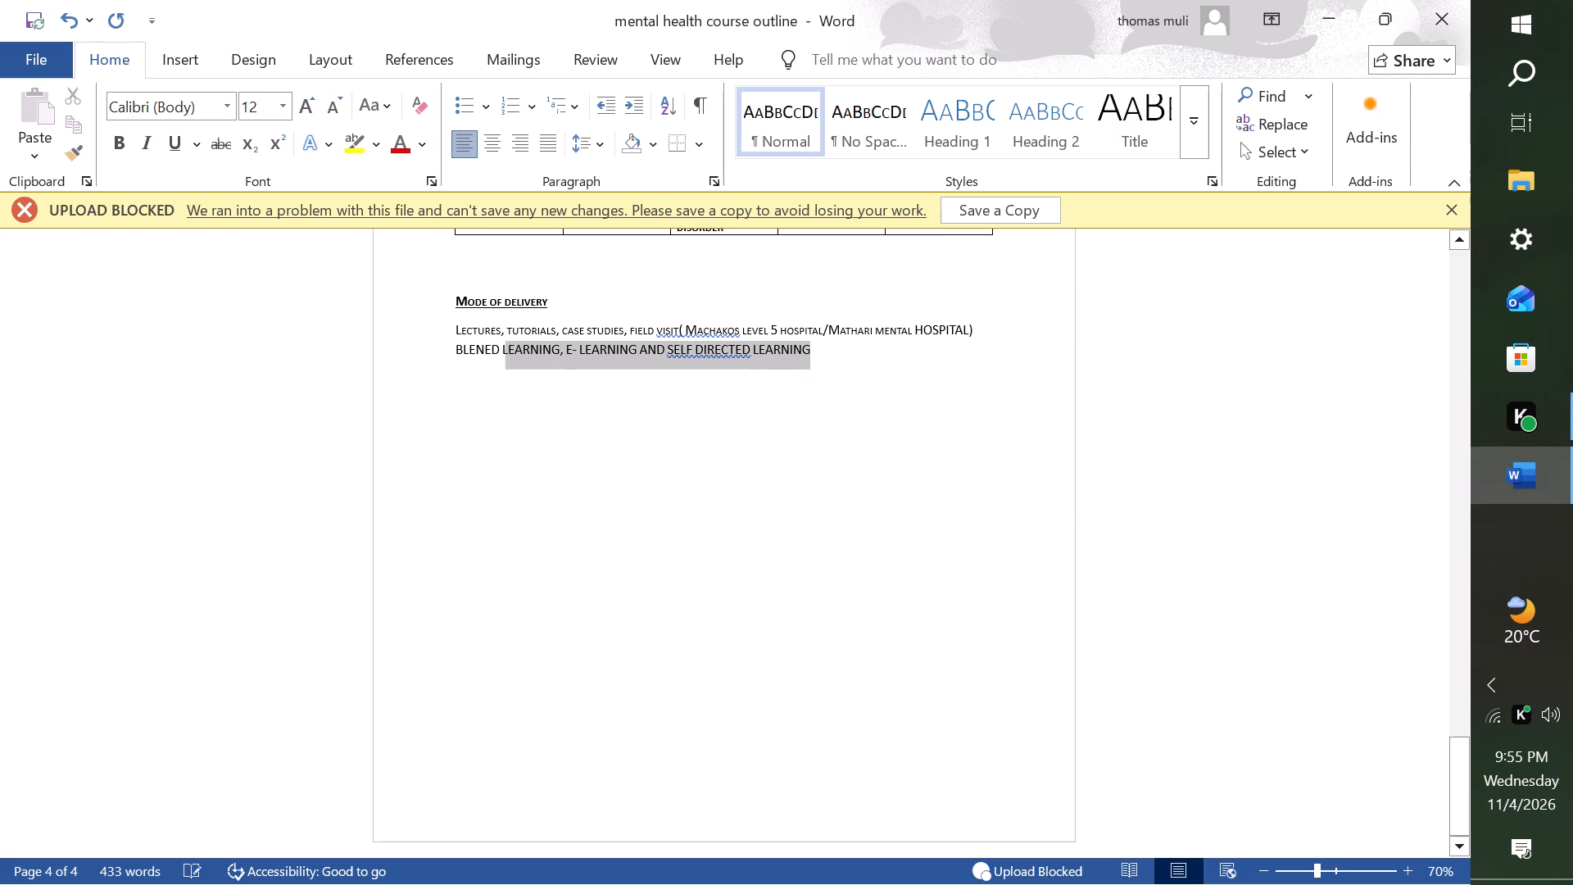
{"action": "left_click_drag", "start_coordinate": [539, 343], "coordinate": [321, 338]}
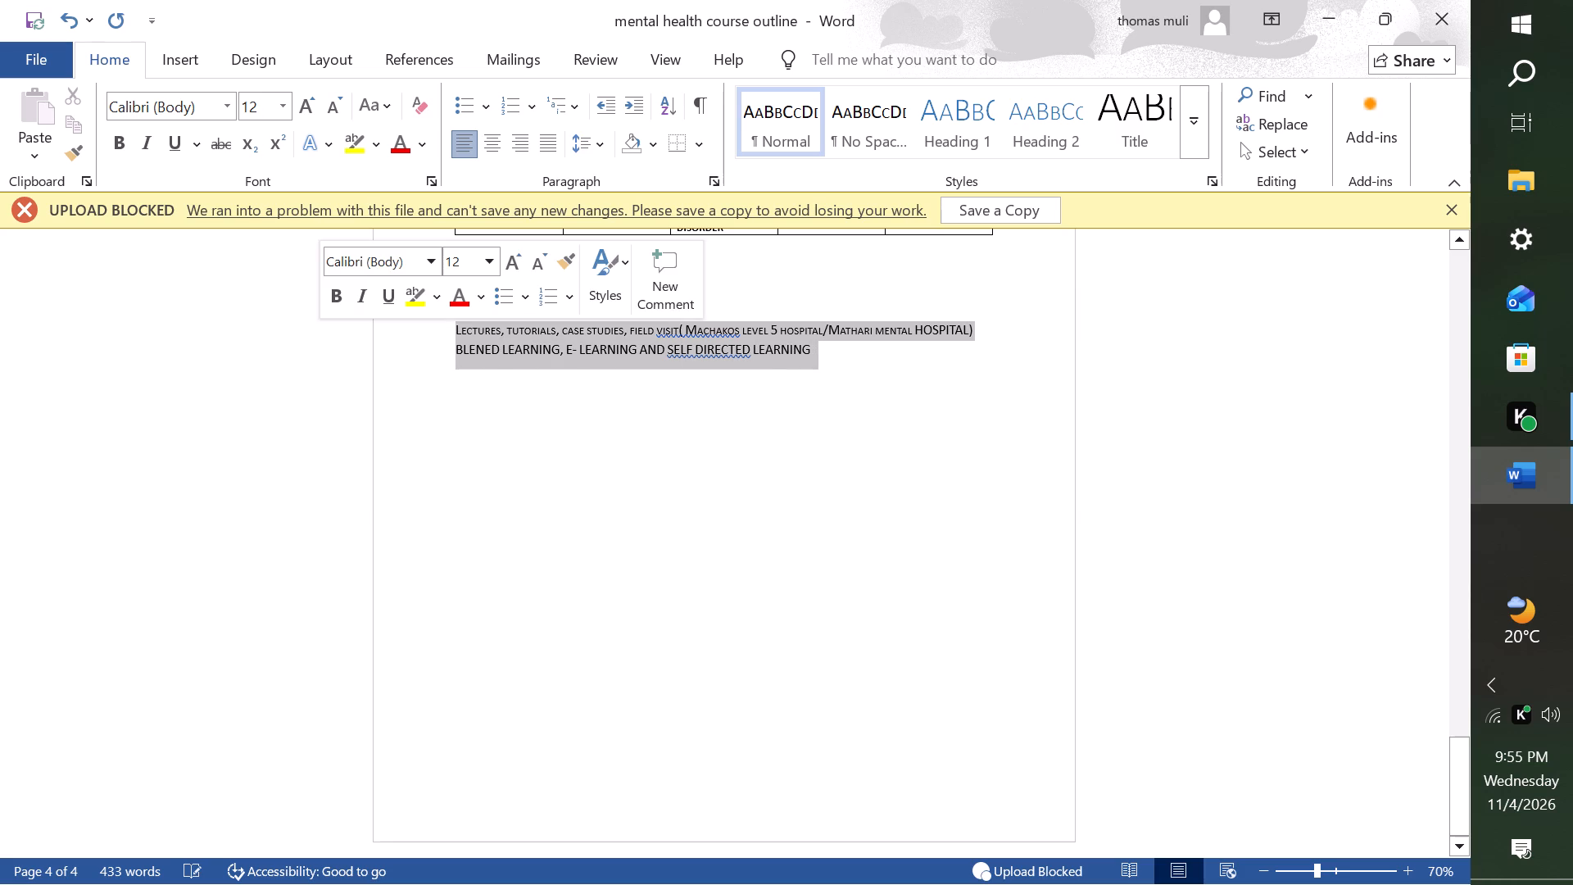
{"action": "key", "text": "BackSpace"}
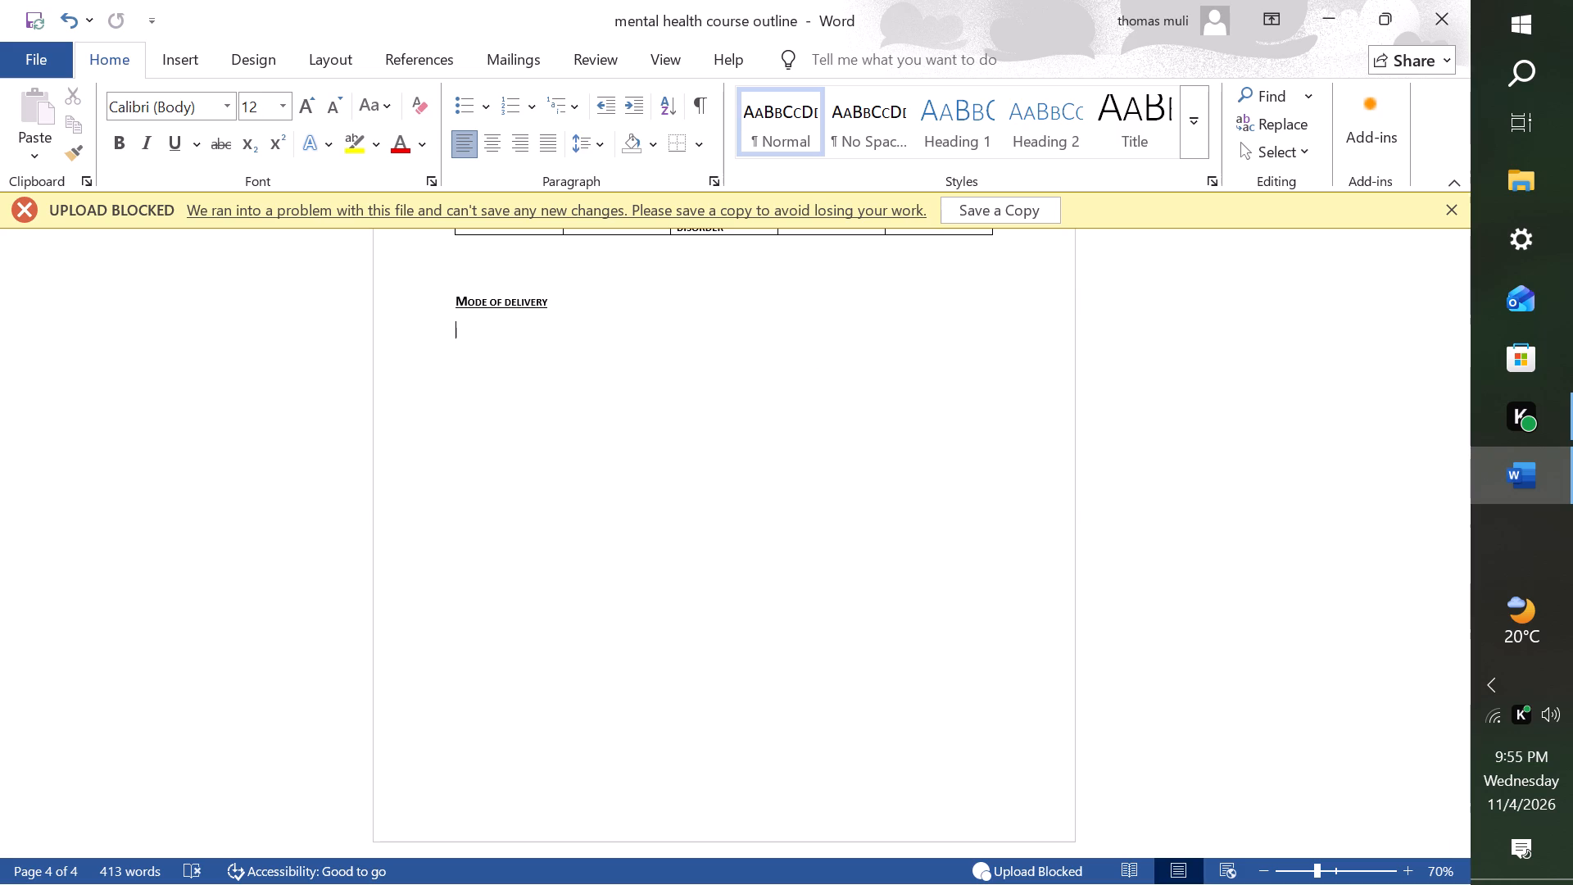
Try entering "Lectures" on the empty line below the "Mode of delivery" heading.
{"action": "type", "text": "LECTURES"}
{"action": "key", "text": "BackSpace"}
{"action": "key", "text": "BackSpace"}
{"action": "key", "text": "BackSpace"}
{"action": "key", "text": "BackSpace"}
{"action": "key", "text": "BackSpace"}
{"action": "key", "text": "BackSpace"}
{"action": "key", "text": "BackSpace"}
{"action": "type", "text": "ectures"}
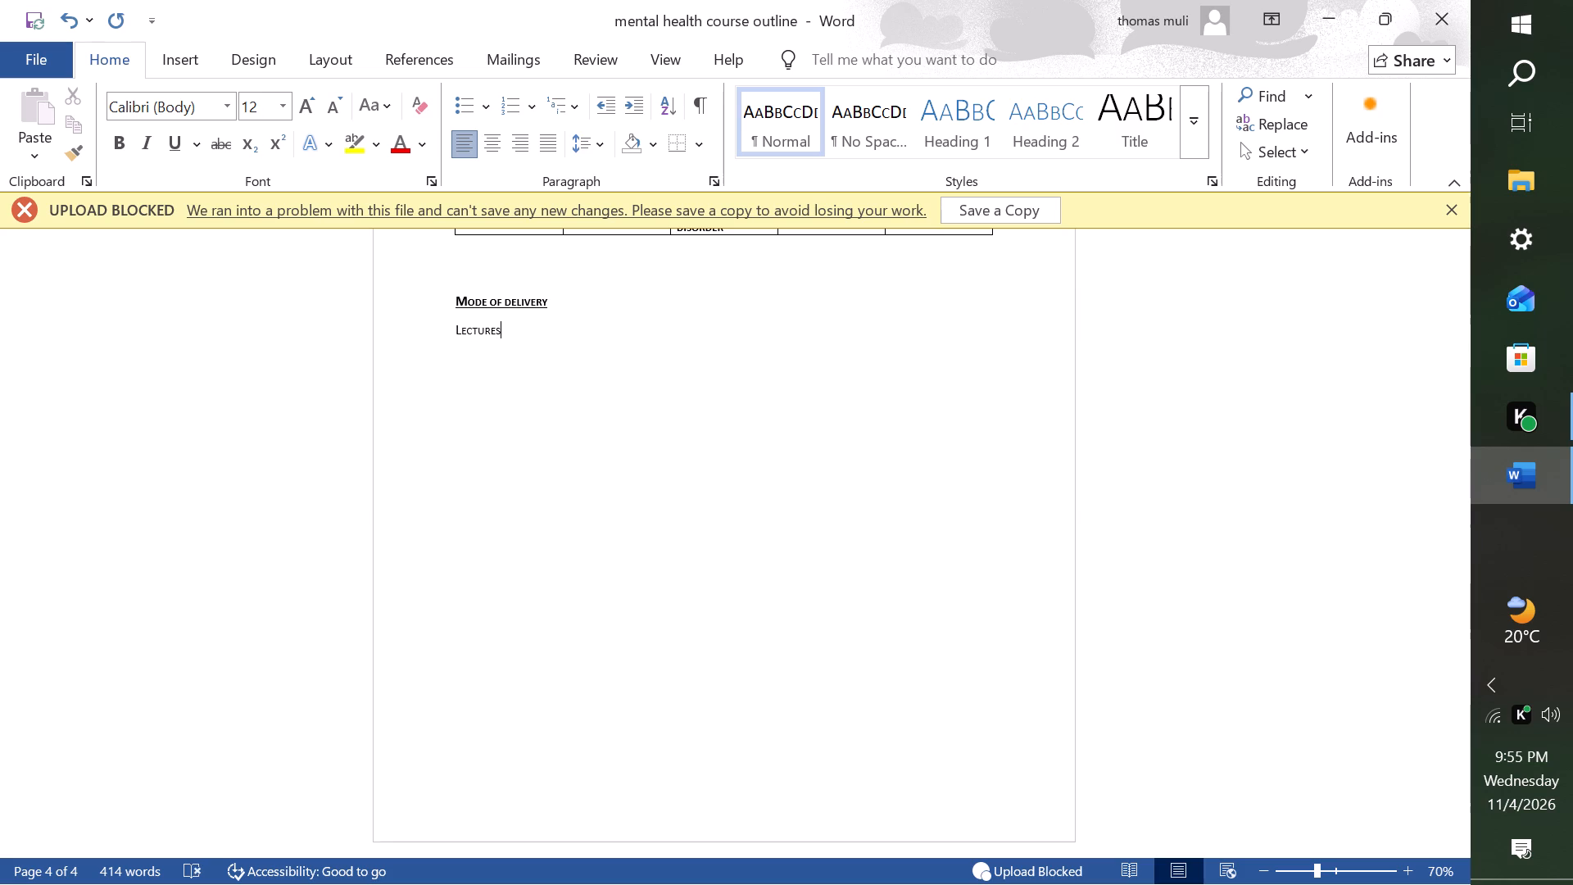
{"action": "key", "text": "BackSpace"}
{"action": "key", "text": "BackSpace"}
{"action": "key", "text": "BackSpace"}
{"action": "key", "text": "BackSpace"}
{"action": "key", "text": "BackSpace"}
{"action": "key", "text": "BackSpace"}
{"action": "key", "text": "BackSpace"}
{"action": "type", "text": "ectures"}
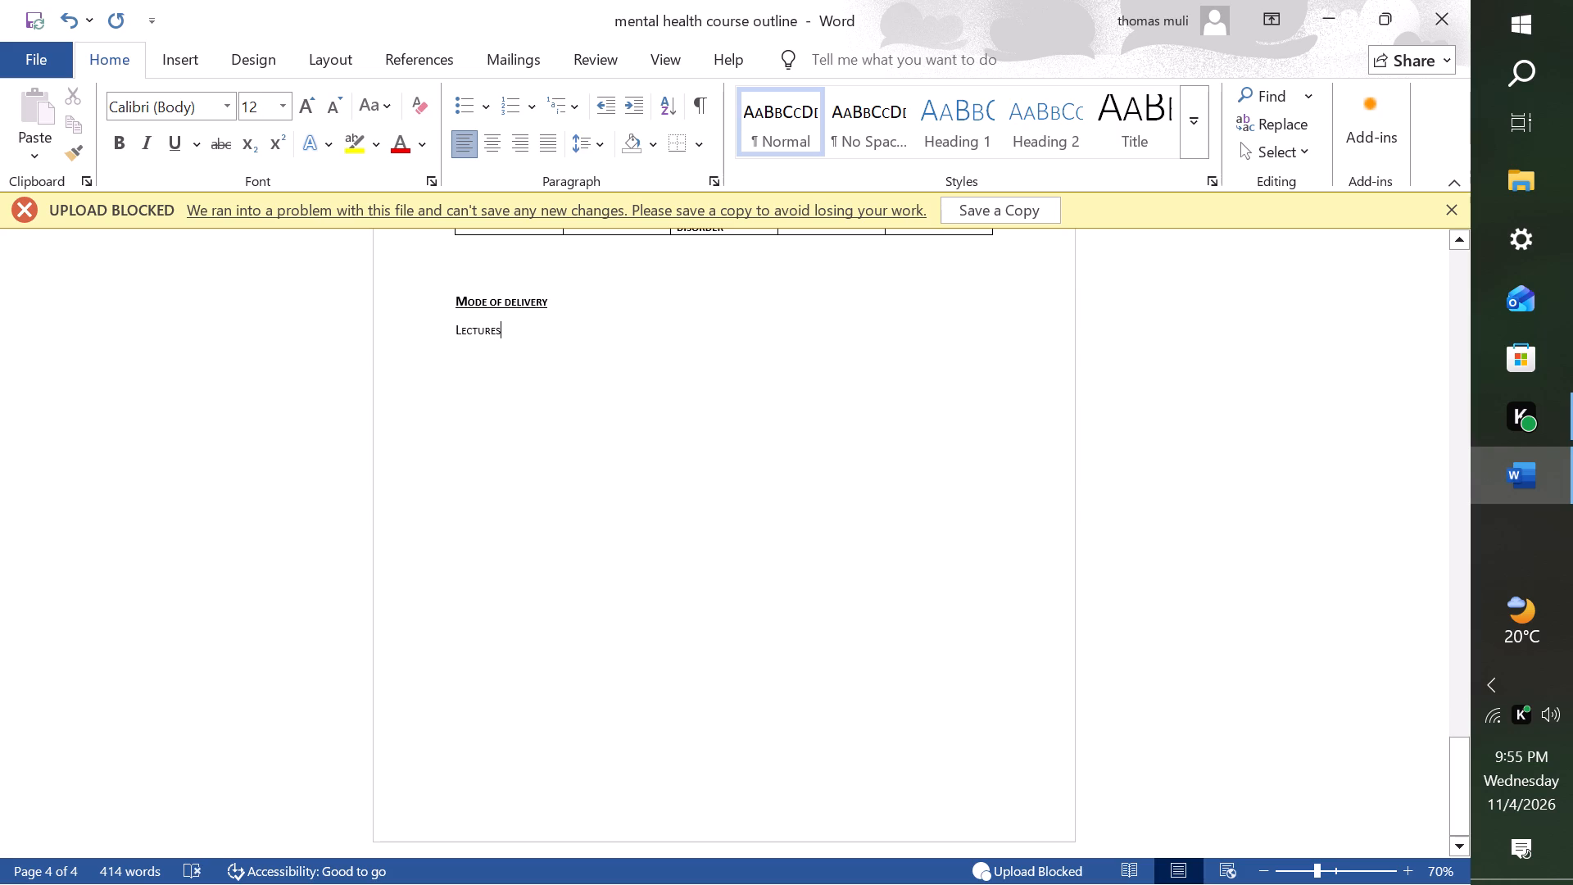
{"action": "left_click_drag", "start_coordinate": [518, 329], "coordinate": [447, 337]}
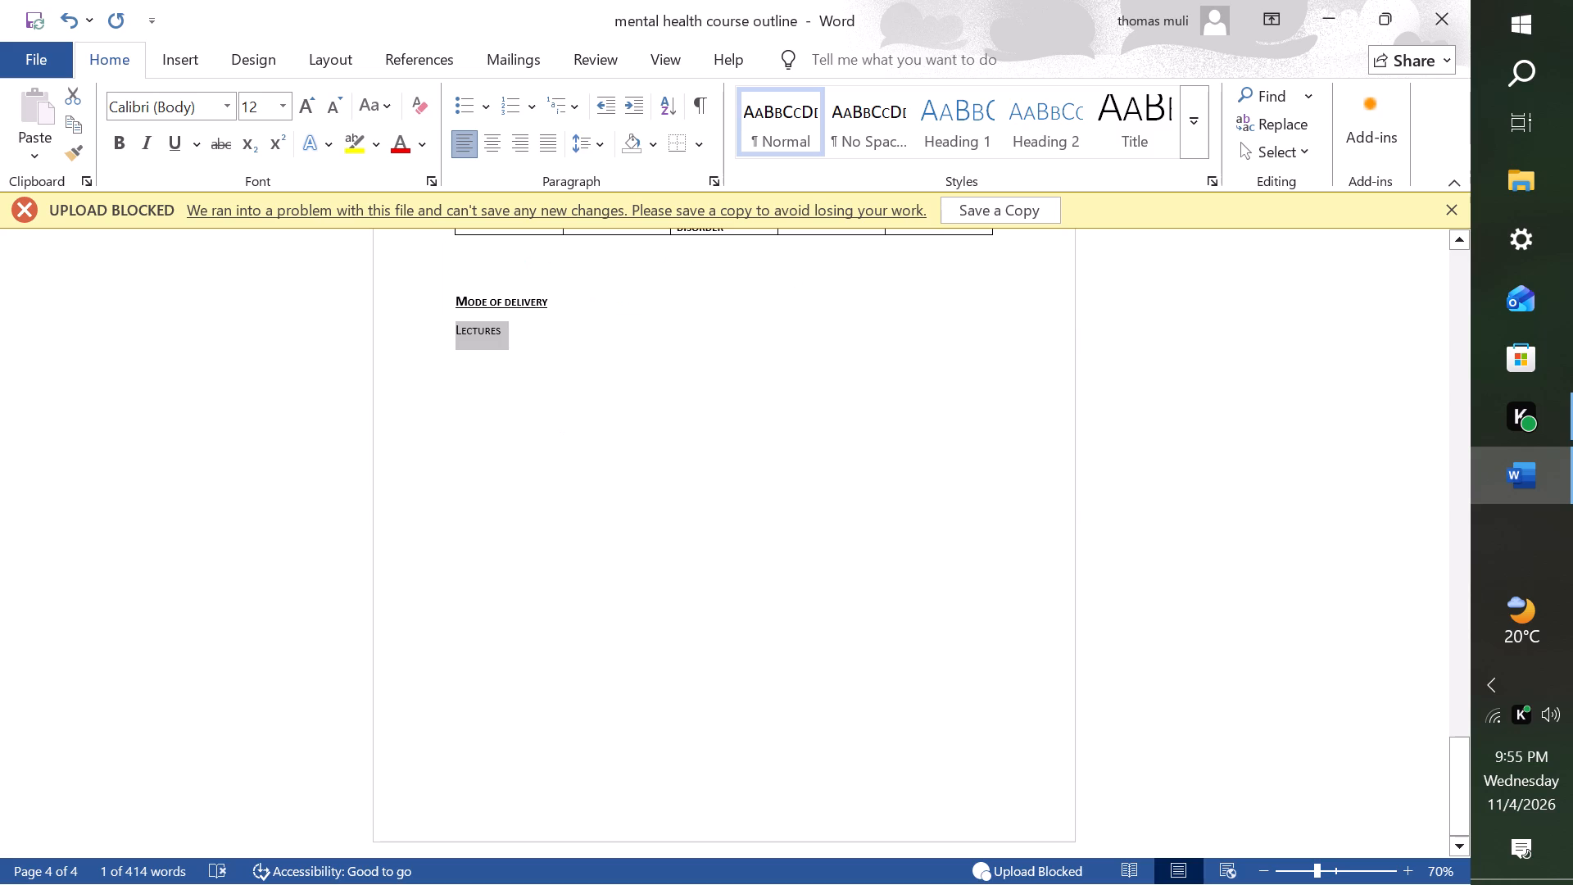
Undo the recent typing and formatting back to the point where only "mode" stands below the table.
{"action": "key", "text": "ctrl+z"}
{"action": "key", "text": "ctrl+z"}
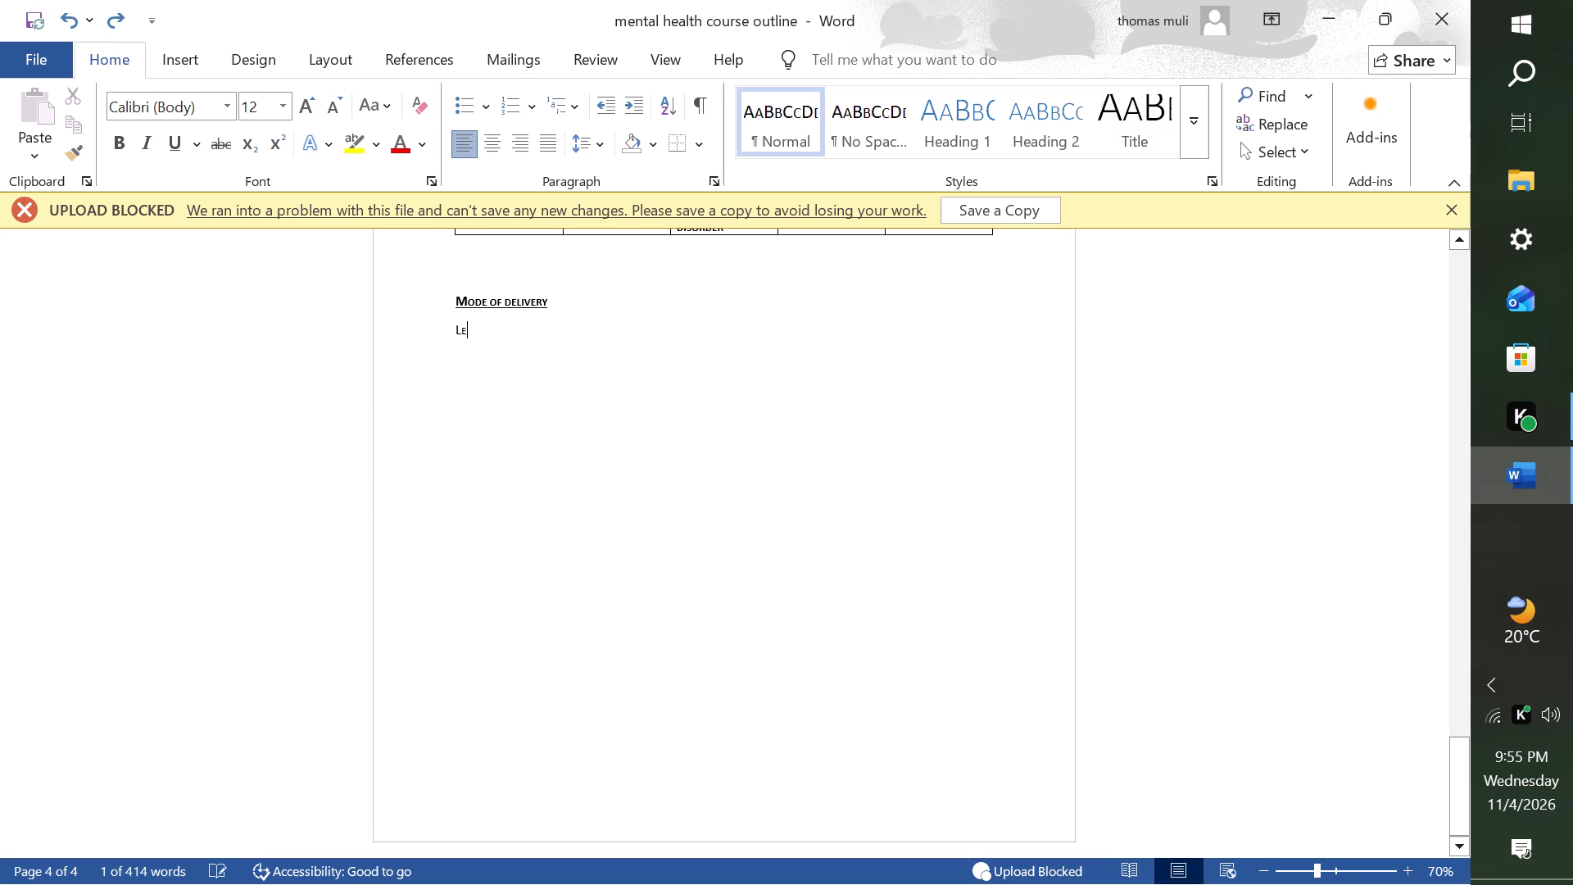
{"action": "key", "text": "ctrl+z"}
{"action": "key", "text": "ctrl+z"}
{"action": "key", "text": "ctrl+z"}
{"action": "key", "text": "ctrl+z"}
{"action": "key", "text": "ctrl+z"}
{"action": "key", "text": "ctrl+z"}
{"action": "key", "text": "ctrl+z"}
{"action": "key", "text": "ctrl+z"}
{"action": "key", "text": "ctrl+z"}
{"action": "key", "text": "ctrl+z"}
{"action": "key", "text": "ctrl+z"}
{"action": "key", "text": "ctrl+z"}
{"action": "key", "text": "ctrl+z"}
{"action": "key", "text": "ctrl+z"}
{"action": "key", "text": "ctrl+z"}
{"action": "key", "text": "ctrl+z"}
{"action": "key", "text": "ctrl+z"}
{"action": "key", "text": "ctrl+z"}
{"action": "key", "text": "ctrl+z"}
{"action": "key", "text": "ctrl+z"}
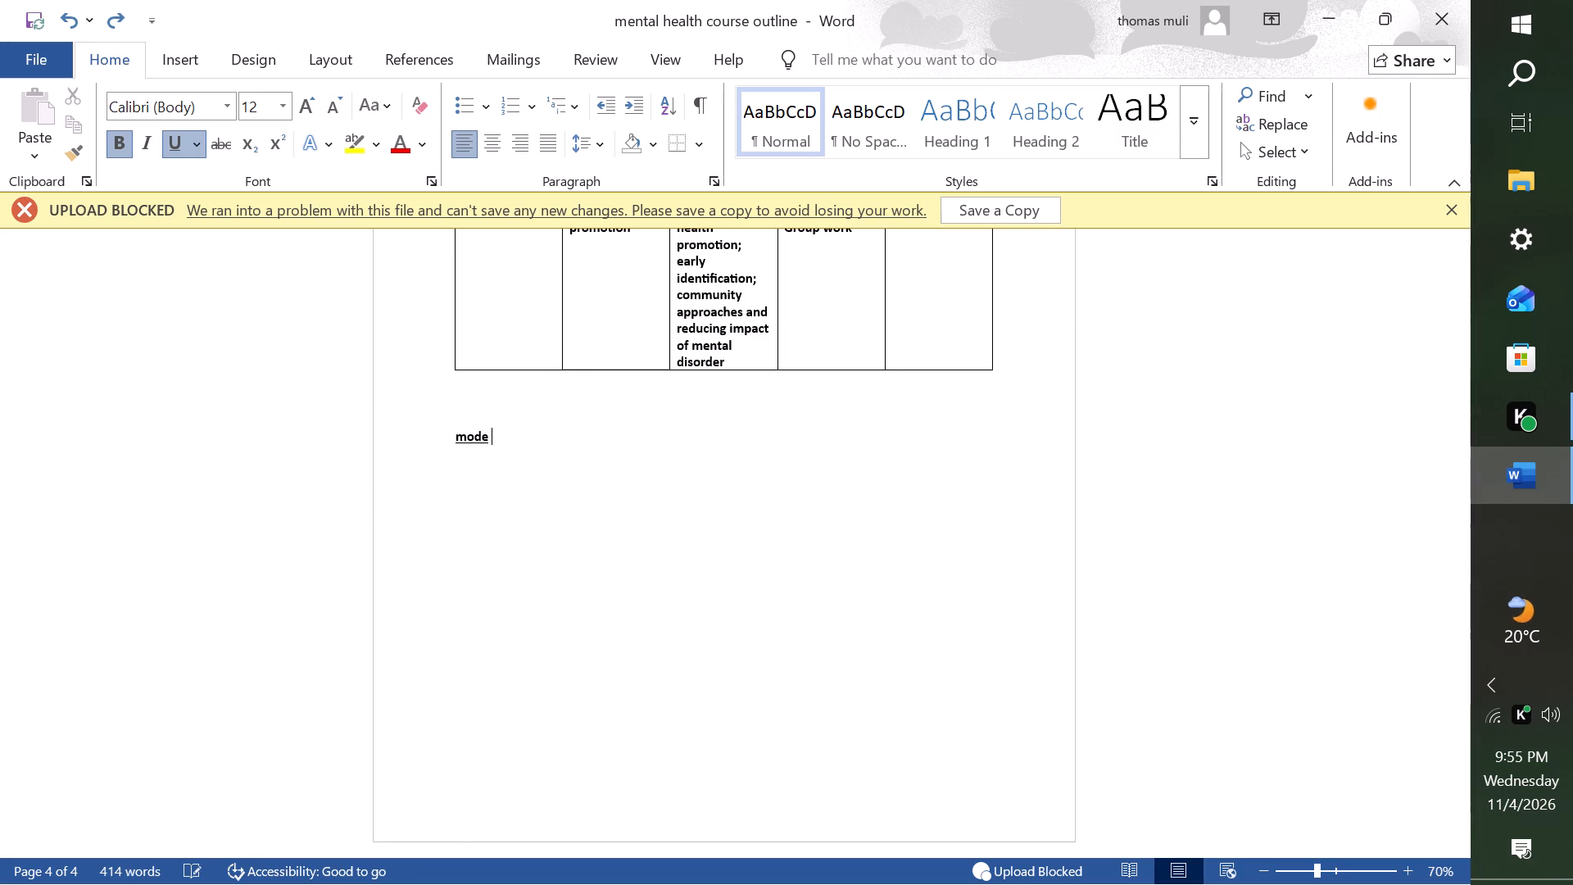
{"action": "scroll", "coordinate": [560, 443], "scroll_direction": "up", "scroll_amount": 3}
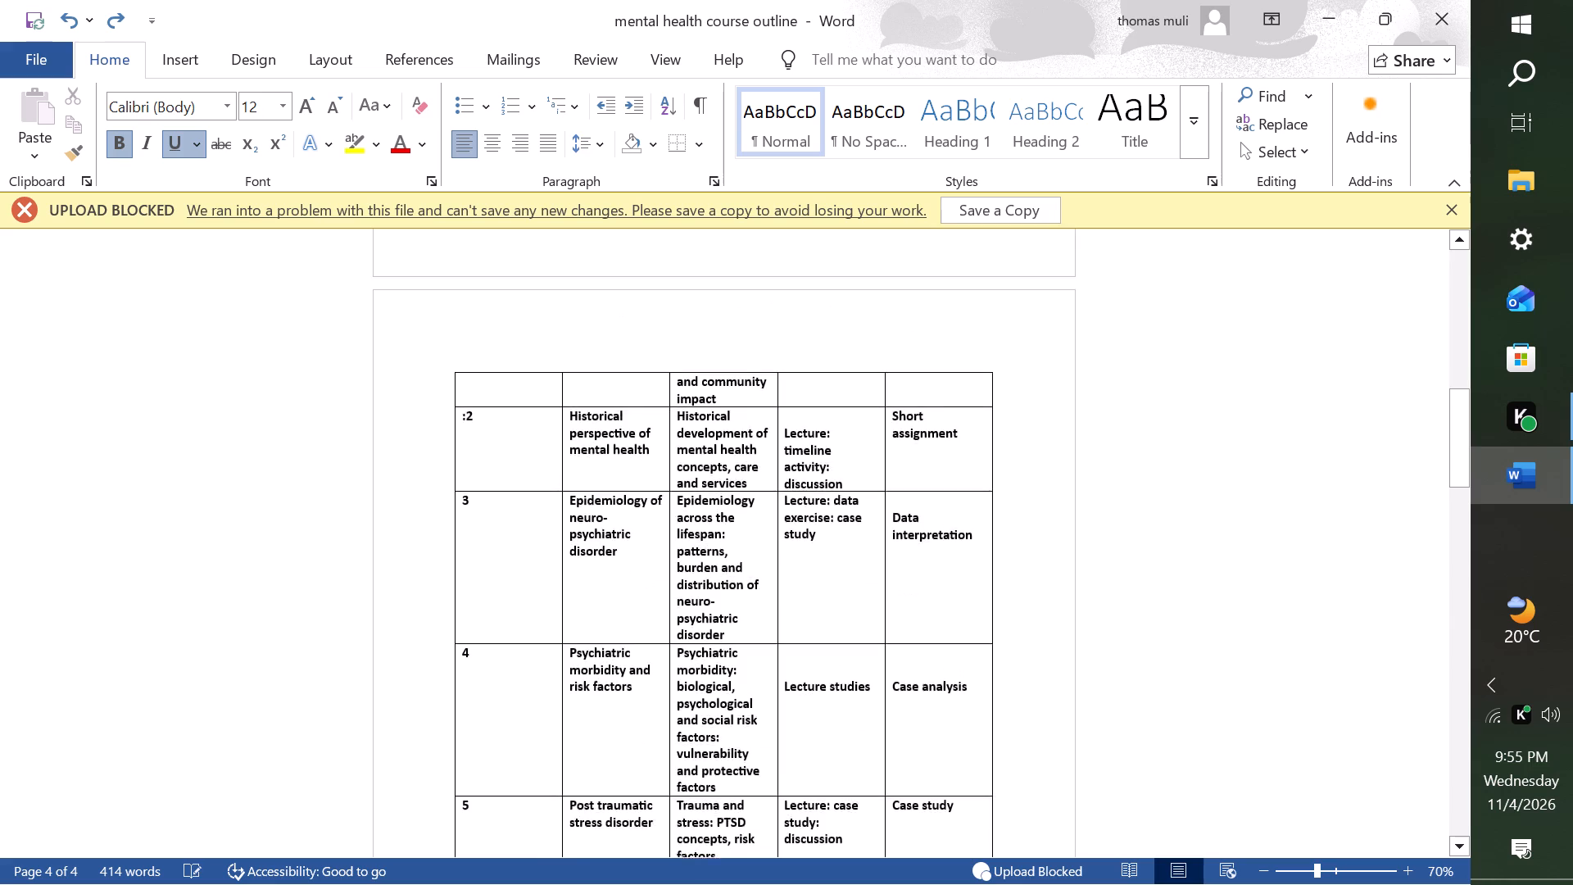
{"action": "scroll", "coordinate": [560, 443], "scroll_direction": "up", "scroll_amount": 1}
{"action": "scroll", "coordinate": [560, 443], "scroll_direction": "down", "scroll_amount": 6}
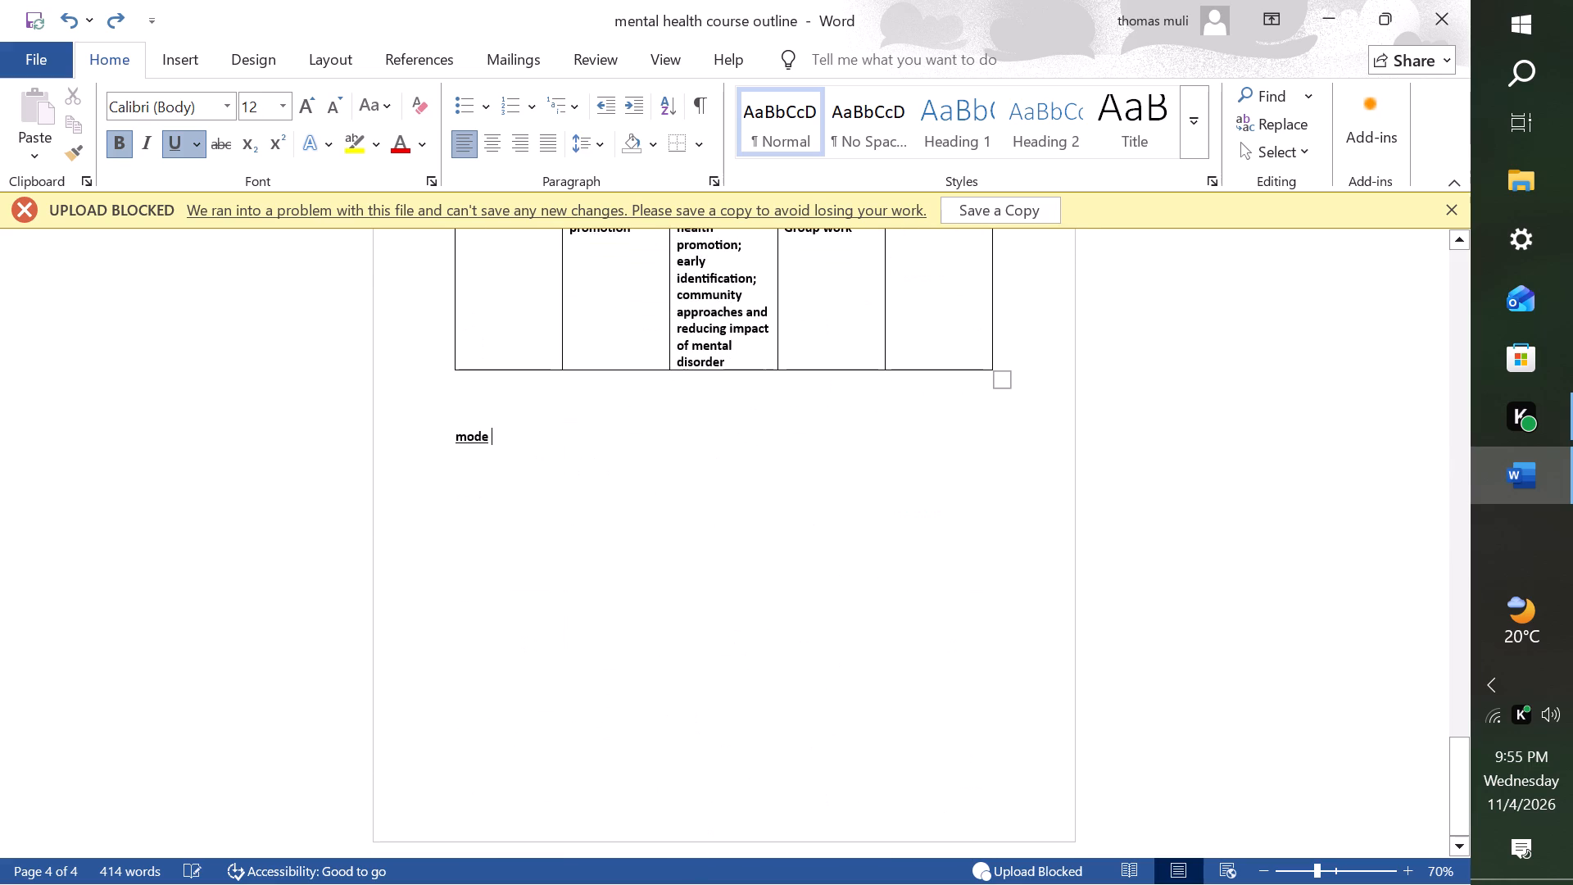
Replace "mode" below the table with the capitalised heading "MODE OF DELIVERY" and start a new line under it.
{"action": "key", "text": "BackSpace"}
{"action": "key", "text": "BackSpace"}
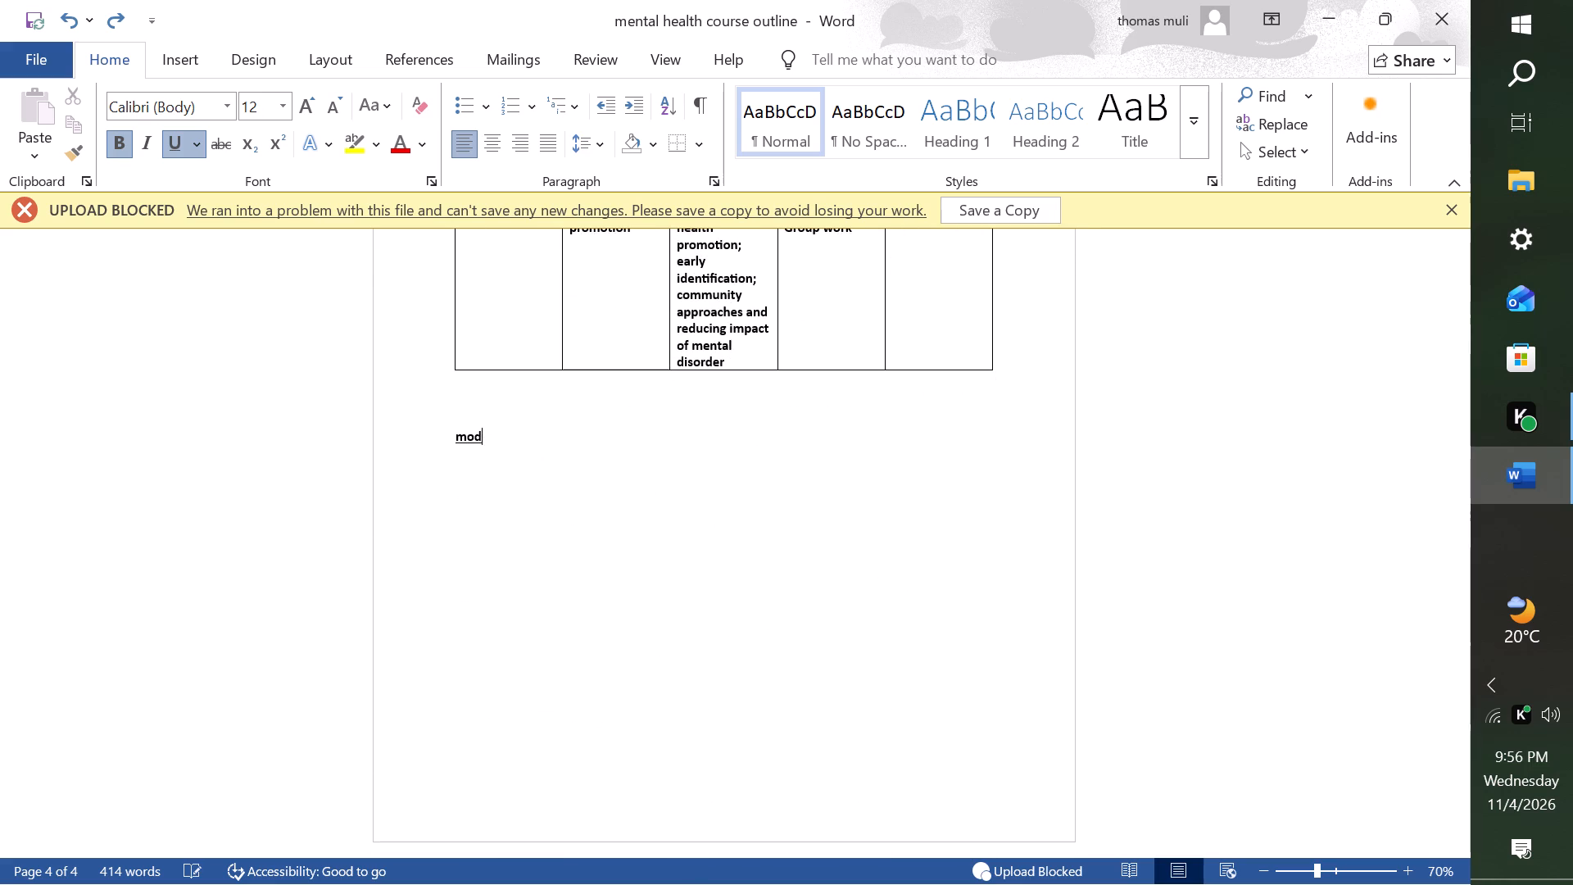
{"action": "key", "text": "BackSpace"}
{"action": "key", "text": "BackSpace"}
{"action": "key", "text": "BackSpace"}
{"action": "key", "text": "m"}
{"action": "key", "text": "o"}
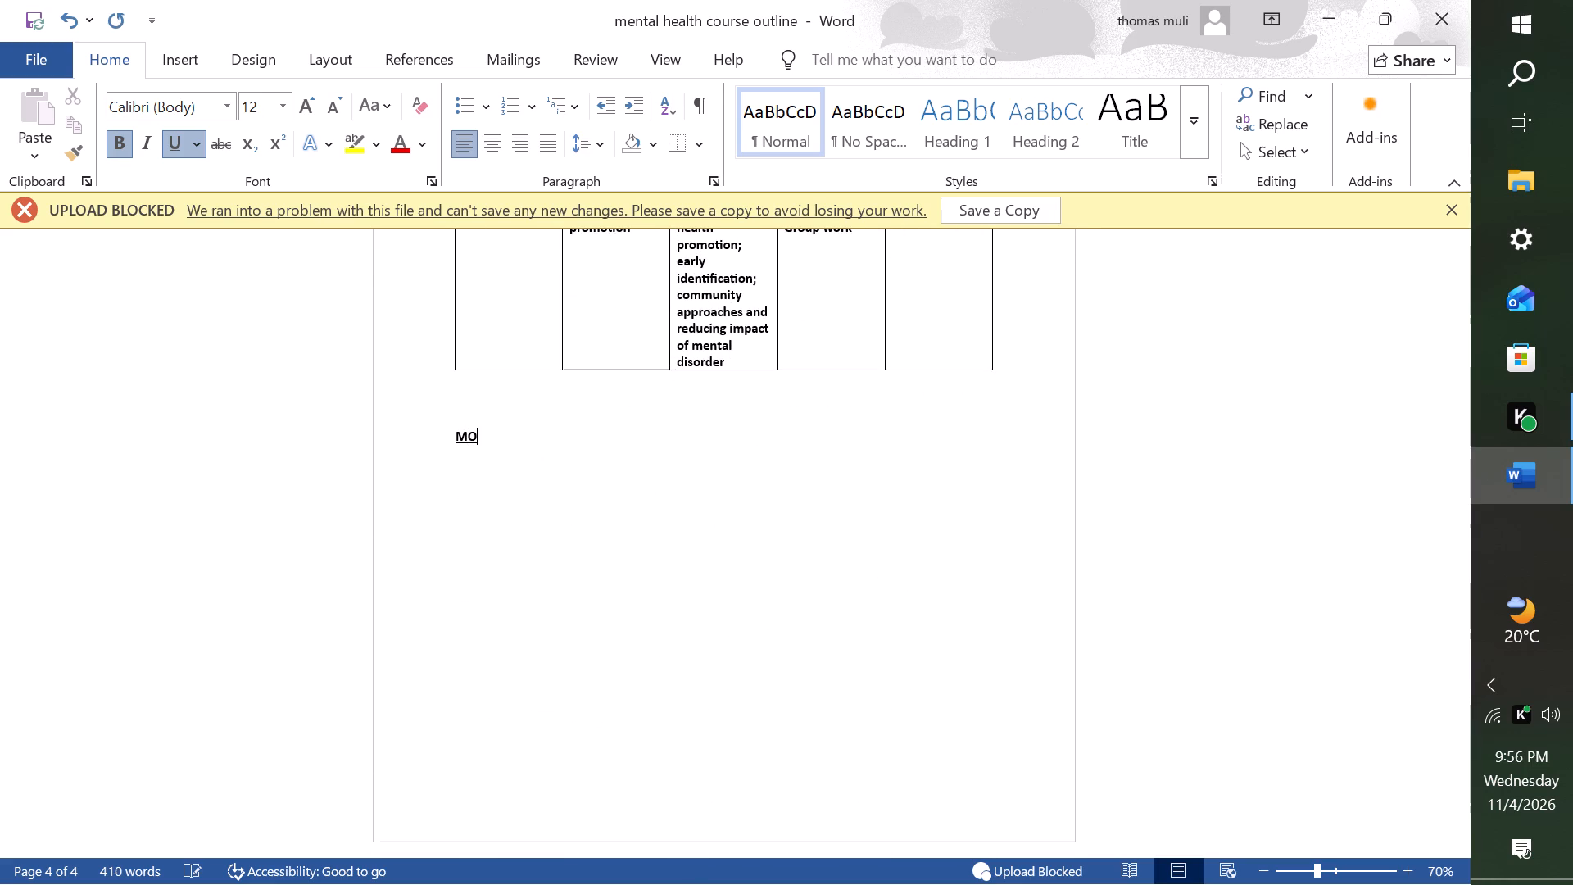
{"action": "type", "text": "DE"}
{"action": "key", "text": "space"}
{"action": "type", "text": "o"}
{"action": "type", "text": "f"}
{"action": "key", "text": "space"}
{"action": "key", "text": "BackSpace"}
{"action": "key", "text": "BackSpace"}
{"action": "key", "text": "BackSpace"}
{"action": "key", "text": "o"}
{"action": "key", "text": "BackSpace"}
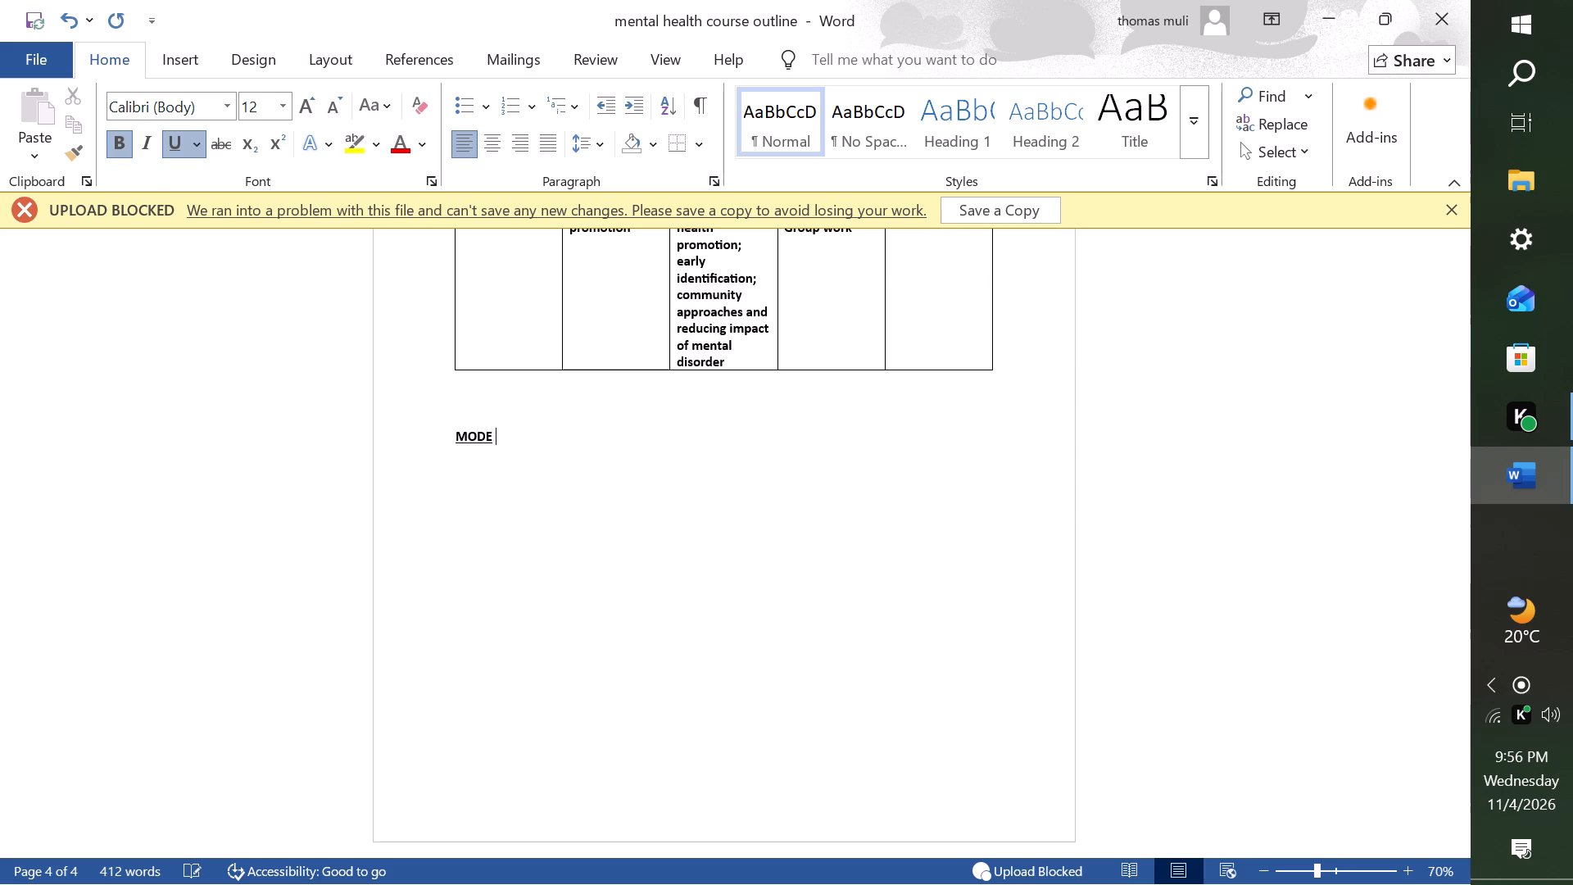
{"action": "type", "text": "OF"}
{"action": "key", "text": "space"}
{"action": "type", "text": "DELIVERY"}
{"action": "key", "text": "Return"}
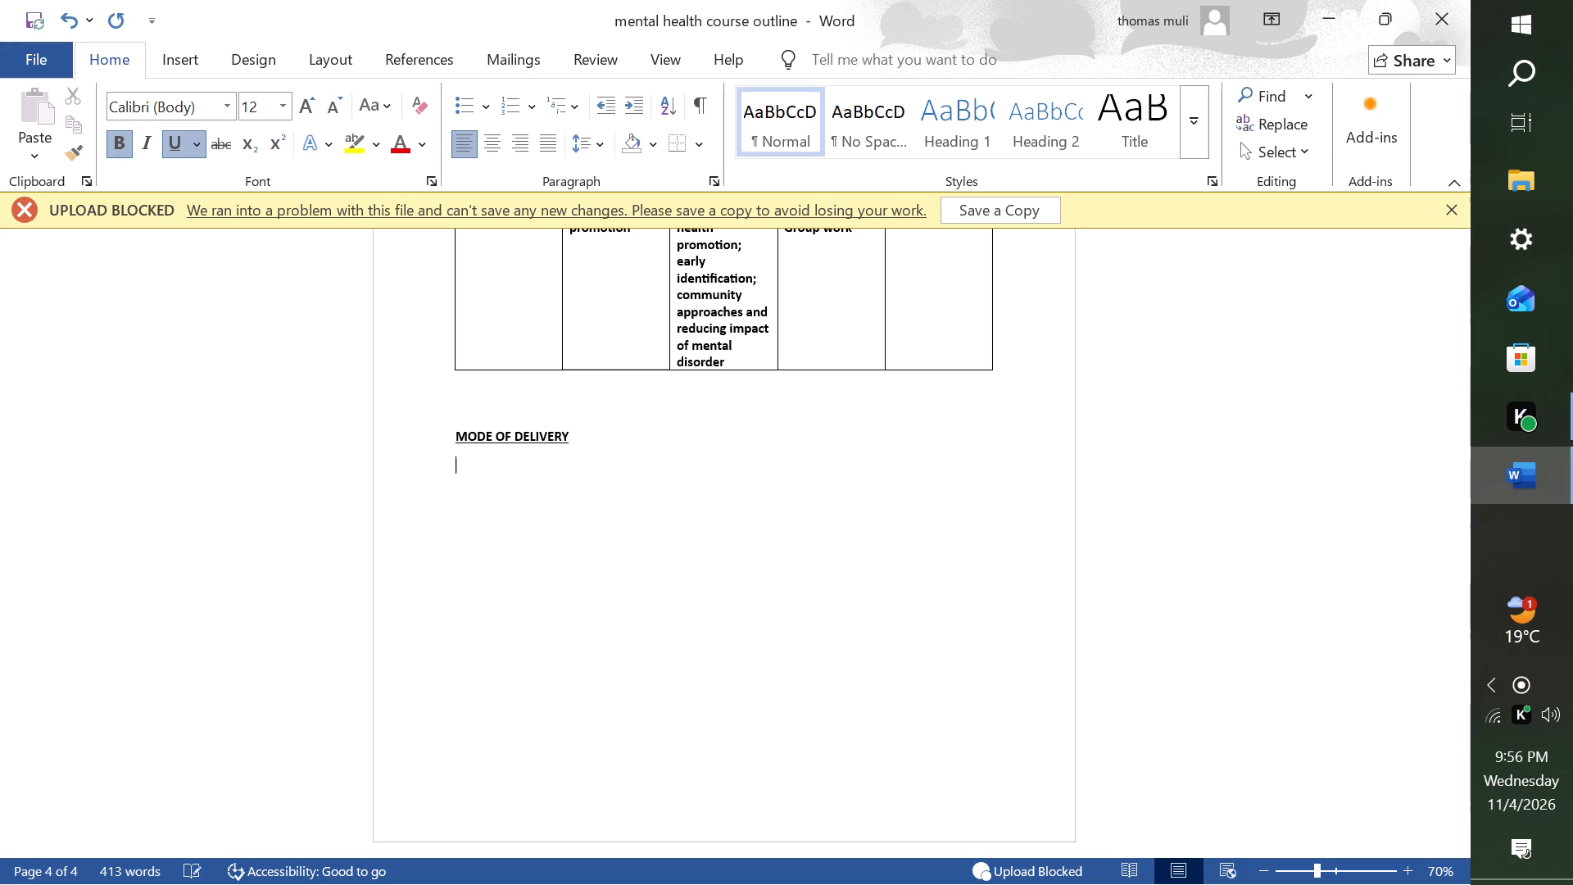
Enter "lecture" on the line below the "MODE OF DELIVERY" heading.
{"action": "key", "text": "l"}
{"action": "key", "text": "r"}
{"action": "key", "text": "BackSpace"}
{"action": "key", "text": "e"}
{"action": "type", "text": "cture"}
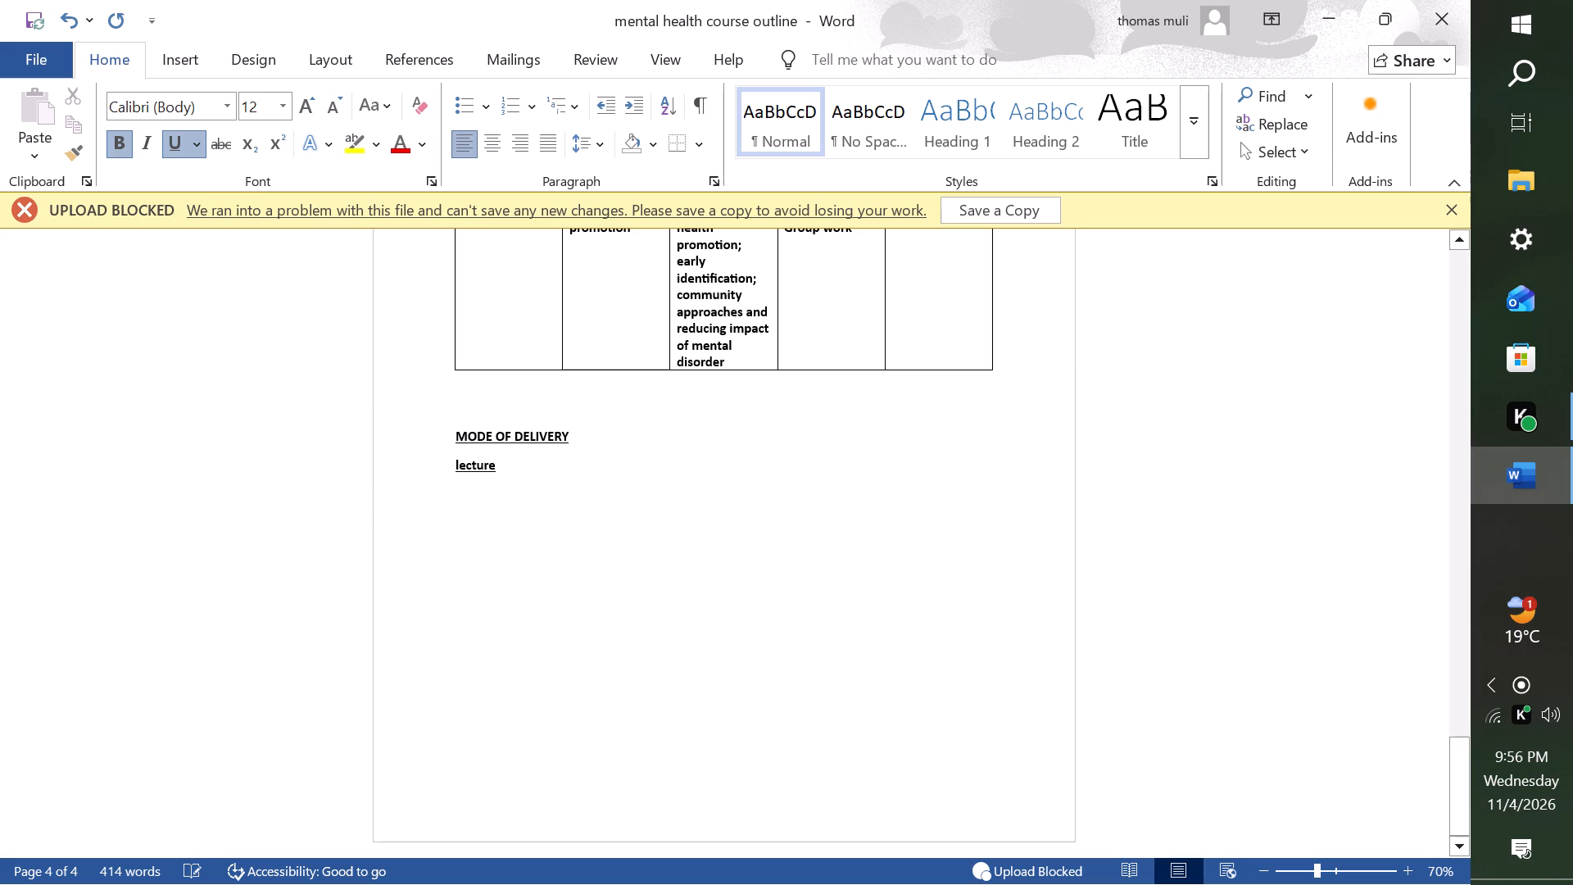
Remove the underline and bold formatting from the word "lecture" below the heading.
{"action": "left_click_drag", "start_coordinate": [501, 472], "coordinate": [451, 470]}
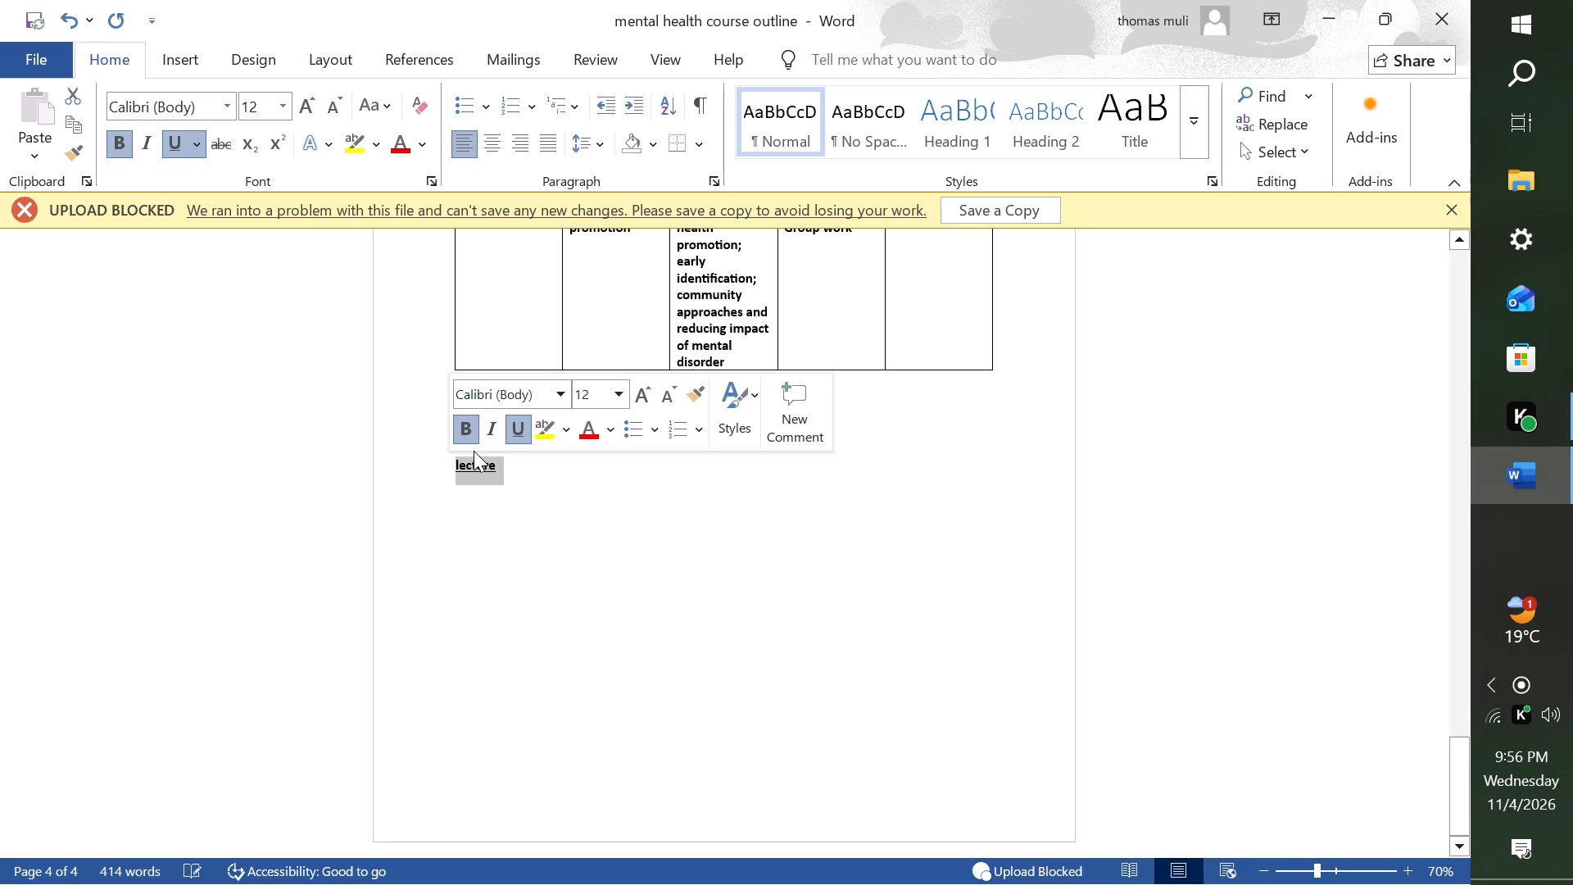
{"action": "left_click_drag", "start_coordinate": [474, 442], "coordinate": [525, 438]}
{"action": "left_click", "coordinate": [525, 438]}
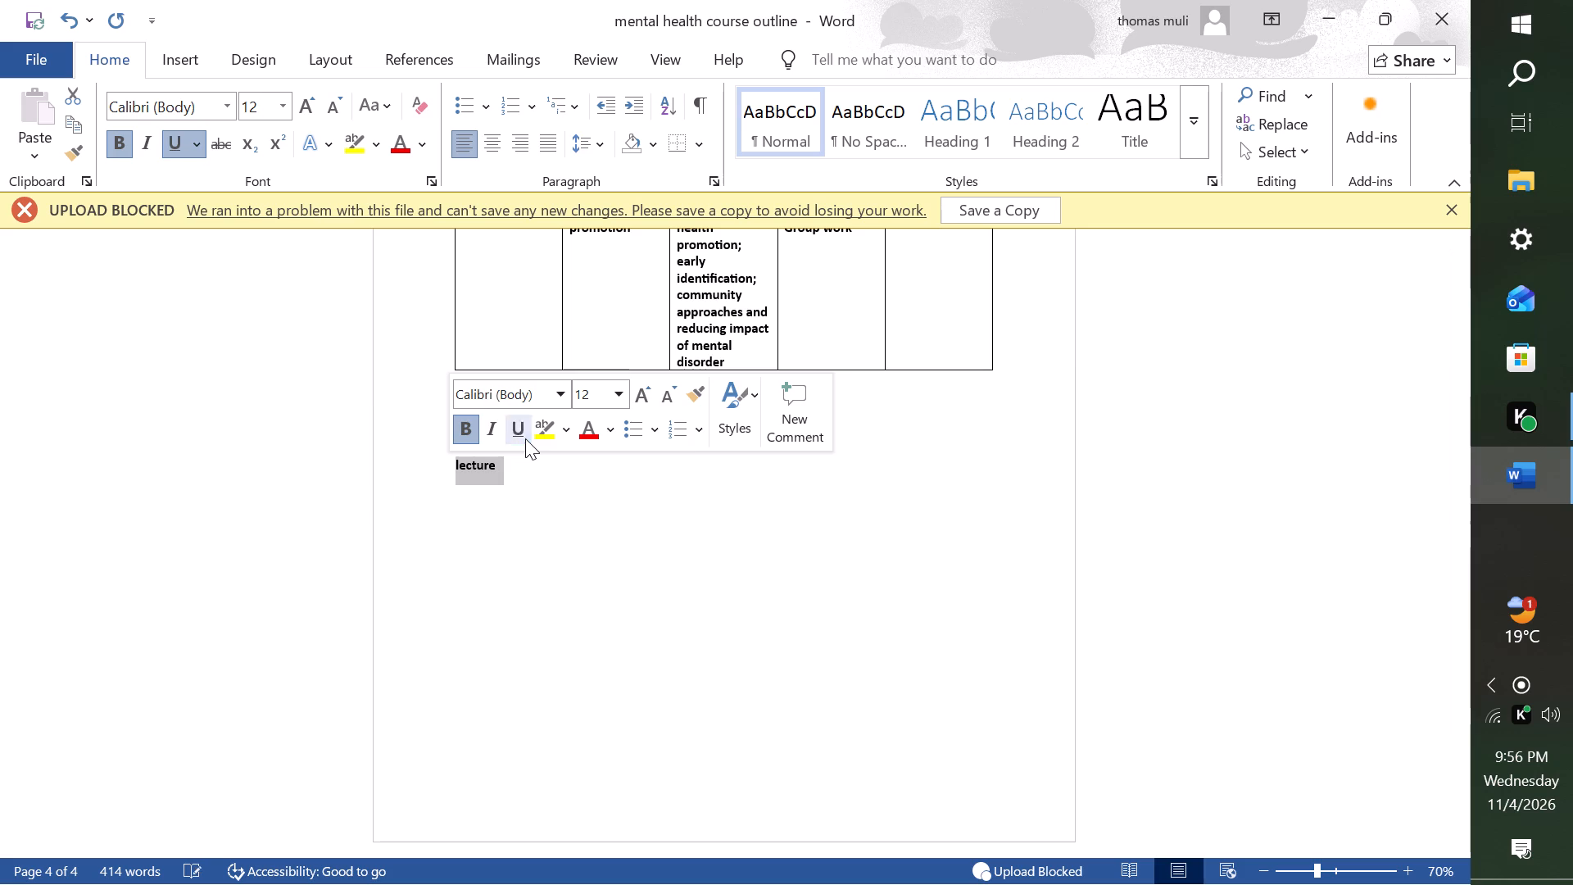
{"action": "left_click", "coordinate": [530, 492]}
{"action": "left_click_drag", "start_coordinate": [505, 461], "coordinate": [483, 462]}
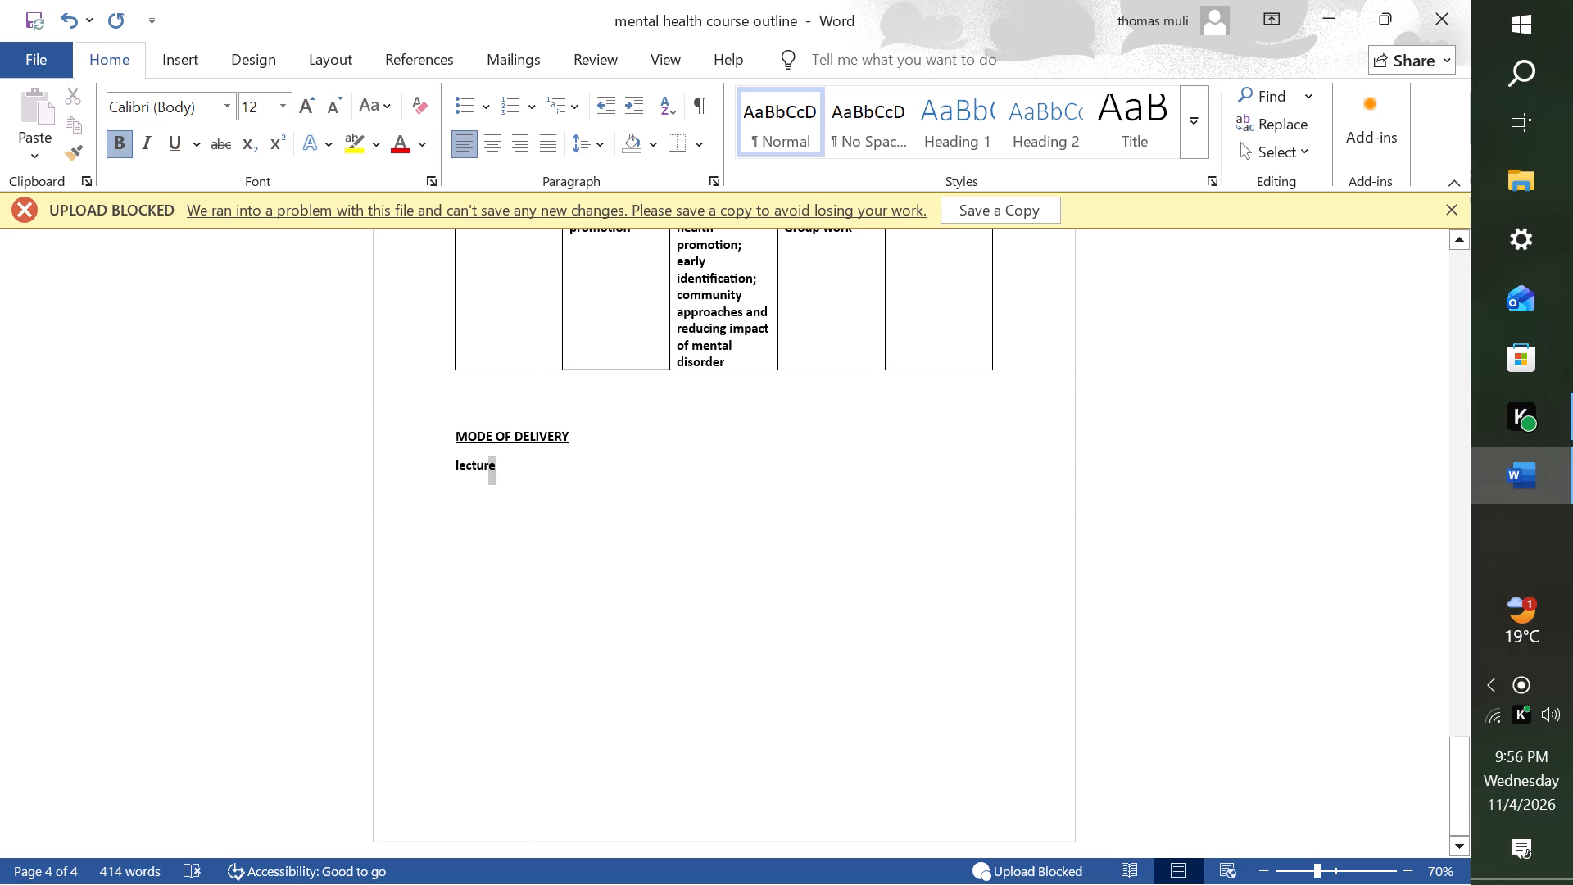
{"action": "left_click_drag", "start_coordinate": [483, 462], "coordinate": [451, 463]}
{"action": "left_click", "coordinate": [464, 427]}
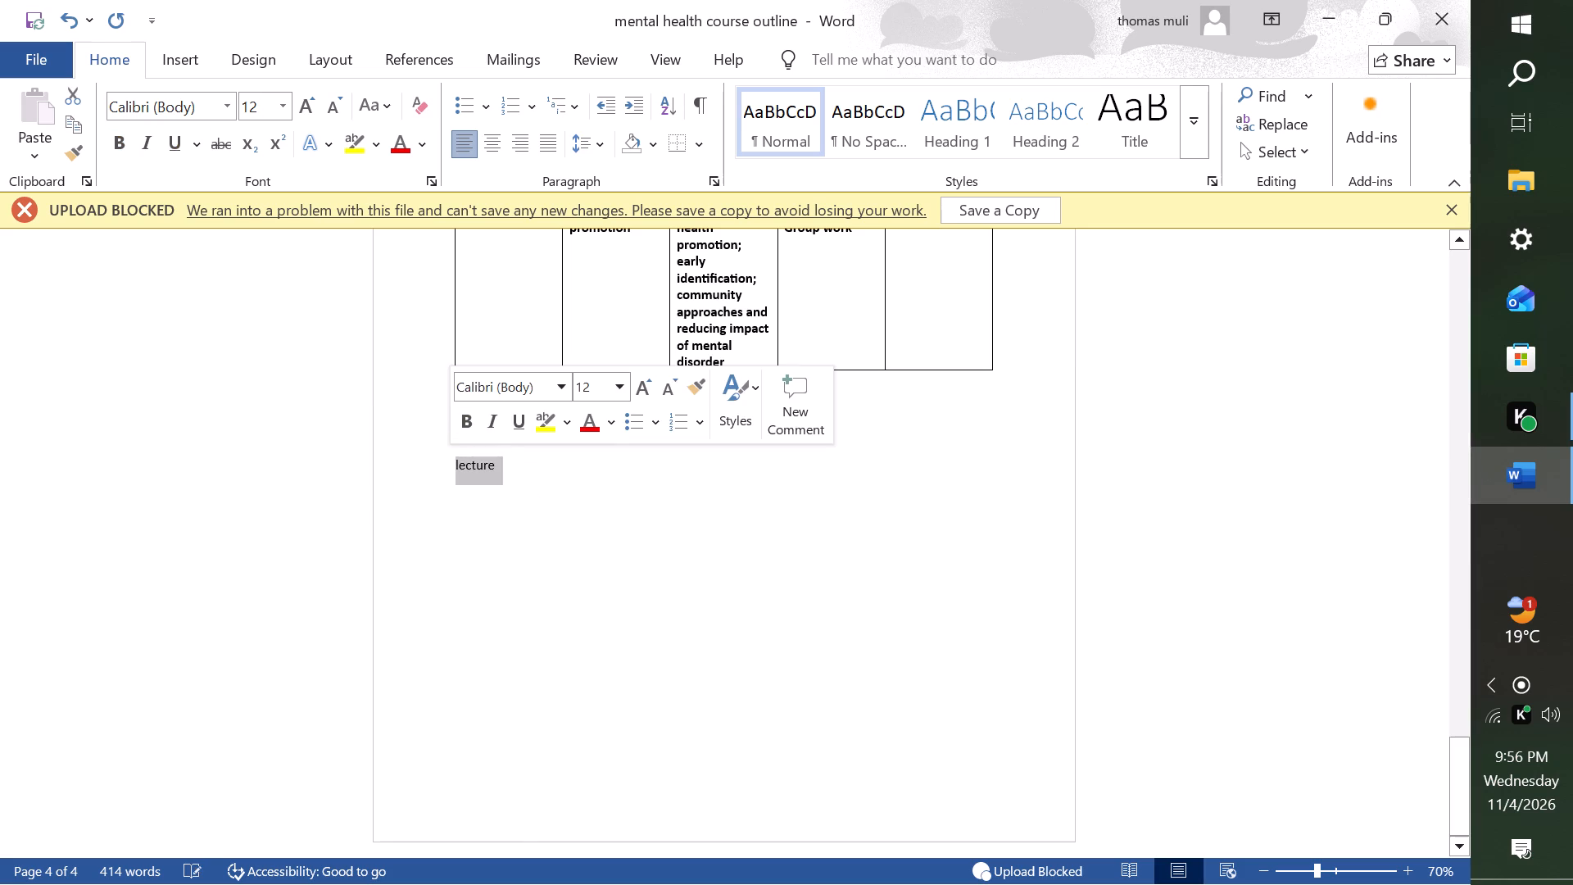
{"action": "left_click", "coordinate": [518, 495]}
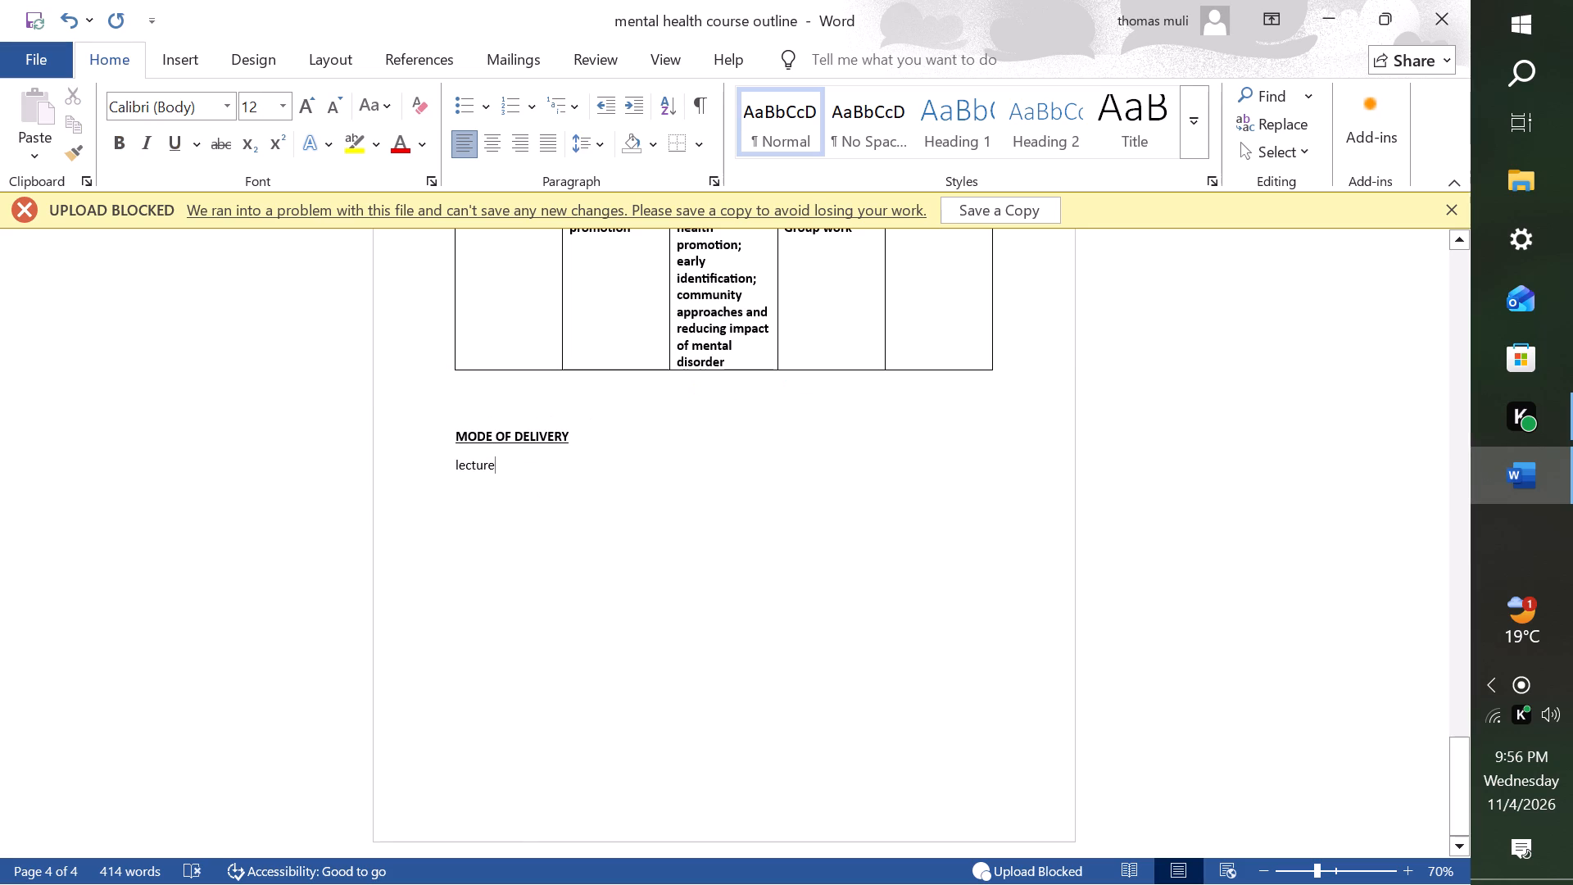
Extend "lecture" under the "MODE OF DELIVERY" heading to read "Lectures, tutorials,, case studies, field visits".
{"action": "key", "text": "s"}
{"action": "type", "text": ","}
{"action": "key", "text": "space"}
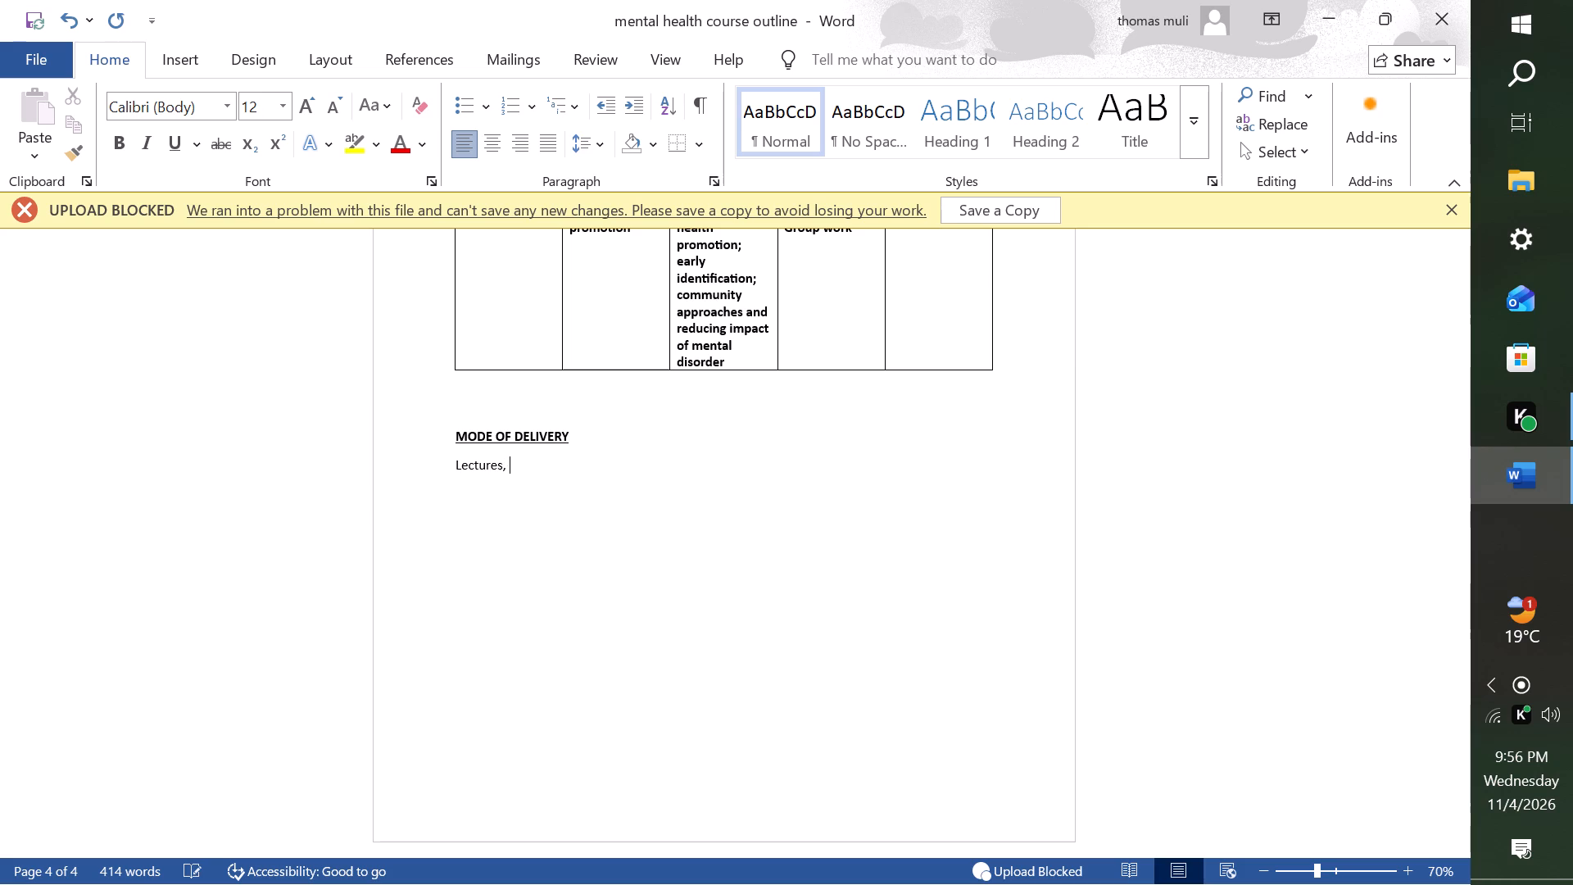
{"action": "type", "text": "to"}
{"action": "key", "text": "BackSpace"}
{"action": "type", "text": "utorials"}
{"action": "type", "text": ",, case"}
{"action": "key", "text": "space"}
{"action": "type", "text": "studies"}
{"action": "type", "text": ", fiel"}
{"action": "key", "text": "d"}
{"action": "key", "text": "space"}
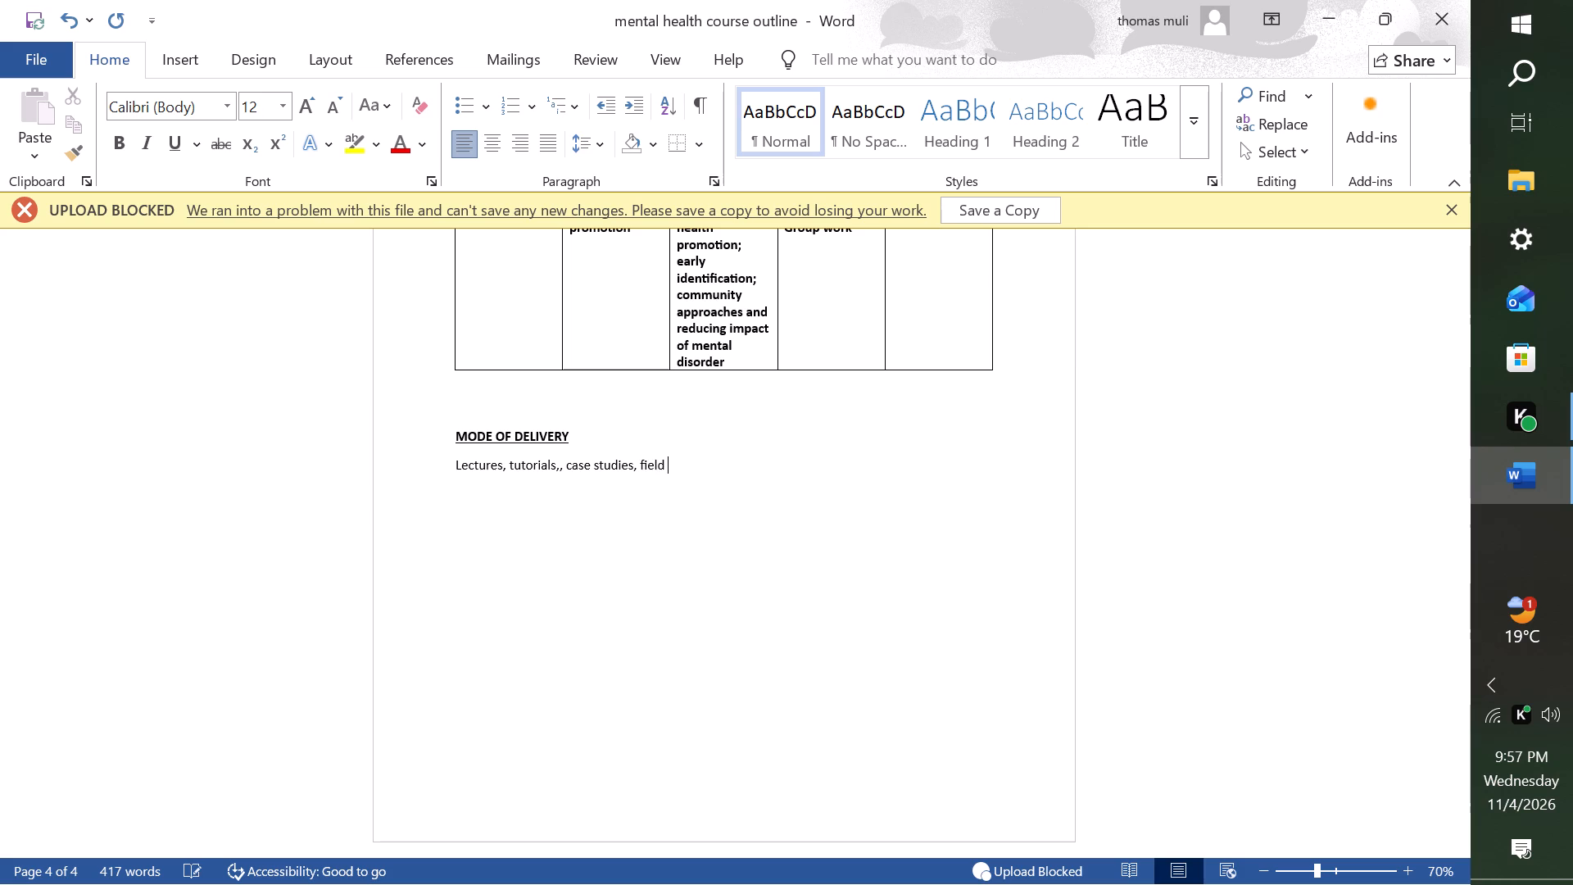
{"action": "type", "text": "visits"}
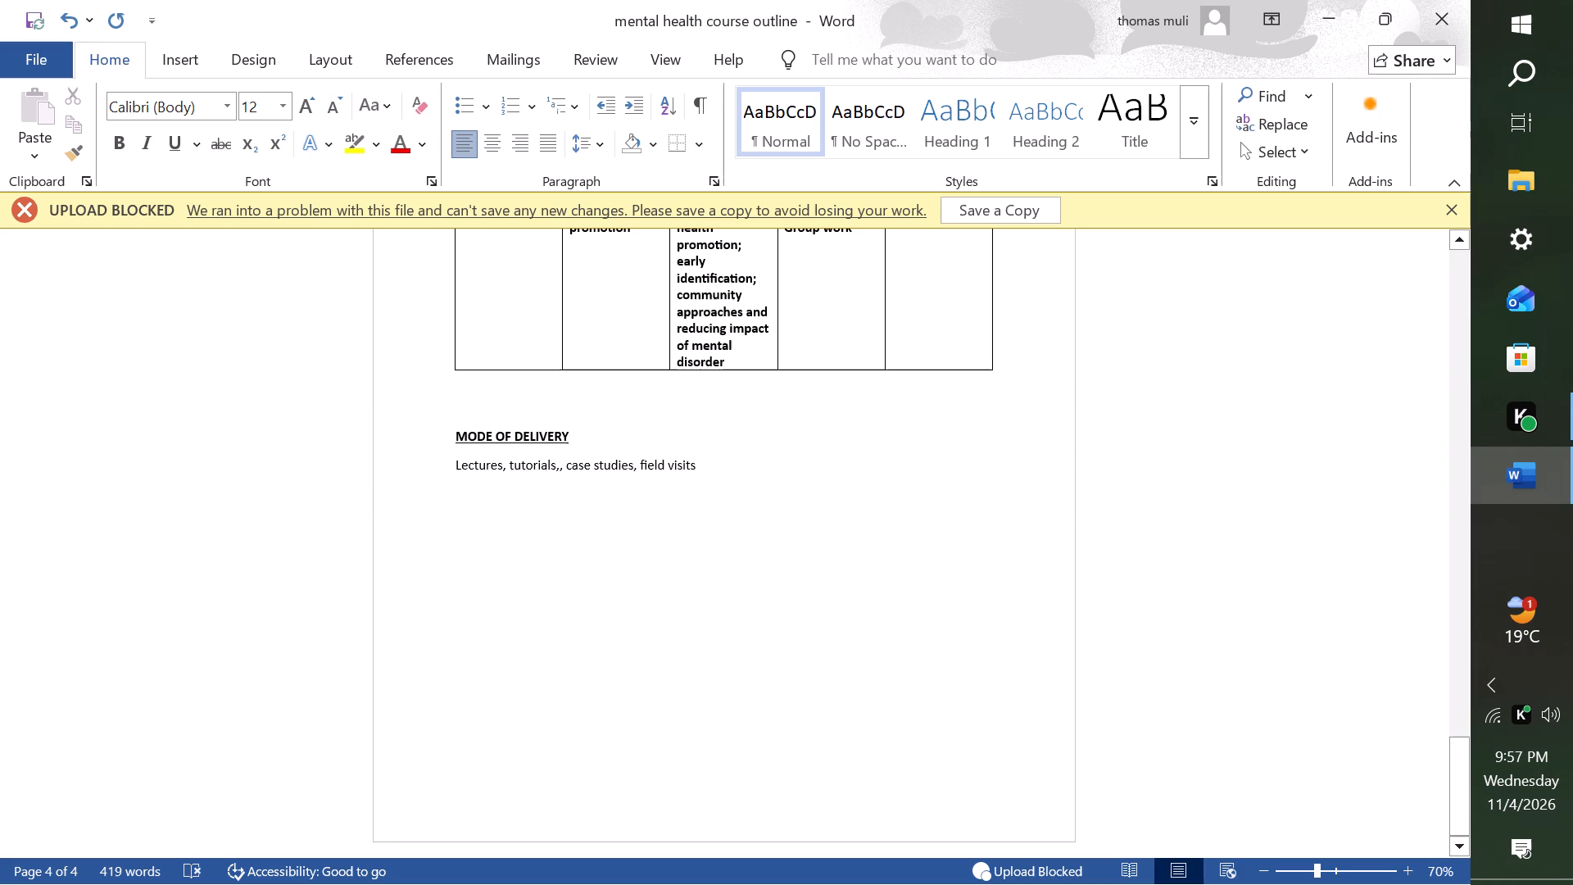
Open a bracket after "field visits" and enter "Machakos level-5 hospital" with a space after the bracket.
{"action": "key", "text": "9"}
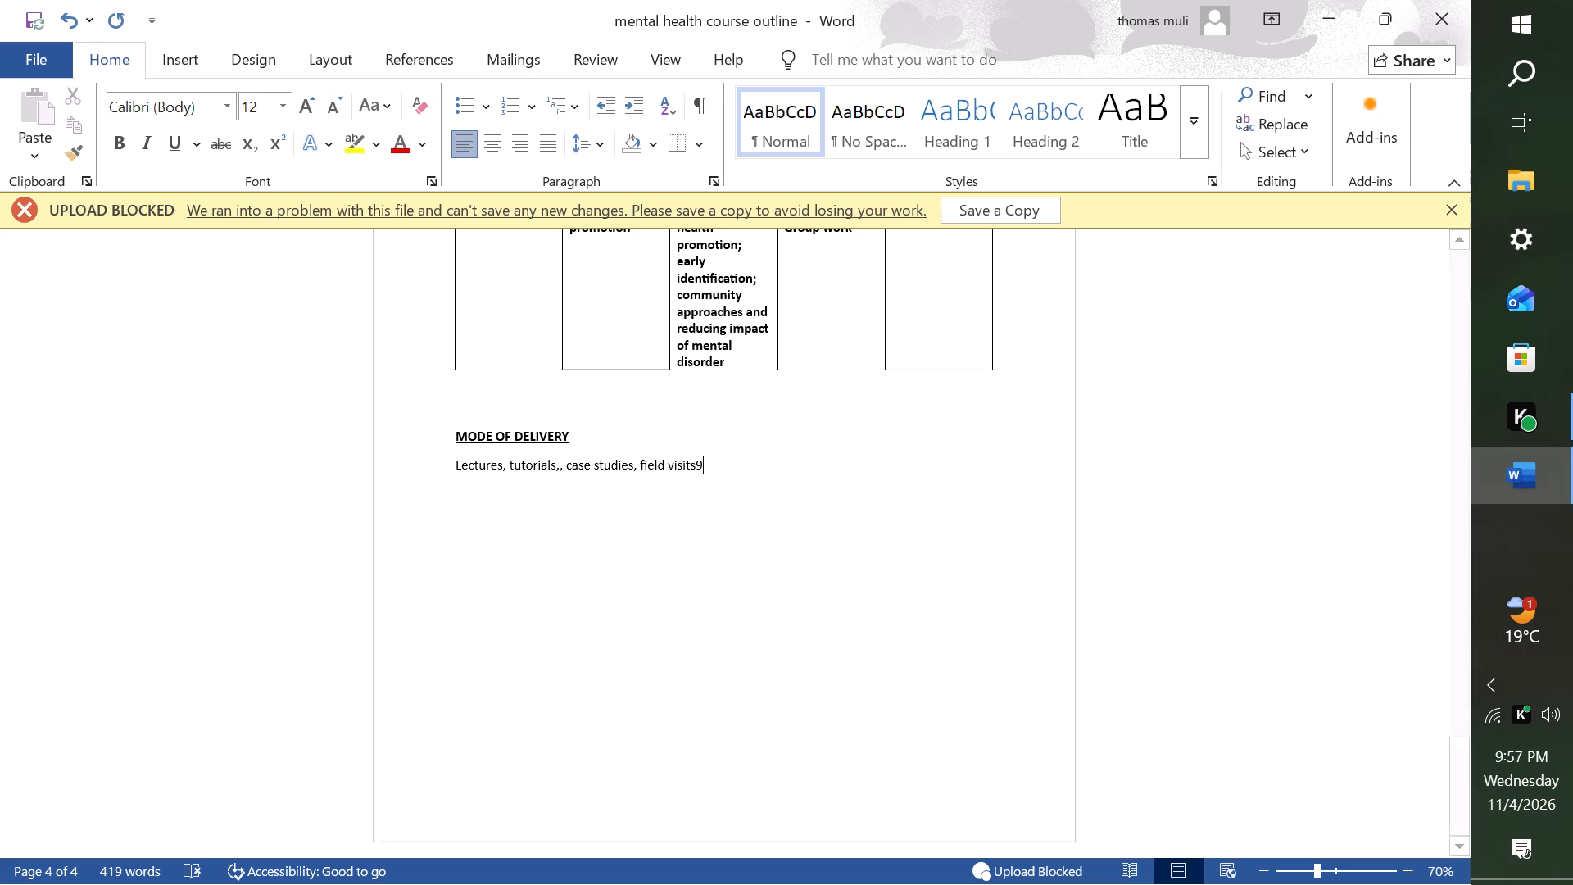
{"action": "key", "text": "BackSpace"}
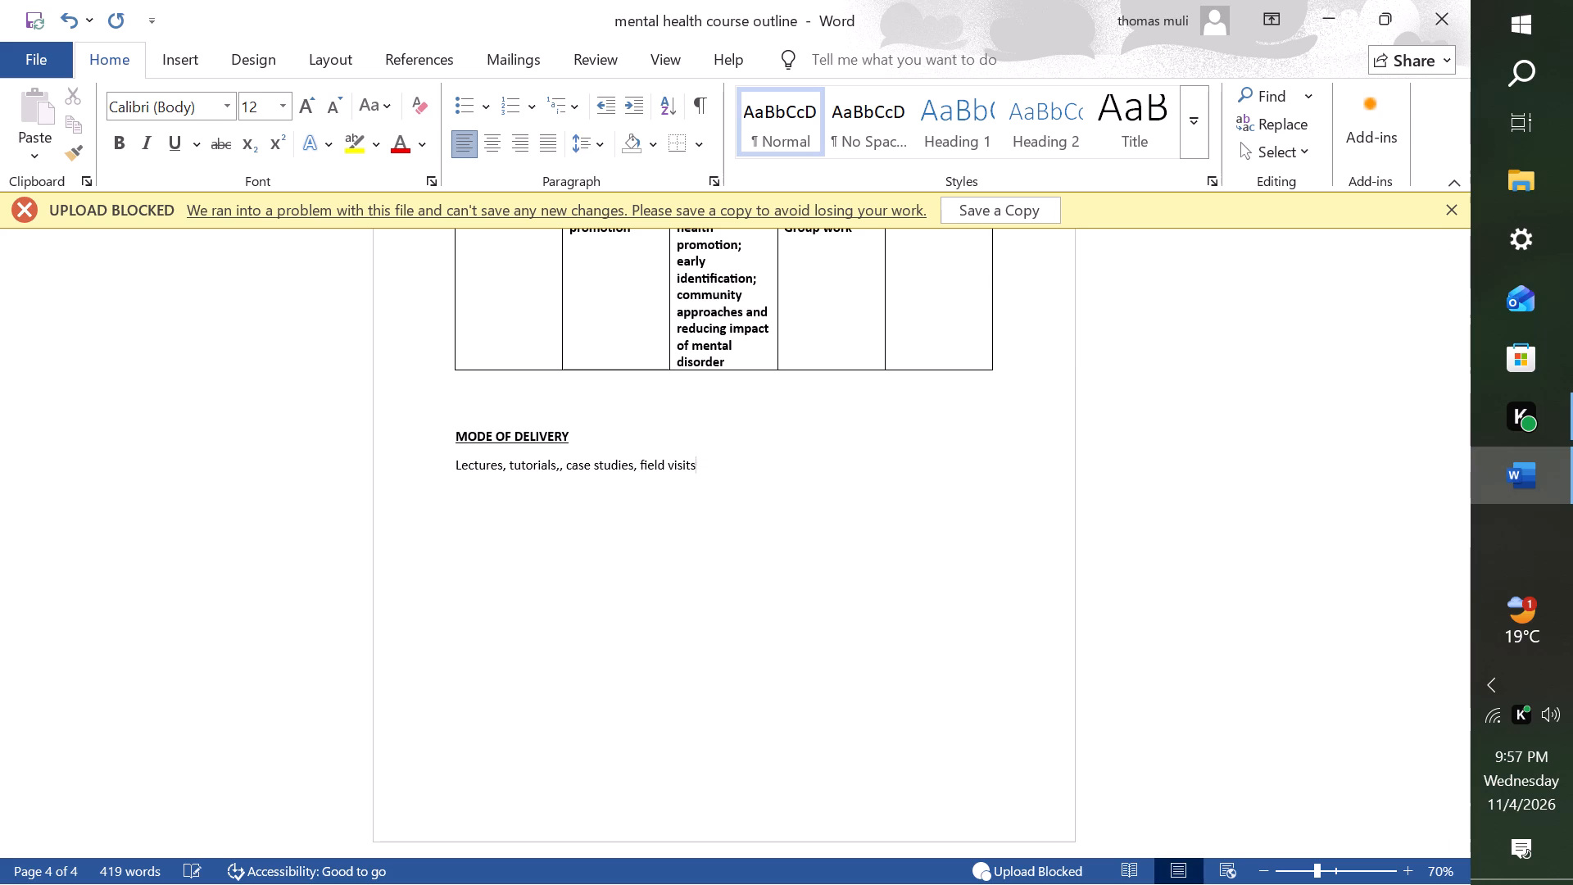
{"action": "key", "text": "shift+parenleft"}
{"action": "key", "text": "space"}
{"action": "type", "text": "machako"}
{"action": "key", "text": "s"}
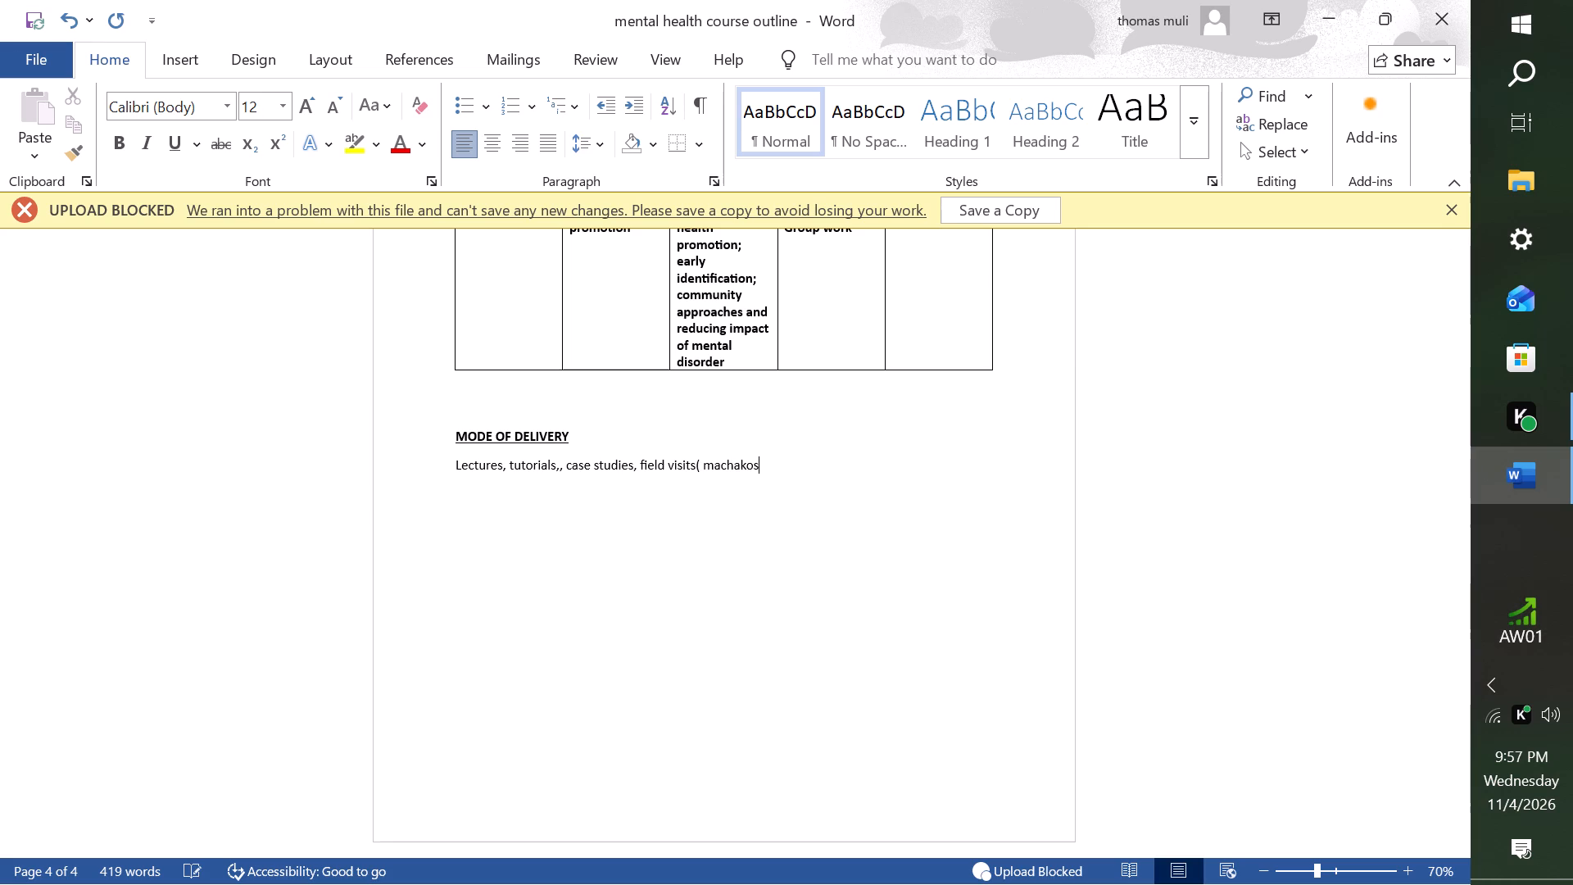
{"action": "key", "text": "space"}
{"action": "type", "text": "level"}
{"action": "key", "text": "minus"}
{"action": "key", "text": "5"}
{"action": "key", "text": "space"}
{"action": "type", "text": "hospital"}
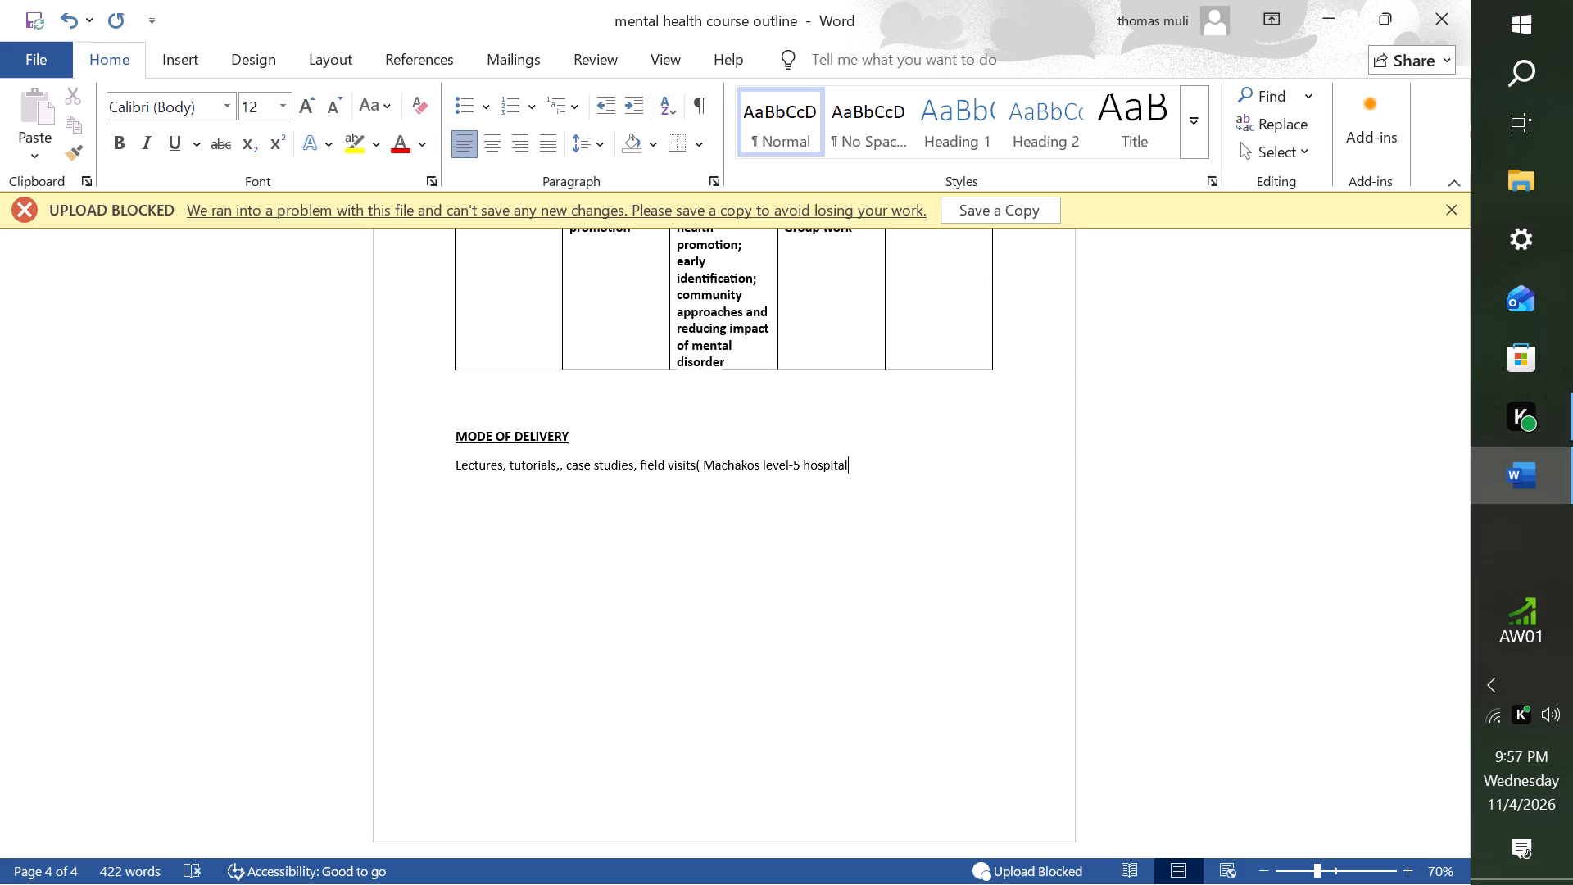
Add "/ mathari mental hospital" as the second field visit location and close the bracket.
{"action": "type", "text": "/ mathar"}
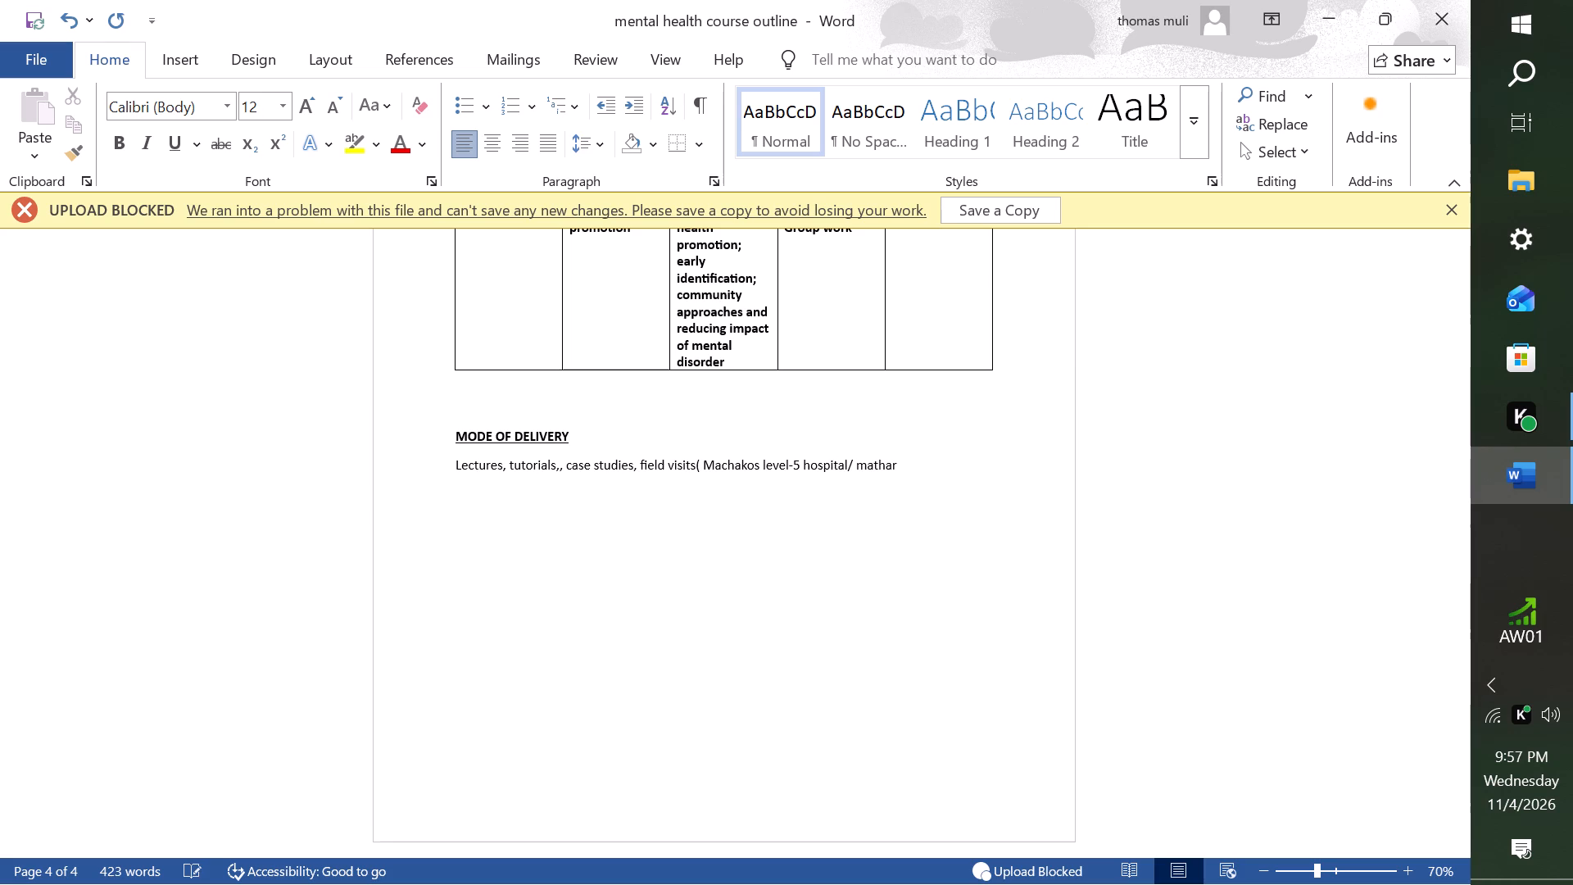
{"action": "key", "text": "i"}
{"action": "key", "text": "space"}
{"action": "type", "text": "mental"}
{"action": "key", "text": "space"}
{"action": "type", "text": "hosp"}
{"action": "type", "text": "ital"}
{"action": "key", "text": "0"}
{"action": "key", "text": "BackSpace"}
{"action": "key", "text": "shift+parenright"}
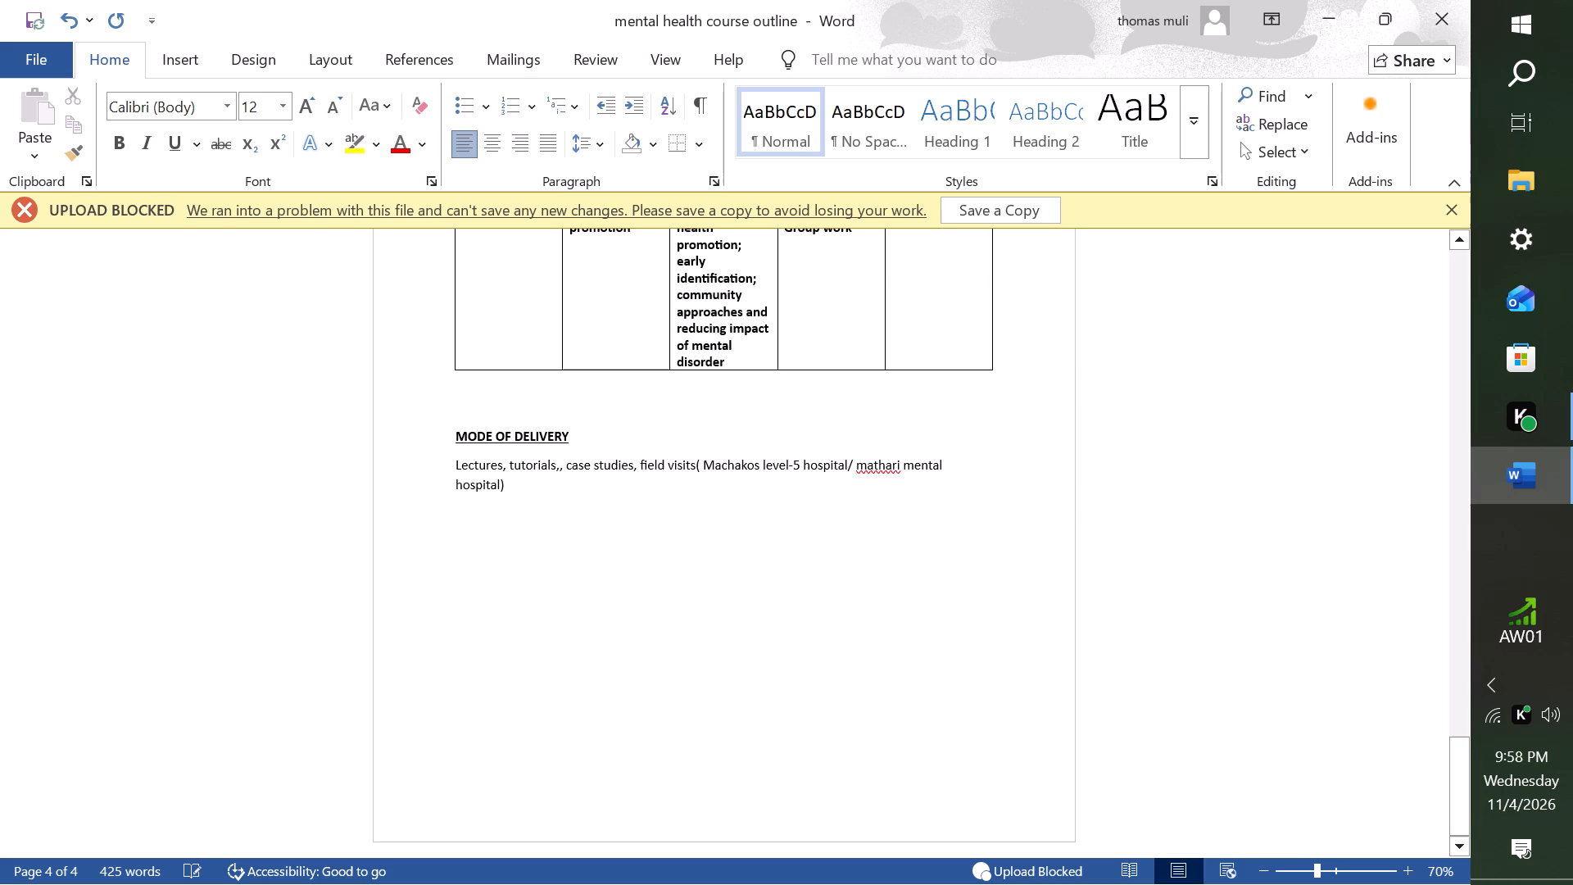
Ignore all spelling flags for the word "mathari" in the delivery list.
{"action": "right_click", "coordinate": [891, 462]}
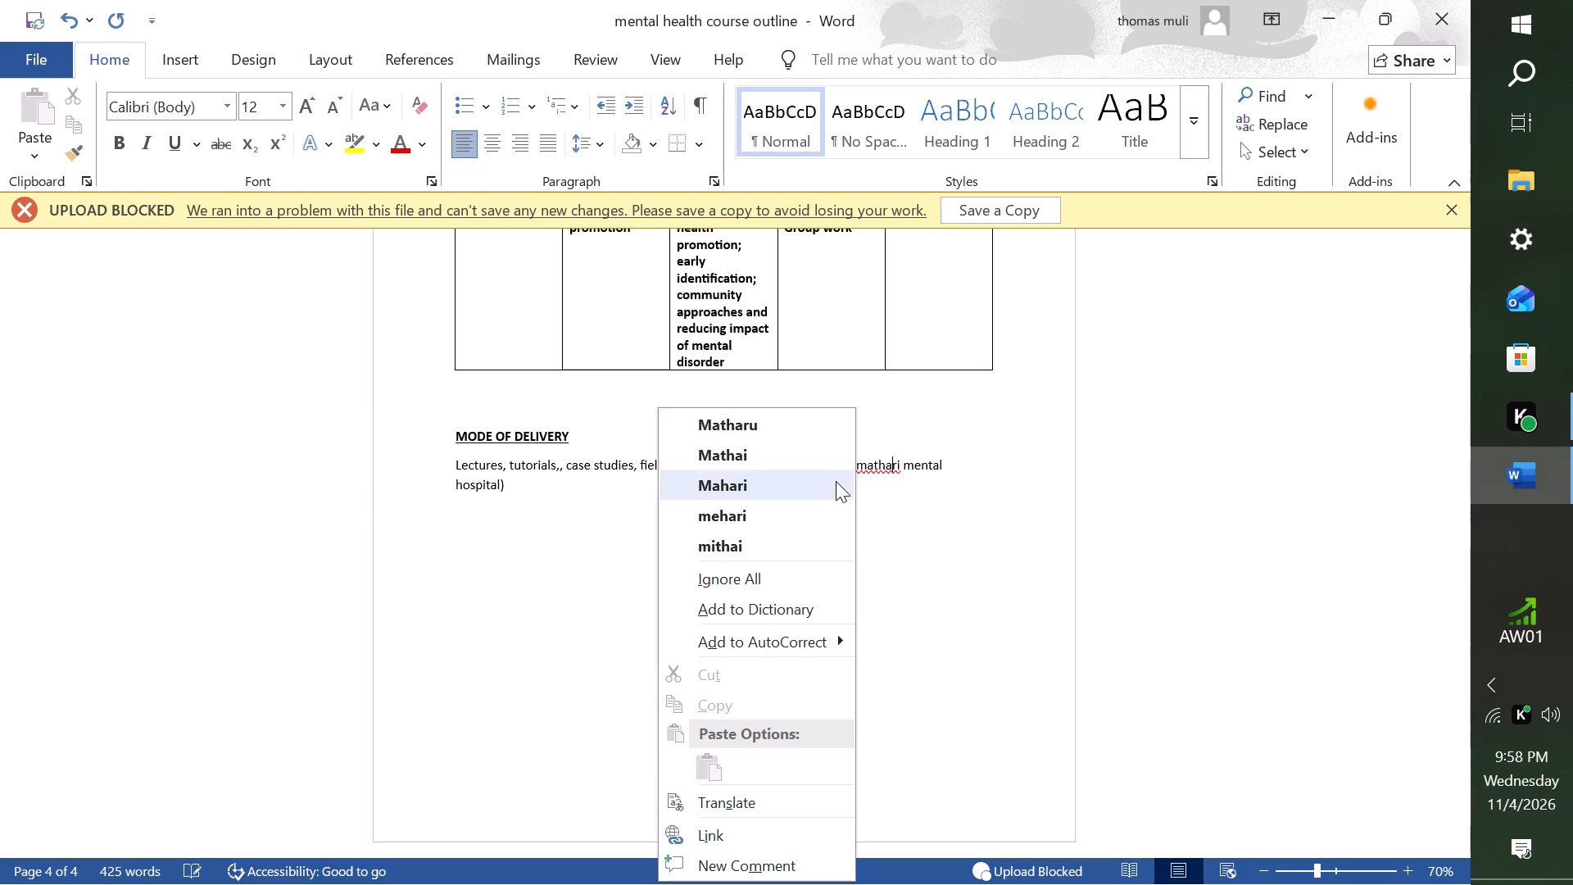
{"action": "left_click", "coordinate": [769, 576]}
Append ", blended learning," to the delivery list after the closing bracket.
{"action": "left_click", "coordinate": [533, 489]}
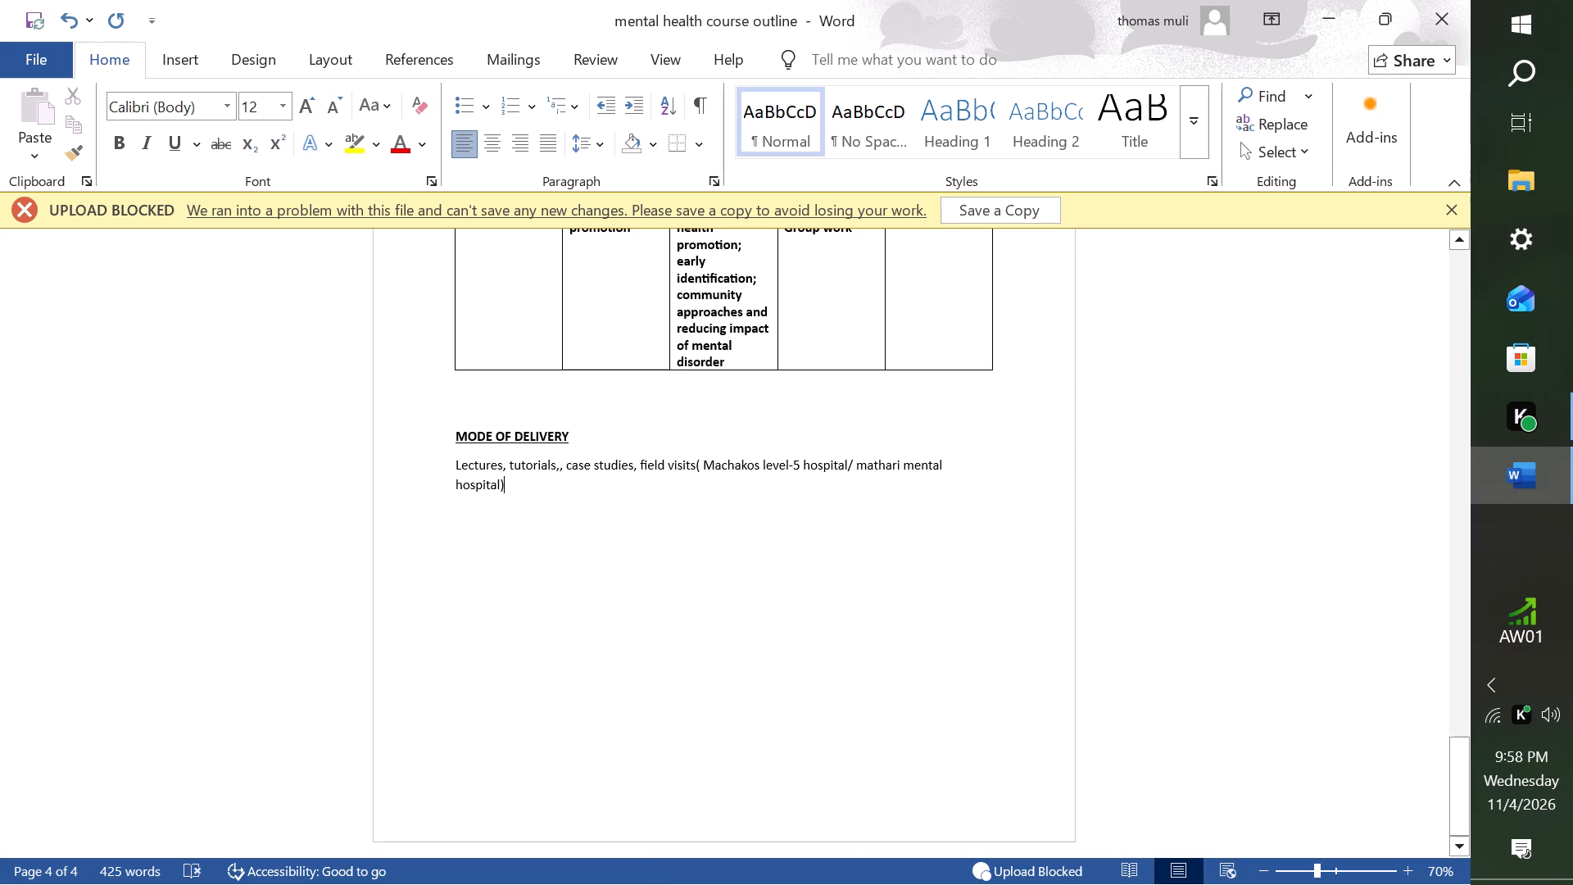
{"action": "type", "text": ","}
{"action": "key", "text": "space"}
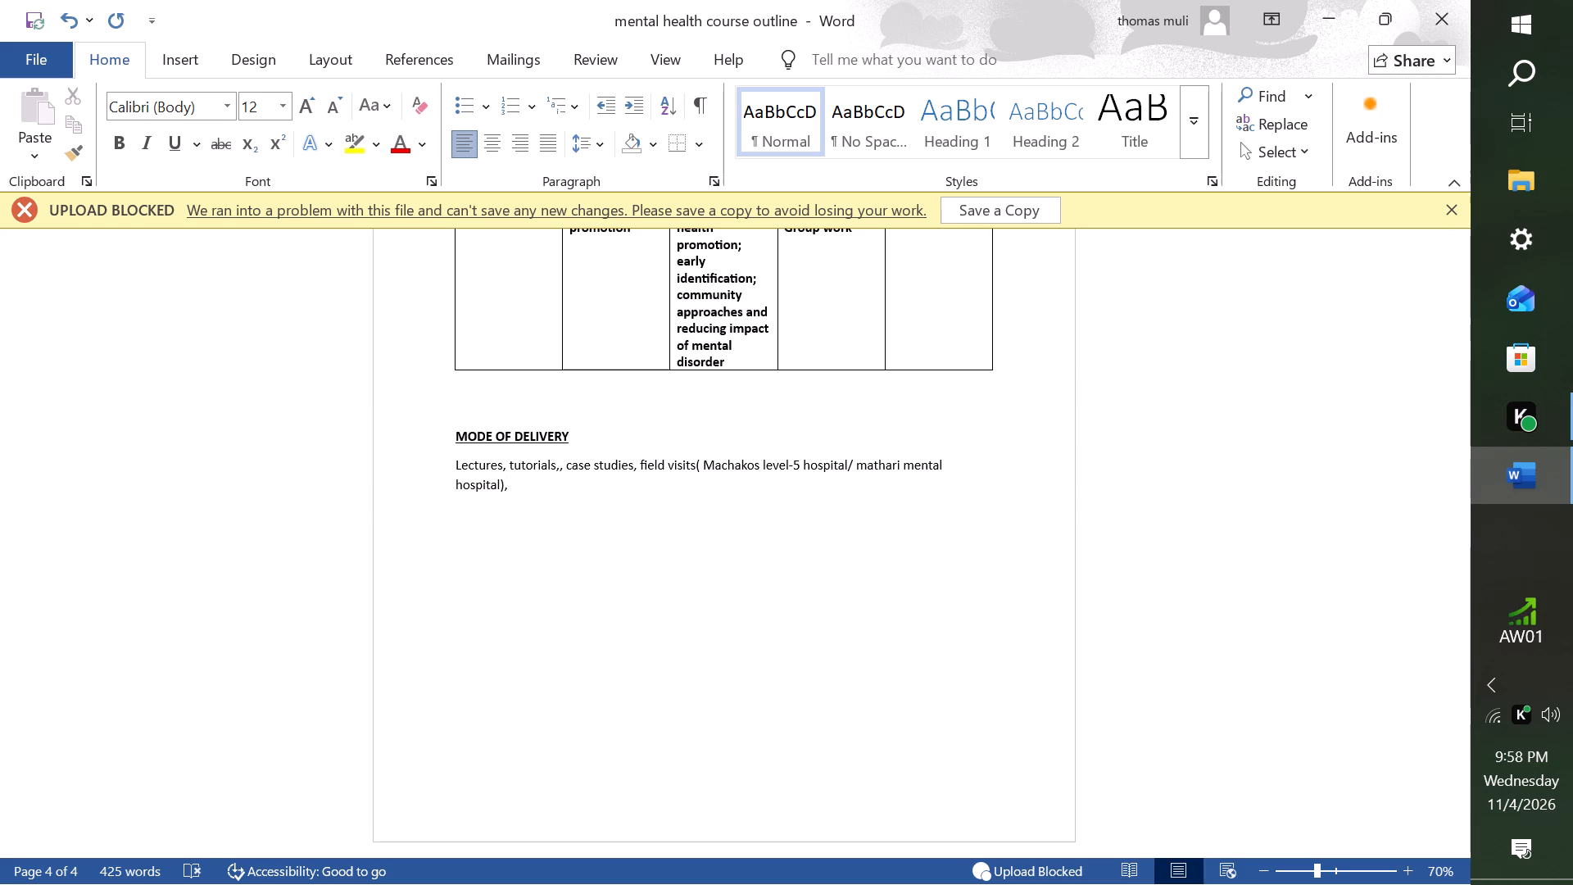
{"action": "left_click", "coordinate": [533, 489]}
{"action": "type", "text": "ble"}
{"action": "key", "text": "n"}
{"action": "type", "text": "ed"}
{"action": "key", "text": "BackSpace"}
{"action": "key", "text": "BackSpace"}
{"action": "type", "text": "ded"}
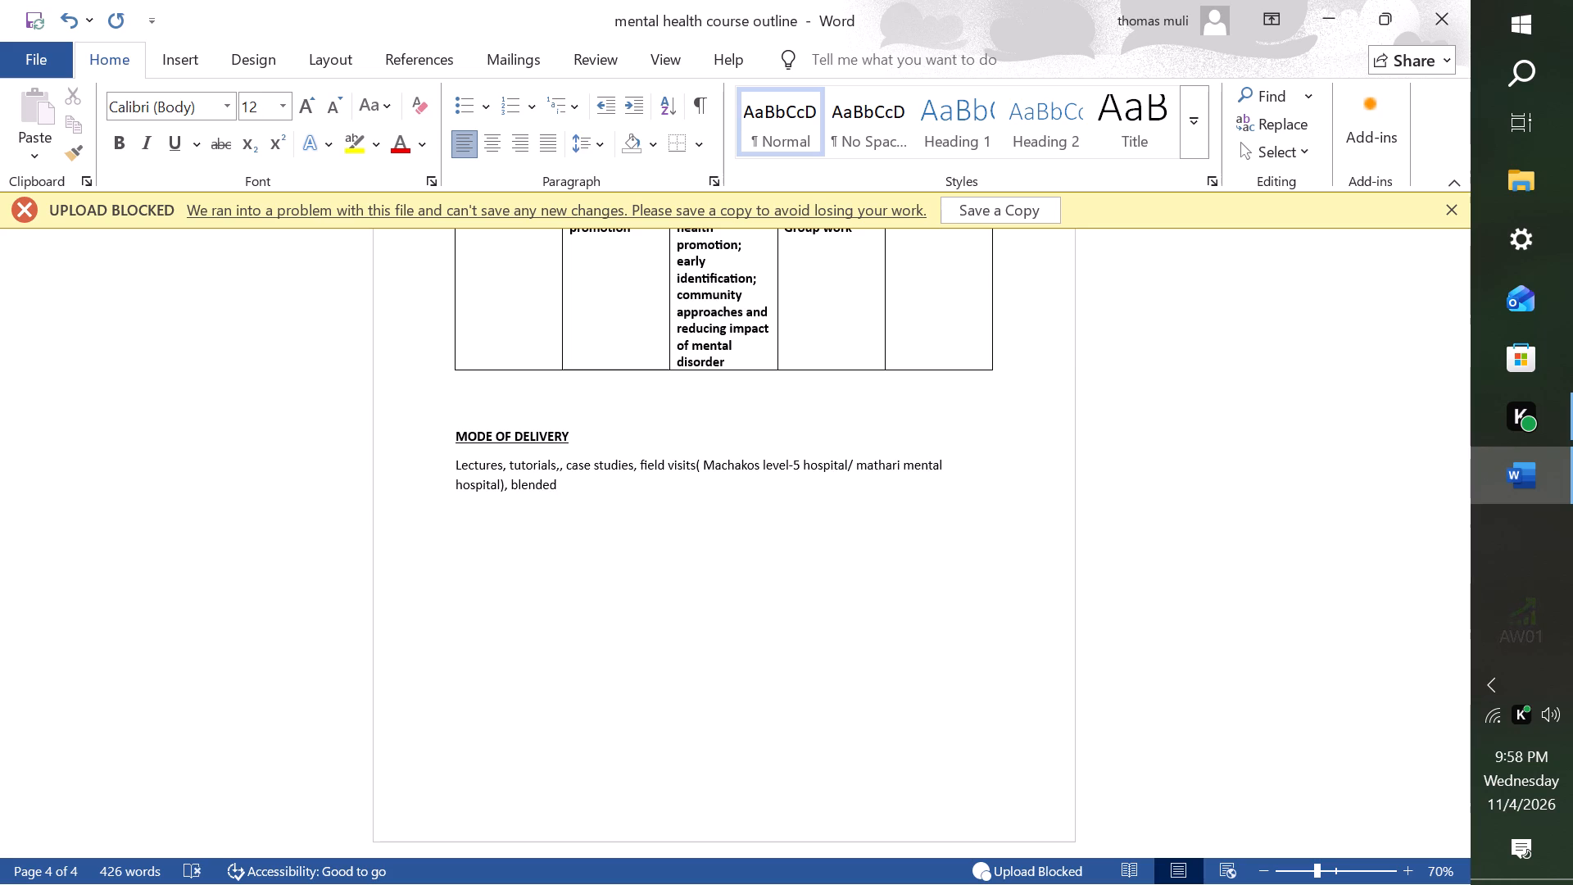
{"action": "key", "text": "space"}
{"action": "type", "text": "learning"}
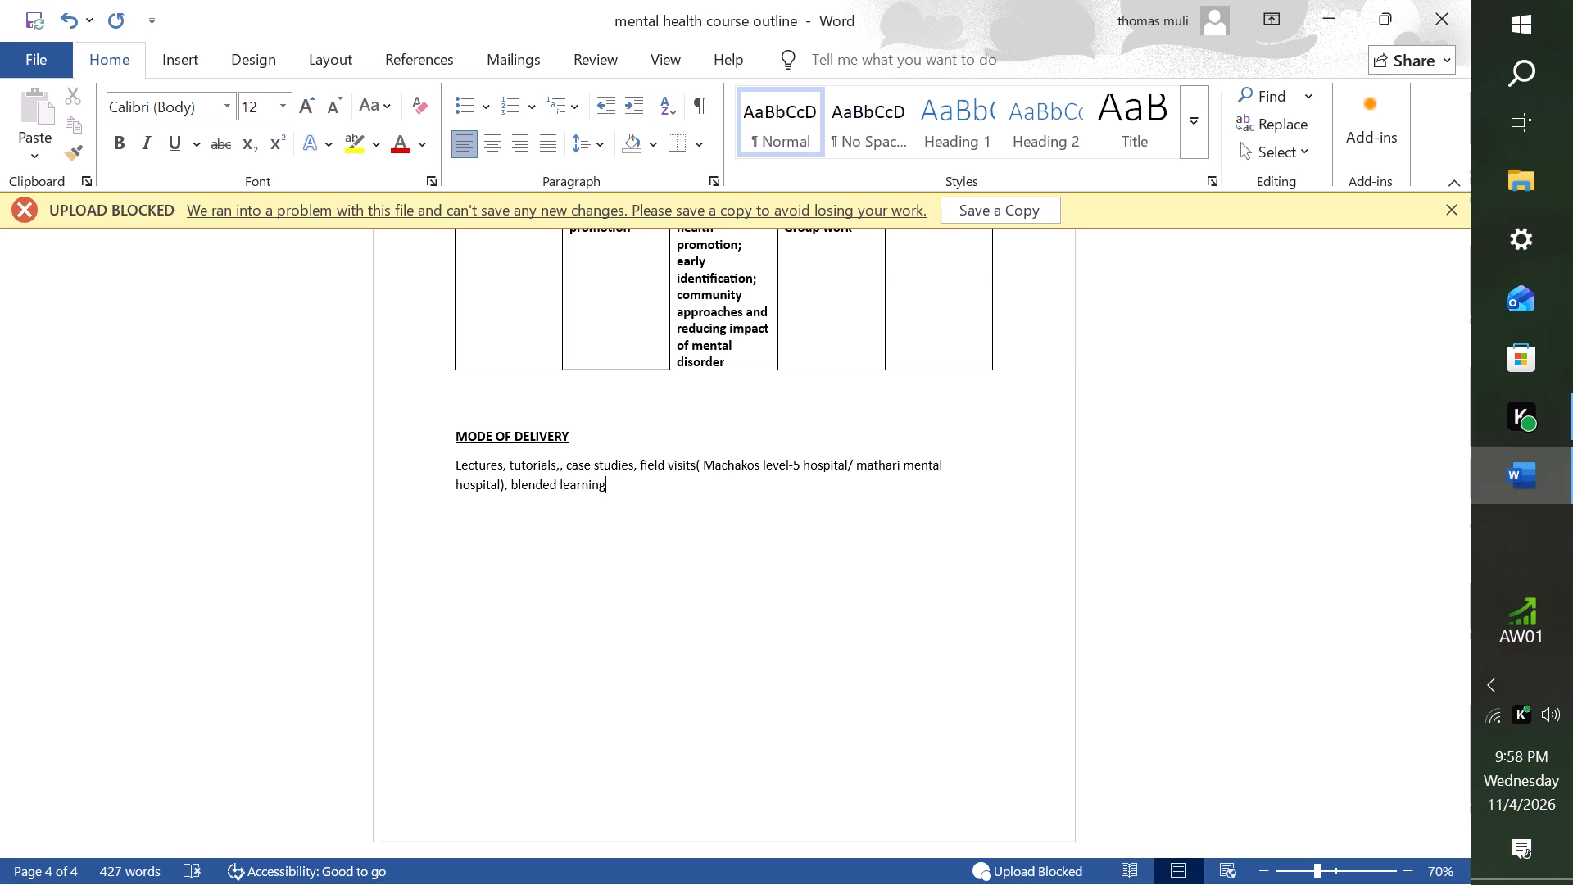
{"action": "key", "text": "comma"}
Finish the delivery list with "e- learning and self directed learning" and start a new line below it.
{"action": "key", "text": "space"}
{"action": "type", "text": "e"}
{"action": "type", "text": "- lear"}
{"action": "type", "text": "ning"}
{"action": "key", "text": "space"}
{"action": "type", "text": "and sel"}
{"action": "type", "text": "f d"}
{"action": "type", "text": "irected"}
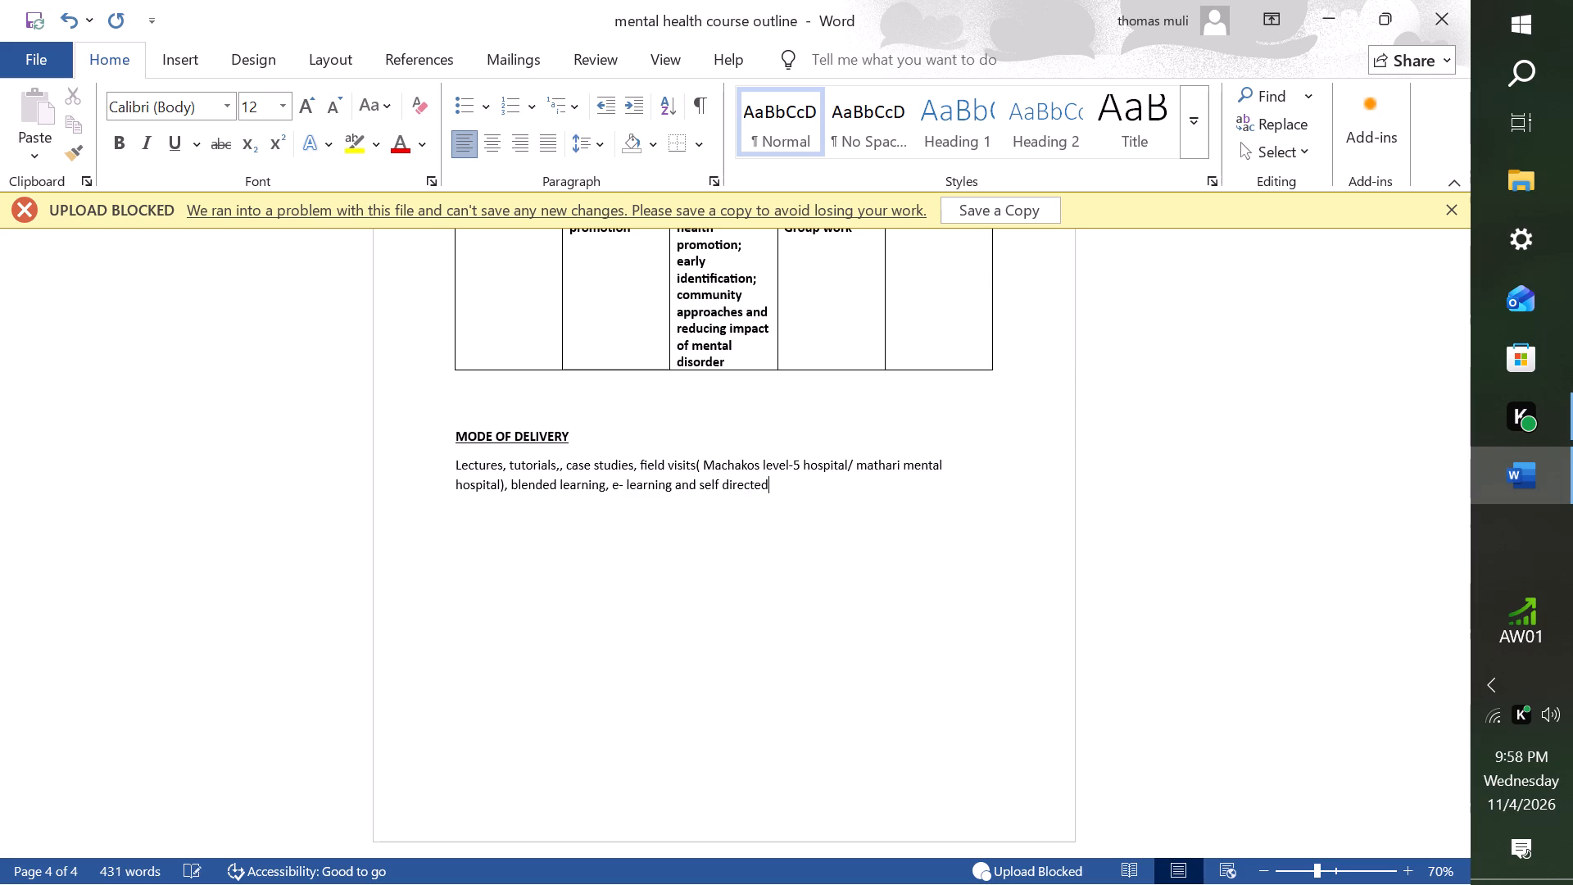
{"action": "key", "text": "space"}
{"action": "type", "text": "le"}
{"action": "type", "text": "arning"}
{"action": "key", "text": "Return"}
Correct "self directed" to the suggested "self-directed" in the delivery list.
{"action": "right_click", "coordinate": [752, 491]}
{"action": "right_click", "coordinate": [752, 491]}
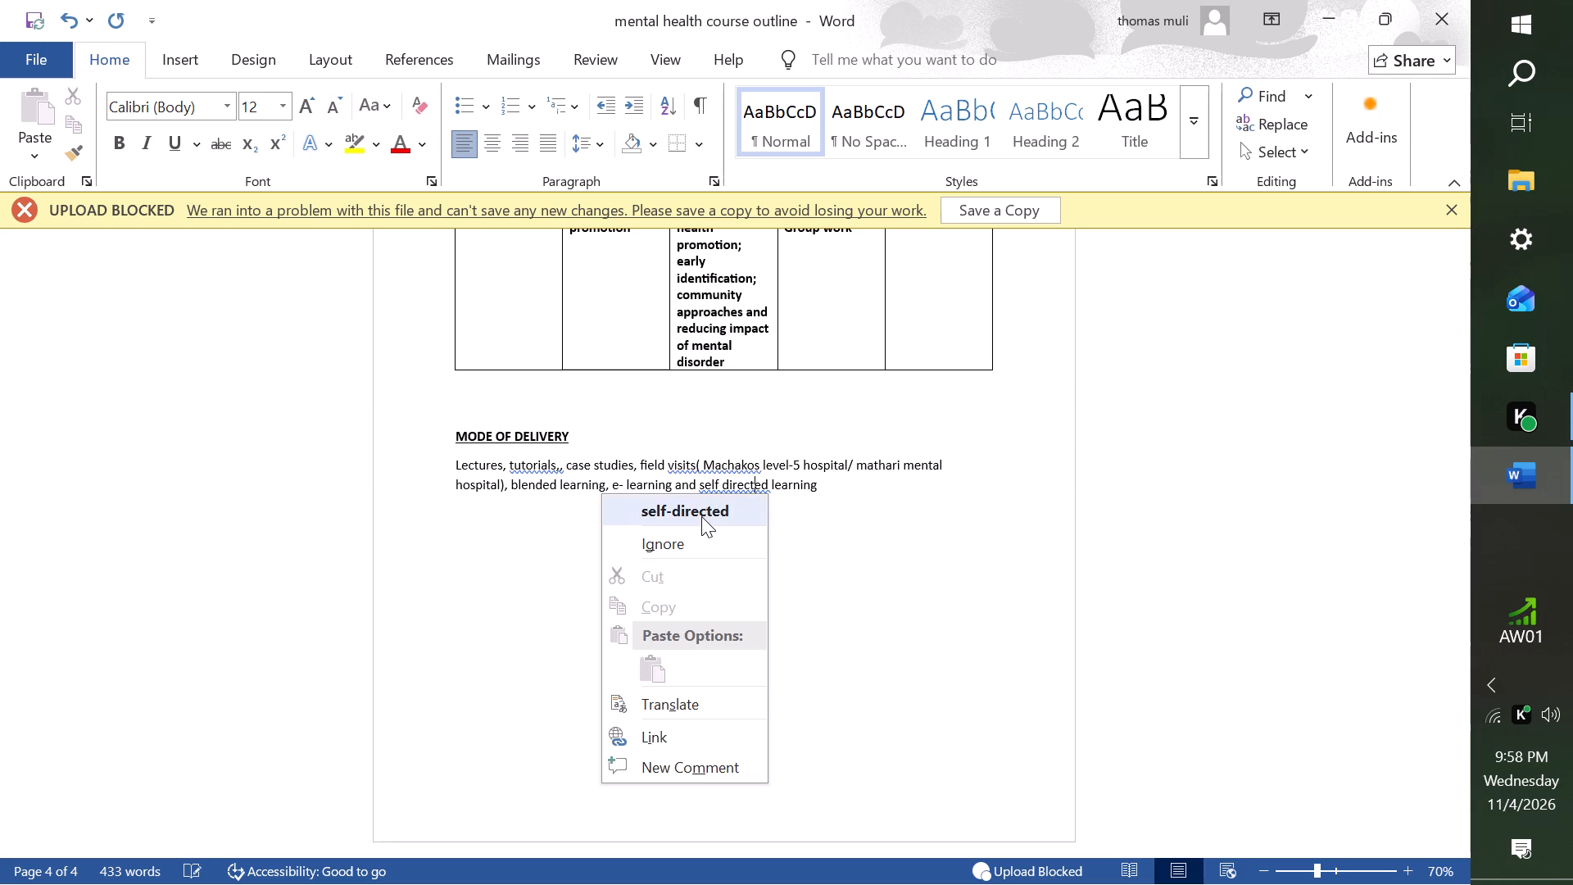
{"action": "left_click", "coordinate": [700, 516]}
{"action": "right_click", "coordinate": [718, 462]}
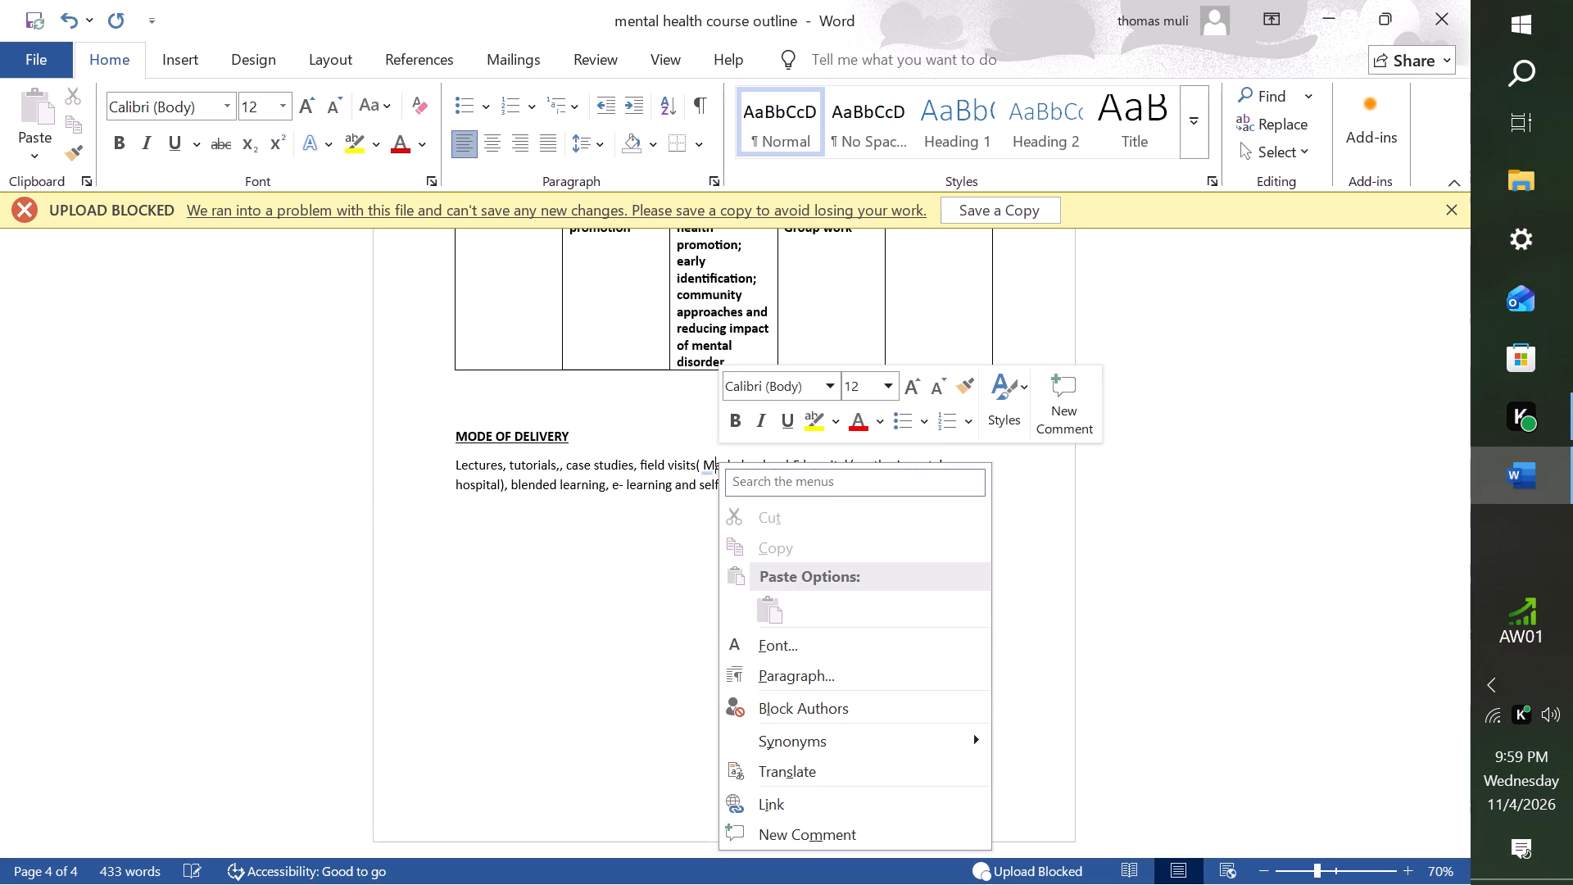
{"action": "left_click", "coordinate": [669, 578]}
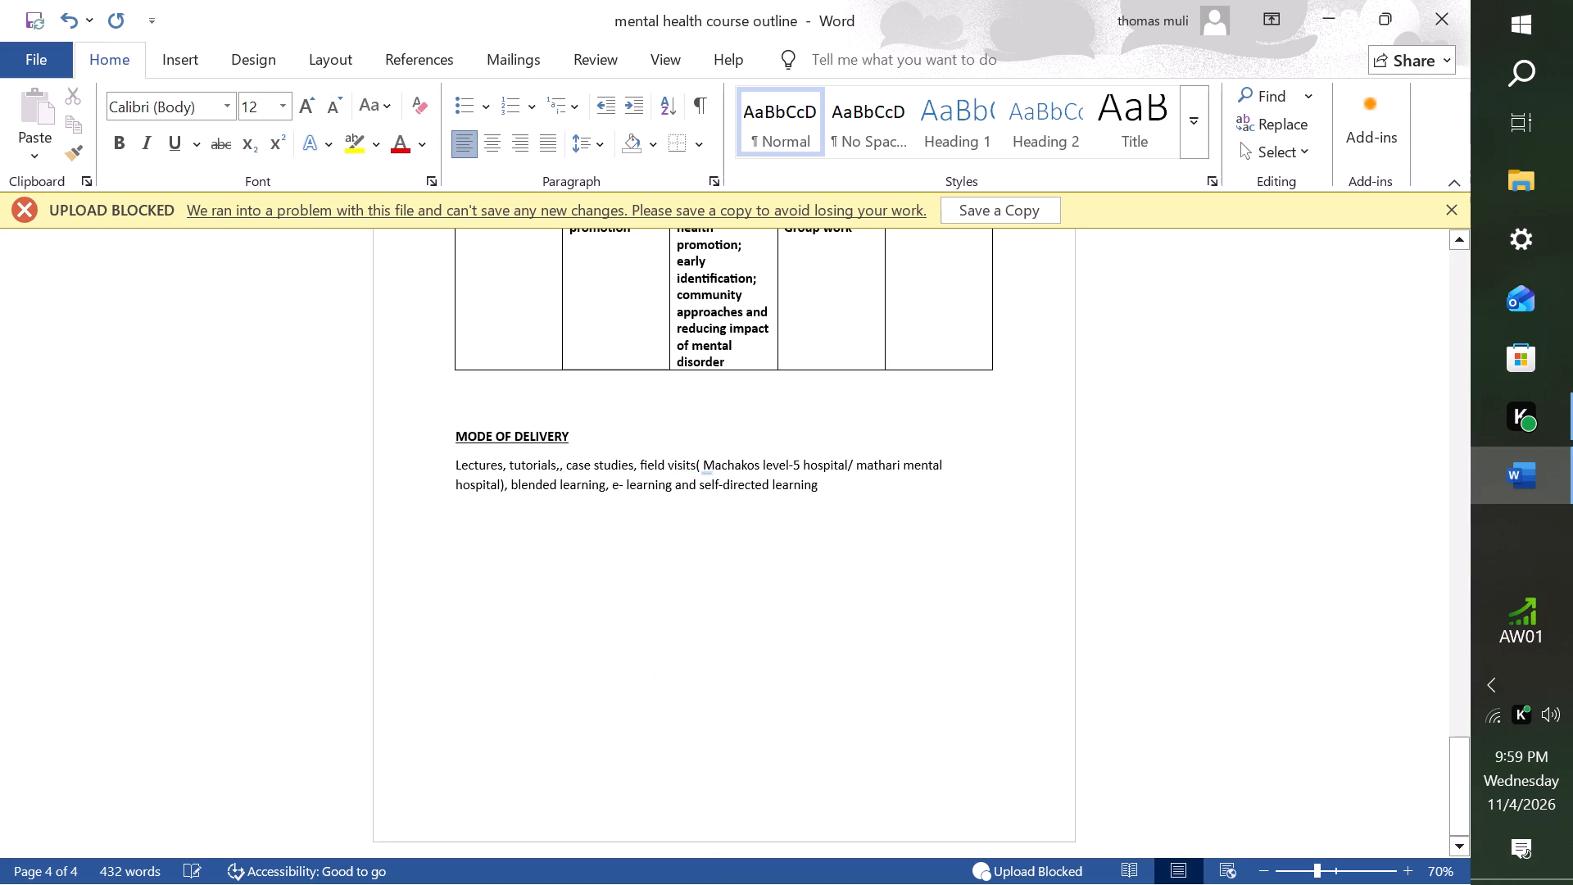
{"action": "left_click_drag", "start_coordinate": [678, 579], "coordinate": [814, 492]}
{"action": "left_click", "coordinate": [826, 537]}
Correct the double comma after "tutorials" to a single comma using the suggested correction.
{"action": "right_click", "coordinate": [543, 468]}
{"action": "left_click", "coordinate": [513, 488]}
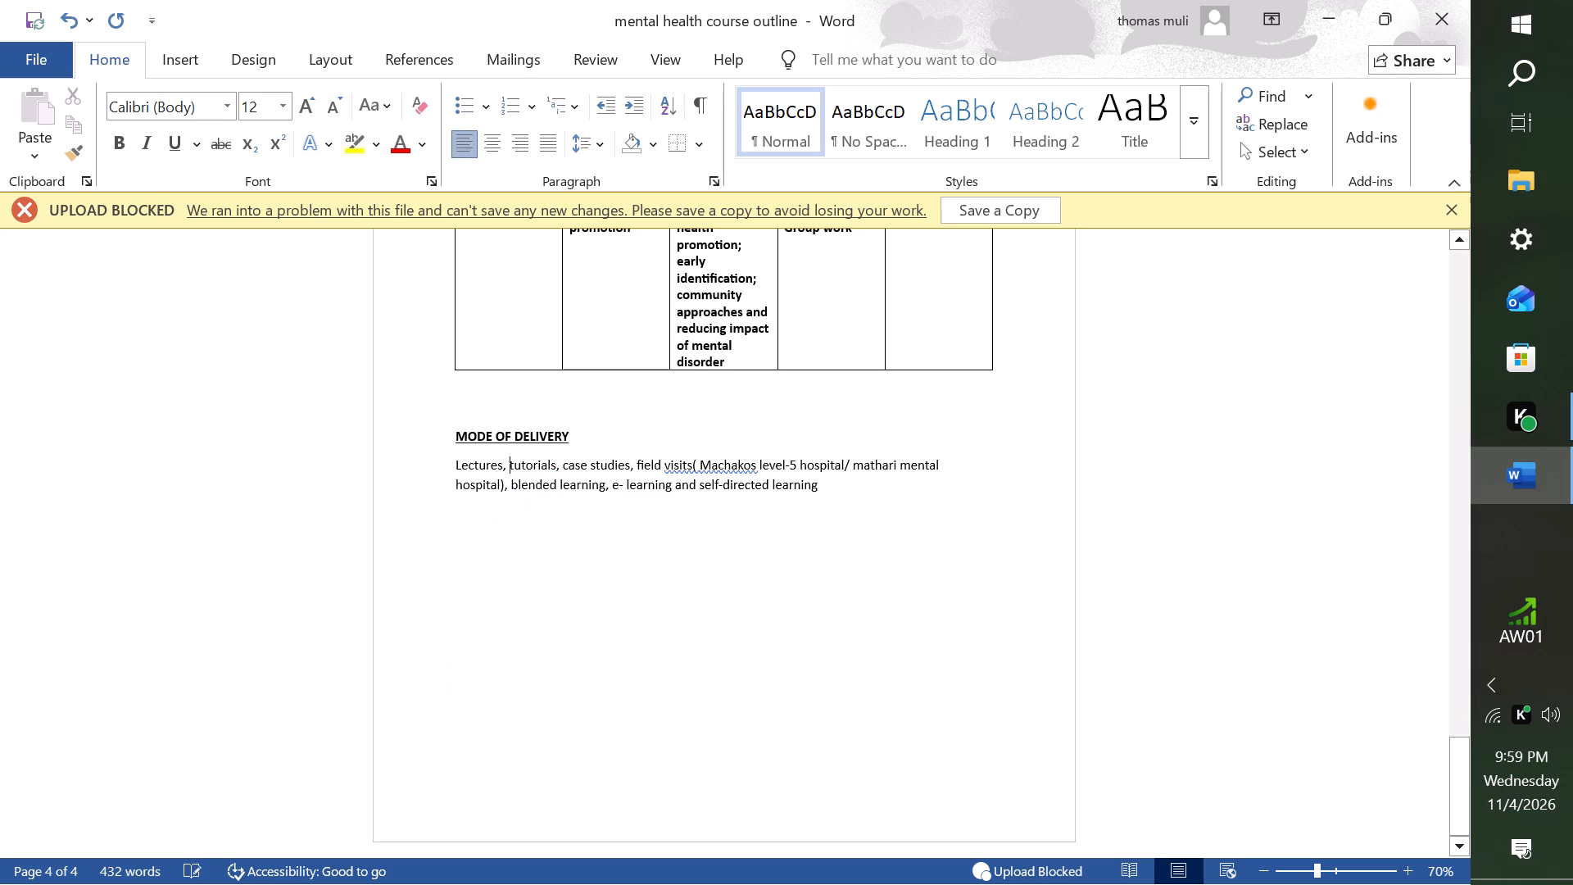
Apply the suggested correction "visits(Machakos" to the field visits bracket and return to the end of the list.
{"action": "right_click", "coordinate": [687, 466]}
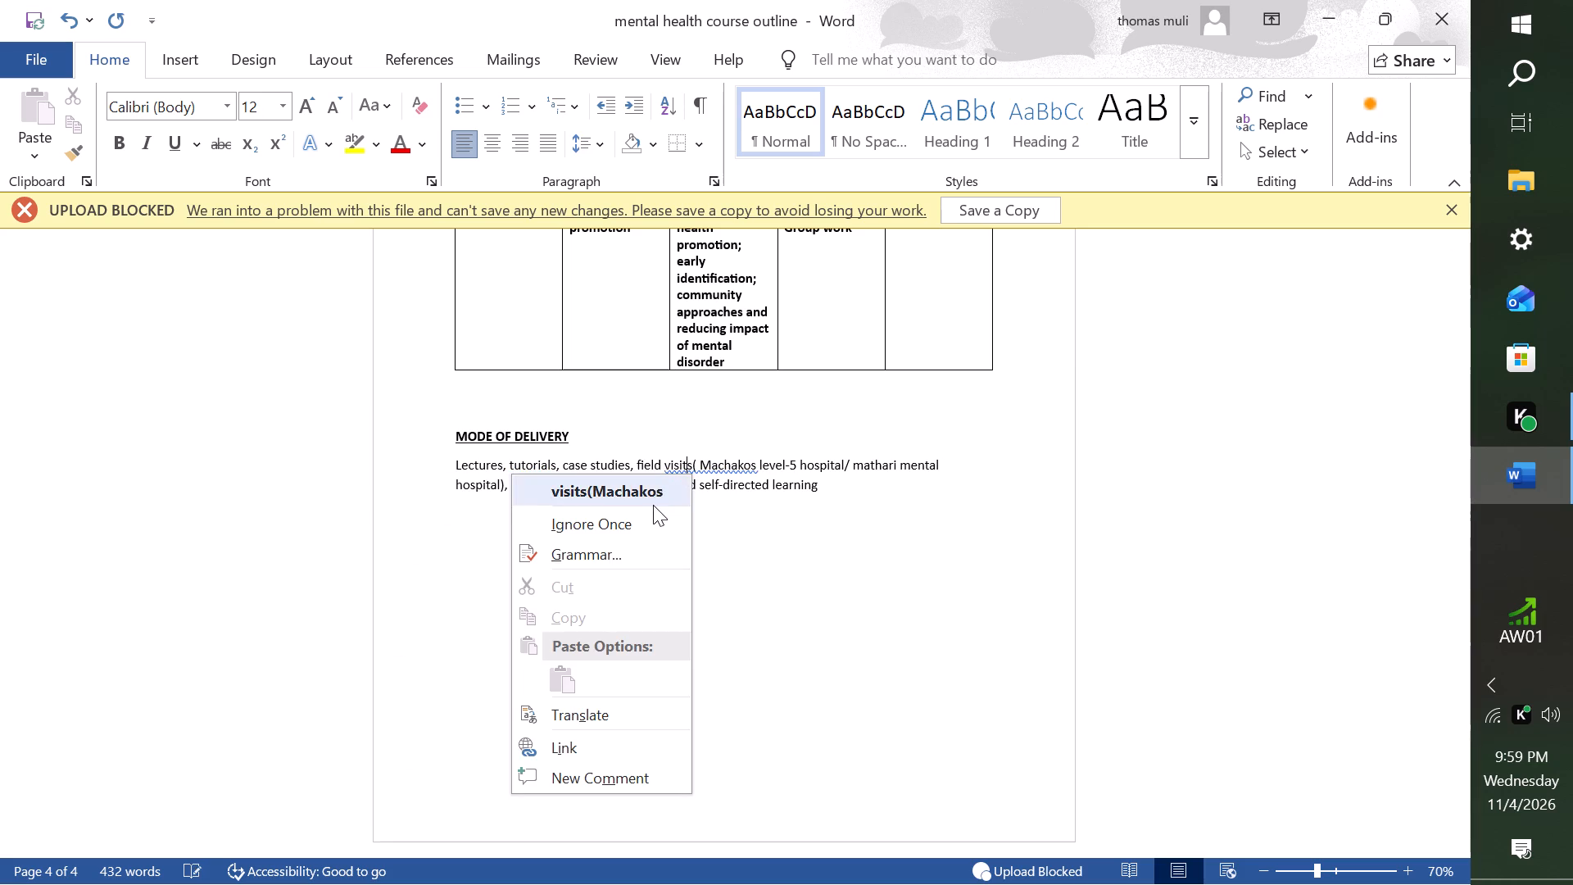
{"action": "left_click", "coordinate": [653, 505]}
{"action": "left_click", "coordinate": [775, 492]}
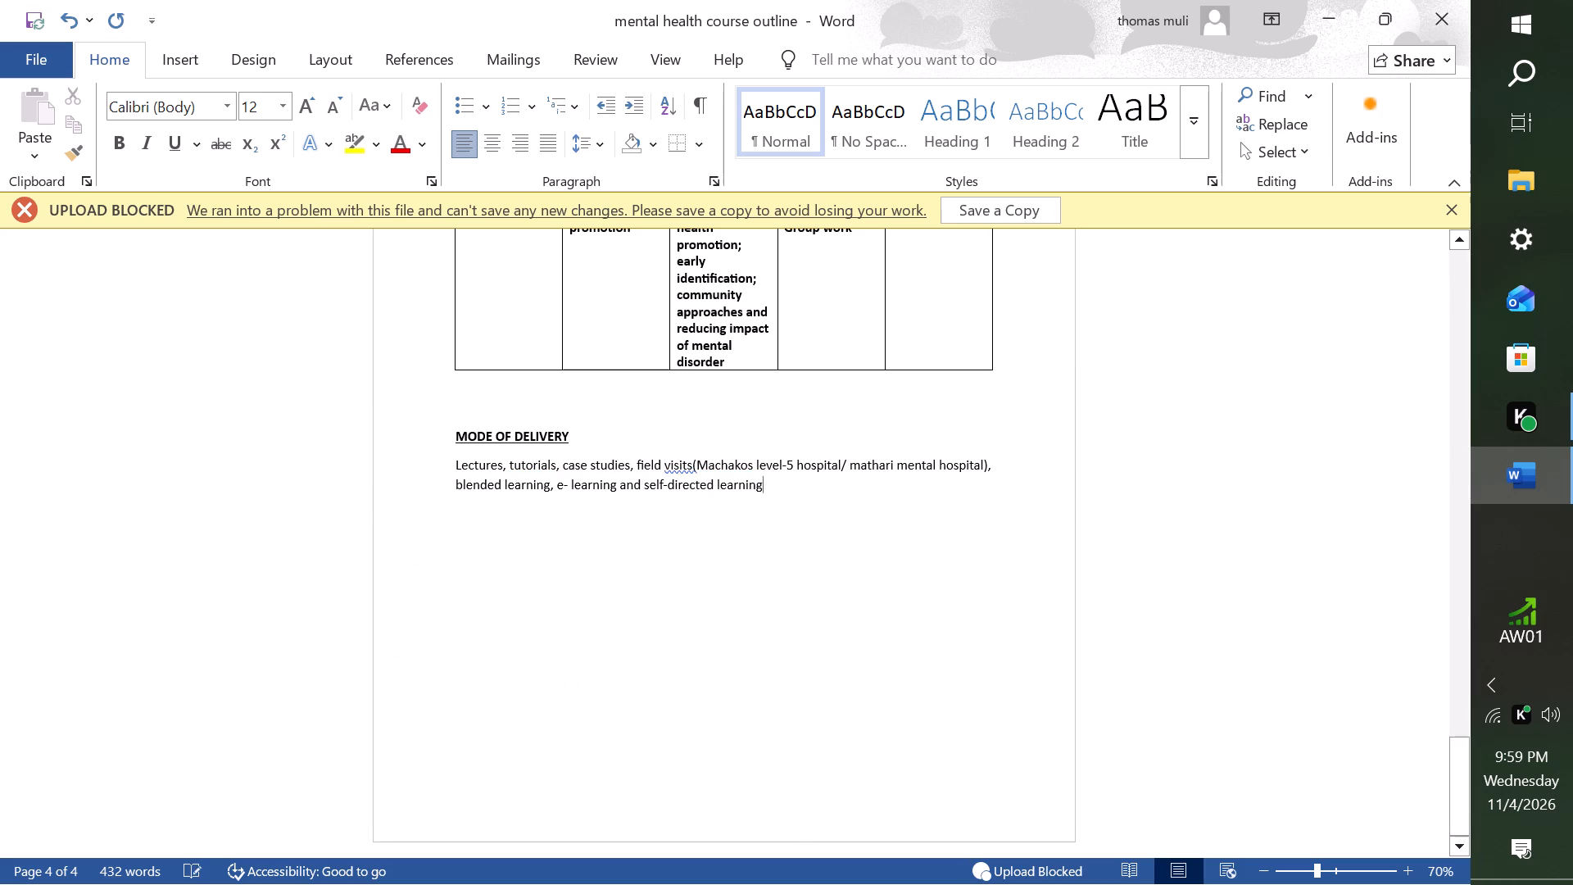
Apply the suggested spacing correction "visits (" to the field visits bracket in the delivery list.
{"action": "right_click", "coordinate": [675, 470]}
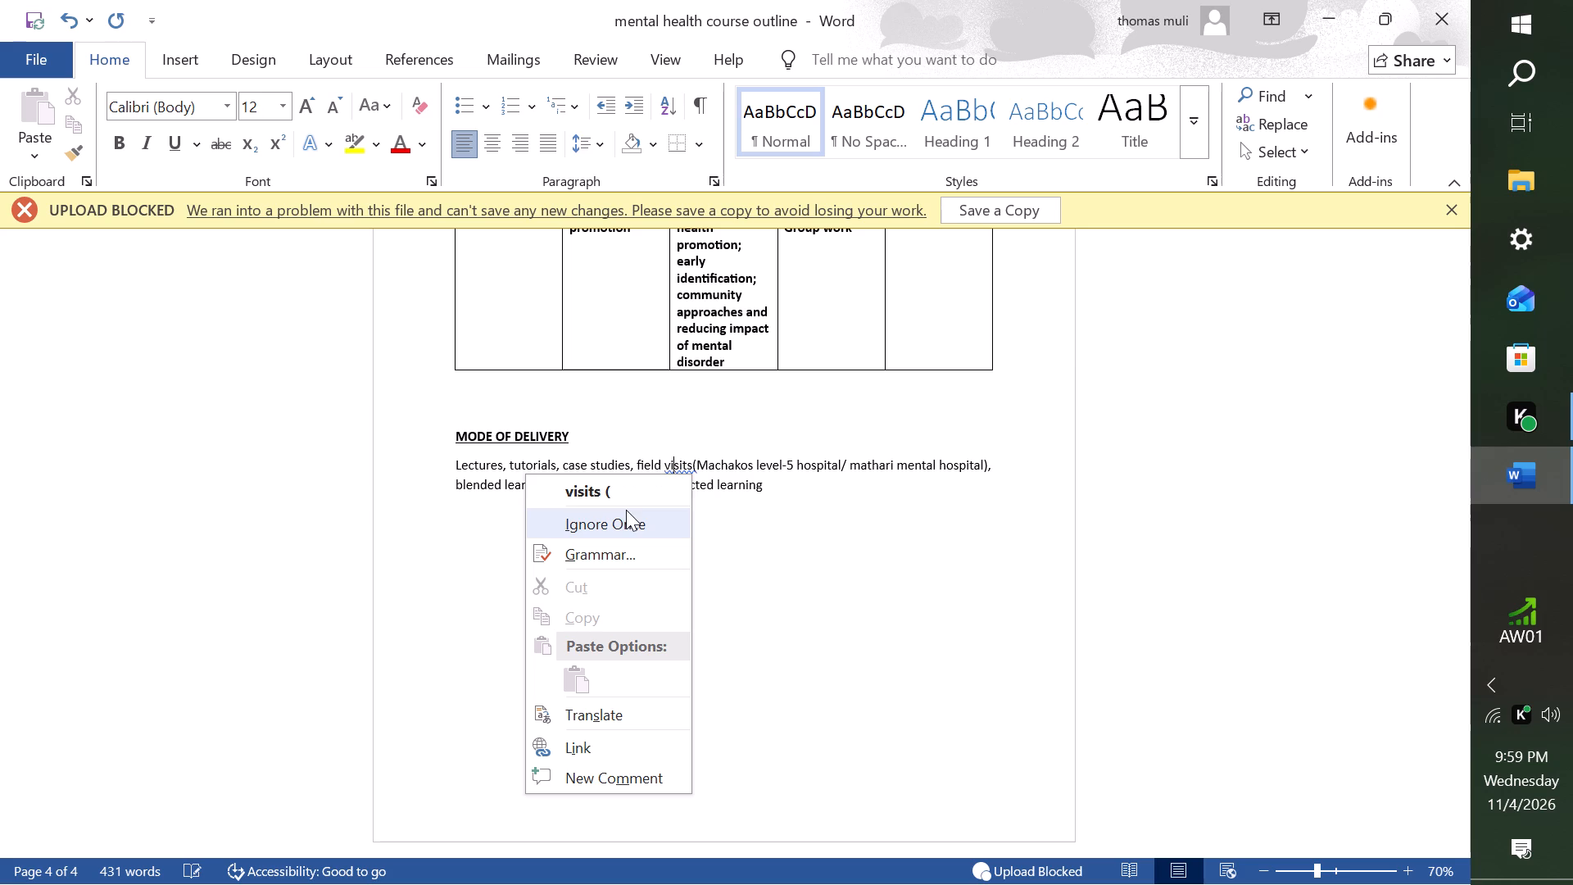
{"action": "left_click", "coordinate": [628, 499]}
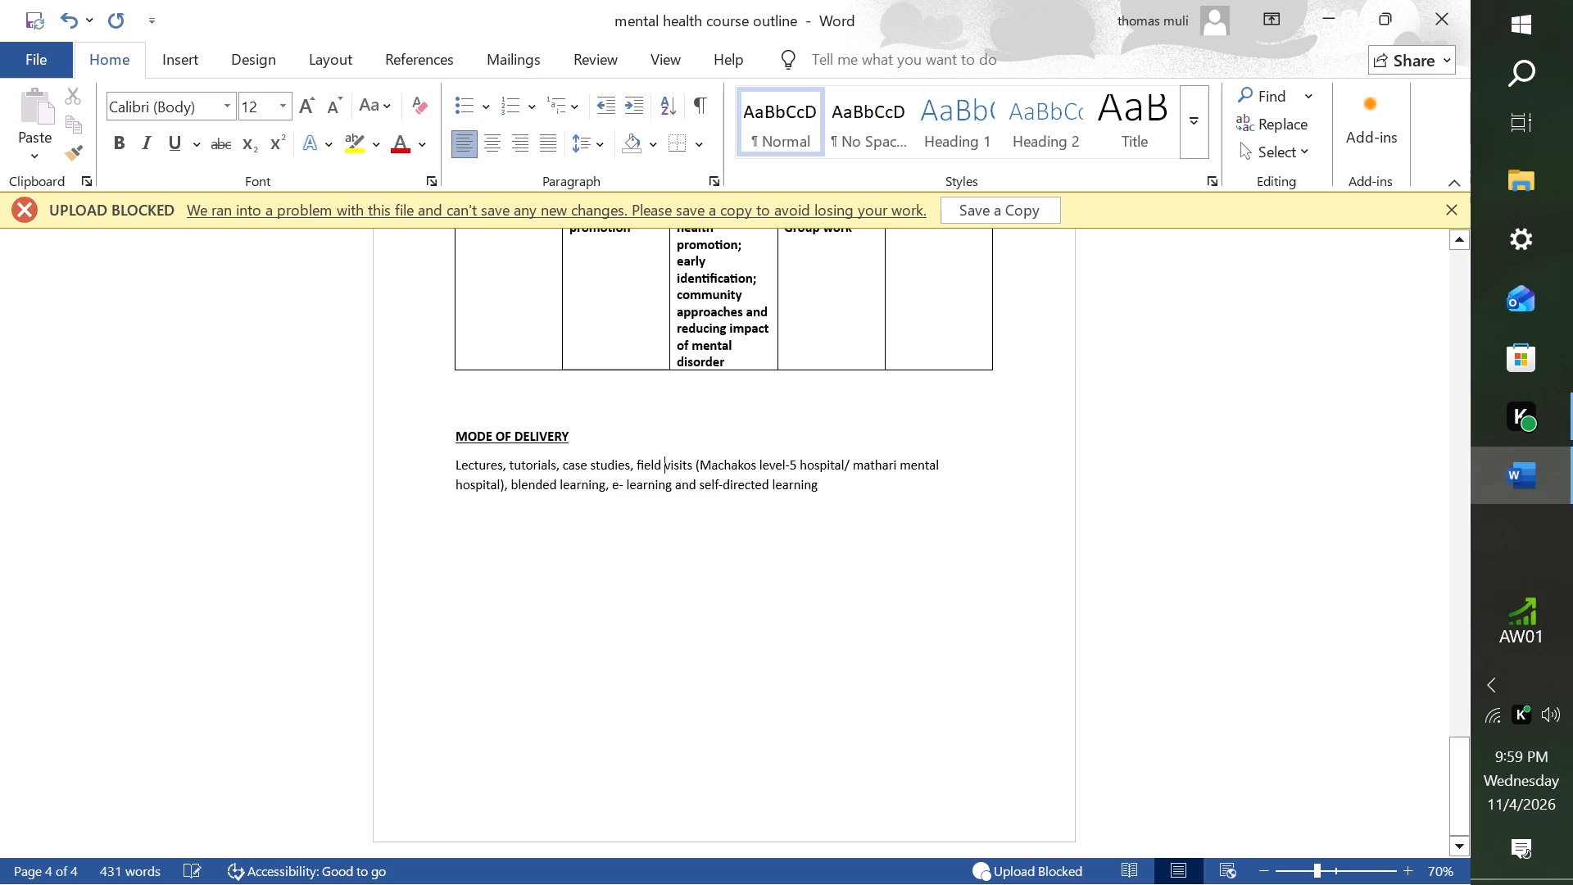
Add the line "Instructional materials and equipment" directly below the delivery list.
{"action": "left_click", "coordinate": [831, 491]}
{"action": "key", "text": "Return"}
{"action": "type", "text": "instr"}
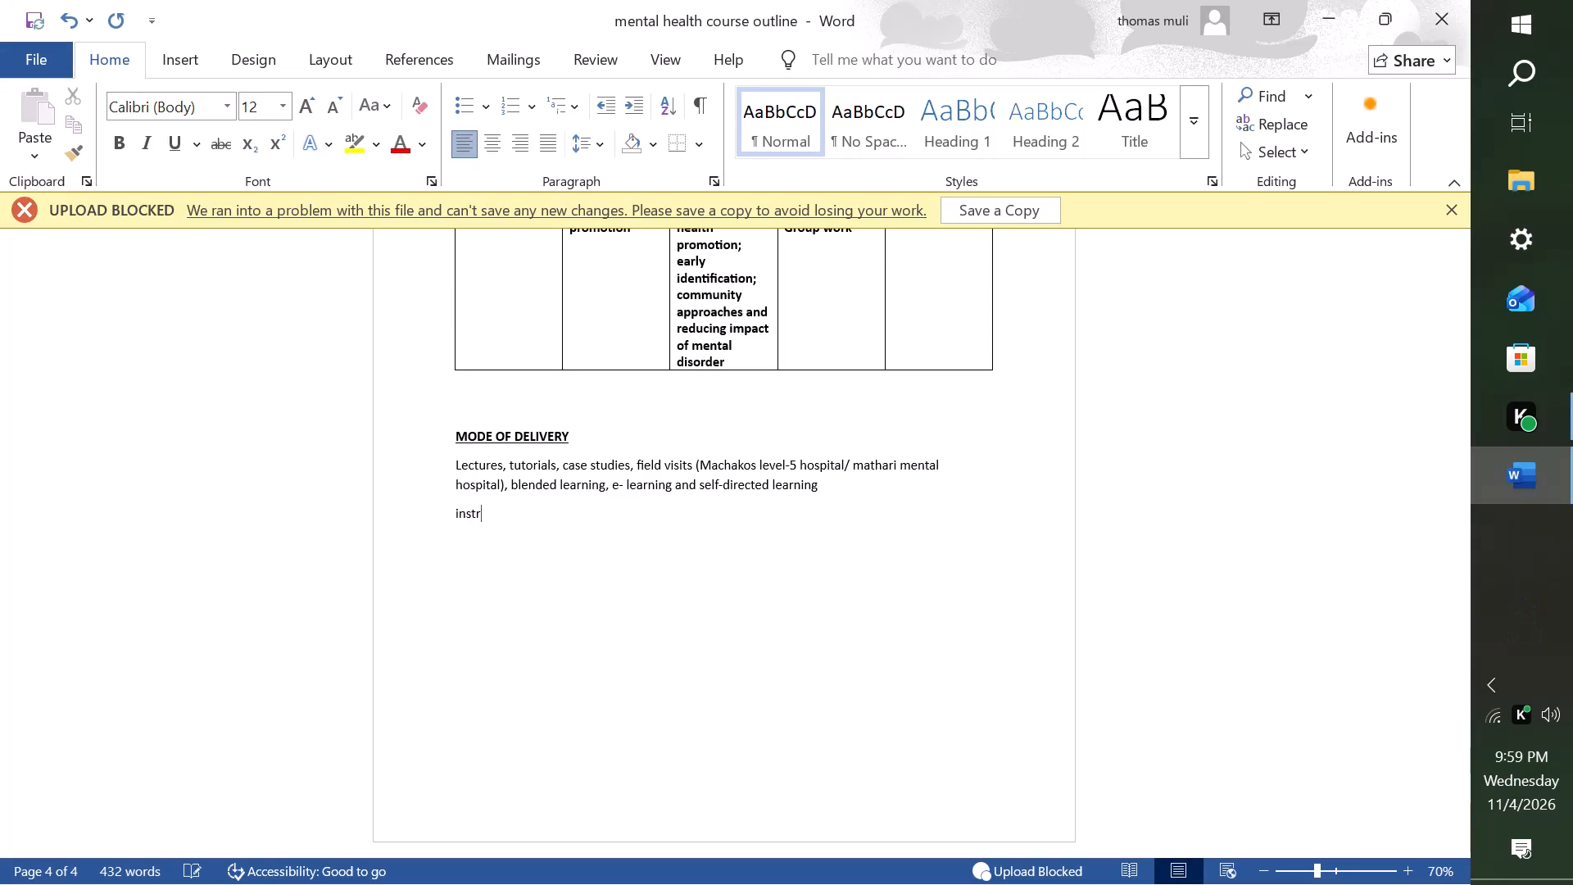
{"action": "type", "text": "uctional"}
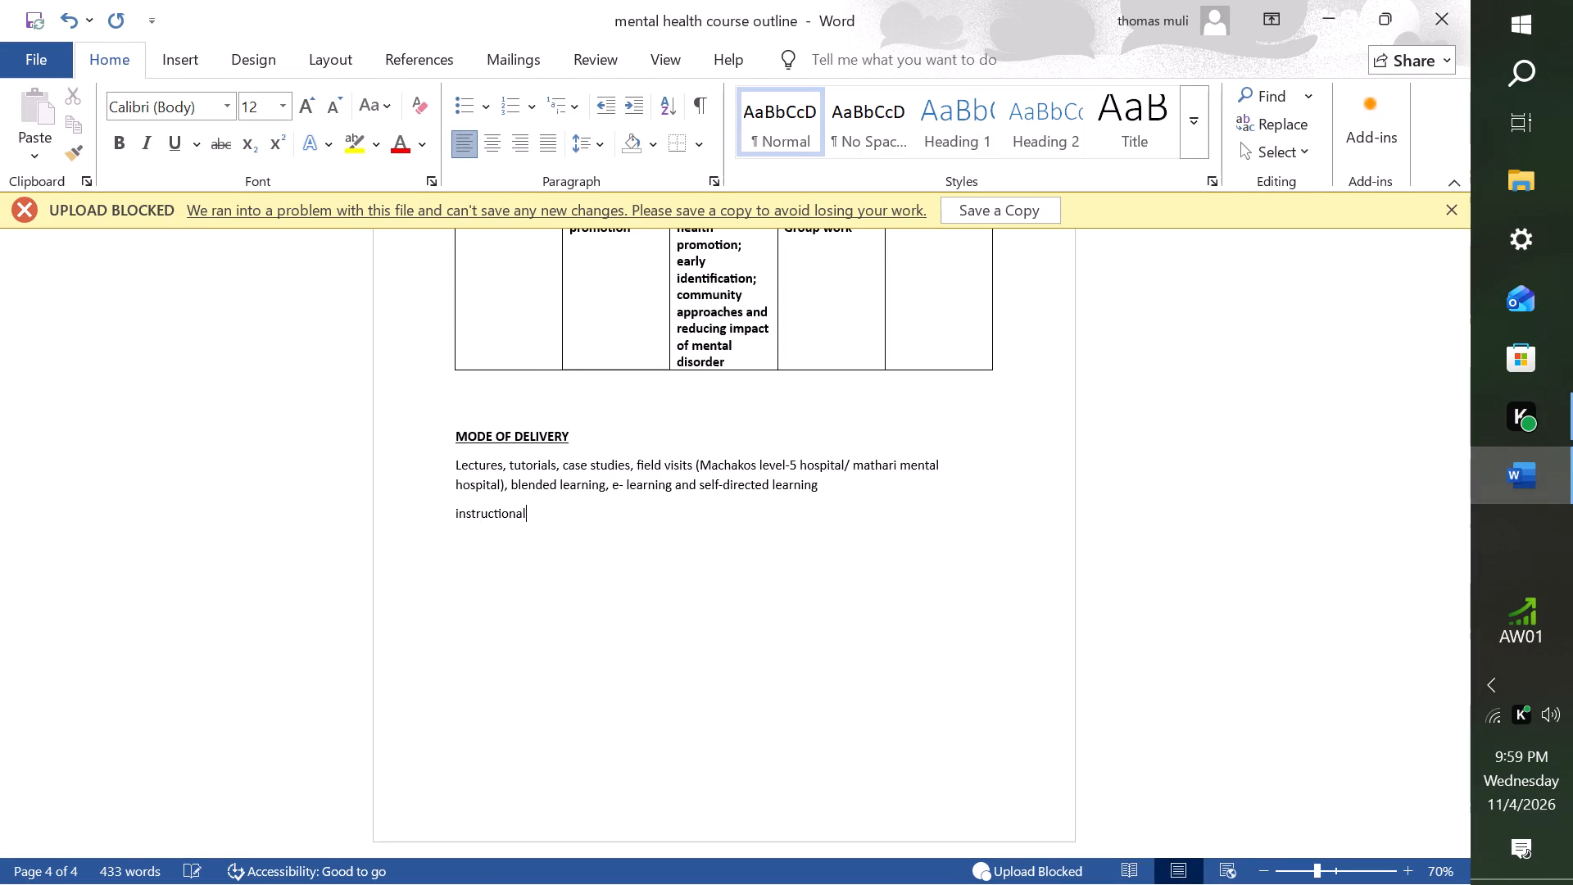
{"action": "key", "text": "space"}
{"action": "type", "text": "material"}
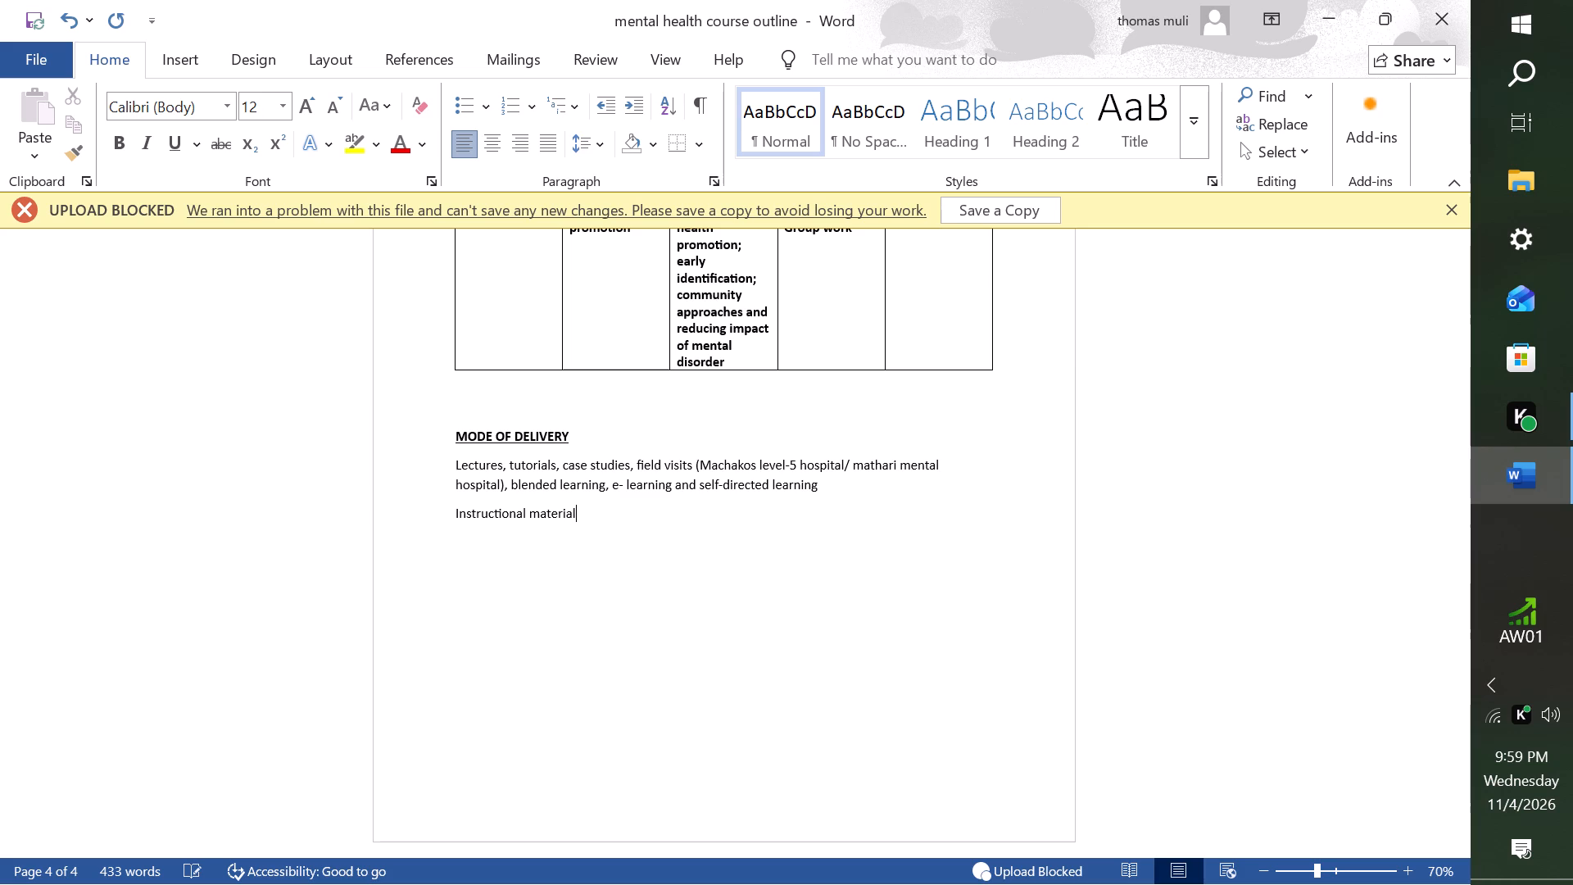
{"action": "type", "text": "s and"}
{"action": "key", "text": "space"}
{"action": "type", "text": "equipment"}
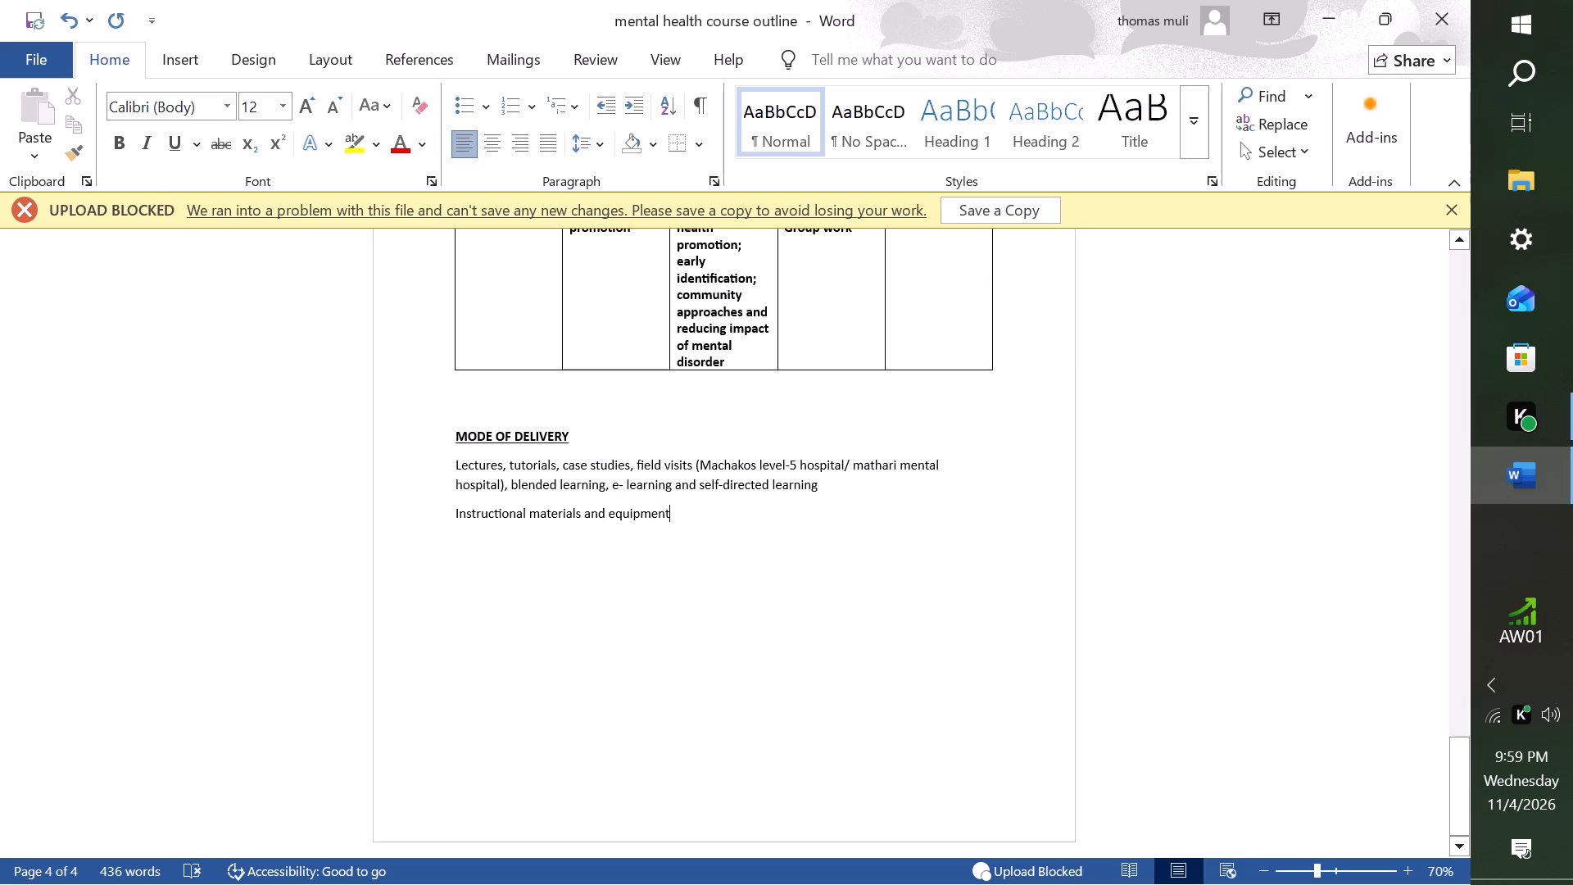
Make the "Instructional materials and equipment" heading bold and place the cursor on an empty line below it.
{"action": "left_click_drag", "start_coordinate": [682, 506], "coordinate": [457, 517]}
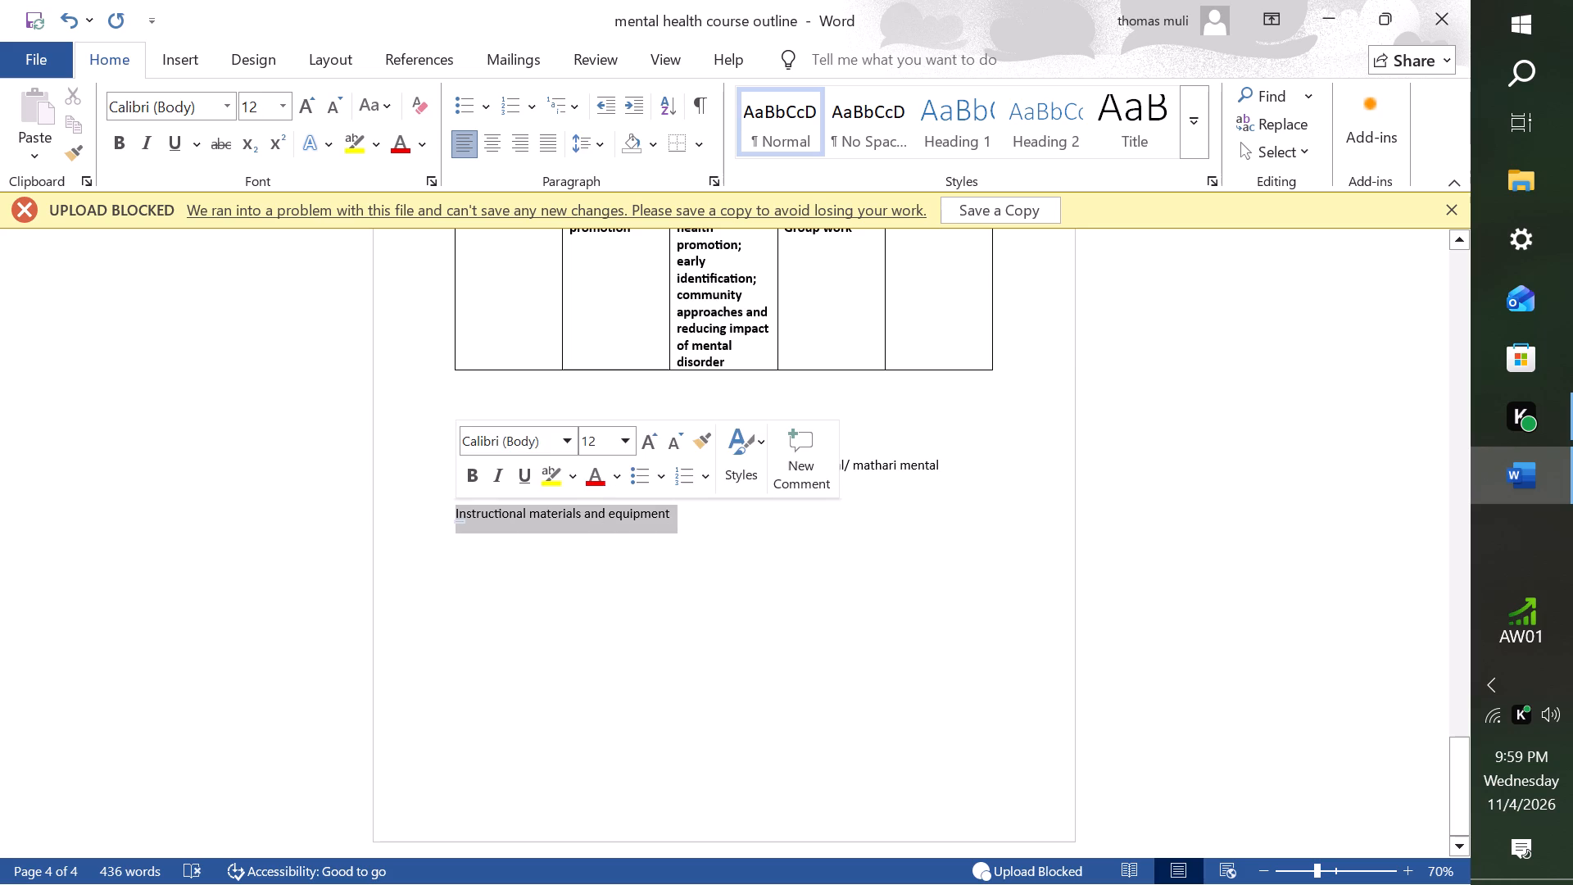
{"action": "left_click", "coordinate": [474, 471]}
{"action": "left_click_drag", "start_coordinate": [537, 477], "coordinate": [605, 654]}
{"action": "left_click", "coordinate": [605, 654]}
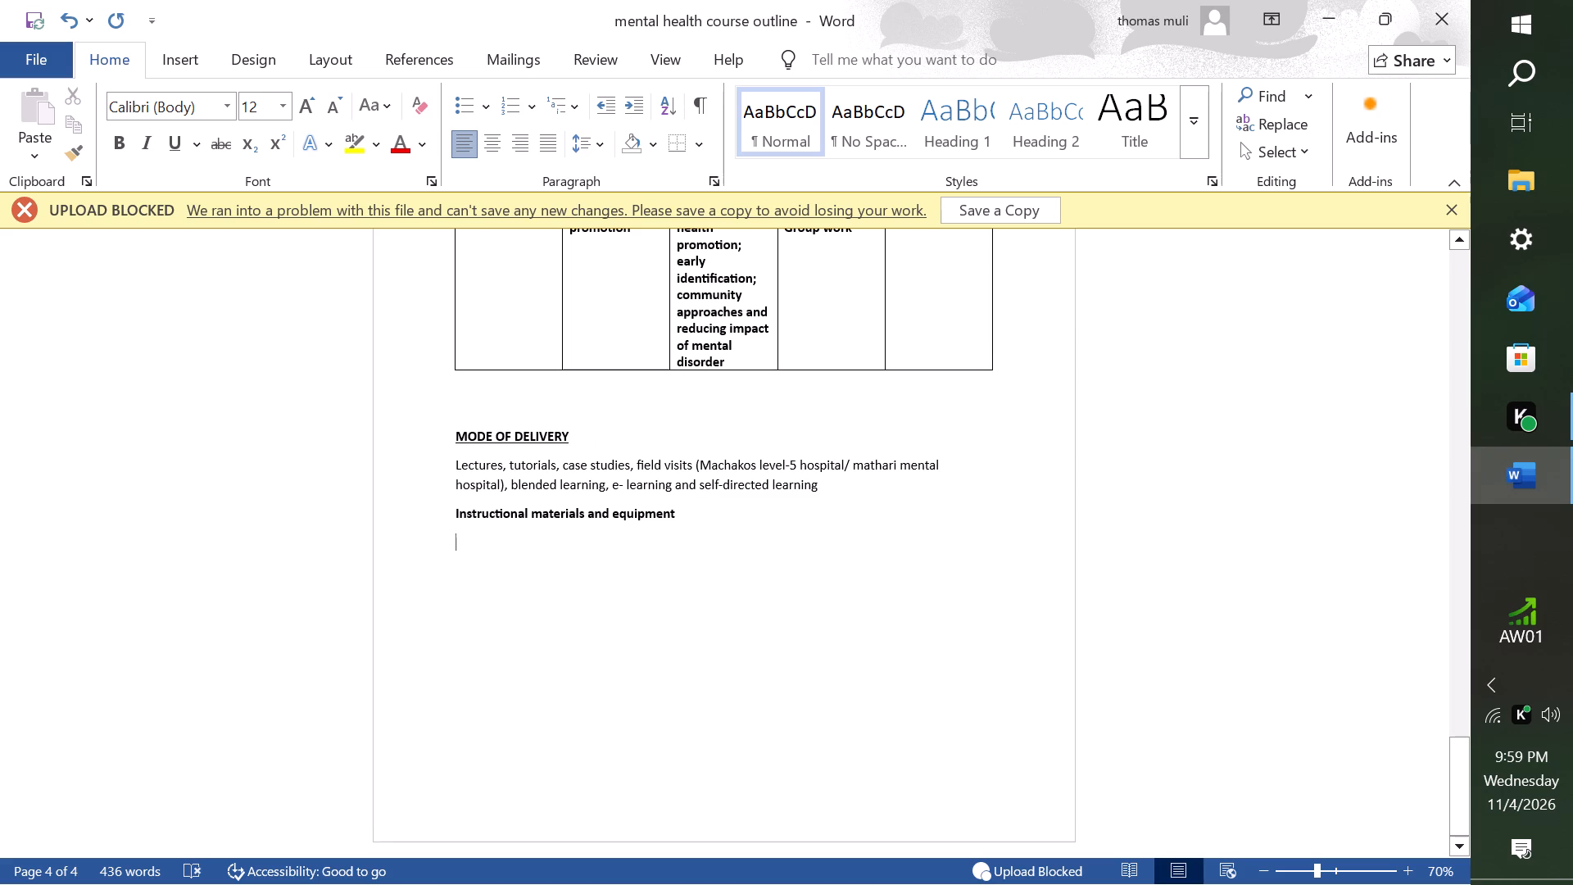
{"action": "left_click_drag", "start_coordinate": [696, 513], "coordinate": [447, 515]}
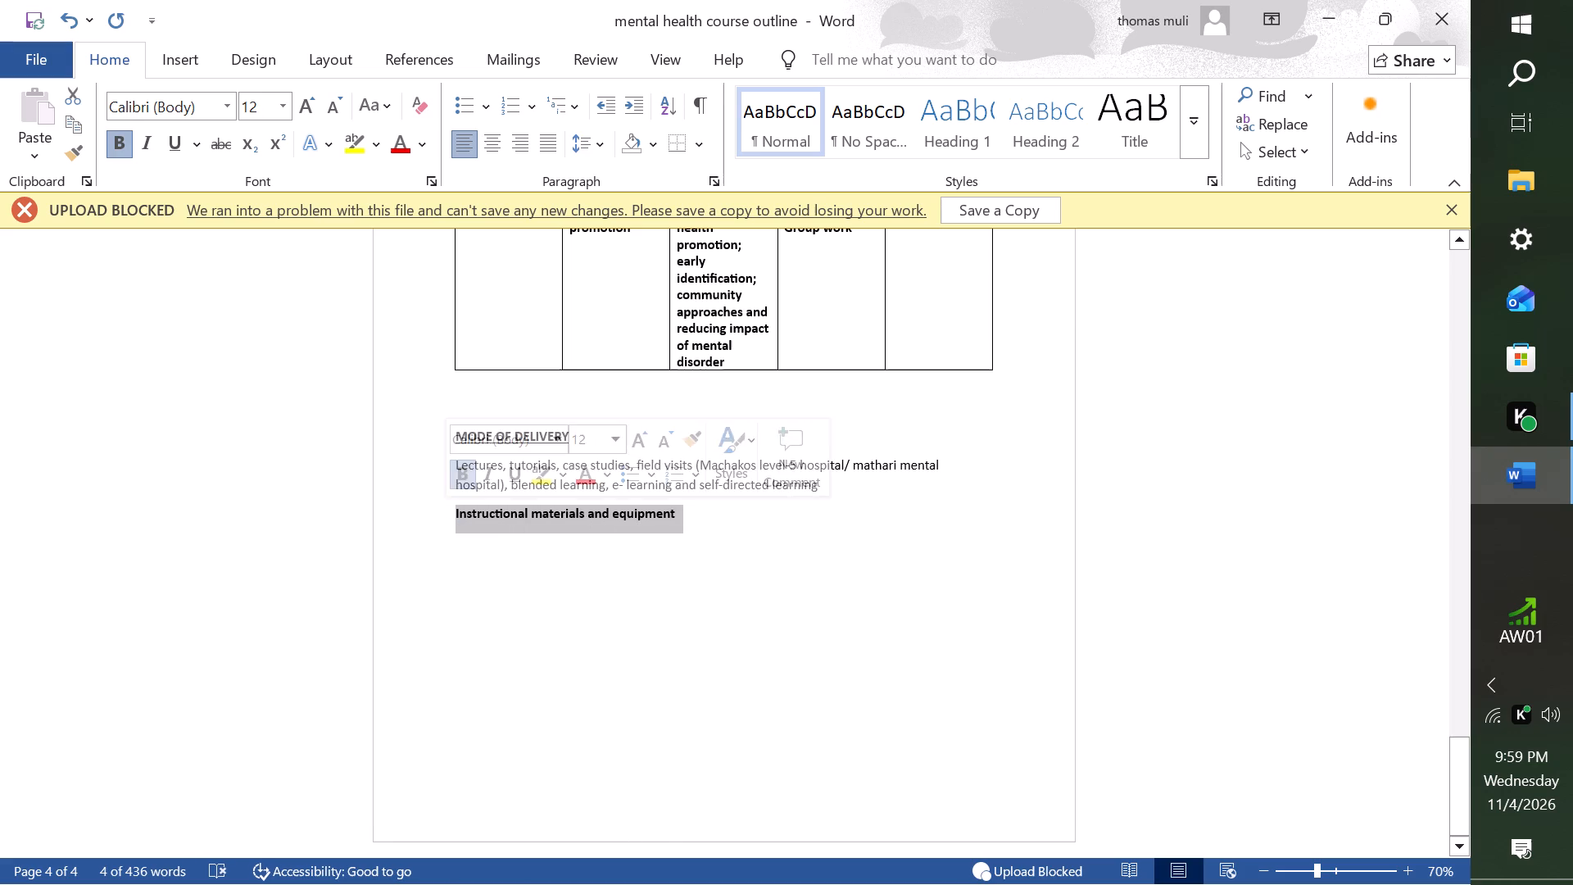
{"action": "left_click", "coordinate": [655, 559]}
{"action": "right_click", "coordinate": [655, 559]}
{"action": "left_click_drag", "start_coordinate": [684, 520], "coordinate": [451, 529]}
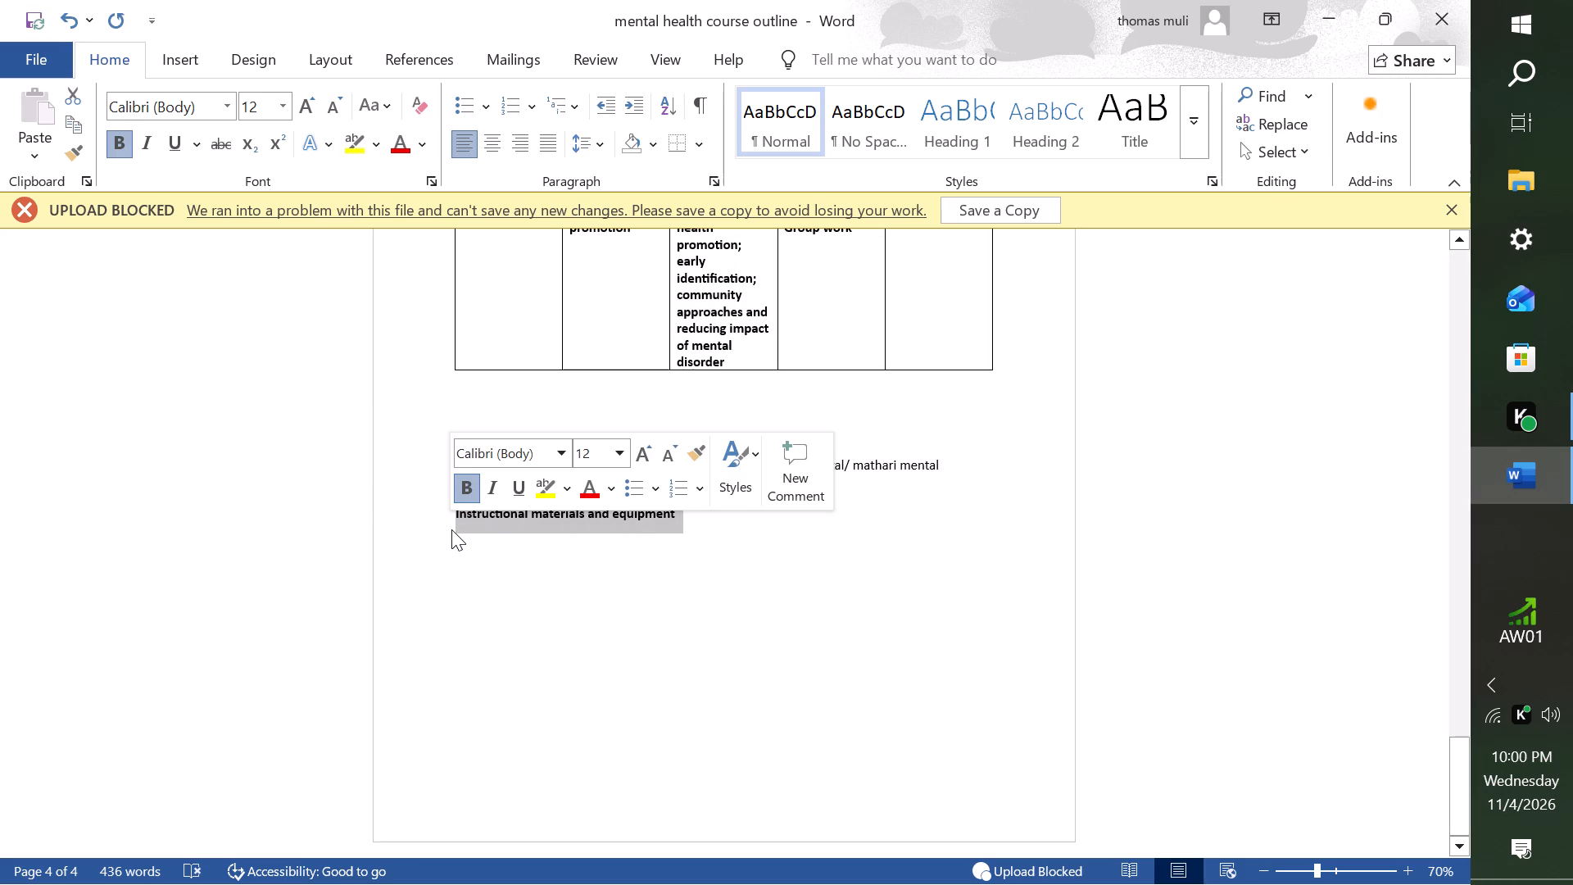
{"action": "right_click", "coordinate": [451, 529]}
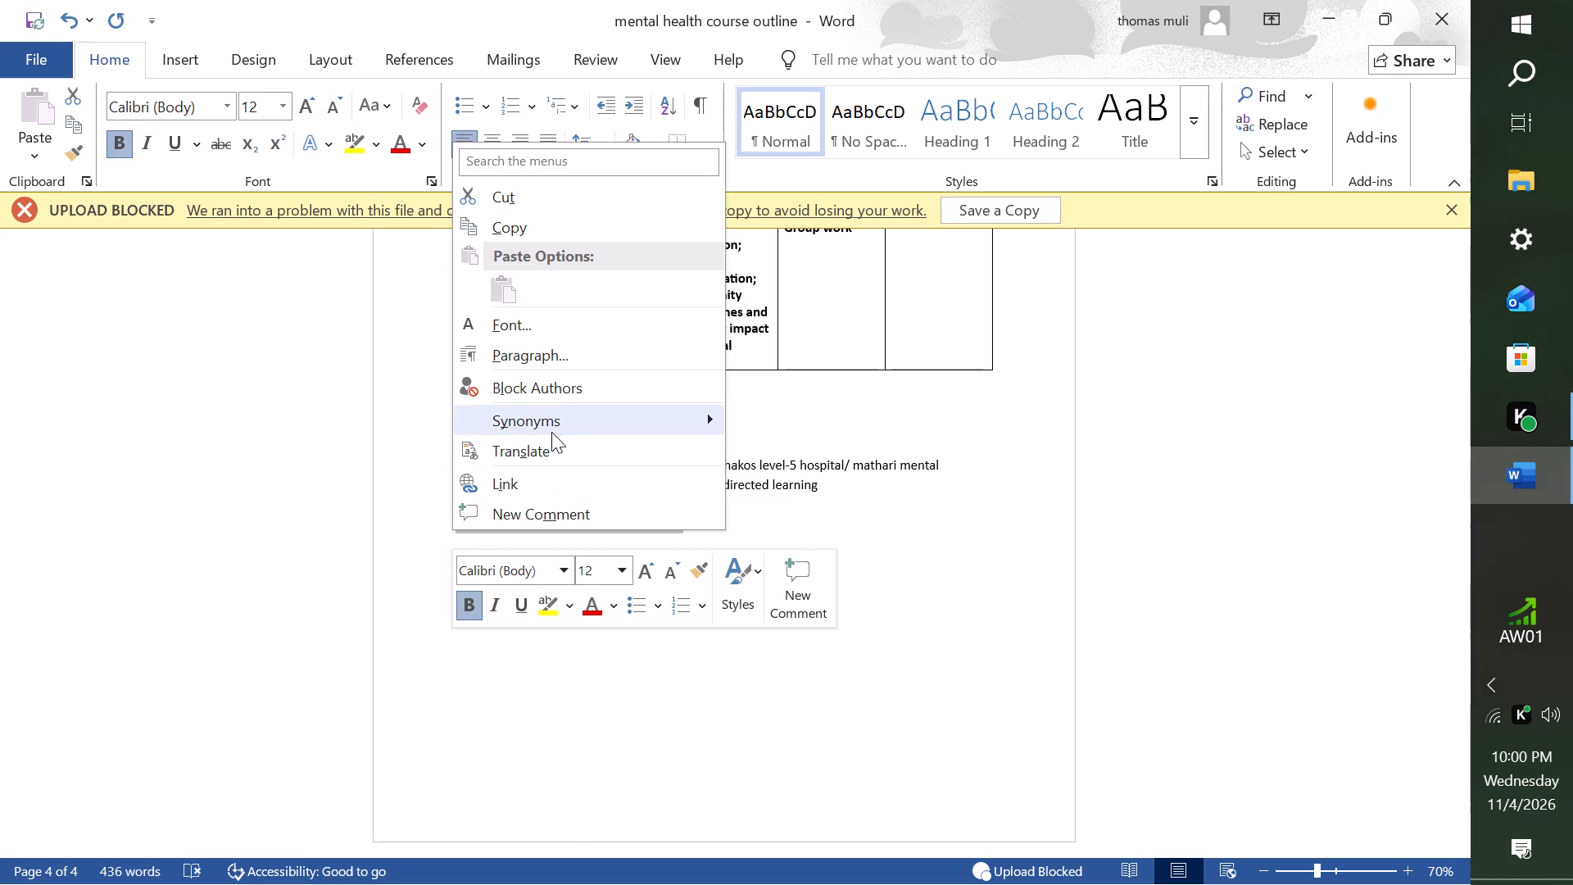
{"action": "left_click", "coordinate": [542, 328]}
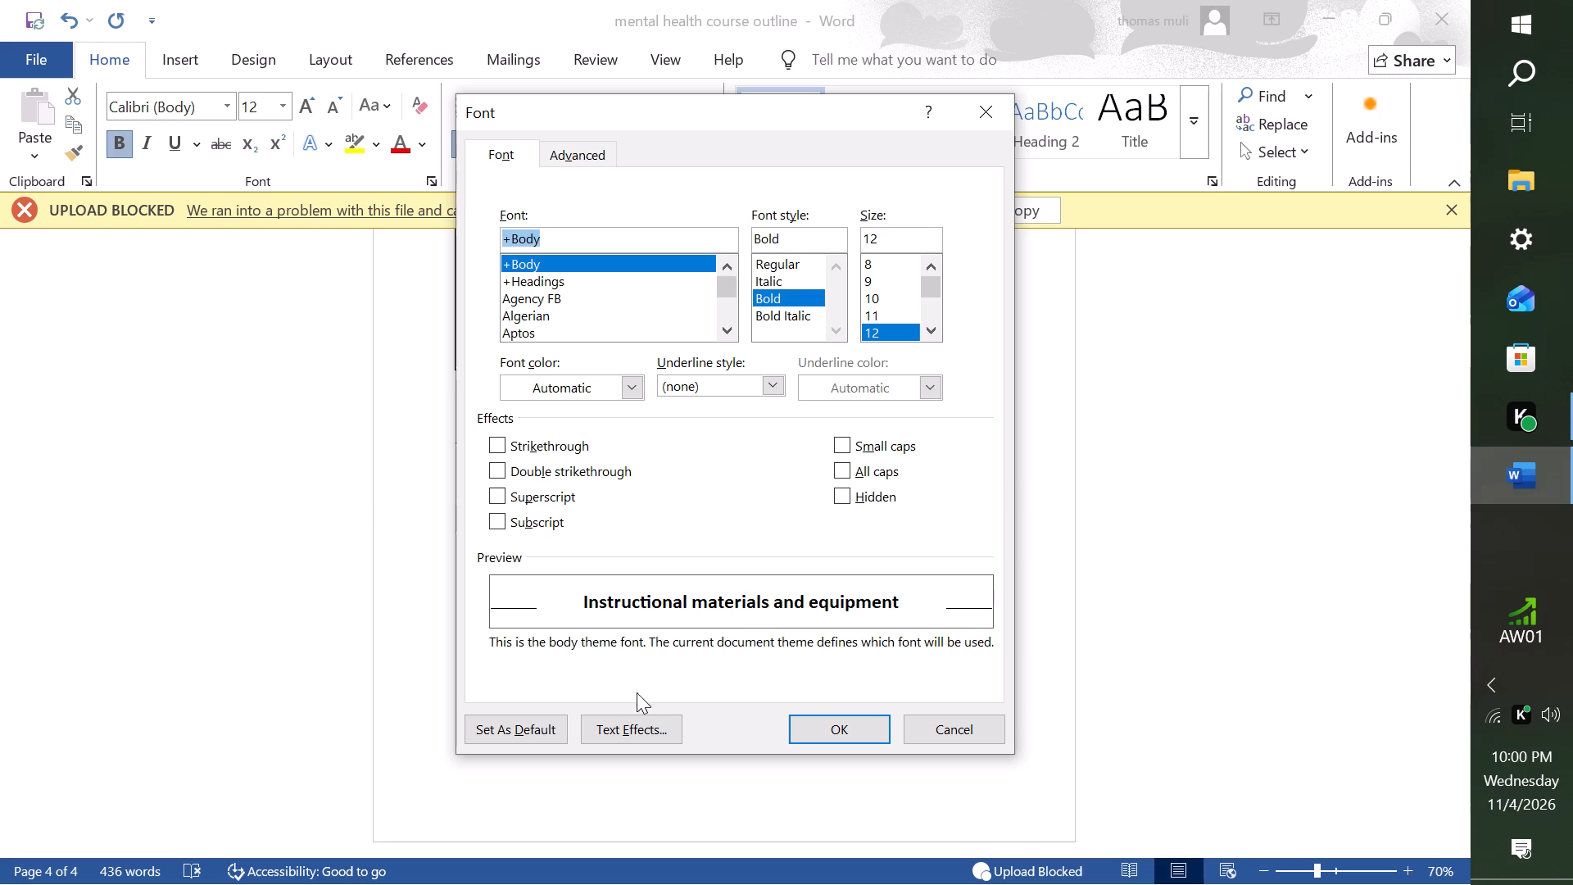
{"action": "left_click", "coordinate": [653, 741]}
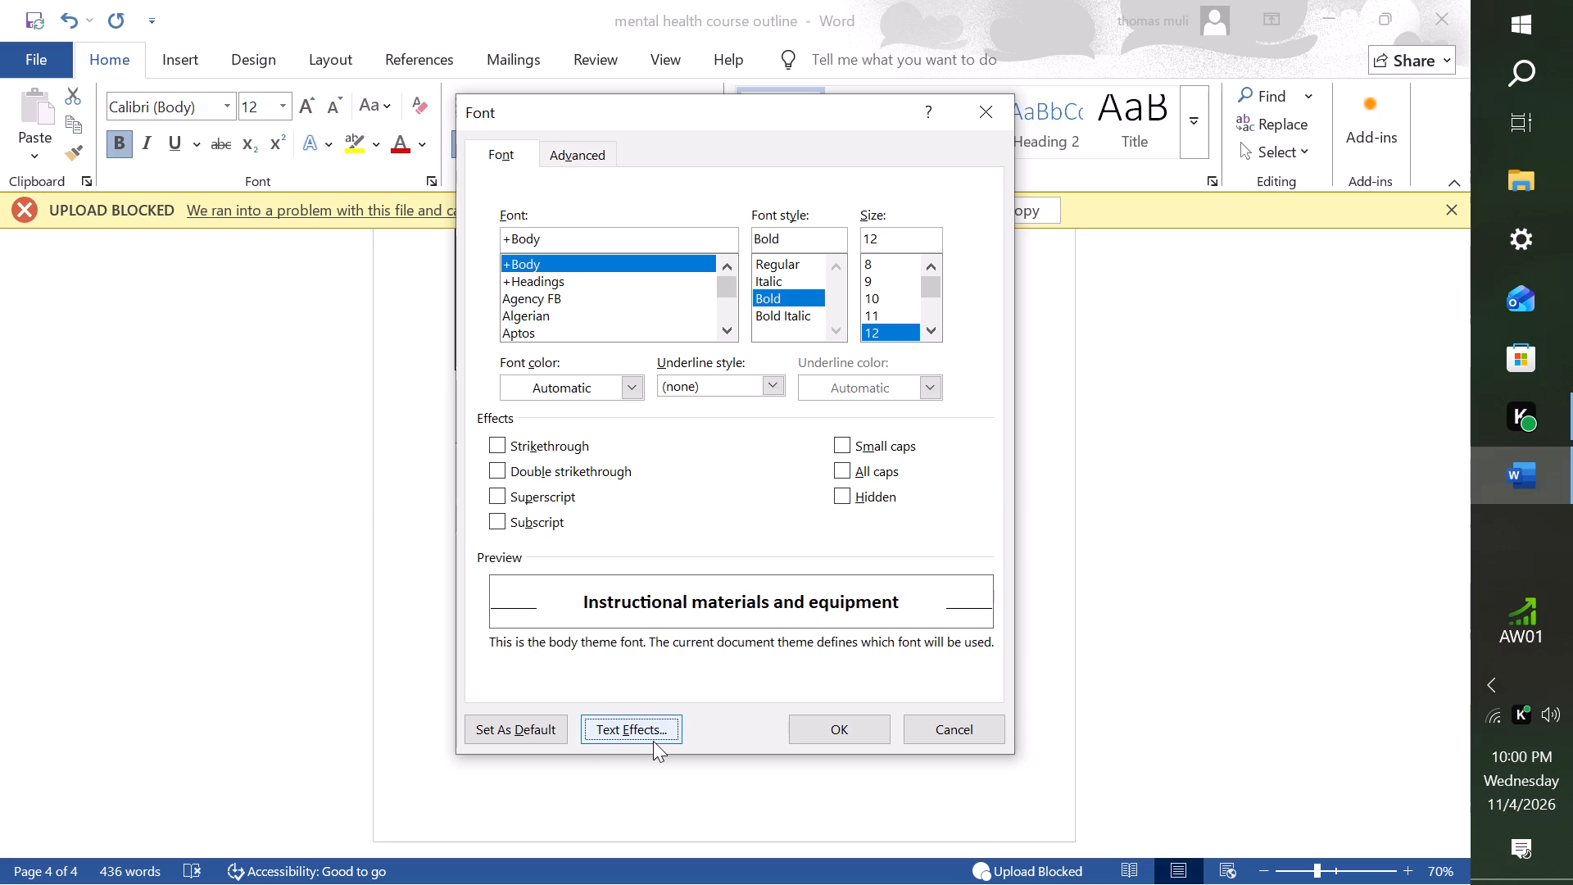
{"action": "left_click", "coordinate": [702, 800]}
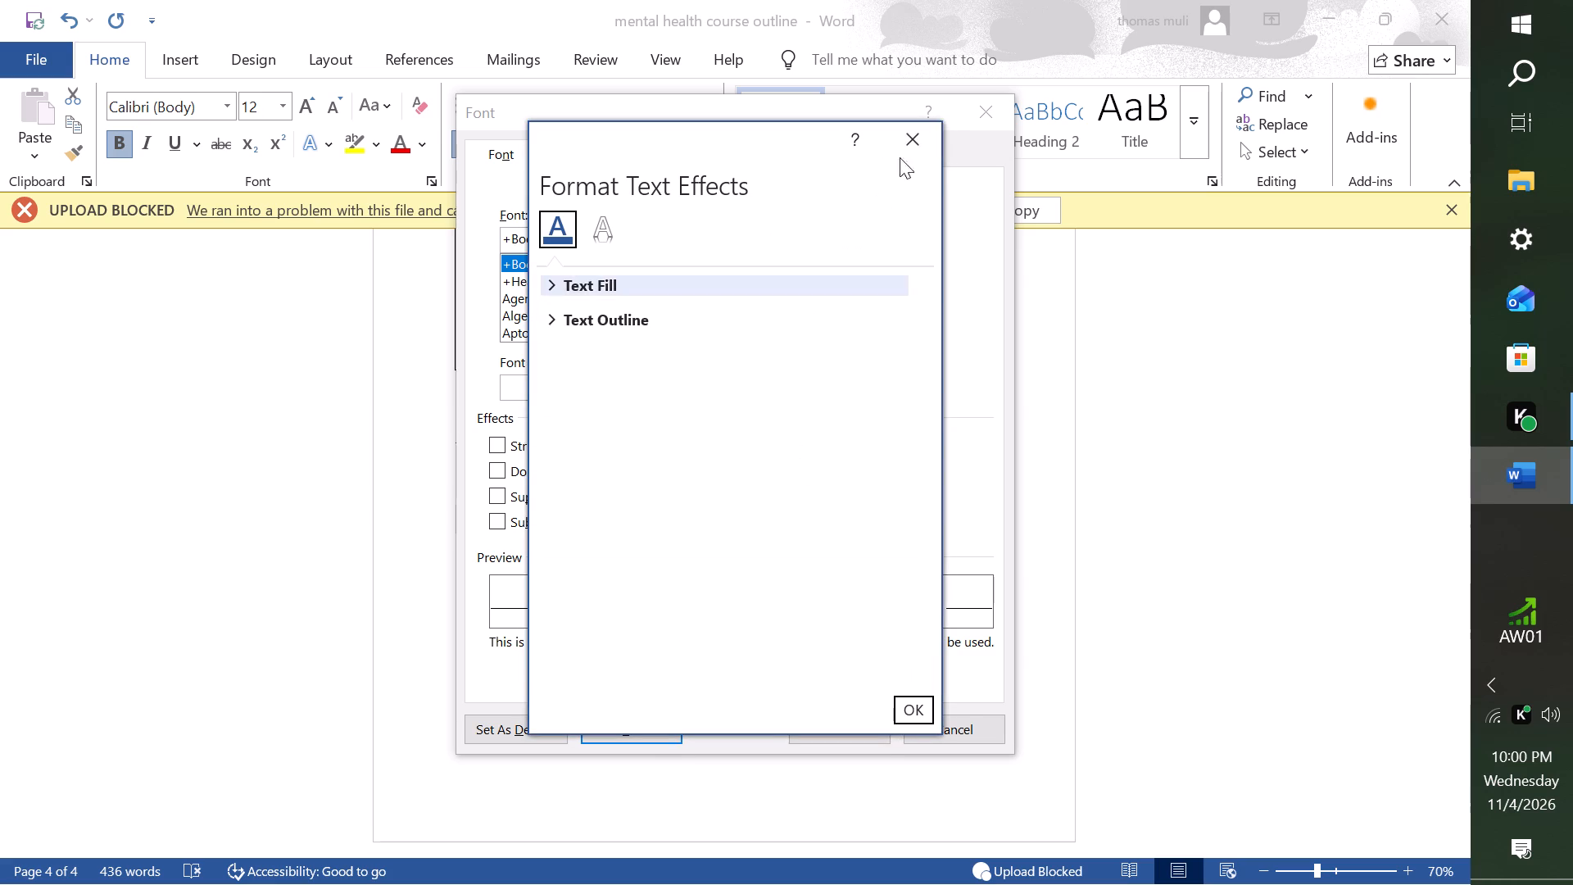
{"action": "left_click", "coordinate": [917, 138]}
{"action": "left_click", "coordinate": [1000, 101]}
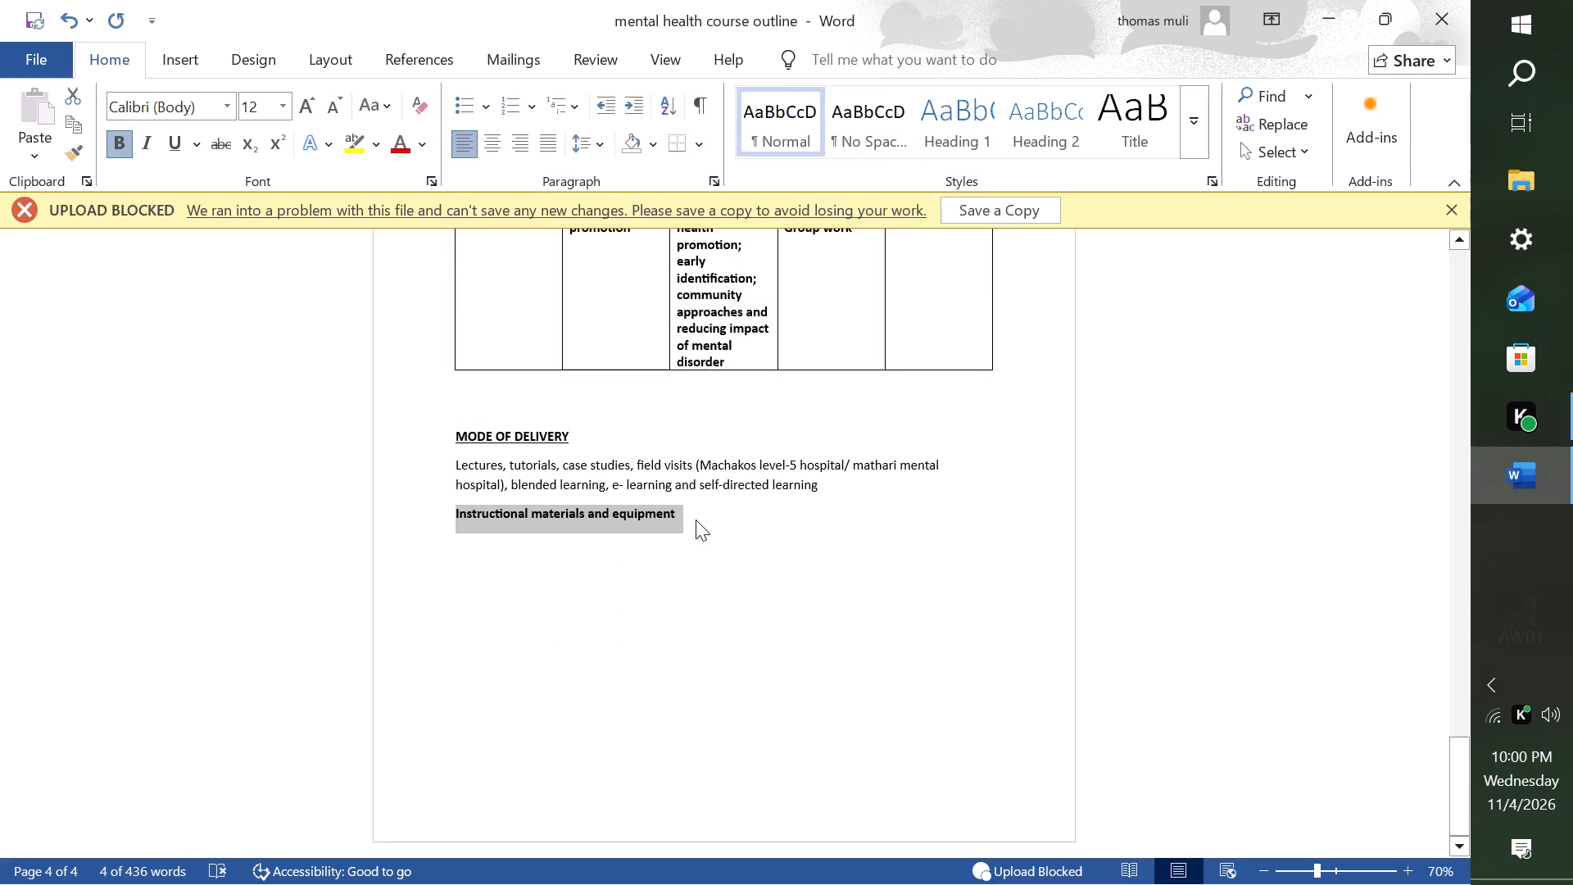
Begin the text line under the "Instructional materials and equipment" heading with the letters "joi".
{"action": "left_click", "coordinate": [637, 624]}
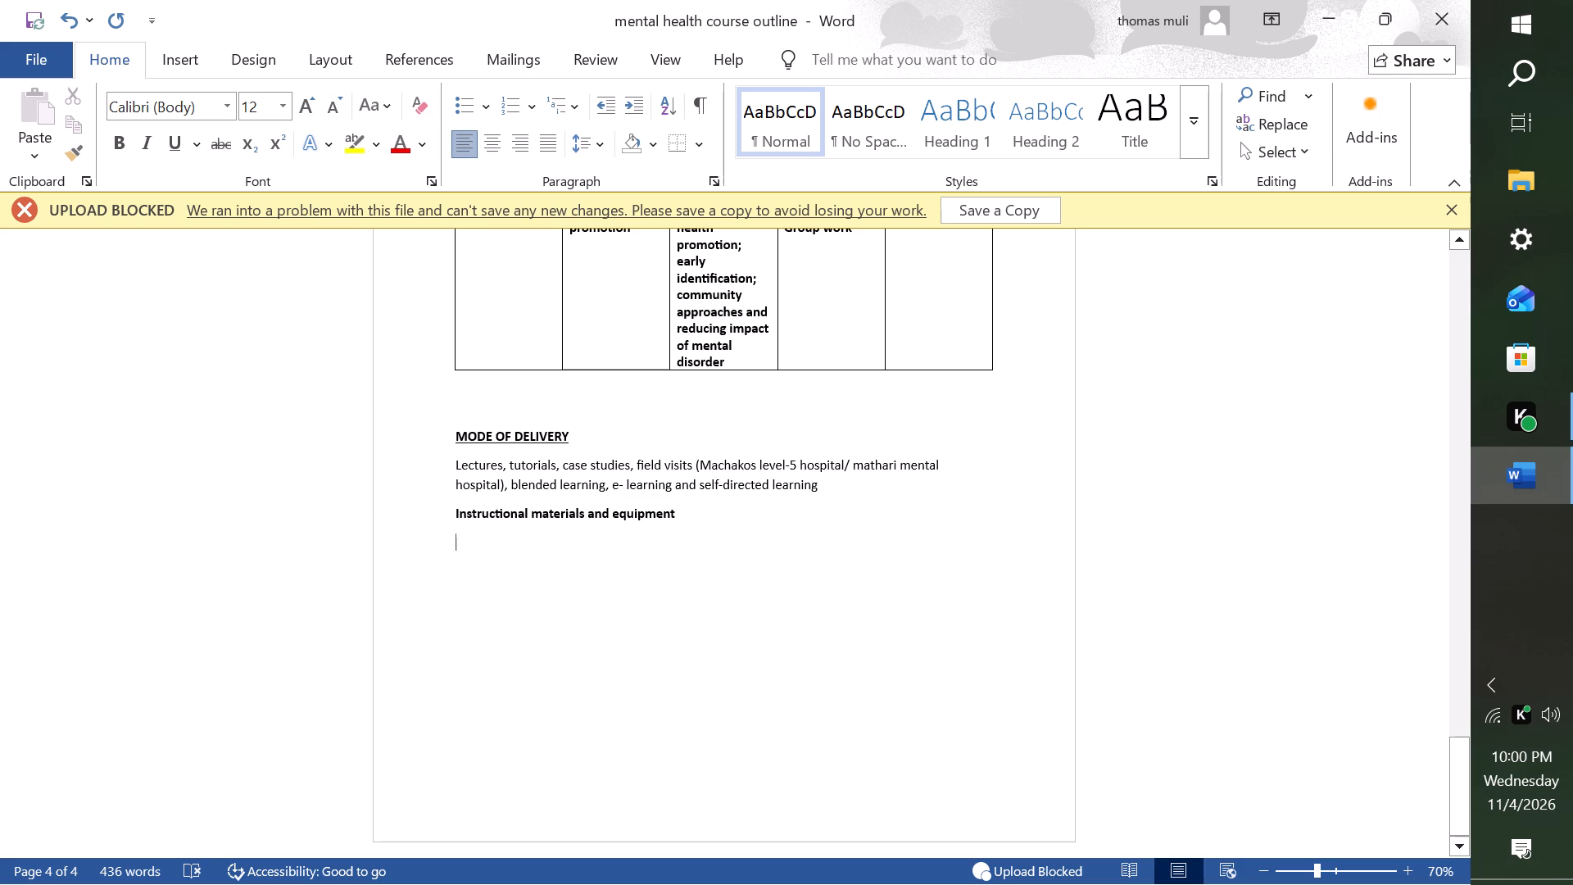
{"action": "type", "text": "joi"}
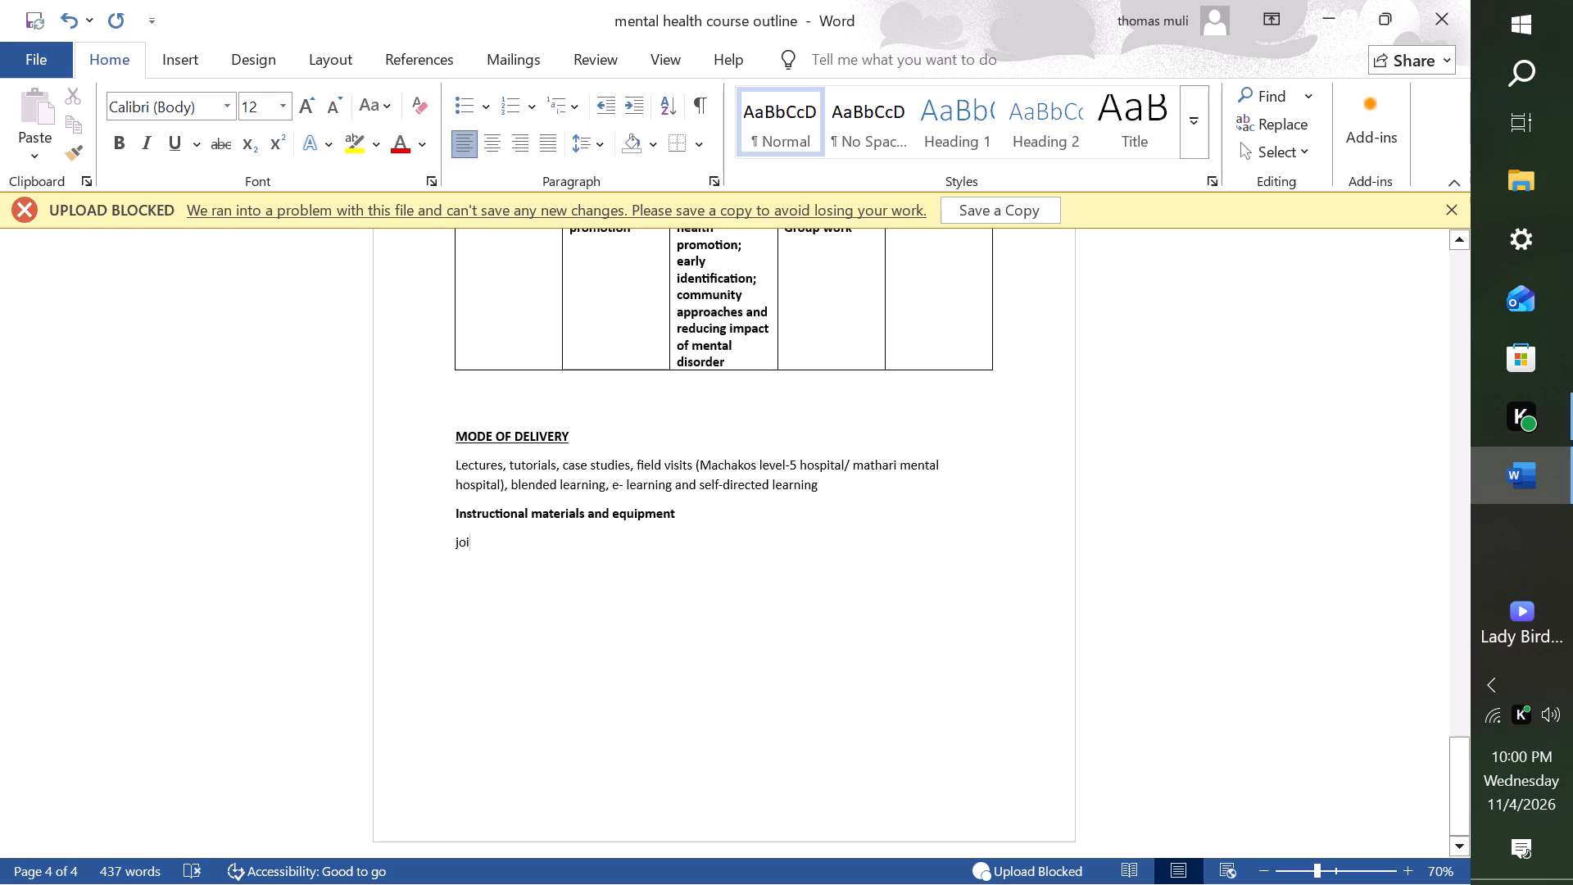
Underline the "Instructional materials and equipment" heading and return to the end of the line below it.
{"action": "left_click_drag", "start_coordinate": [682, 520], "coordinate": [457, 526]}
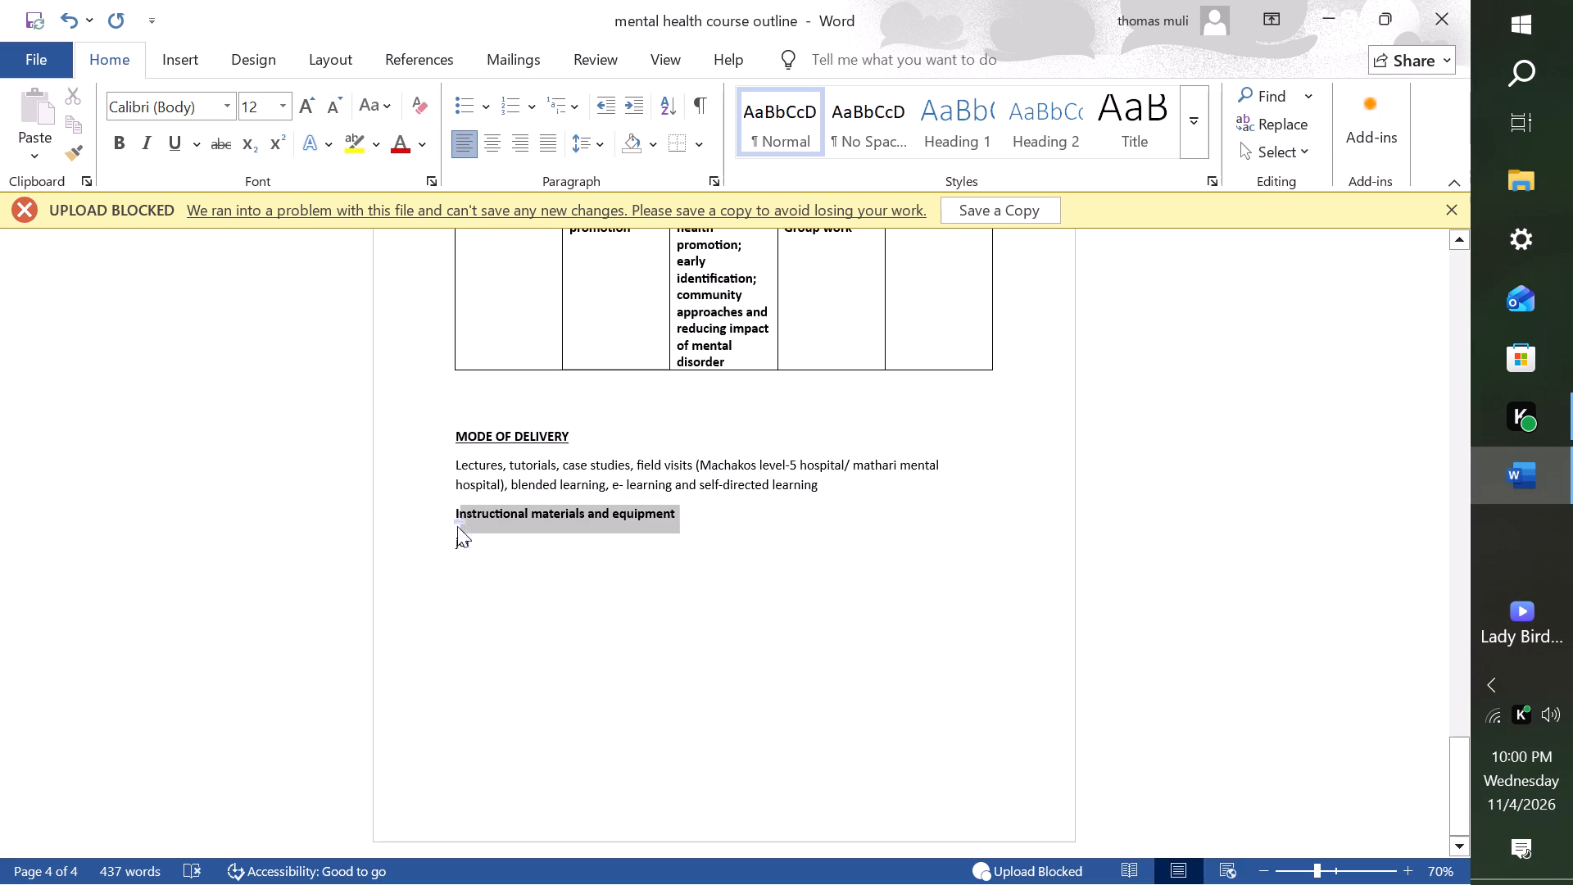
{"action": "left_click_drag", "start_coordinate": [457, 526], "coordinate": [452, 523]}
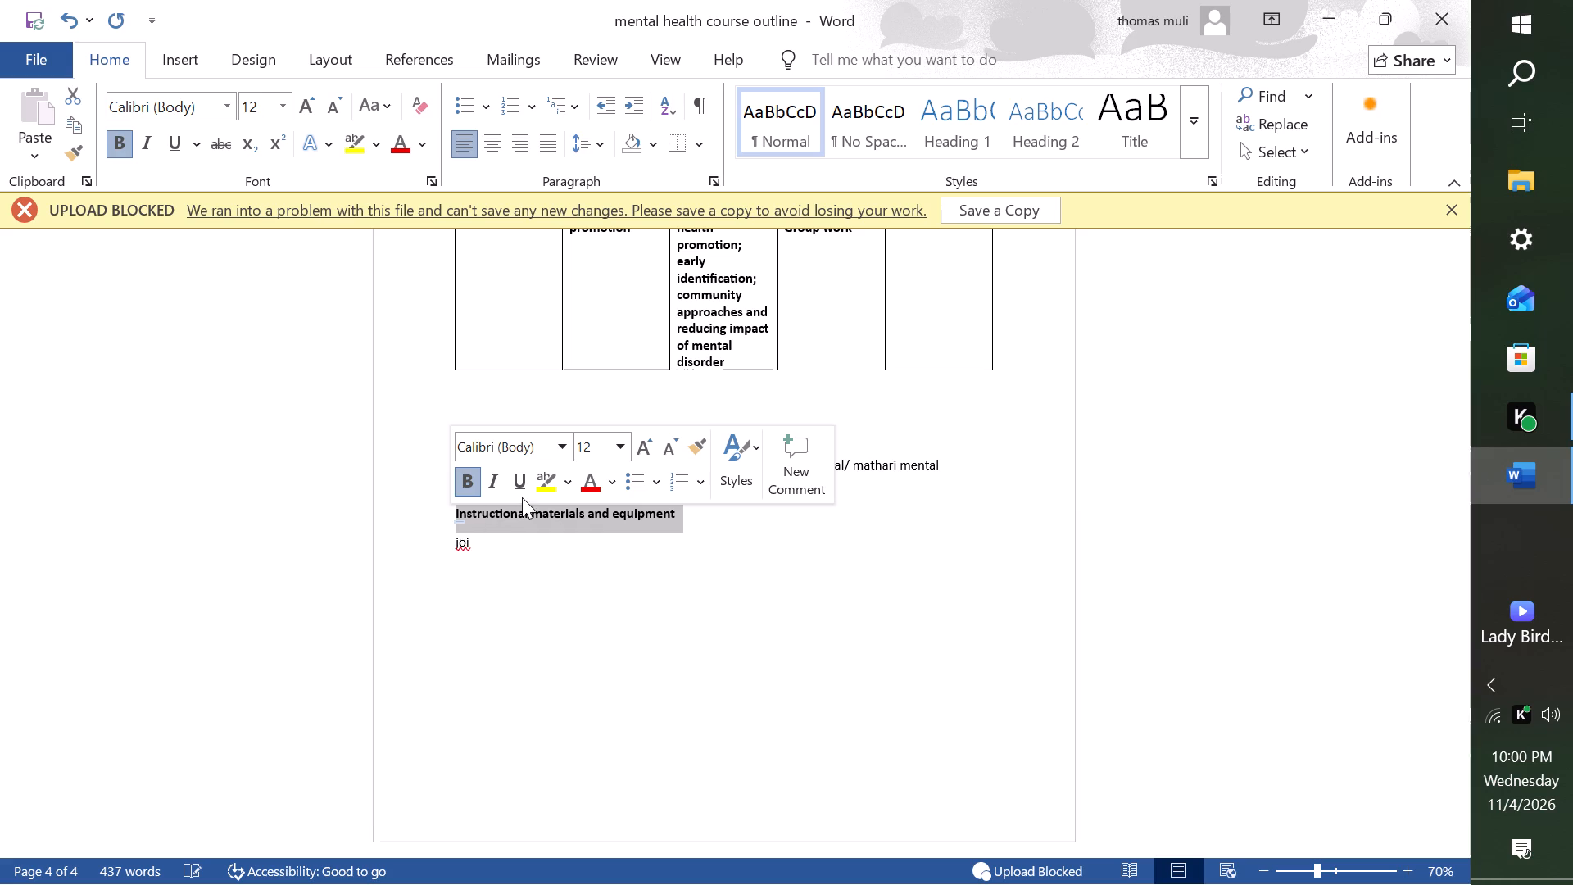
{"action": "left_click", "coordinate": [519, 487]}
{"action": "left_click", "coordinate": [528, 555]}
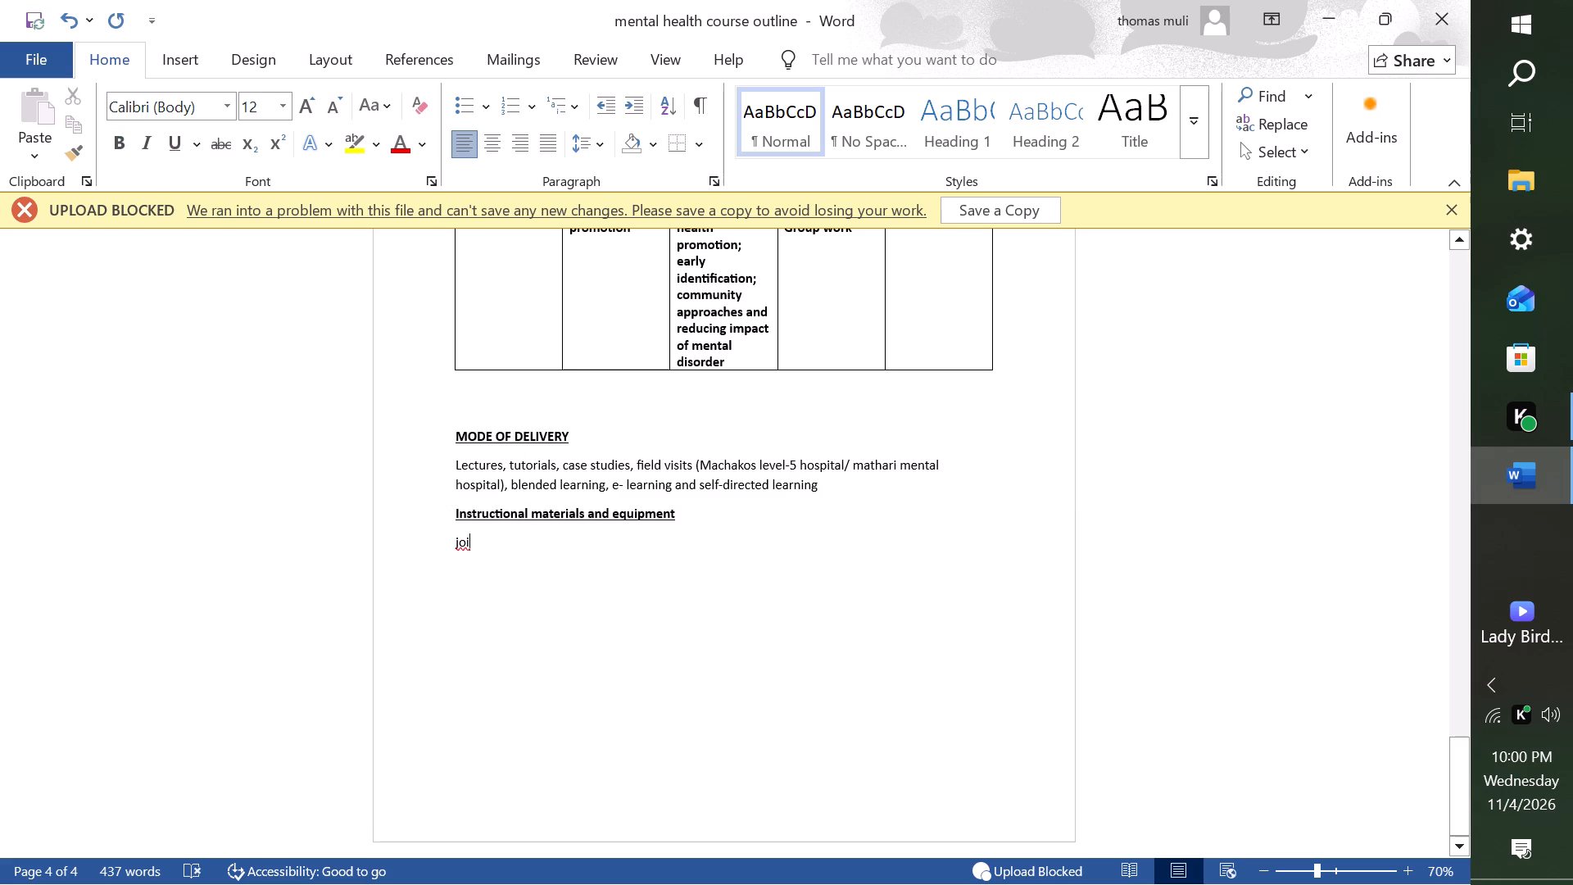
Replace the mistyped "i" and continue the materials line so it reads "Journals, textbooks,".
{"action": "key", "text": "BackSpace"}
{"action": "type", "text": "urnal"}
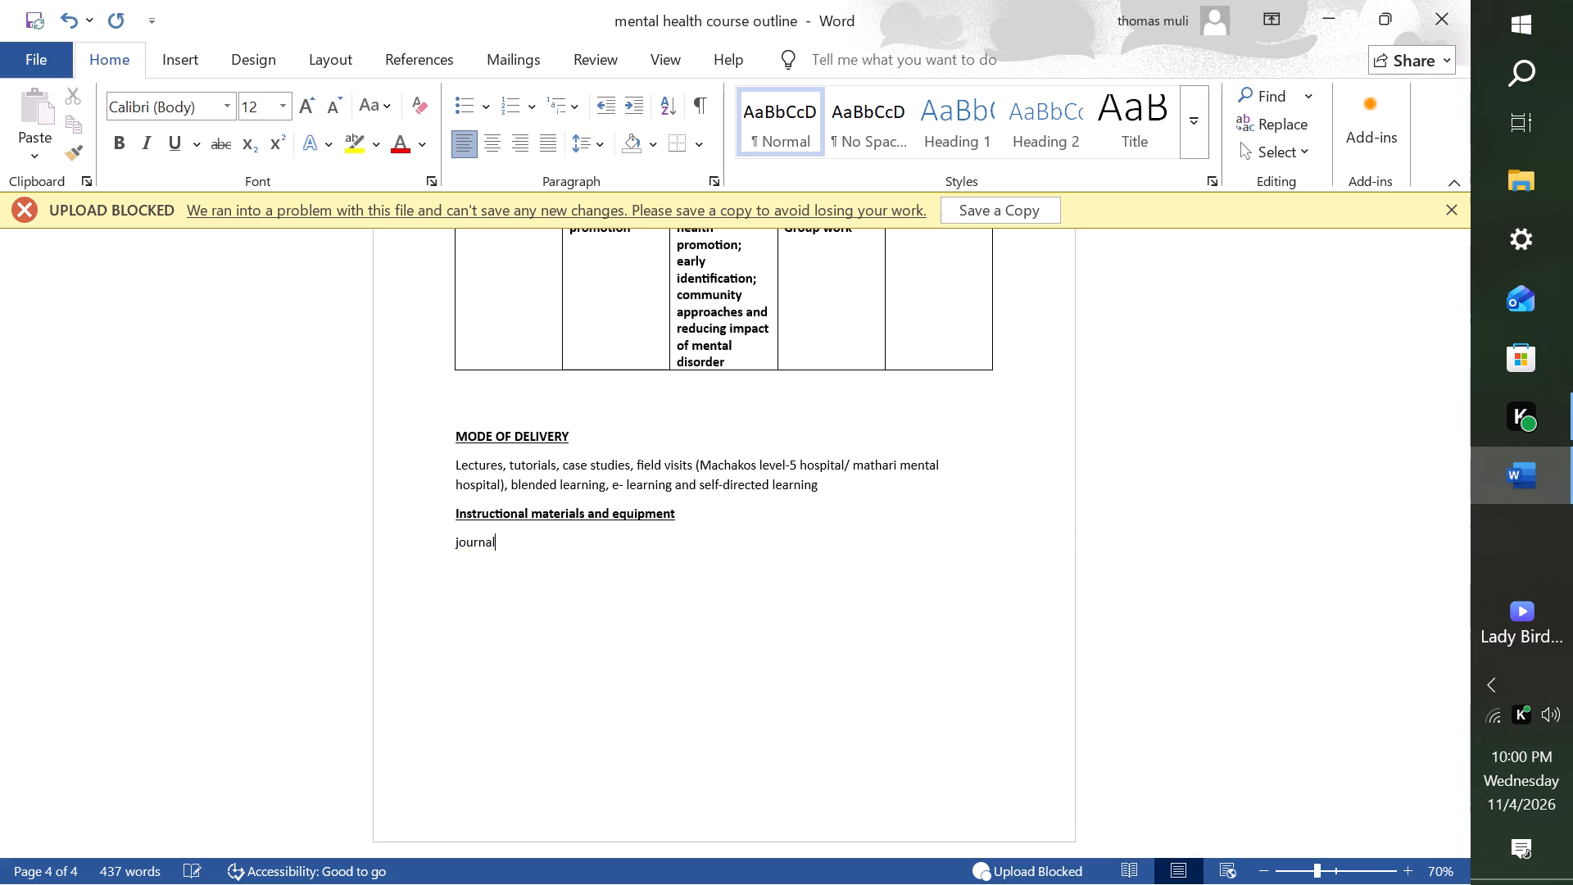
{"action": "key", "text": "s"}
{"action": "type", "text": ", te"}
{"action": "type", "text": "xtbook"}
{"action": "key", "text": "s"}
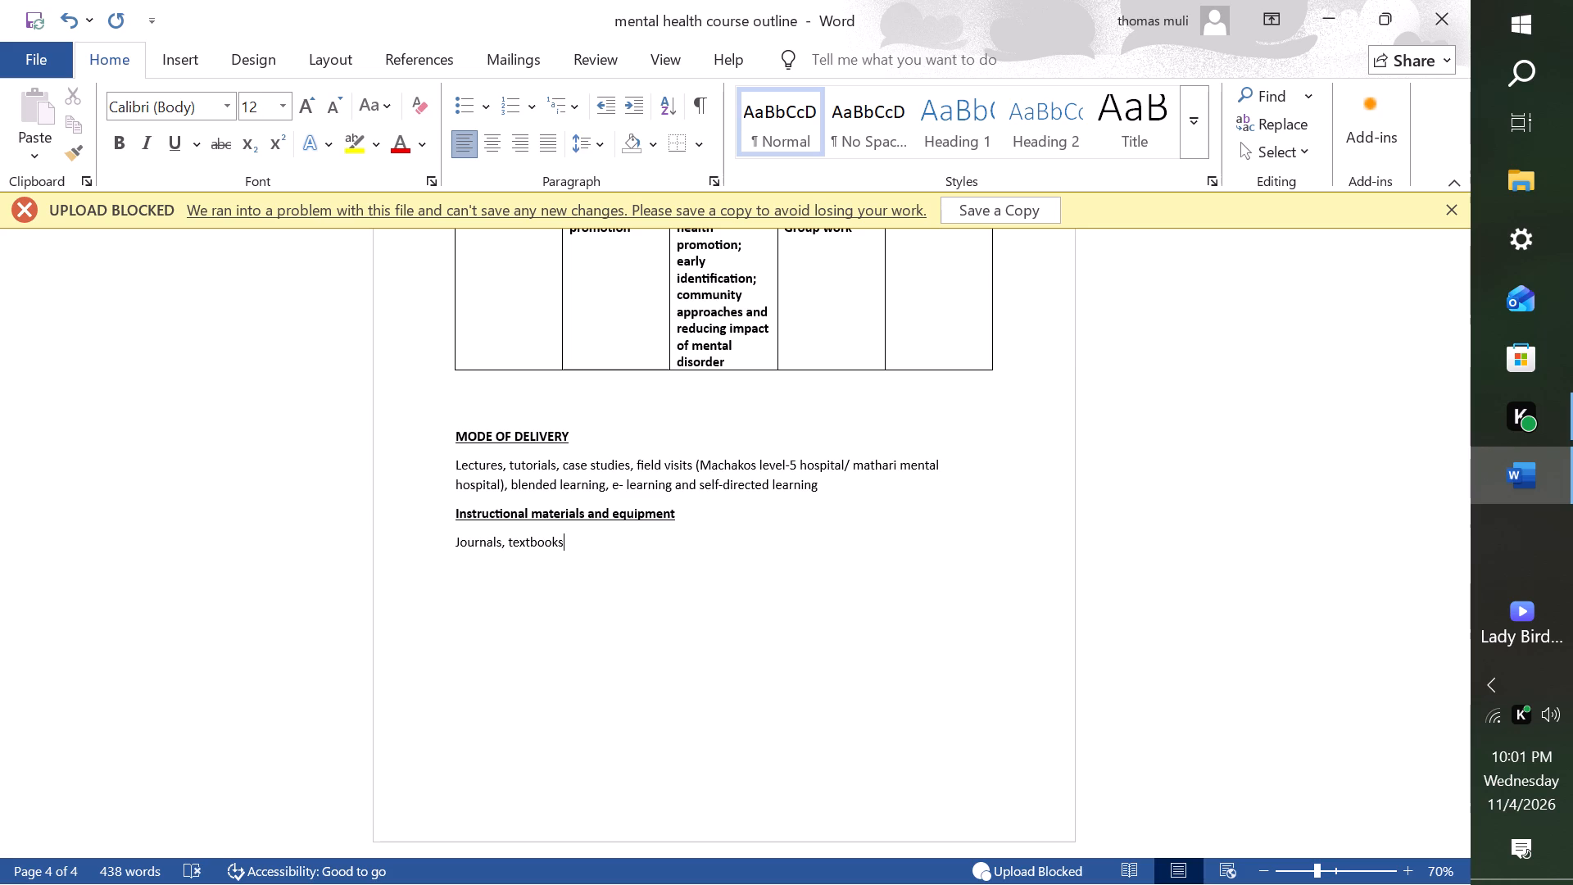
{"action": "key", "text": "comma"}
{"action": "key", "text": "space"}
Complete the materials line with "chalkboard handouts and audio-visual aids".
{"action": "type", "text": "chal"}
{"action": "type", "text": "kboard"}
{"action": "key", "text": "space"}
{"action": "type", "text": "hand"}
{"action": "type", "text": "out"}
{"action": "type", "text": "s and"}
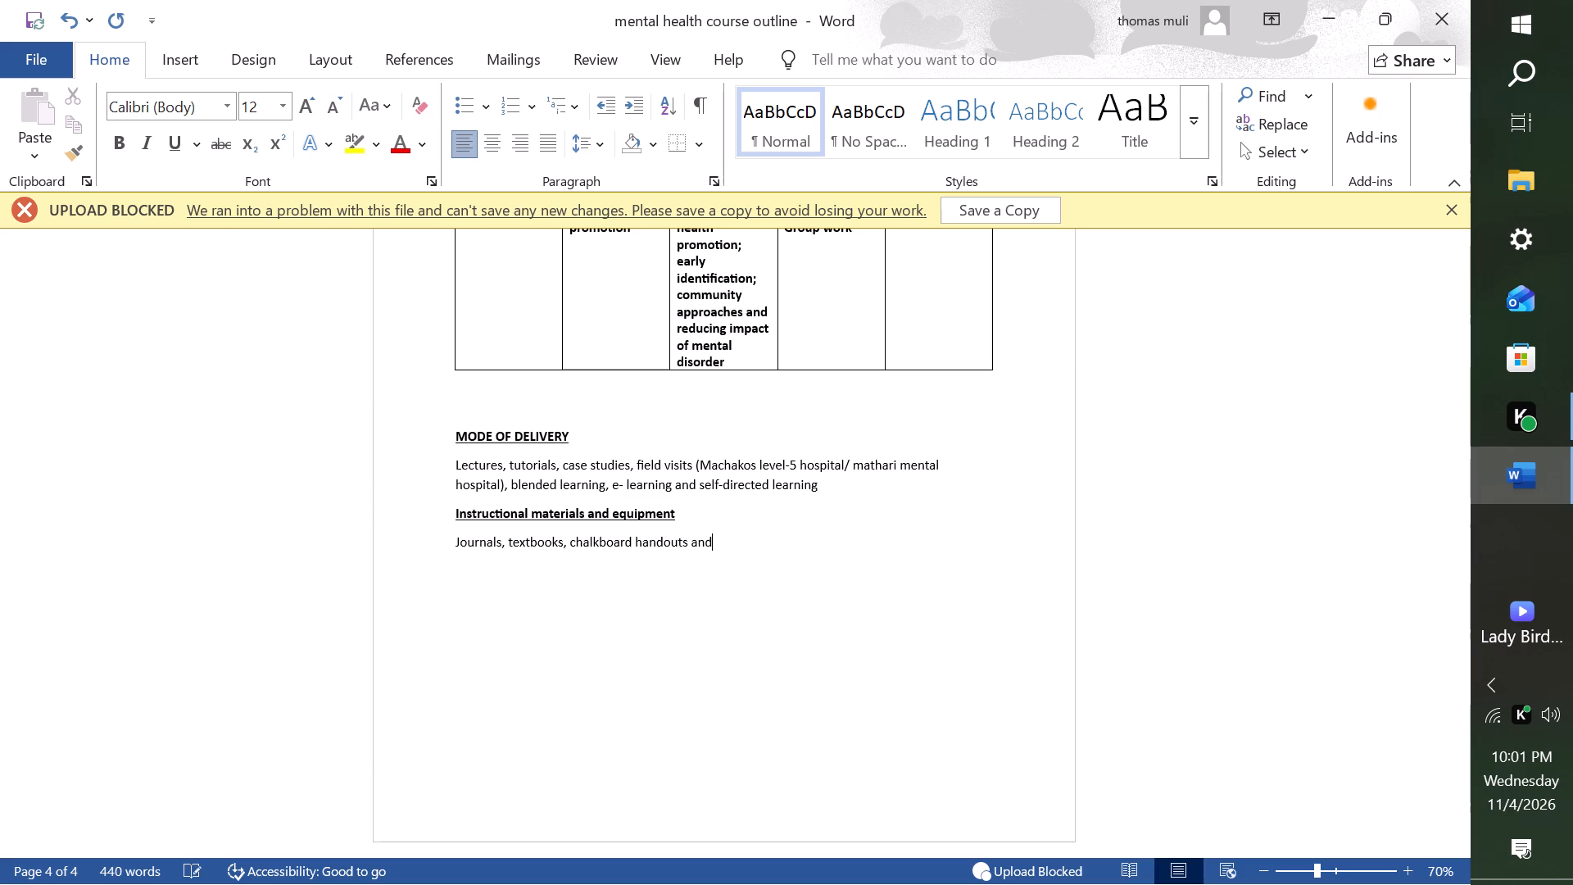
{"action": "key", "text": "space"}
{"action": "type", "text": "audio"}
{"action": "type", "text": "-visua"}
{"action": "type", "text": "l aids"}
Add a new line reading "Course assessment" below the instructional materials text.
{"action": "key", "text": "Return"}
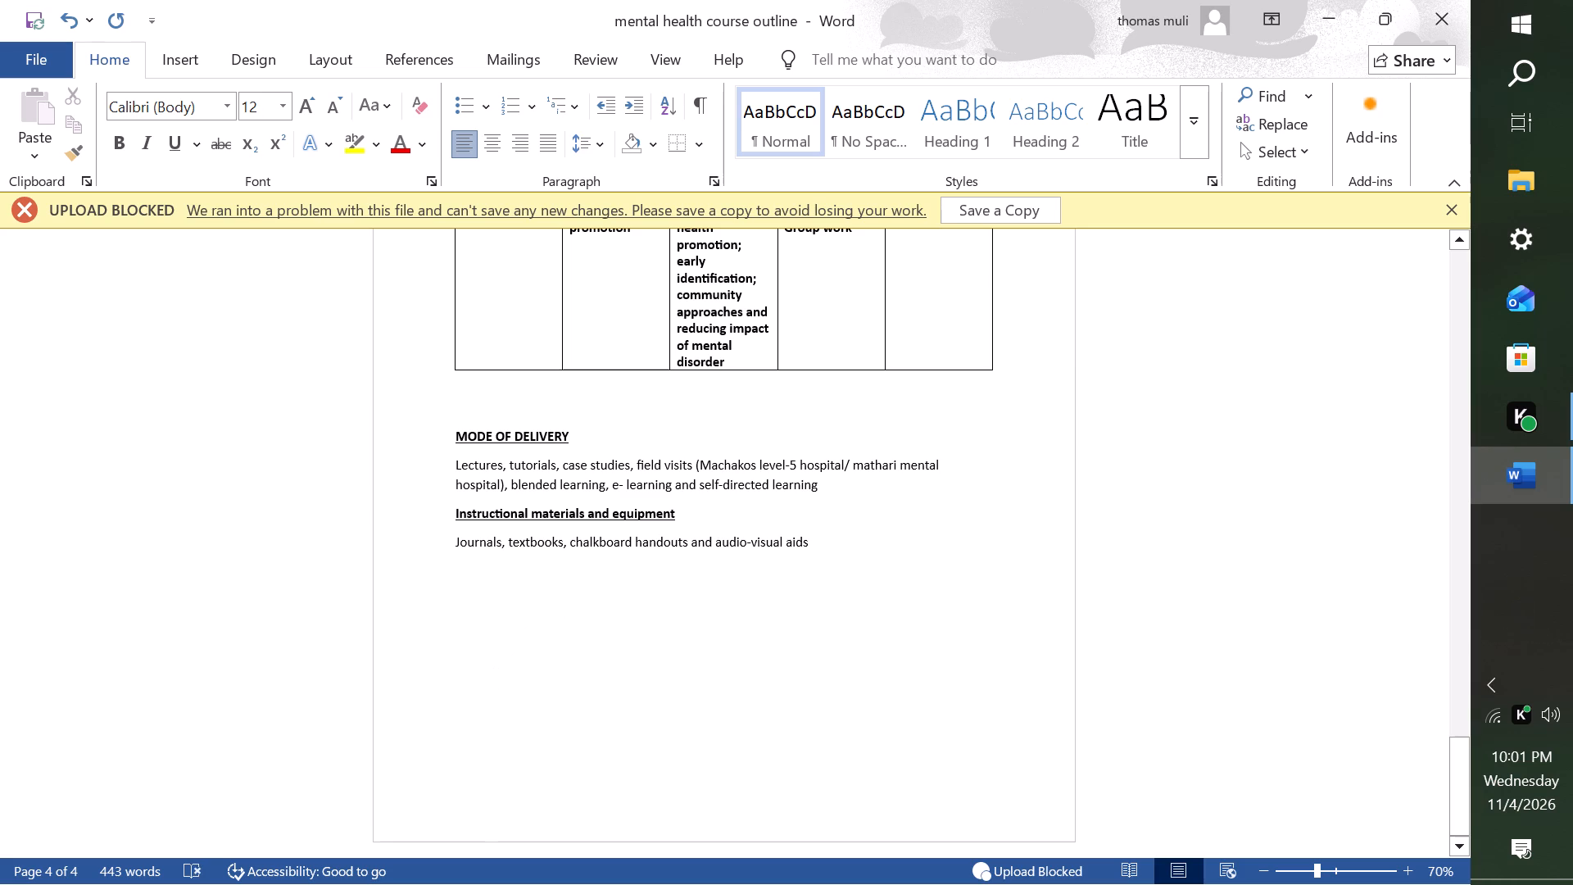
{"action": "type", "text": "course"}
{"action": "key", "text": "space"}
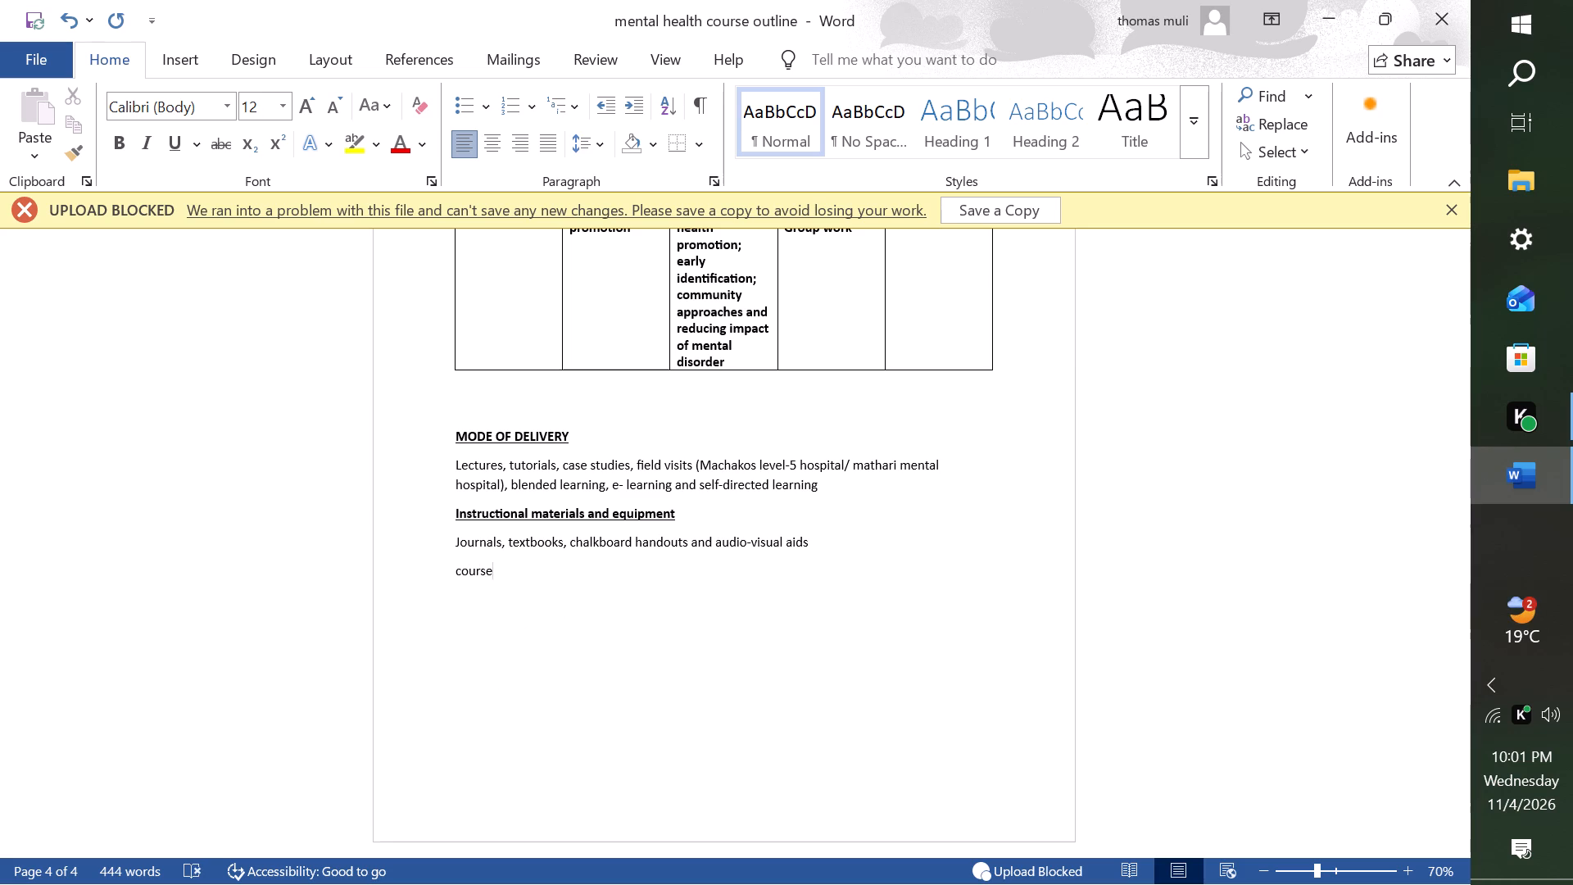
{"action": "type", "text": "ass"}
{"action": "key", "text": "e"}
{"action": "type", "text": "ss"}
{"action": "type", "text": "ment"}
Format the "Course assessment" line as a bold, underlined heading.
{"action": "left_click_drag", "start_coordinate": [569, 568], "coordinate": [478, 563]}
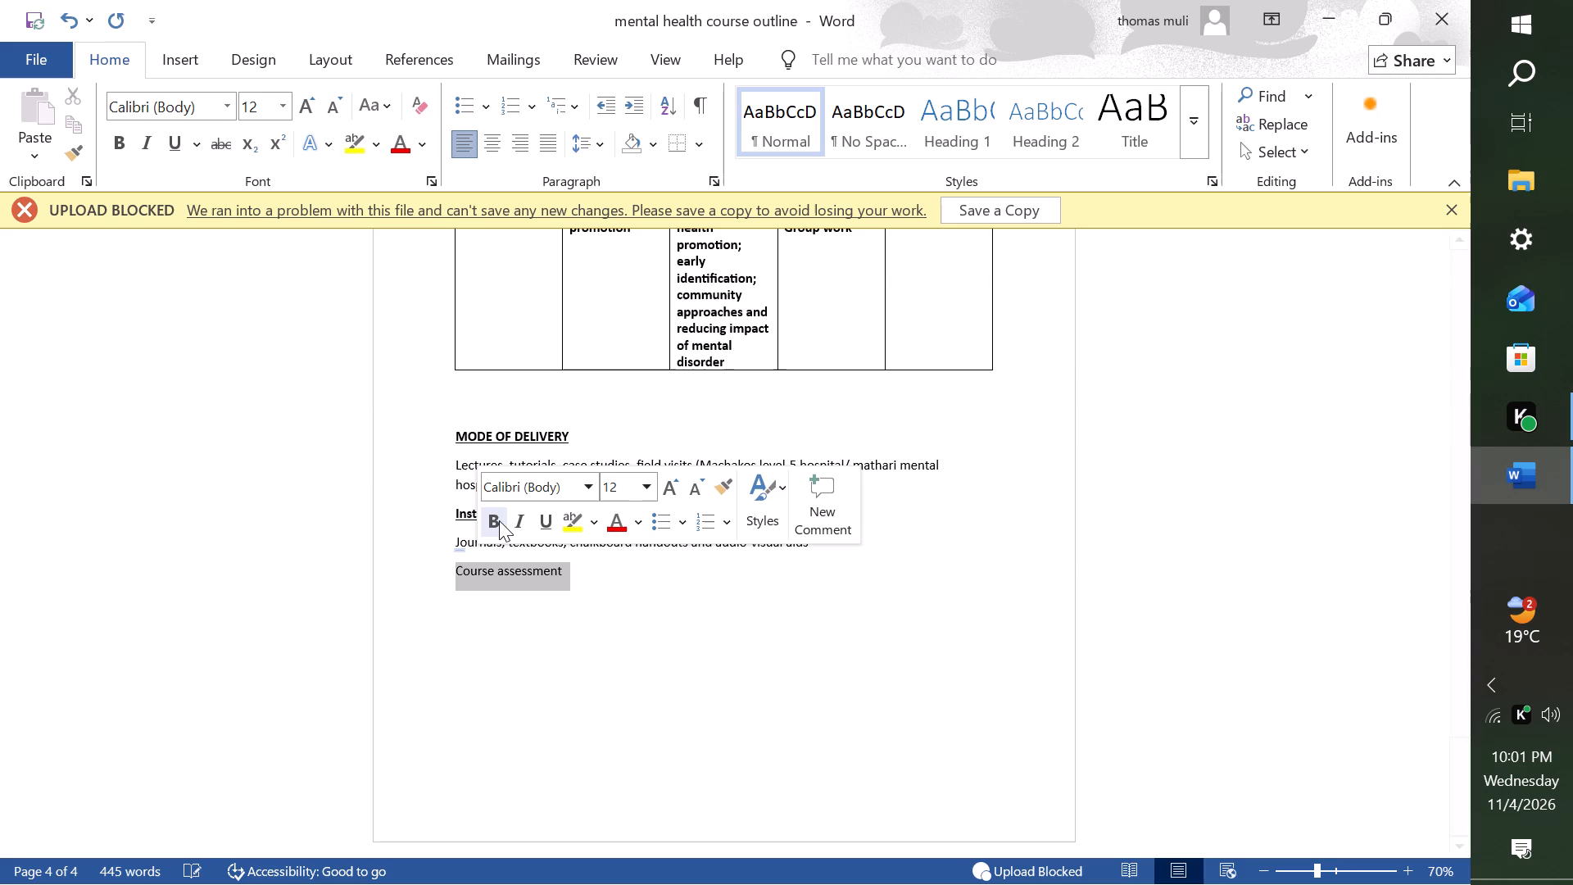
{"action": "left_click", "coordinate": [499, 520]}
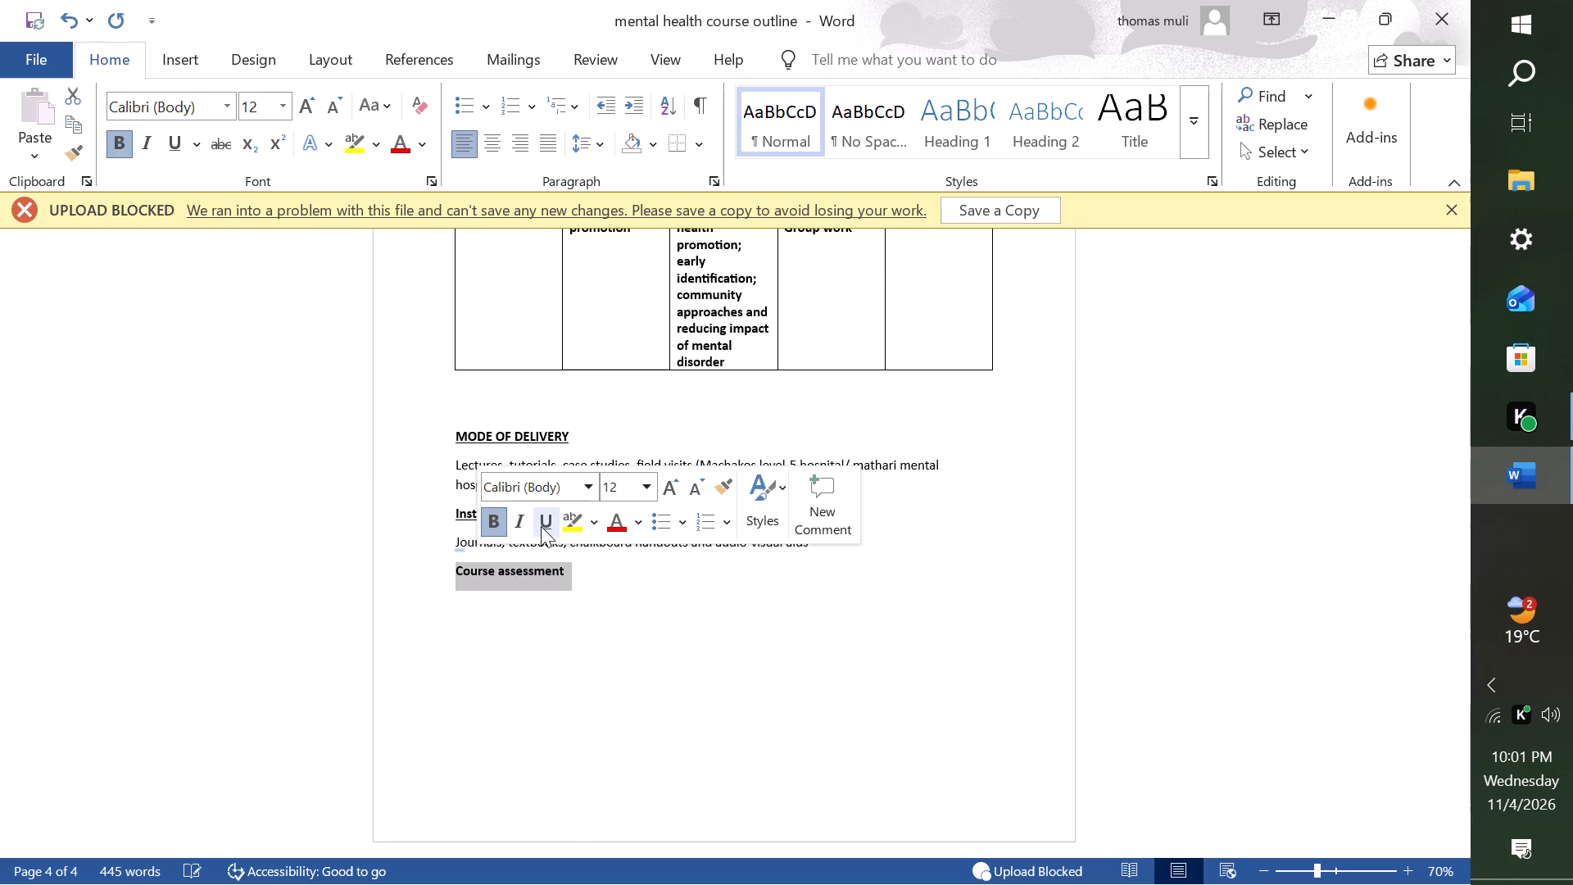
{"action": "left_click", "coordinate": [541, 526]}
Insert a table with 2 columns and 4 rows below the "Course assessment" heading.
{"action": "left_click", "coordinate": [573, 622]}
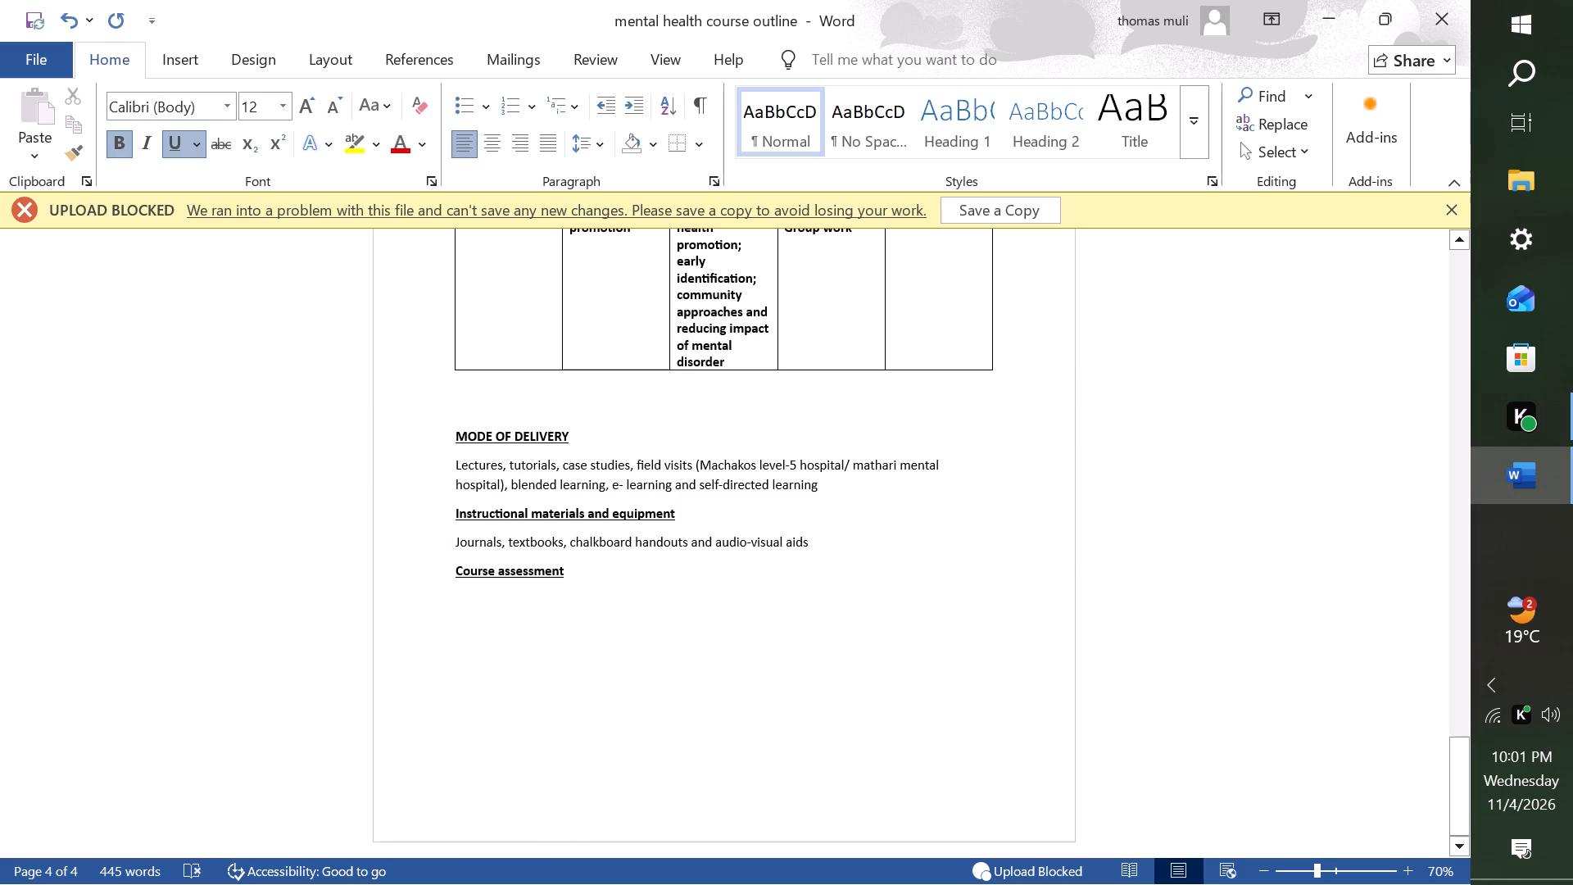
{"action": "left_click", "coordinate": [193, 57]}
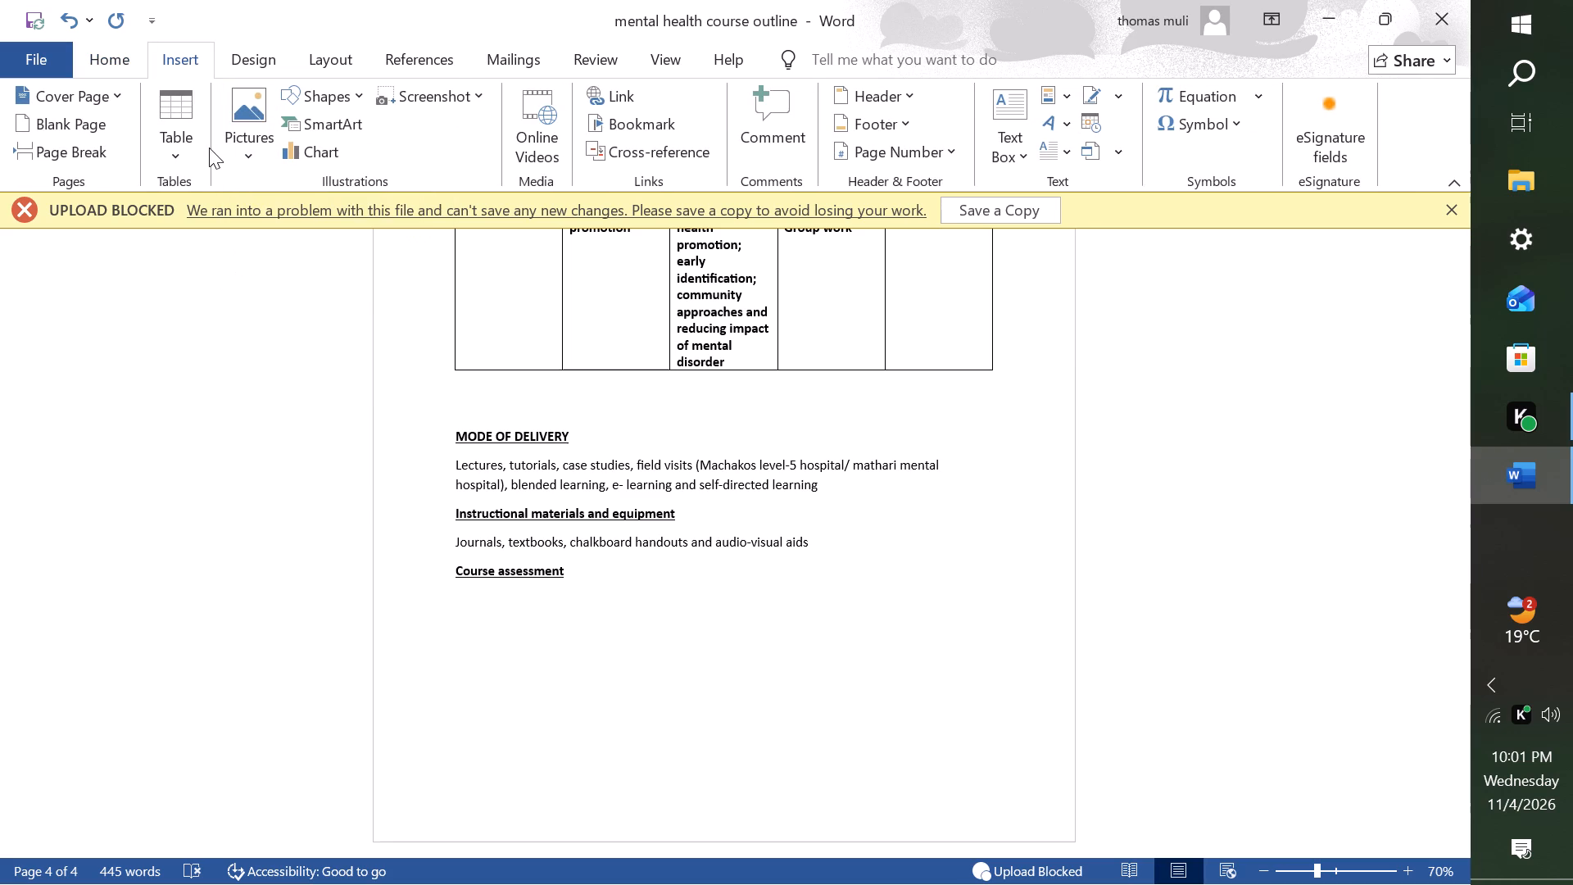
{"action": "left_click", "coordinate": [186, 150]}
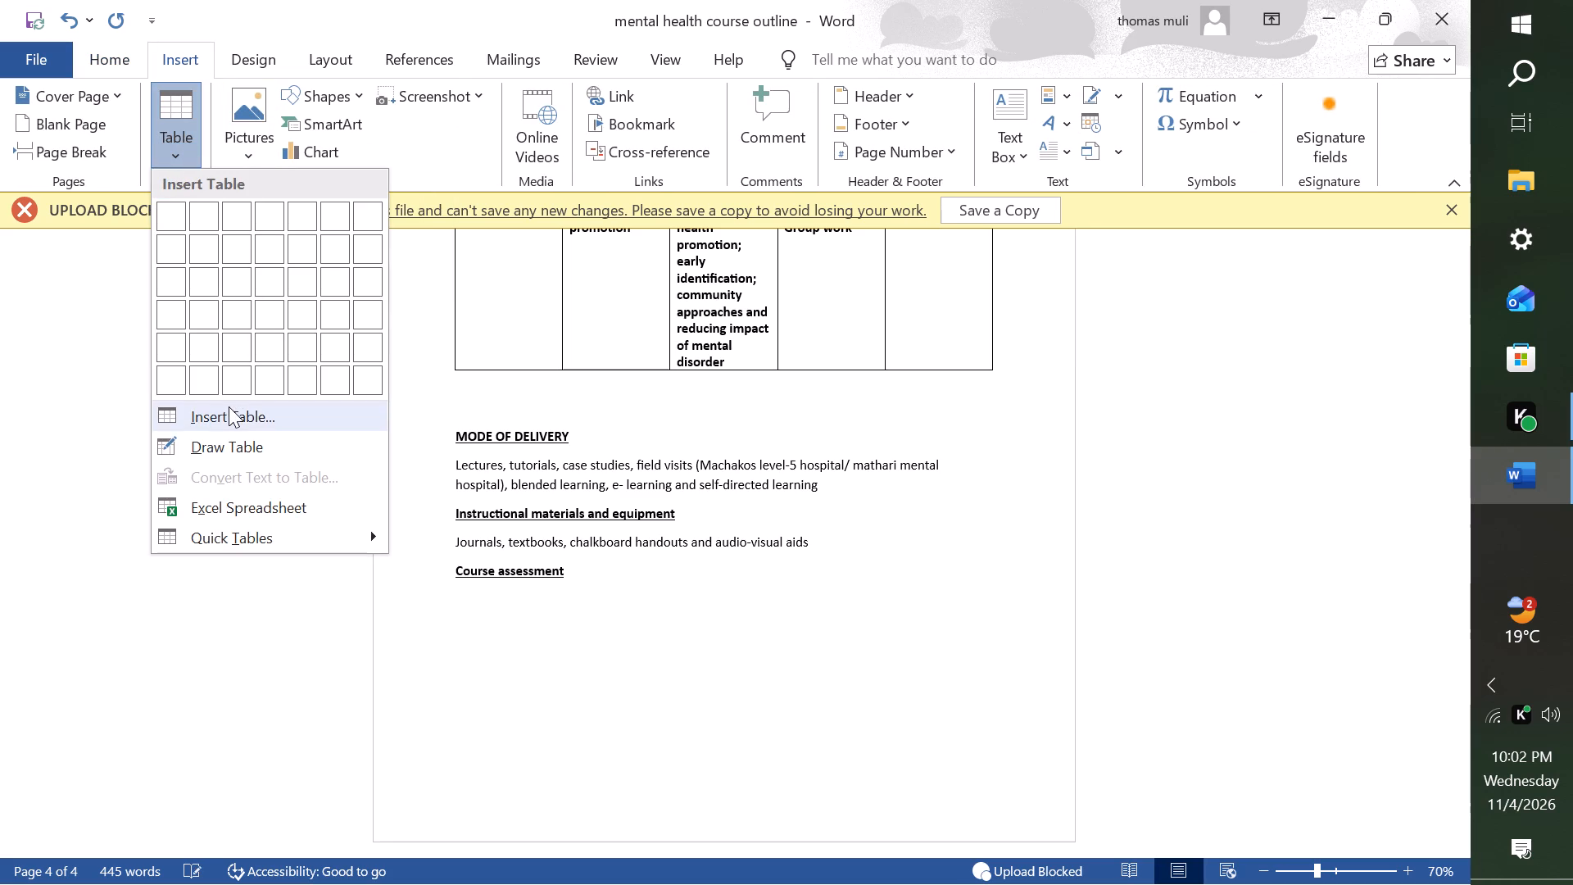
{"action": "left_click", "coordinate": [229, 406]}
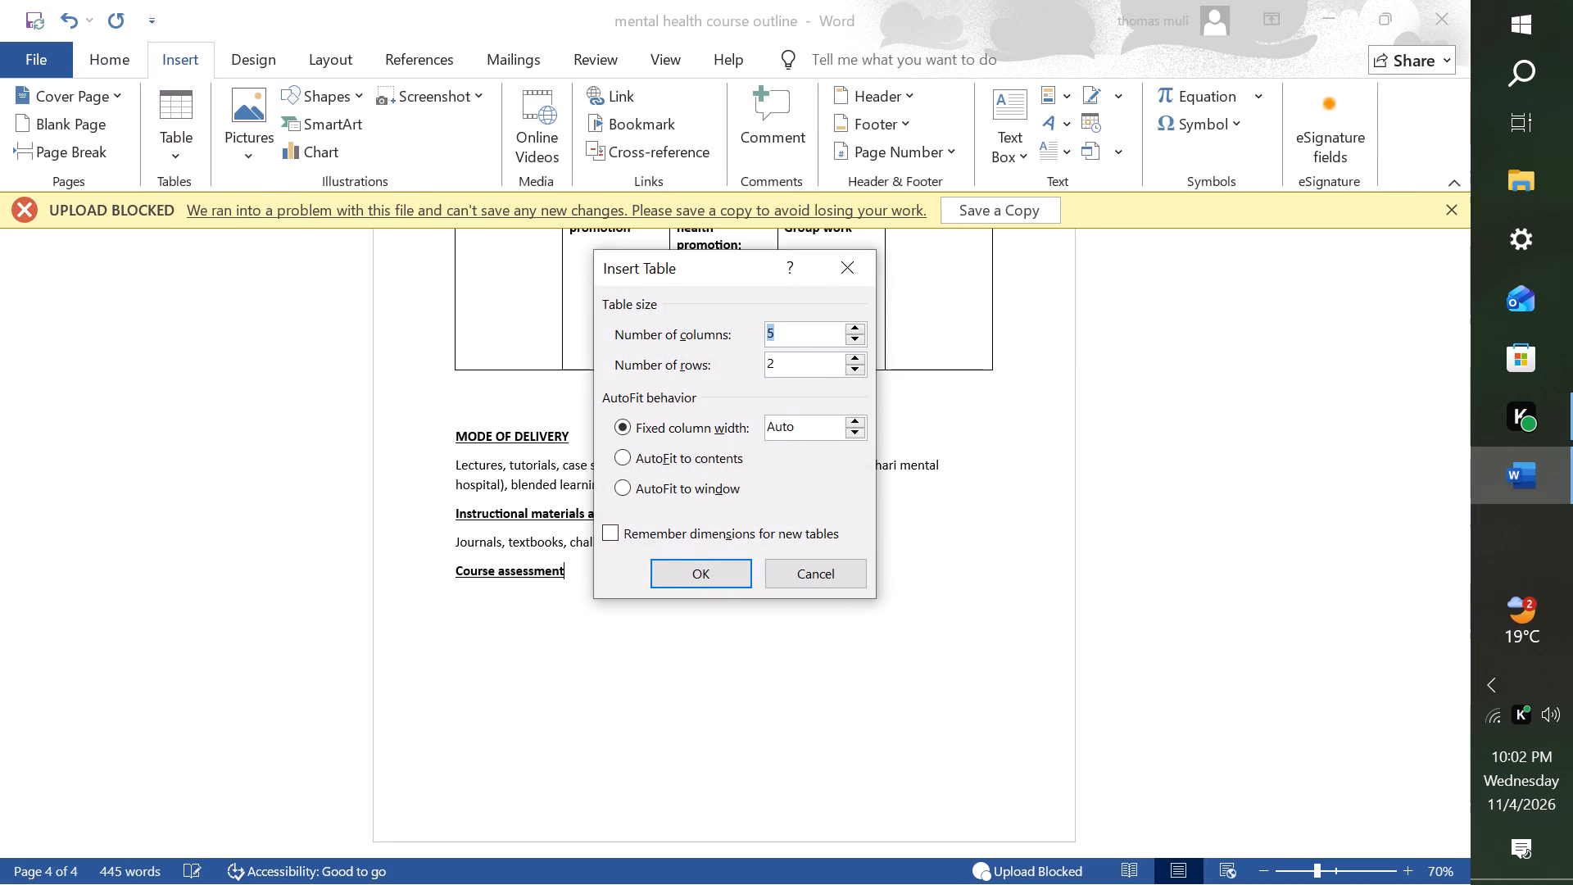
{"action": "left_click", "coordinate": [788, 360]}
{"action": "key", "text": "BackSpace"}
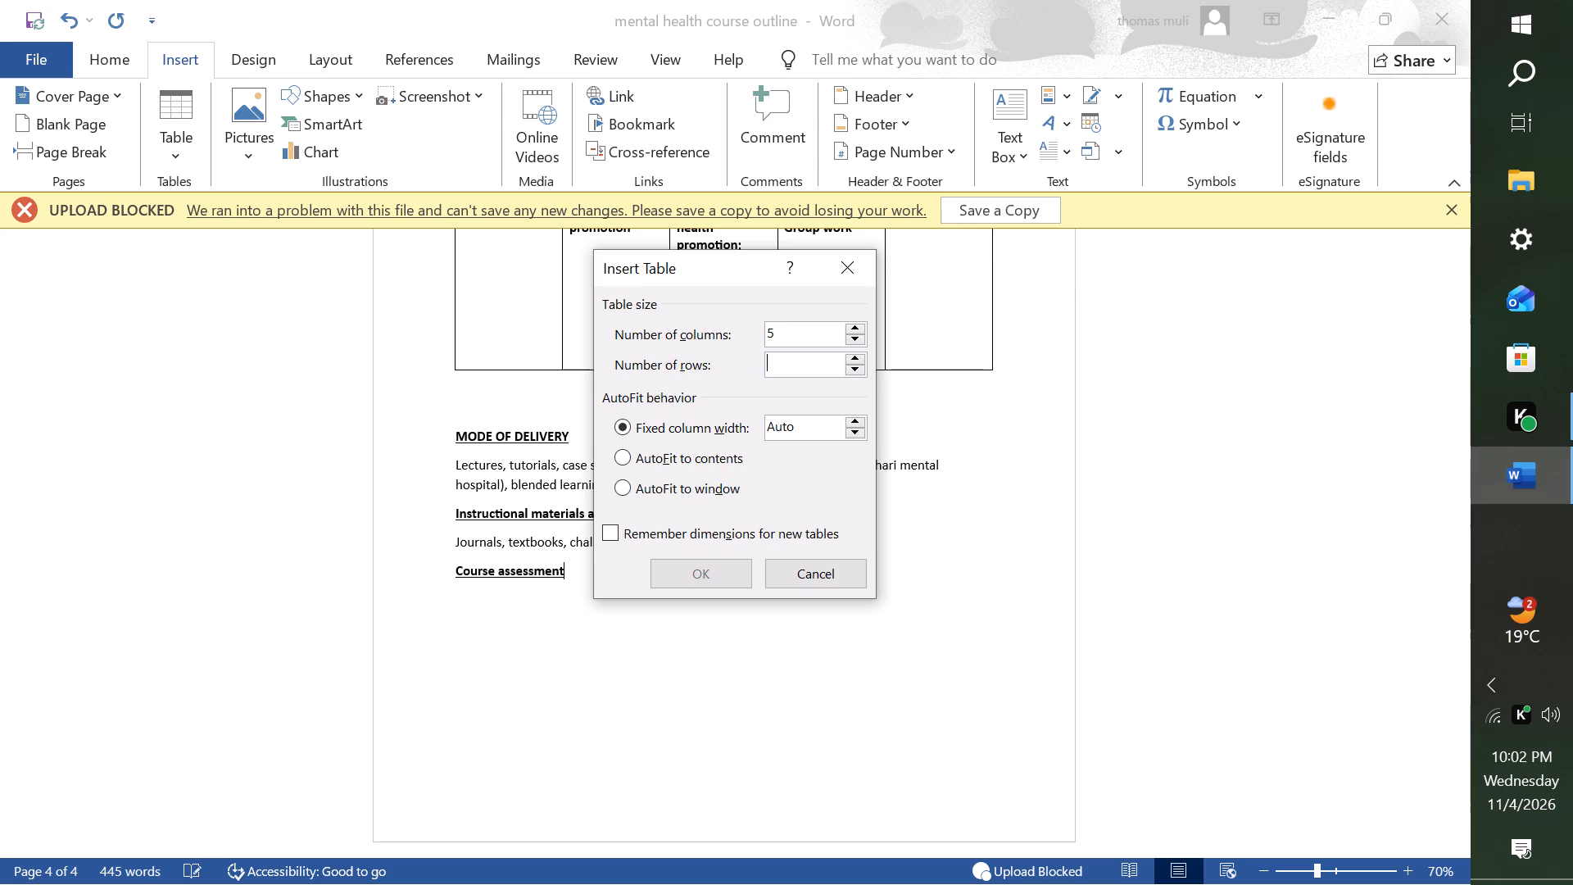
{"action": "key", "text": "4"}
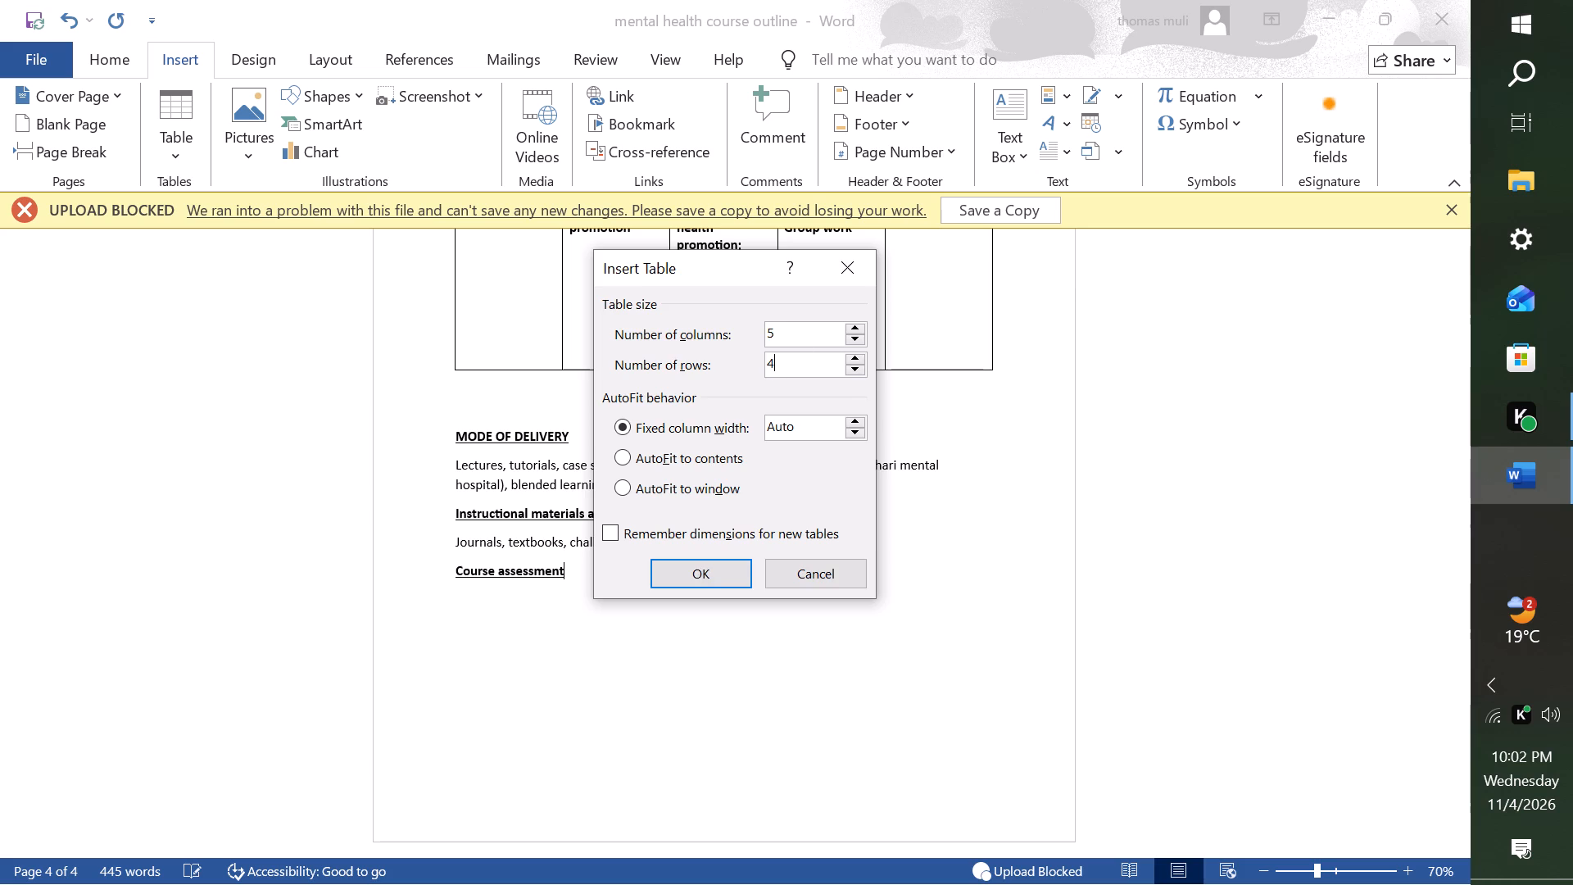
{"action": "left_click", "coordinate": [789, 339]}
{"action": "key", "text": "BackSpace"}
{"action": "key", "text": "2"}
{"action": "left_click", "coordinate": [720, 582]}
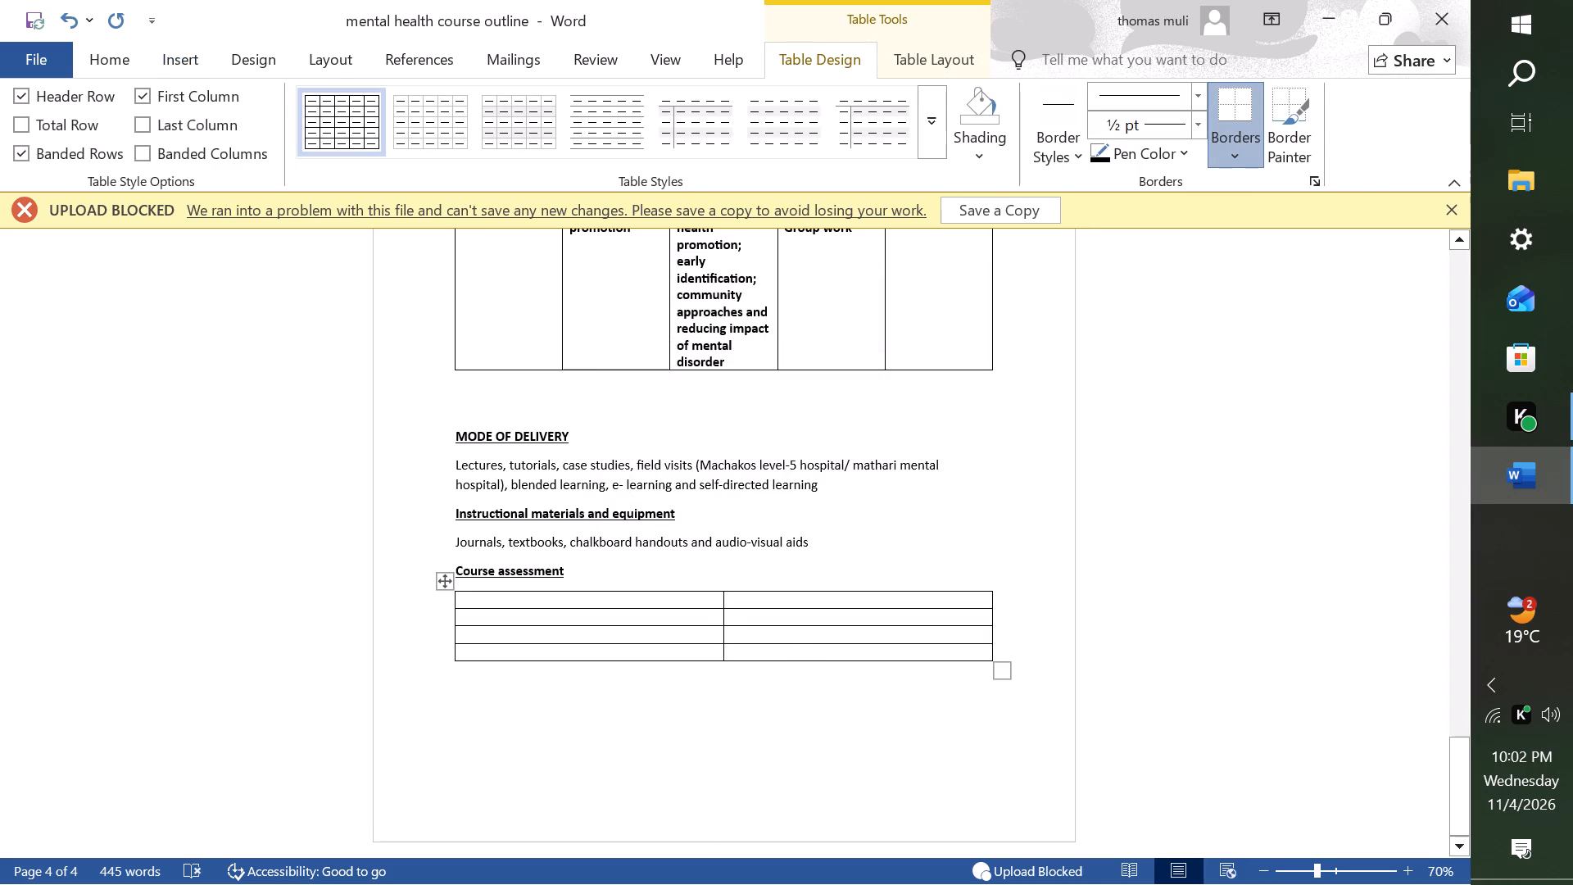
Fill the assessment table's first column with "examination", "Course assessments", "Field visits" and "total", one per row.
{"action": "key", "text": "e"}
{"action": "type", "text": "xaminat"}
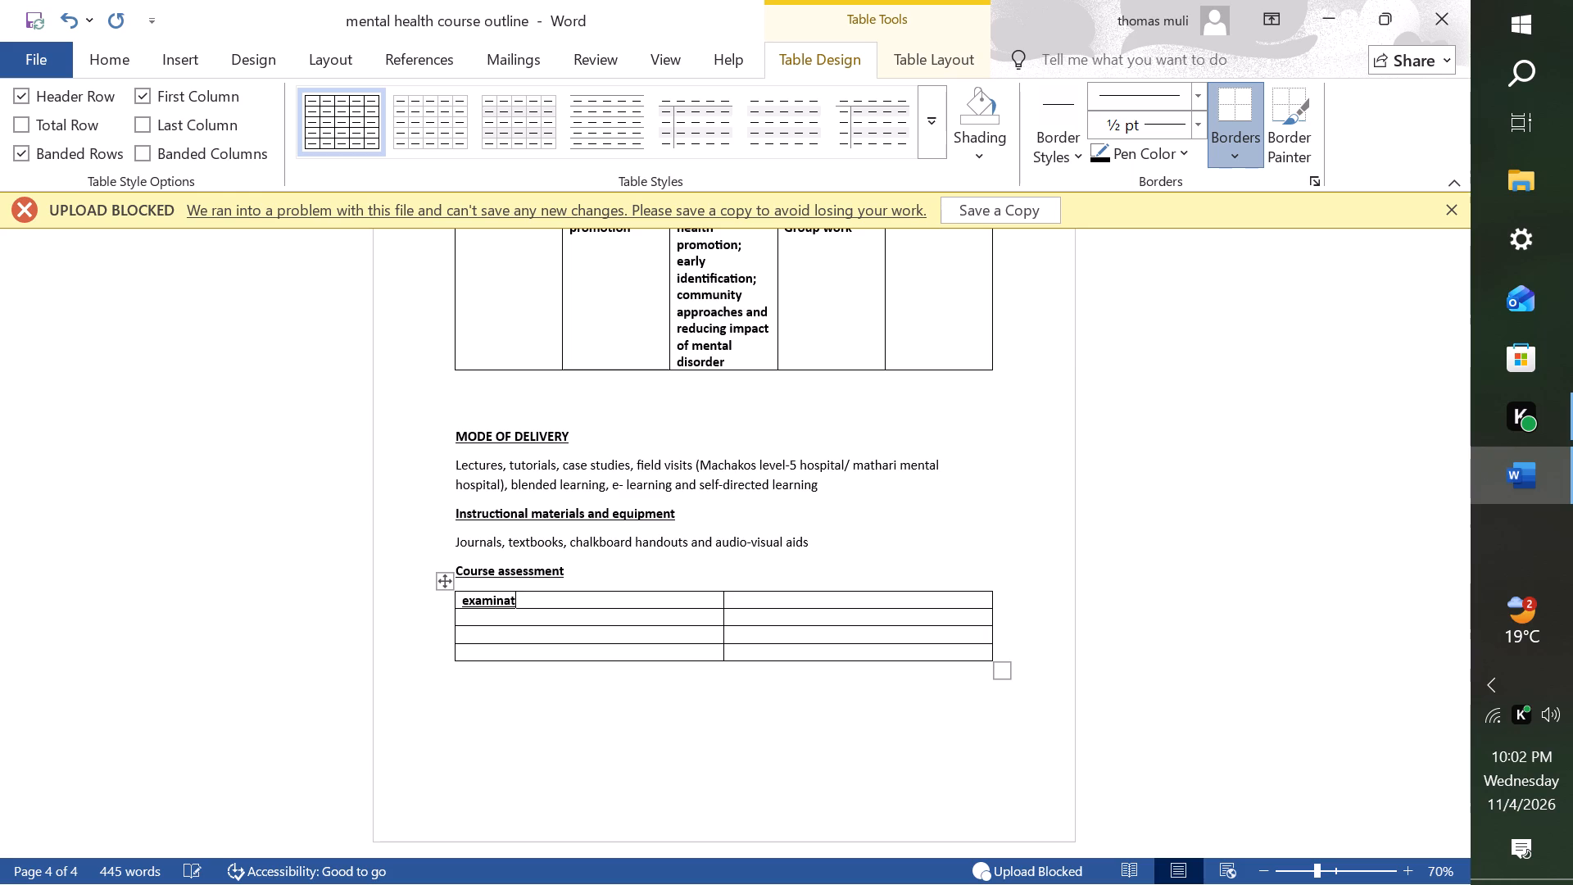
{"action": "key", "text": "i"}
{"action": "type", "text": "on"}
{"action": "left_click", "coordinate": [484, 619]}
{"action": "key", "text": "c"}
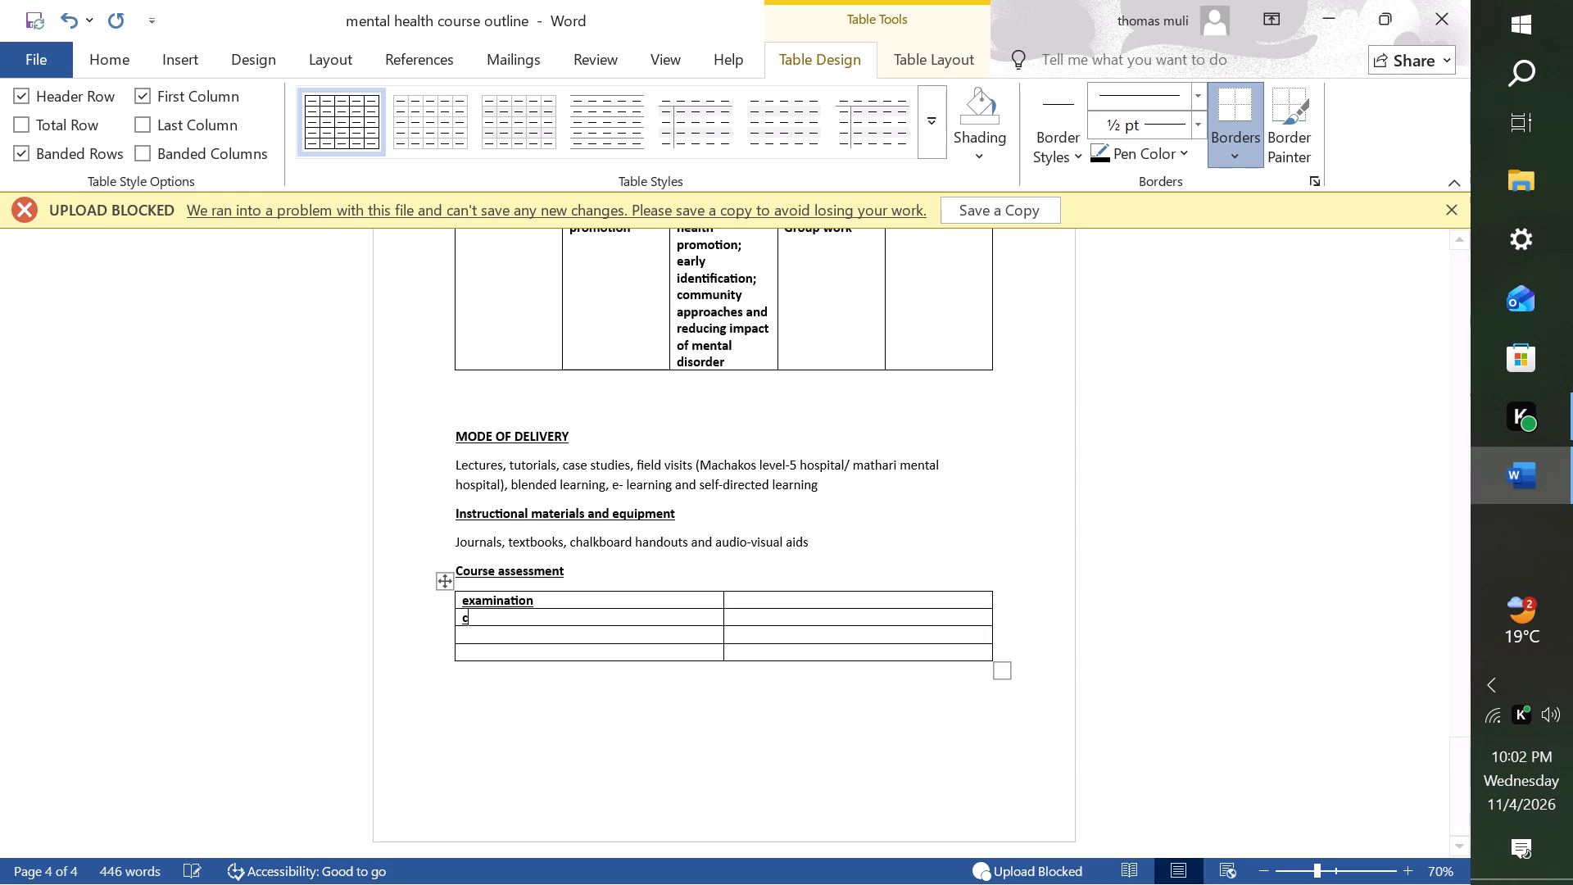
{"action": "type", "text": "ourse a"}
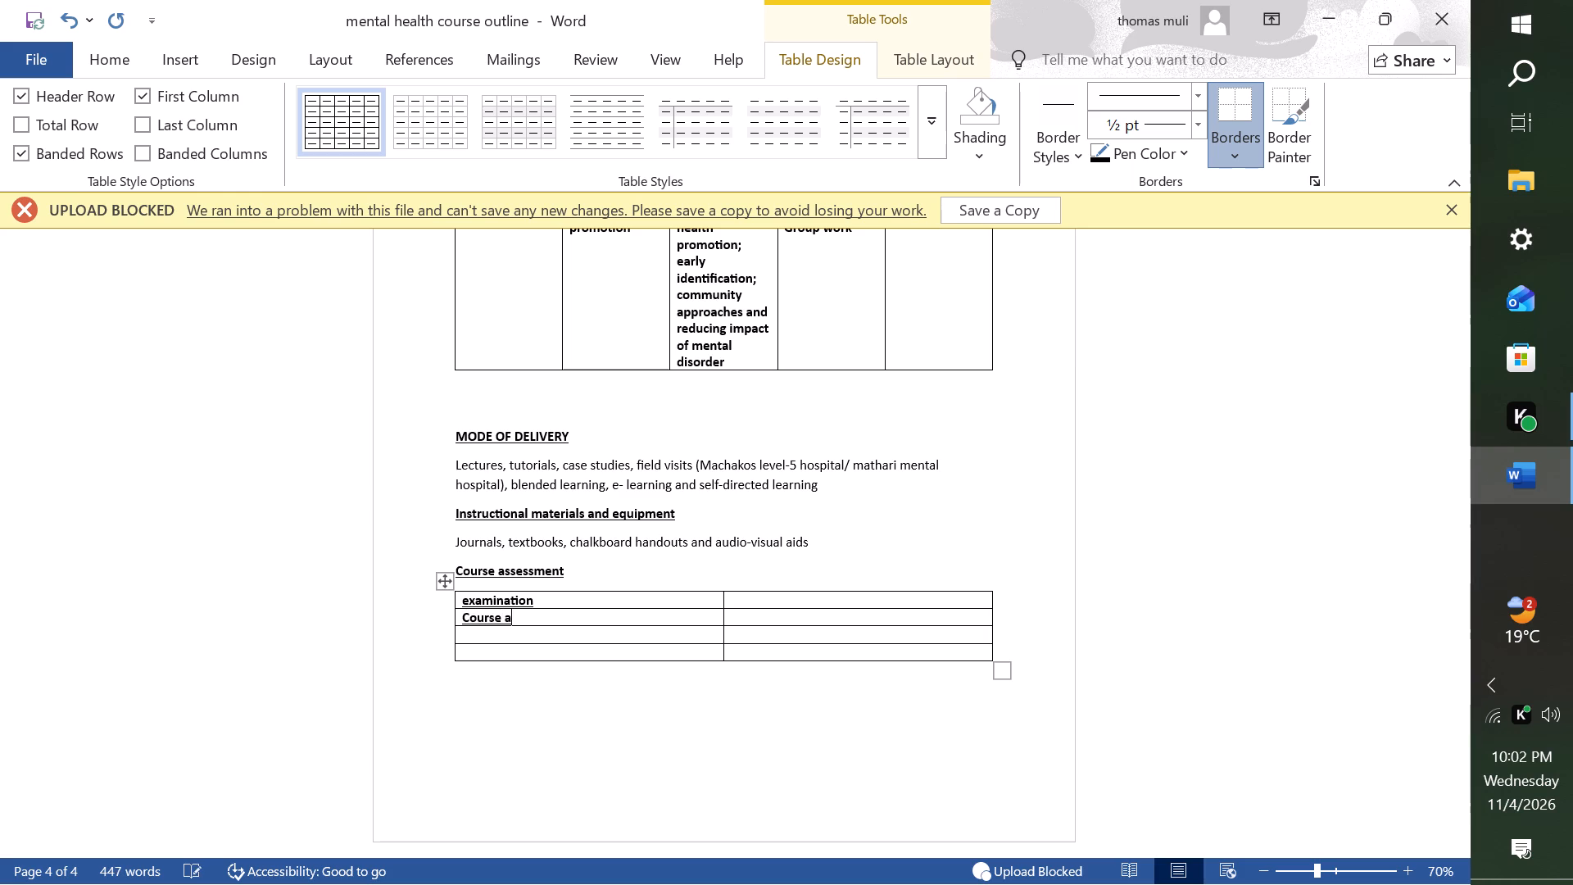
{"action": "type", "text": "sse"}
{"action": "type", "text": "ssments"}
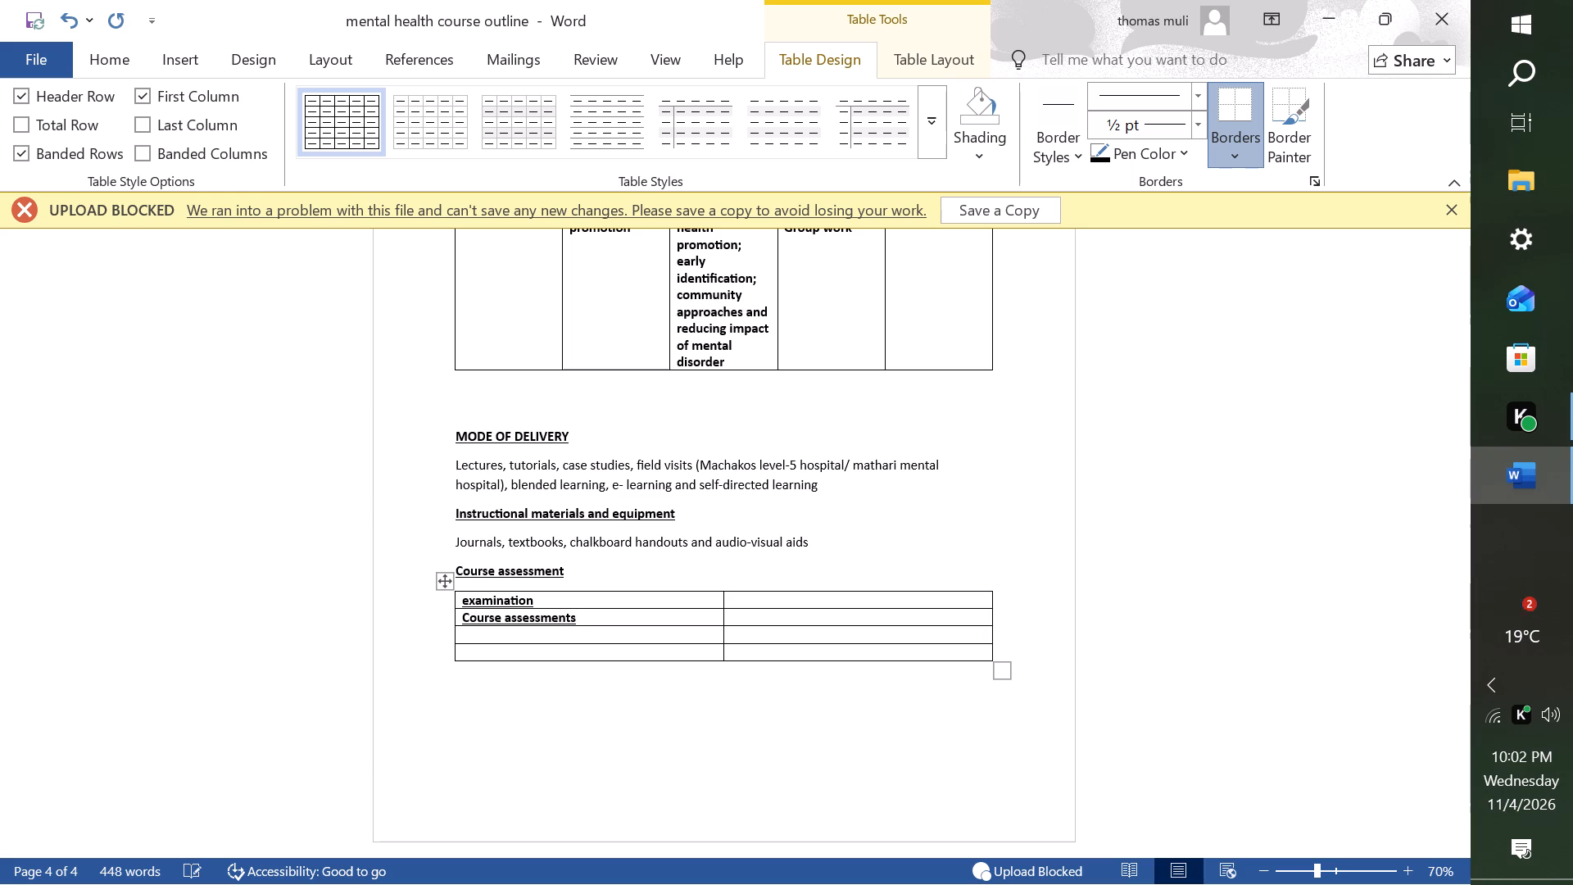
{"action": "left_click", "coordinate": [476, 637]}
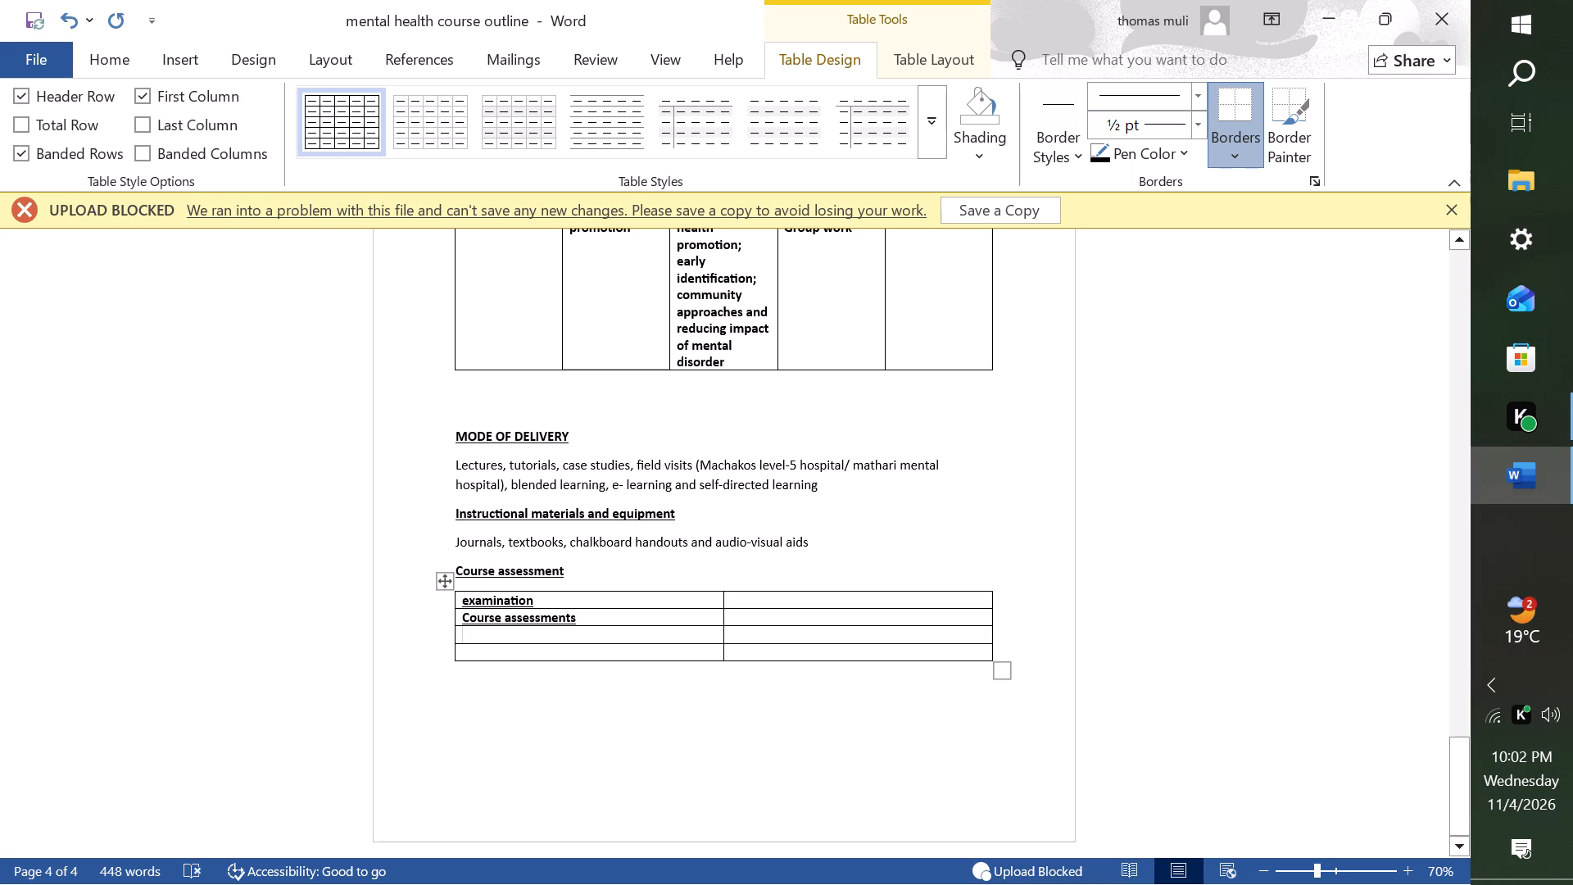
{"action": "type", "text": "field visits"}
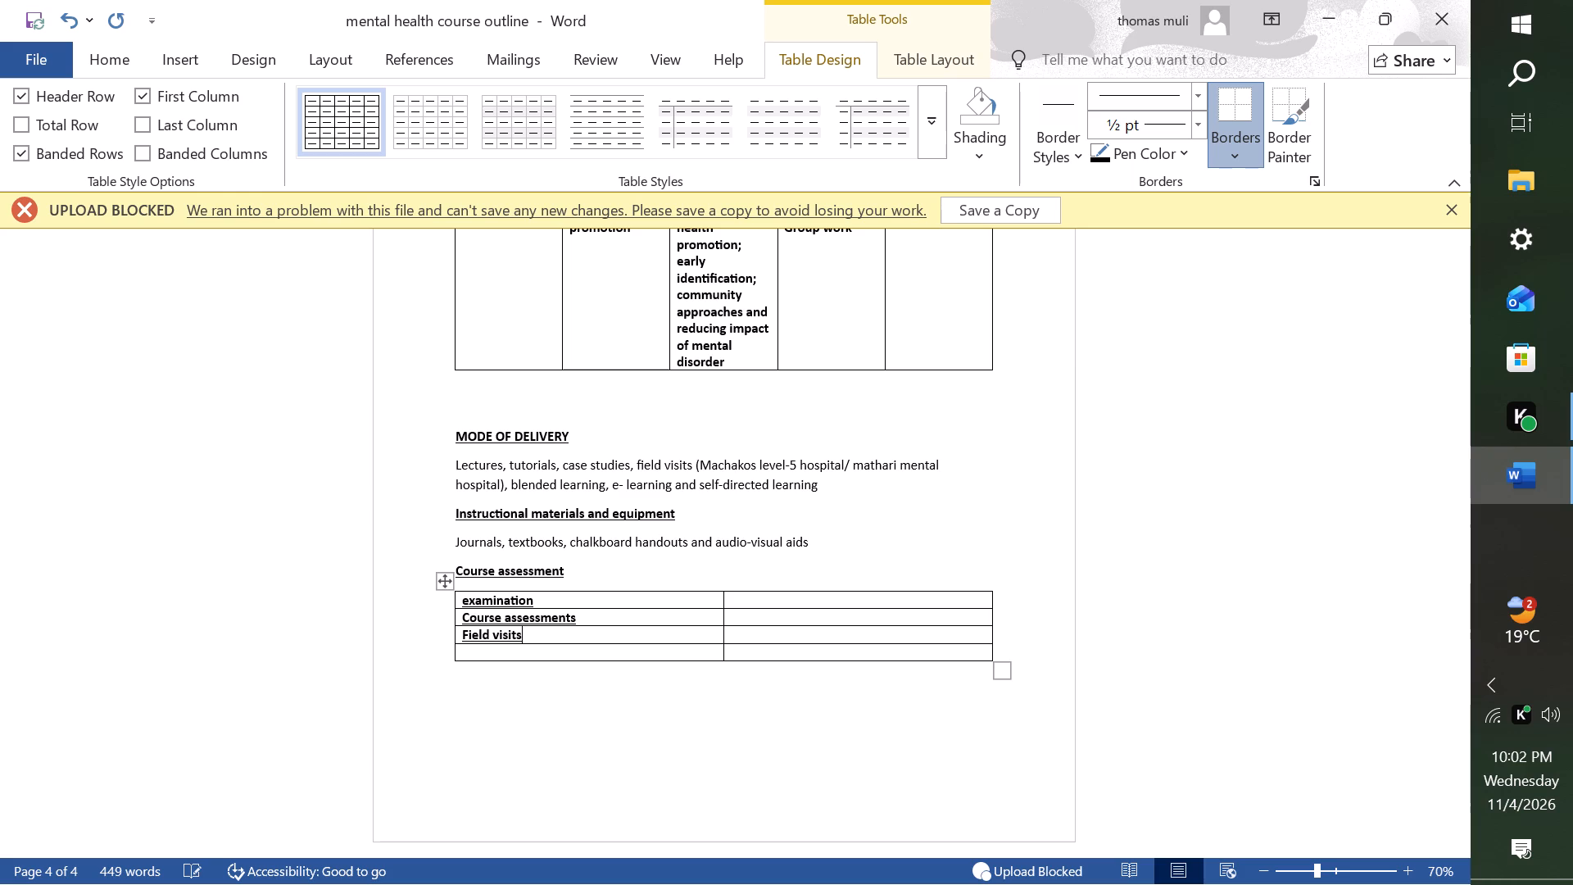
{"action": "left_click", "coordinate": [480, 658]}
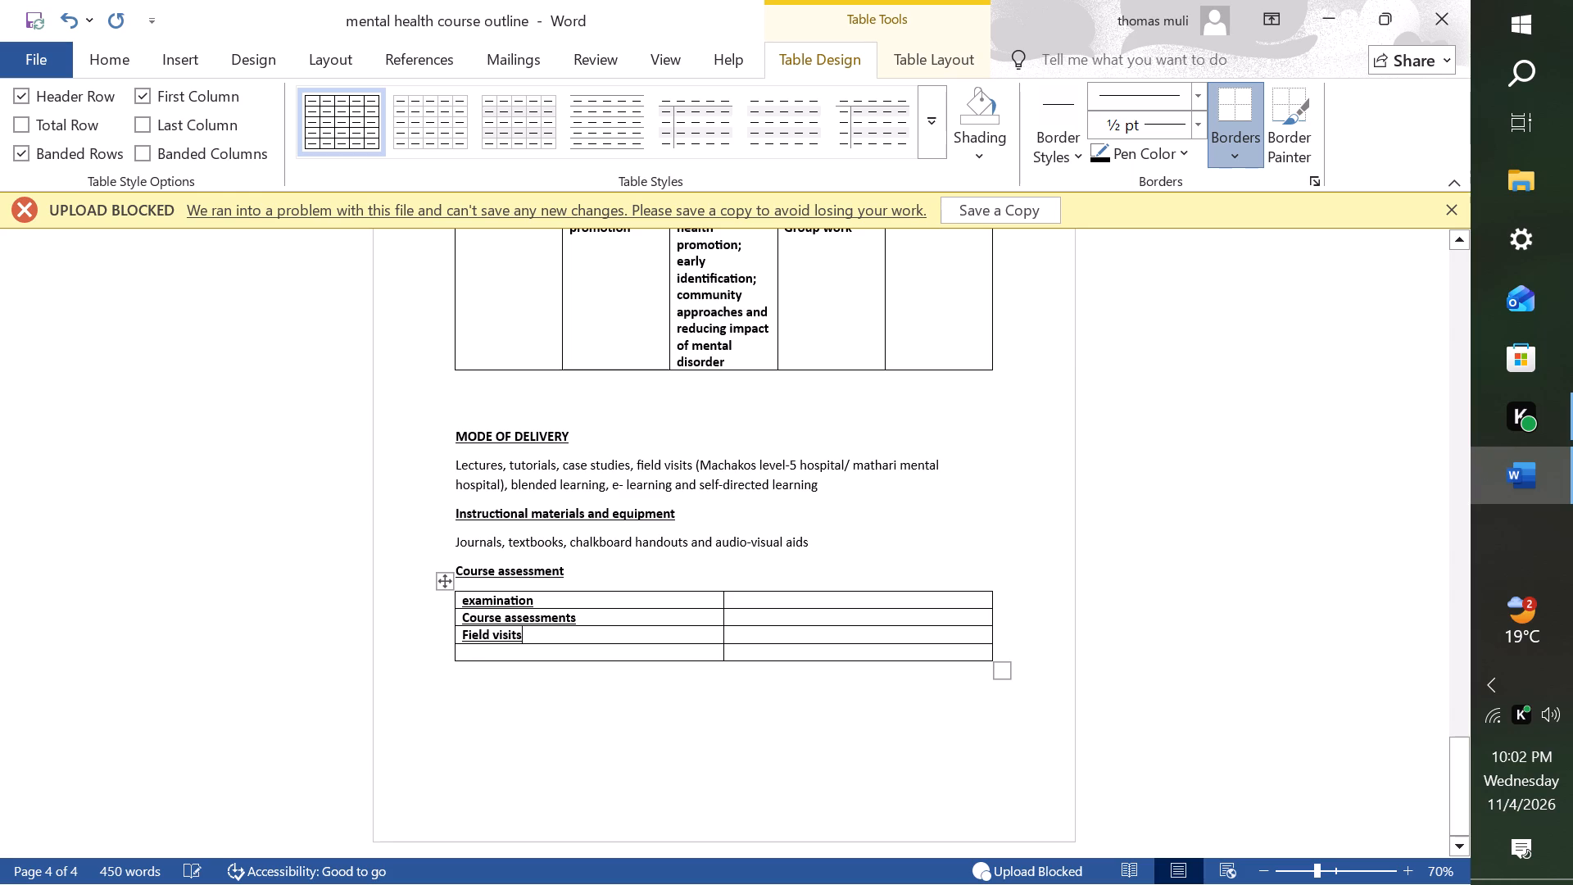
{"action": "left_click", "coordinate": [496, 656]}
{"action": "type", "text": "total"}
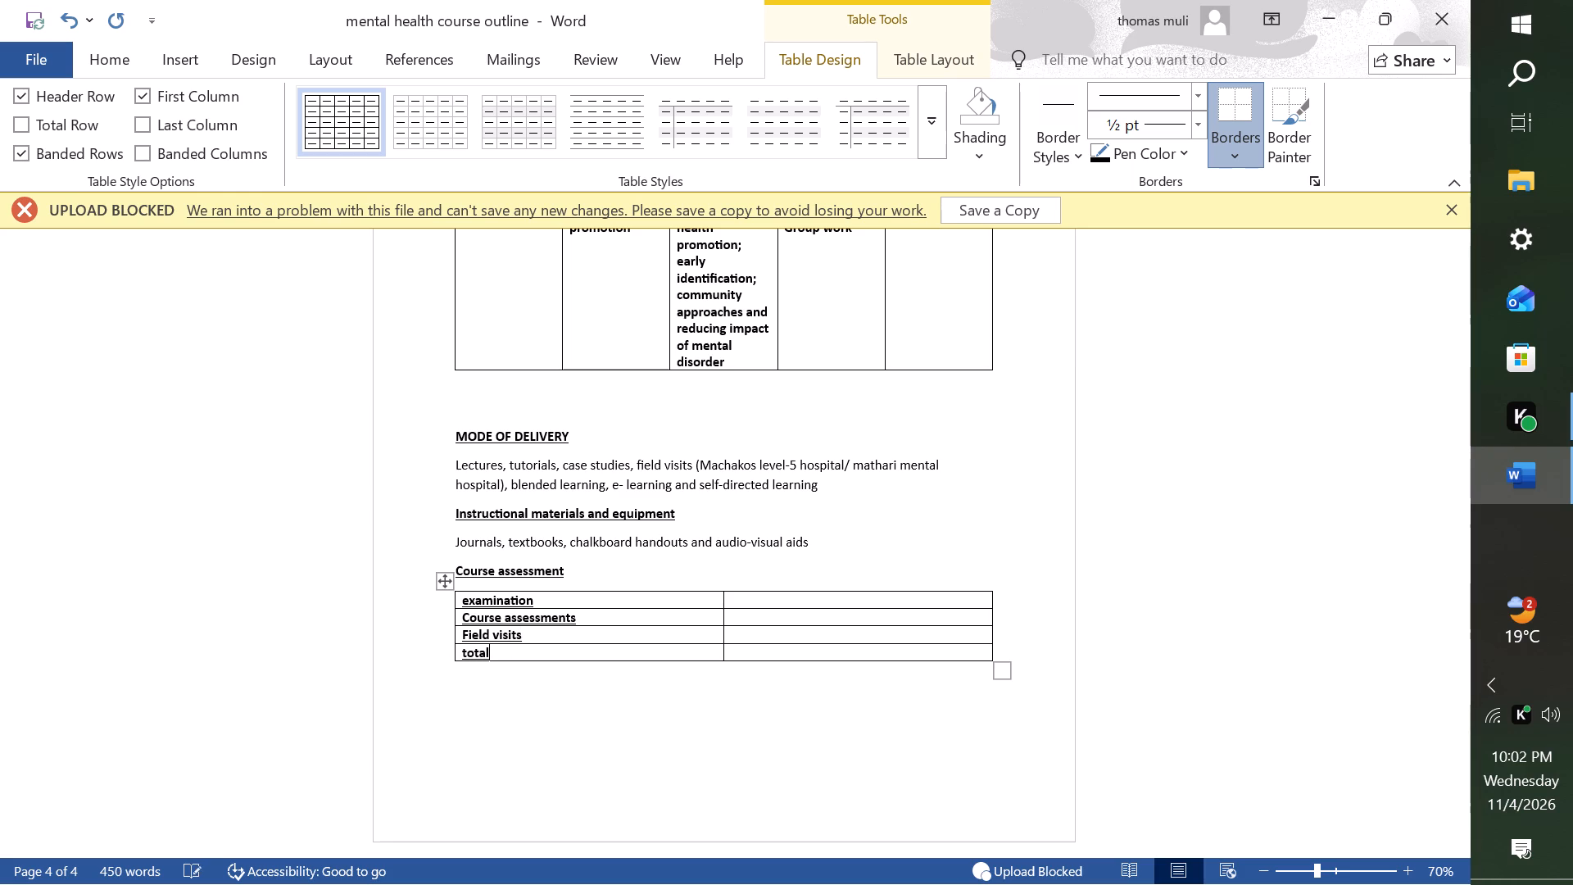
Fill the assessment table's second column with 70%, 20%, 10% and 100%, one per row from examination to total.
{"action": "left_click", "coordinate": [748, 602]}
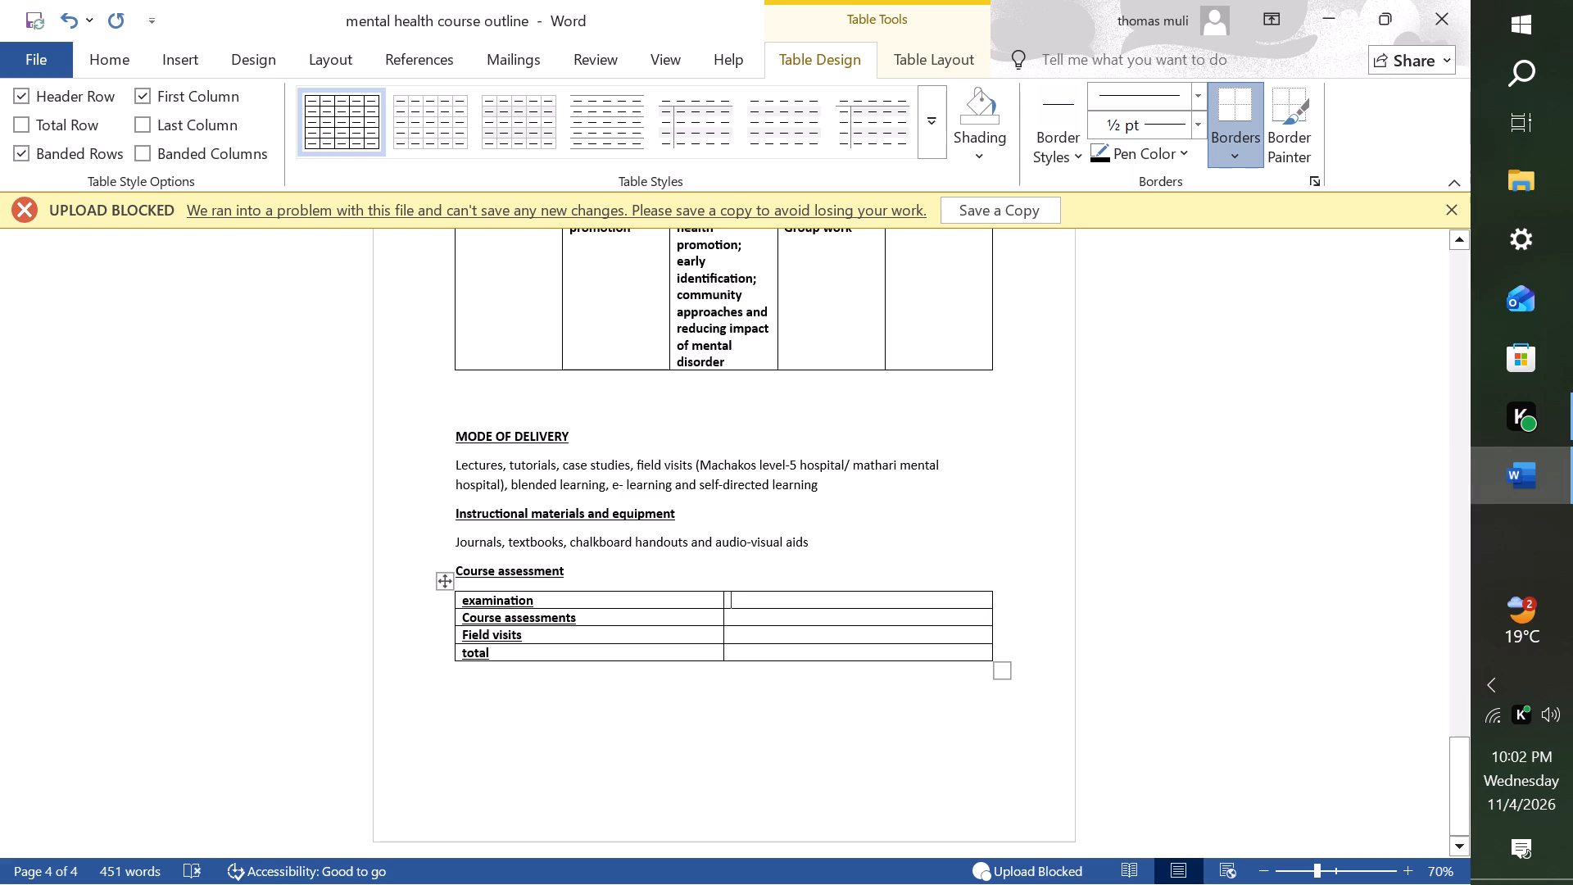
{"action": "type", "text": "70"}
{"action": "key", "text": "5"}
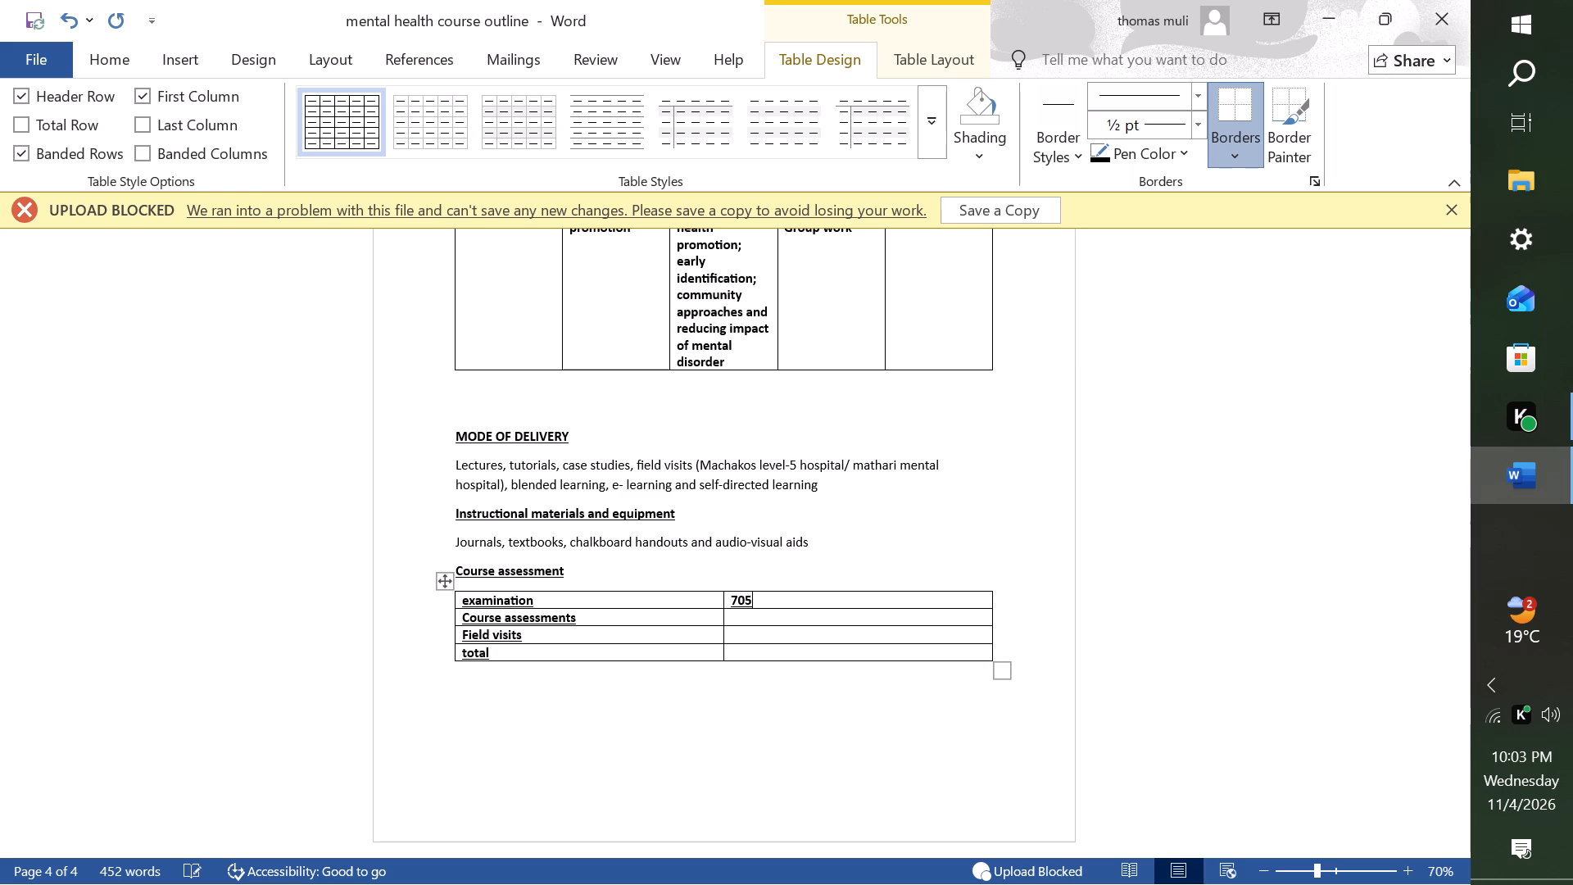
{"action": "key", "text": "BackSpace"}
{"action": "key", "text": "shift+percent"}
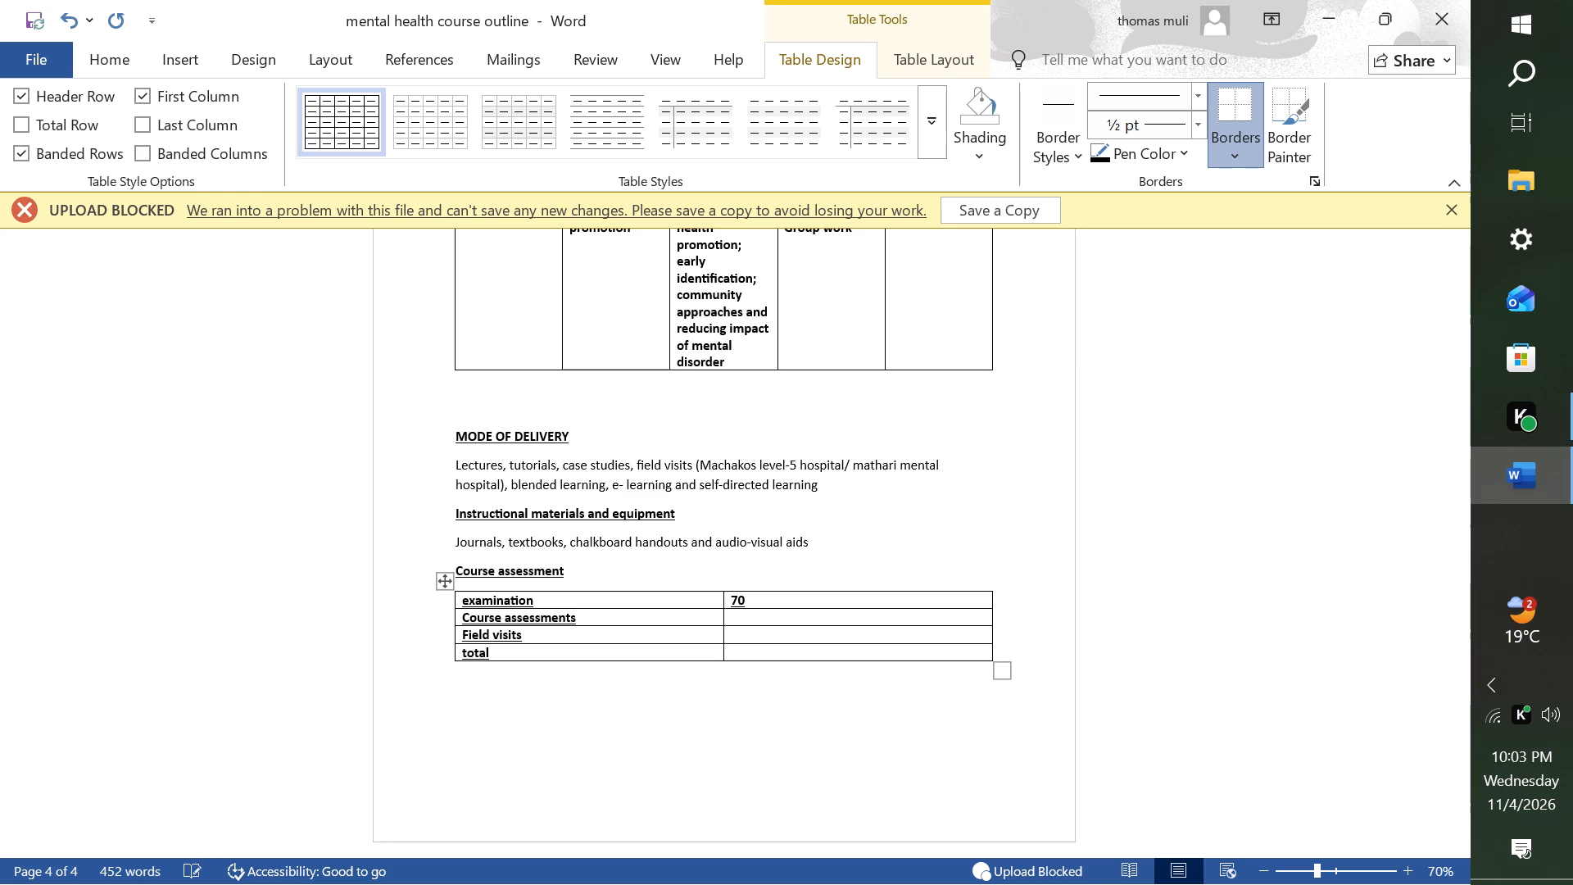
{"action": "left_click", "coordinate": [741, 614]}
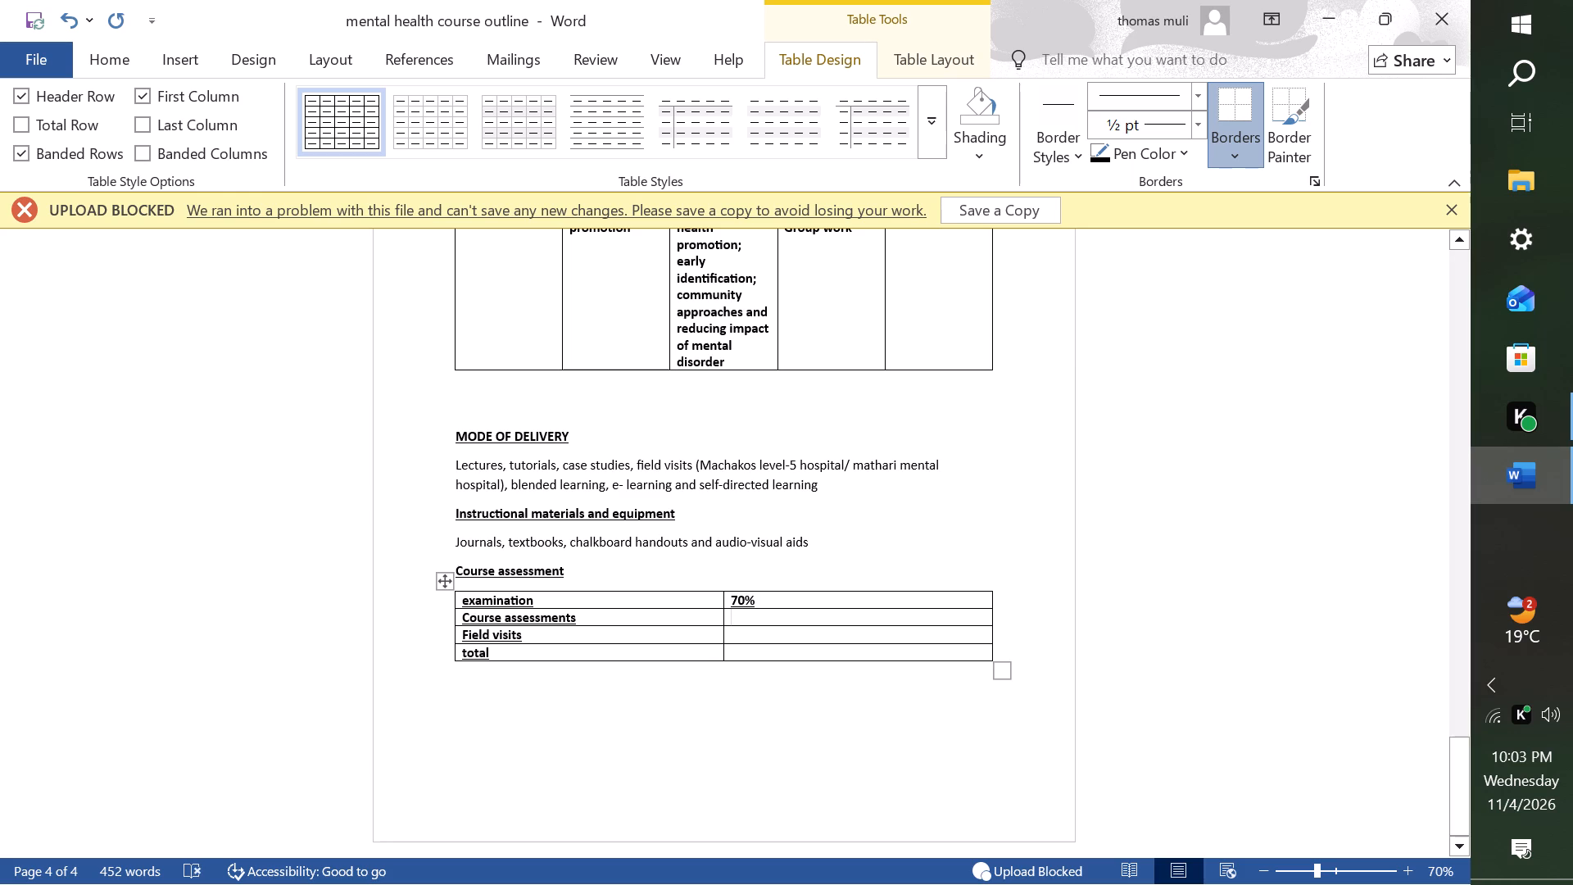
{"action": "type", "text": "20"}
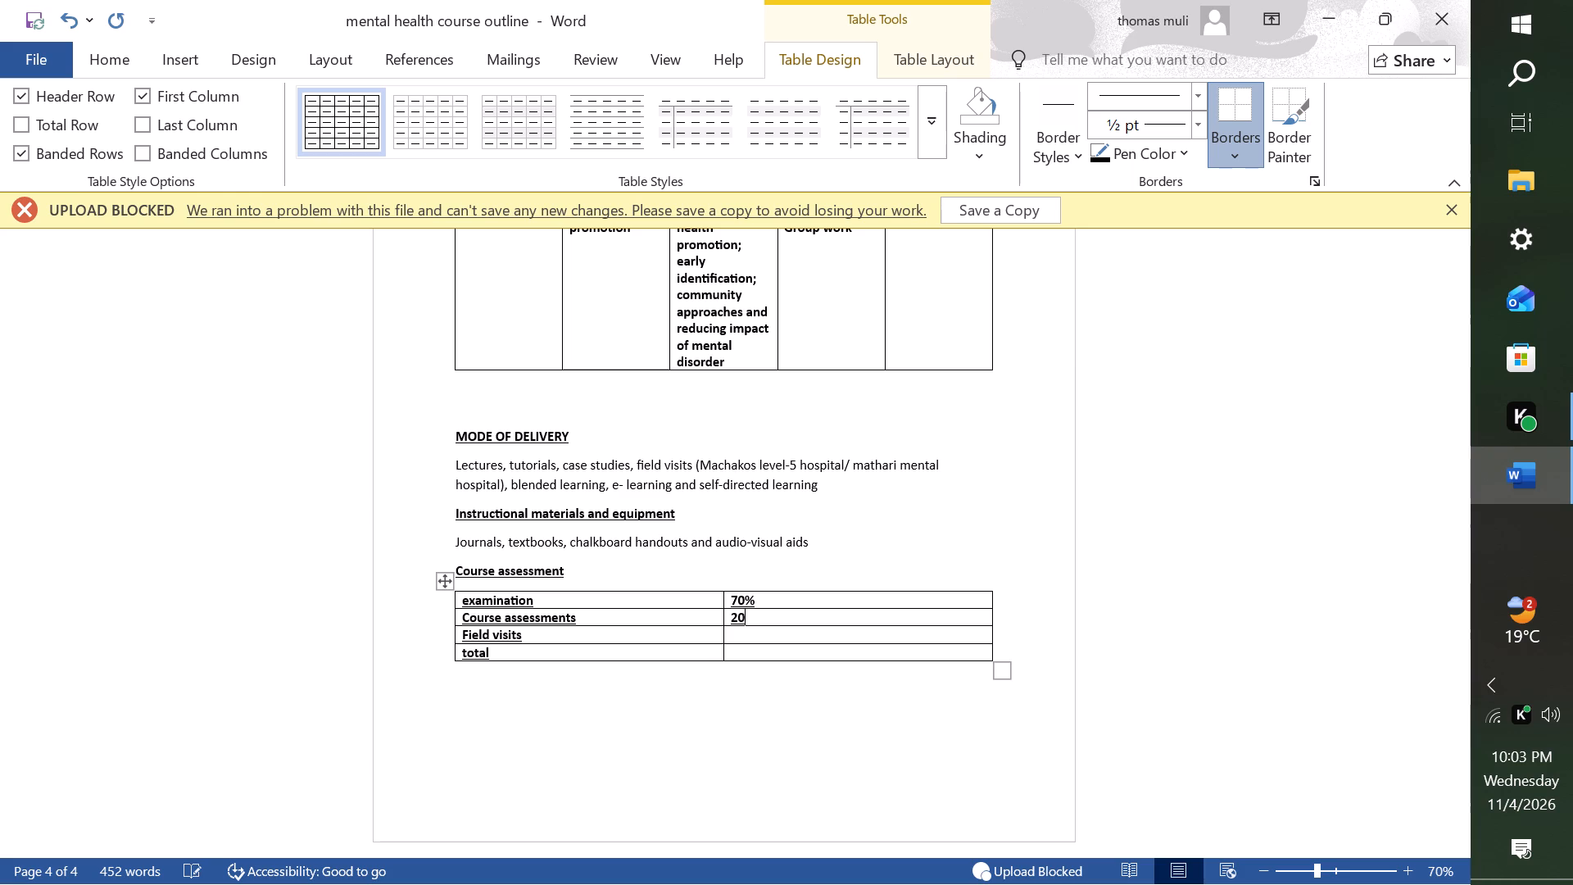
{"action": "key", "text": "shift+percent"}
{"action": "left_click", "coordinate": [748, 640]}
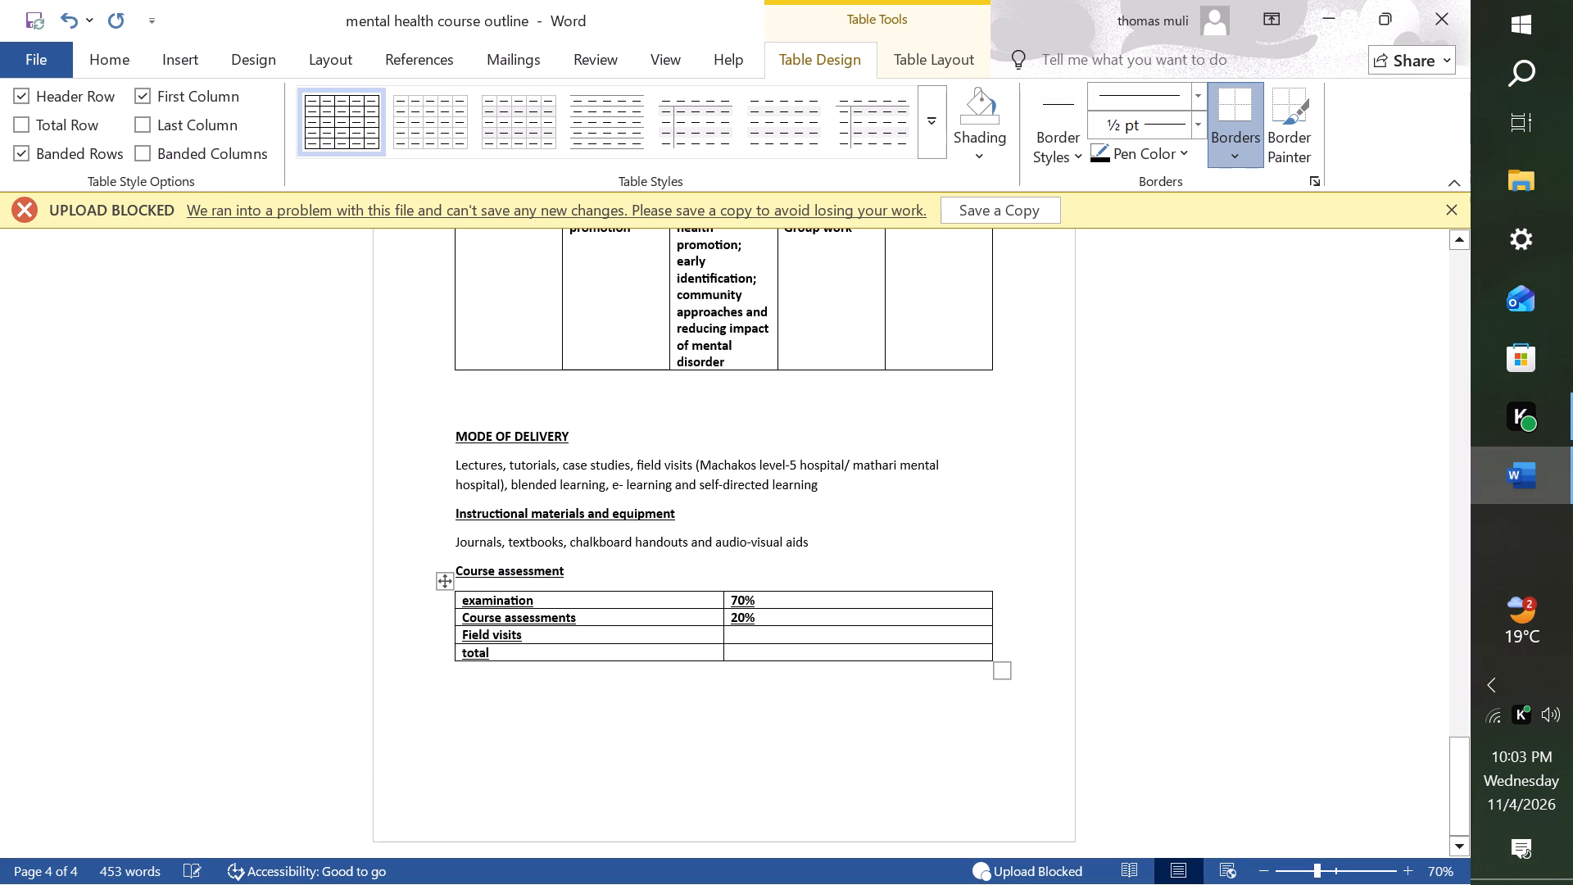
{"action": "type", "text": "10"}
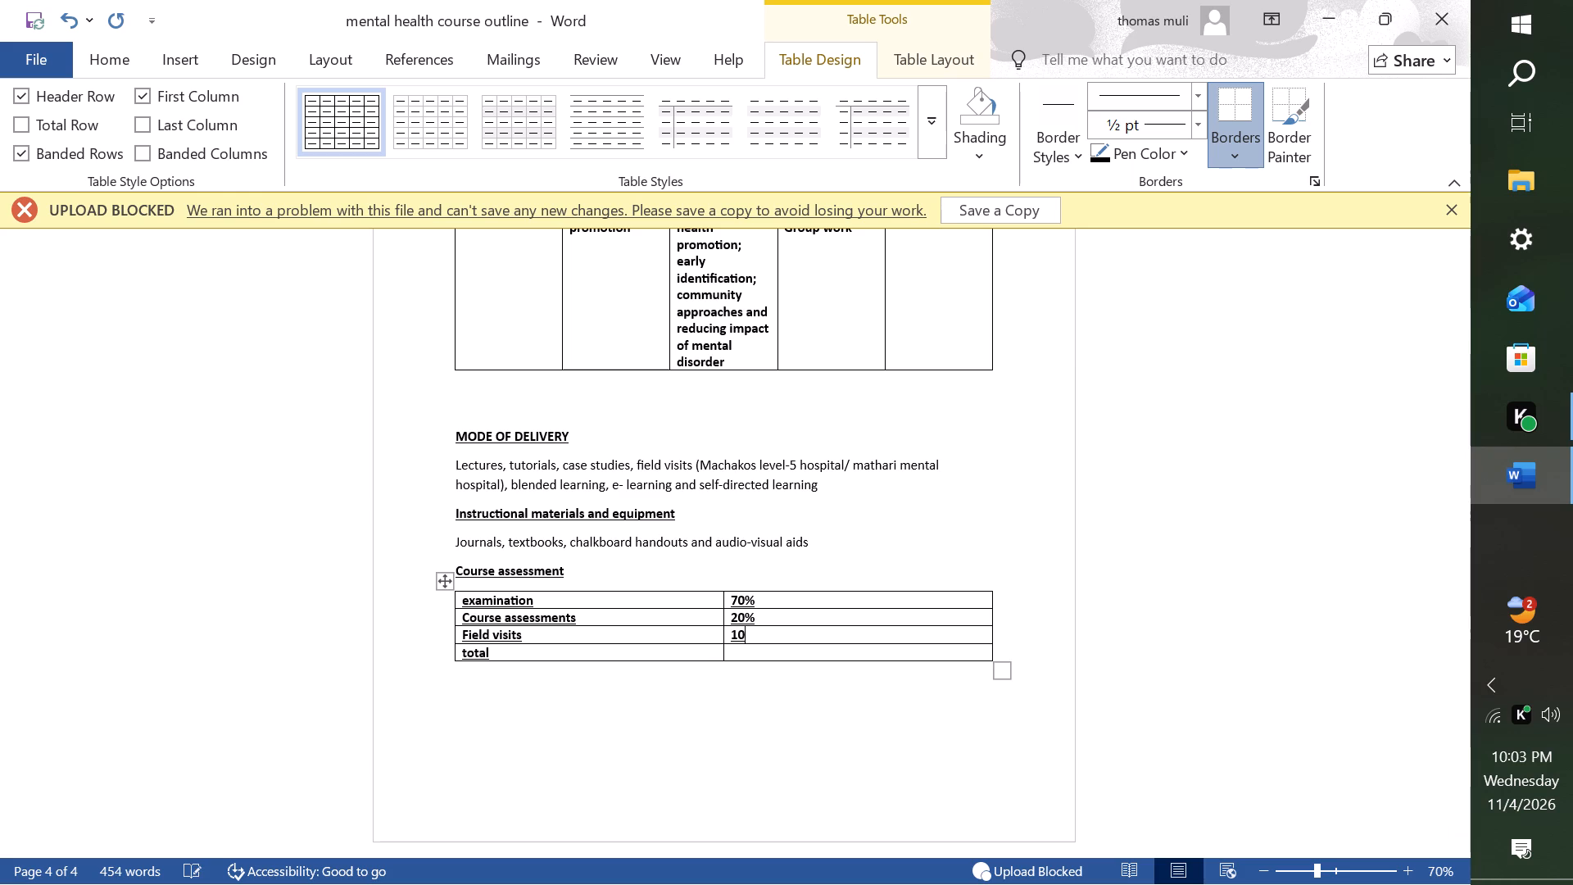
{"action": "key", "text": "shift+percent"}
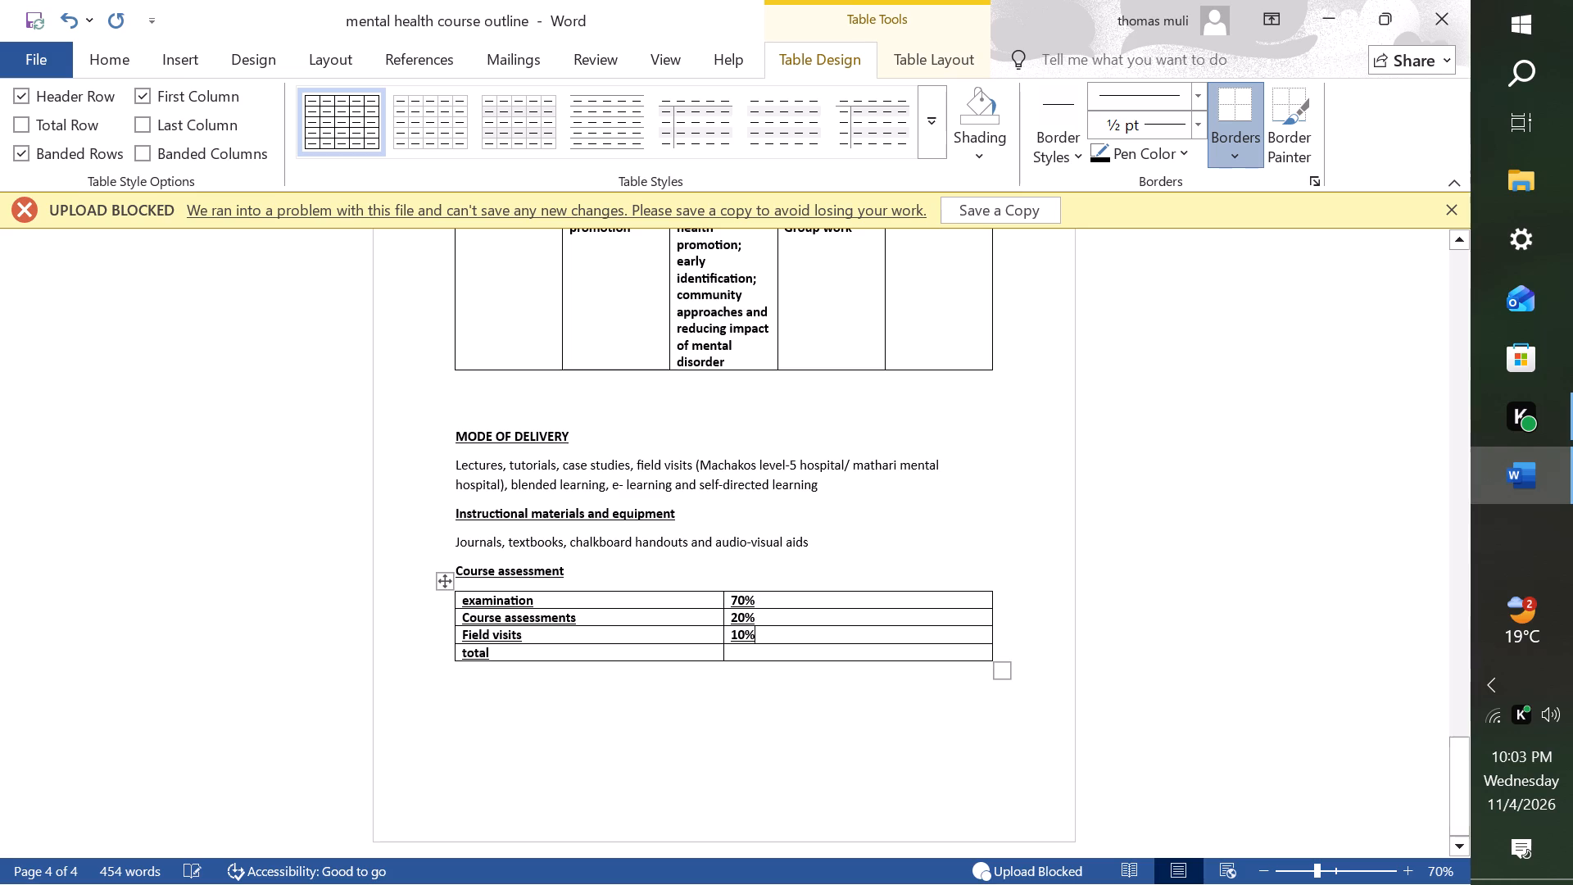
{"action": "left_click", "coordinate": [741, 657]}
{"action": "key", "text": "1"}
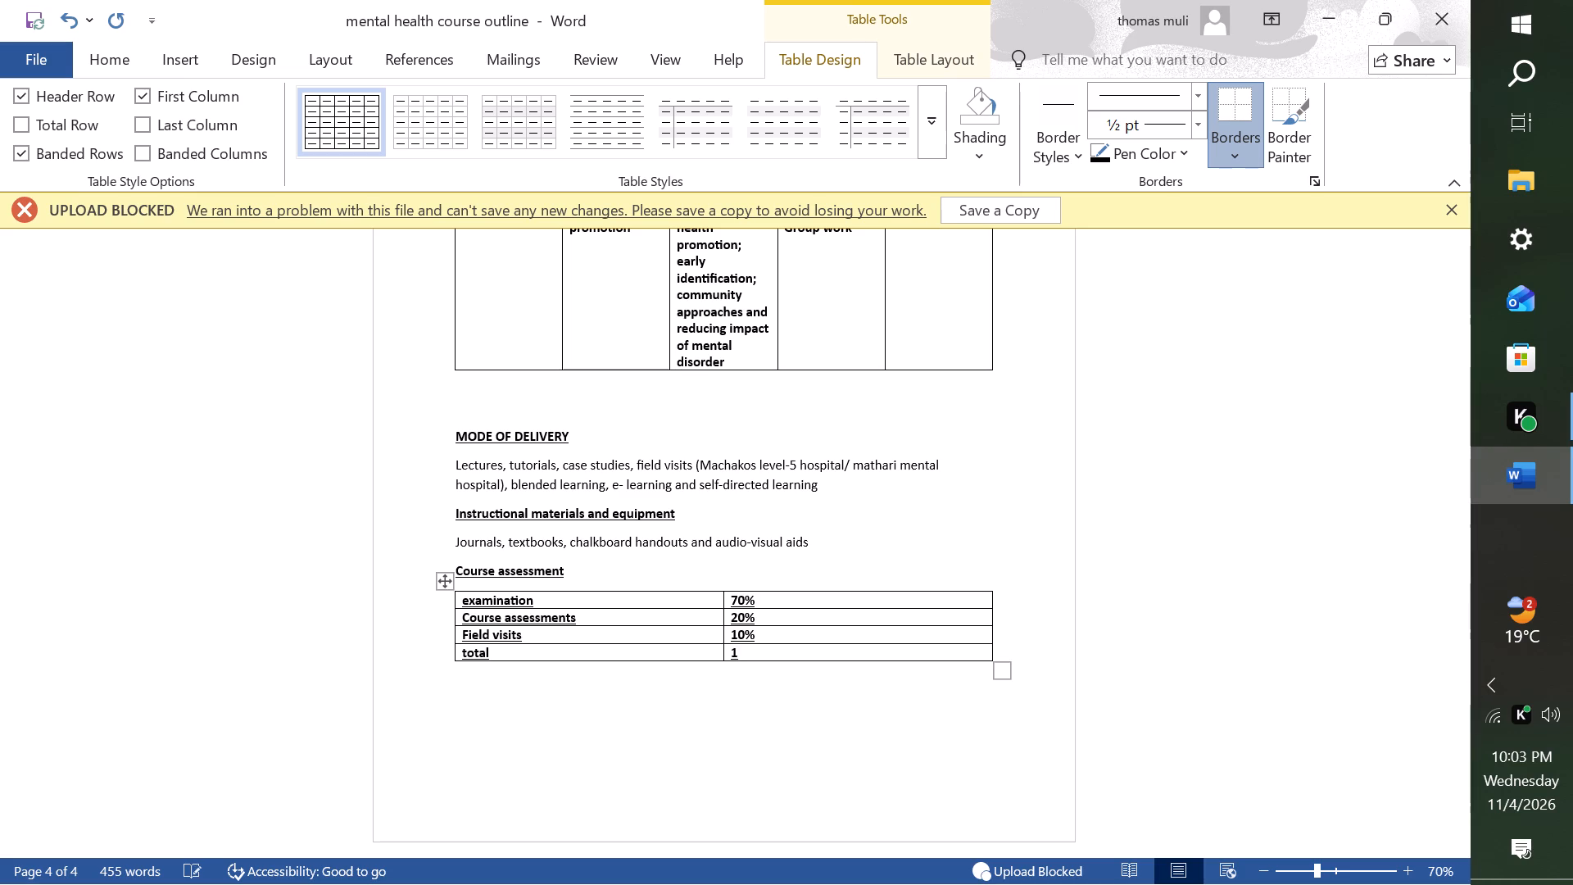
{"action": "type", "text": "00"}
{"action": "key", "text": "shift+percent"}
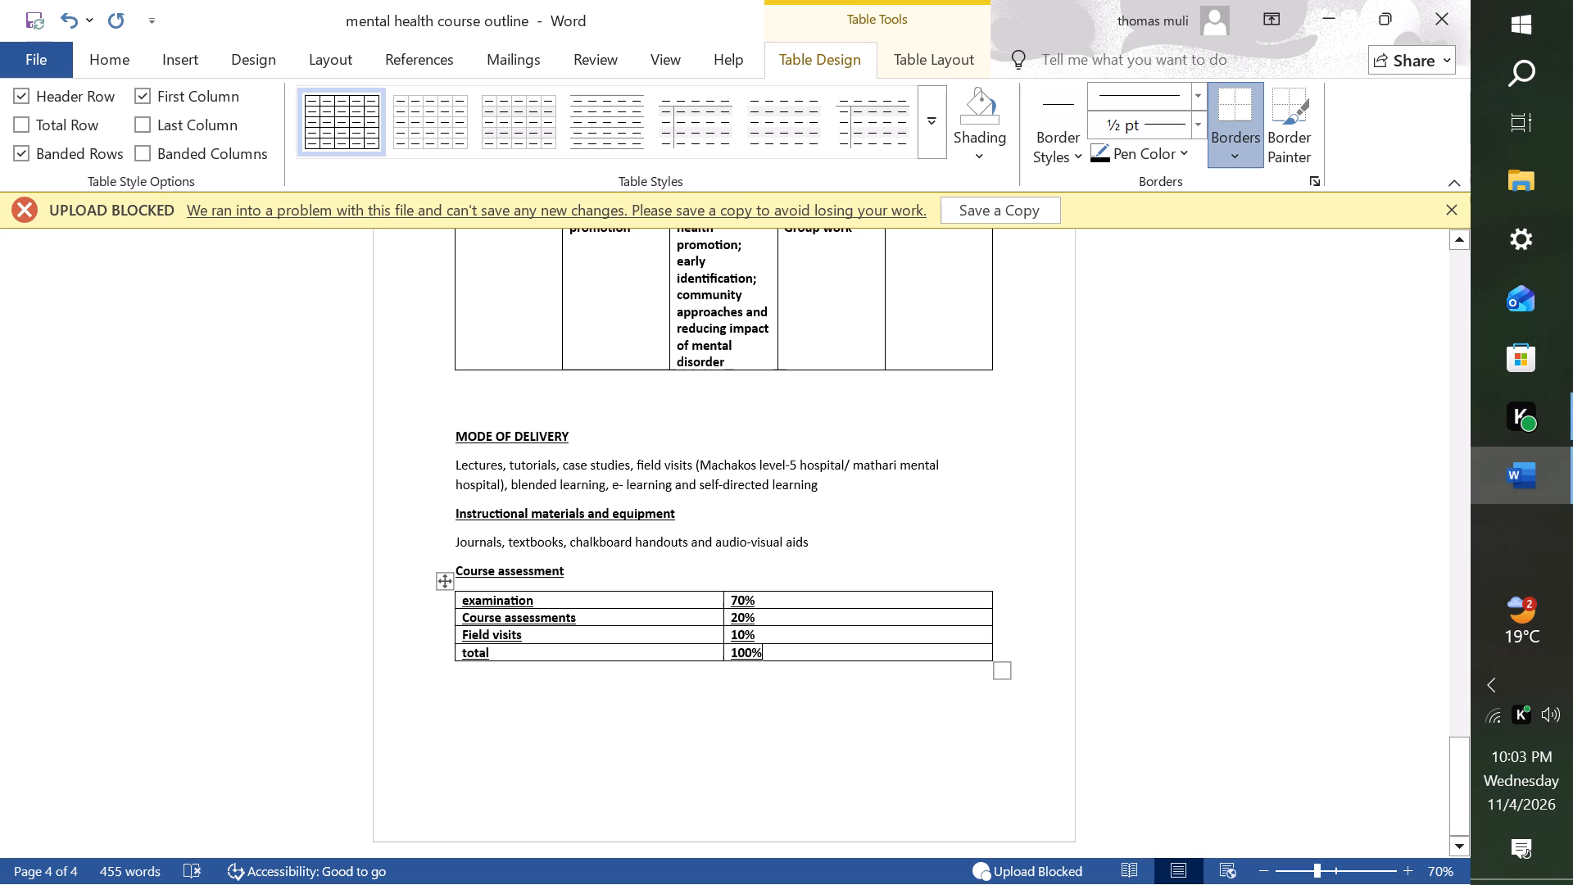
Remove the underline from all the assessment table text and the "Course assessment" heading above it.
{"action": "left_click_drag", "start_coordinate": [797, 663], "coordinate": [479, 542]}
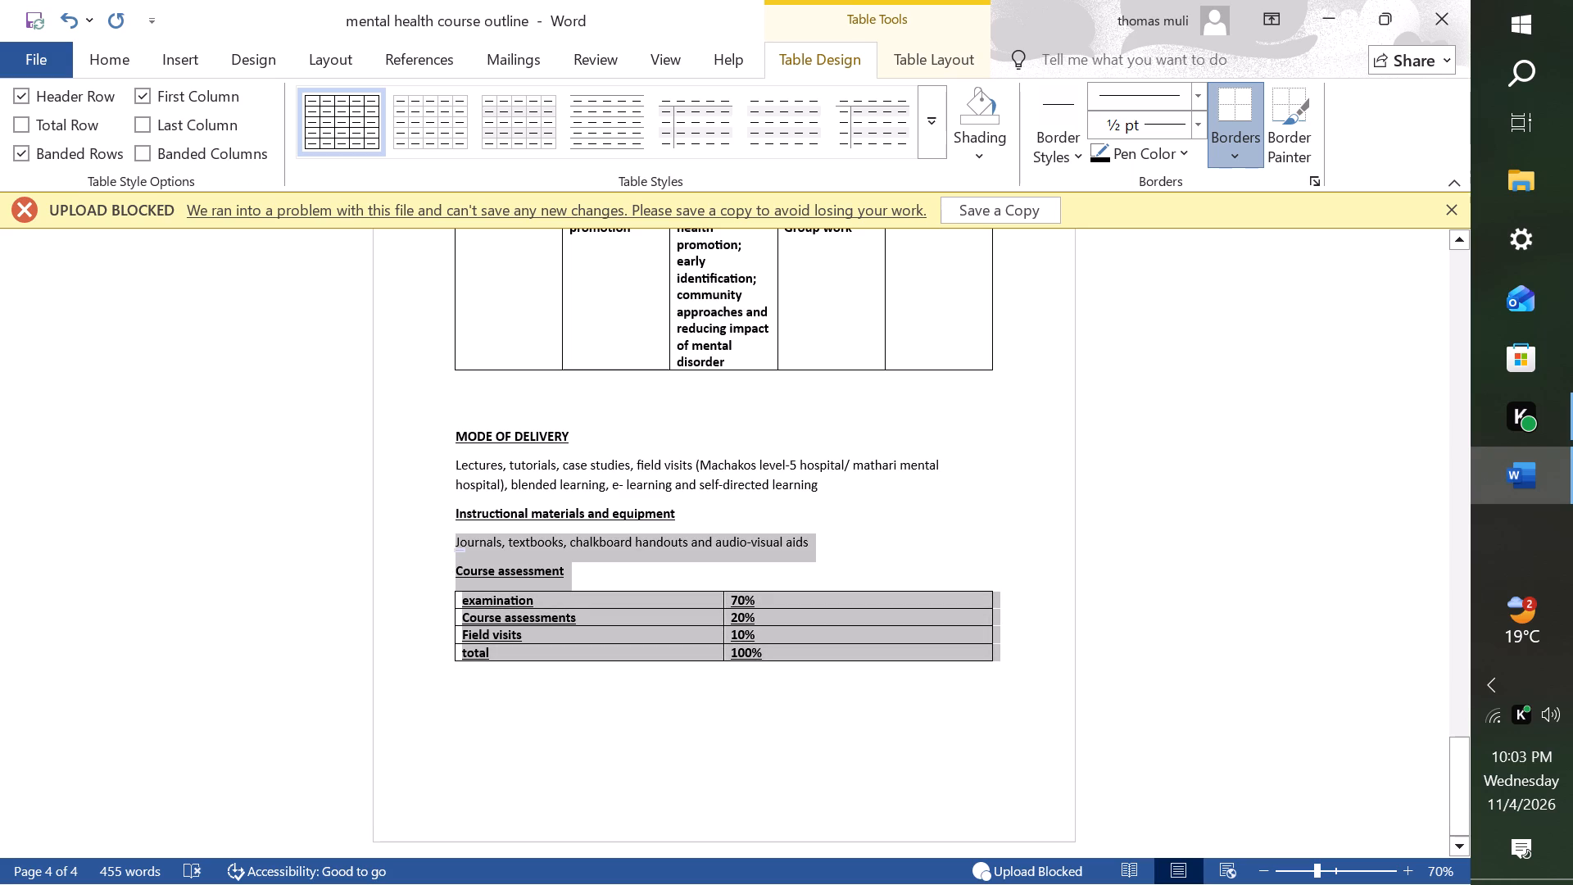
{"action": "left_click_drag", "start_coordinate": [479, 542], "coordinate": [473, 541]}
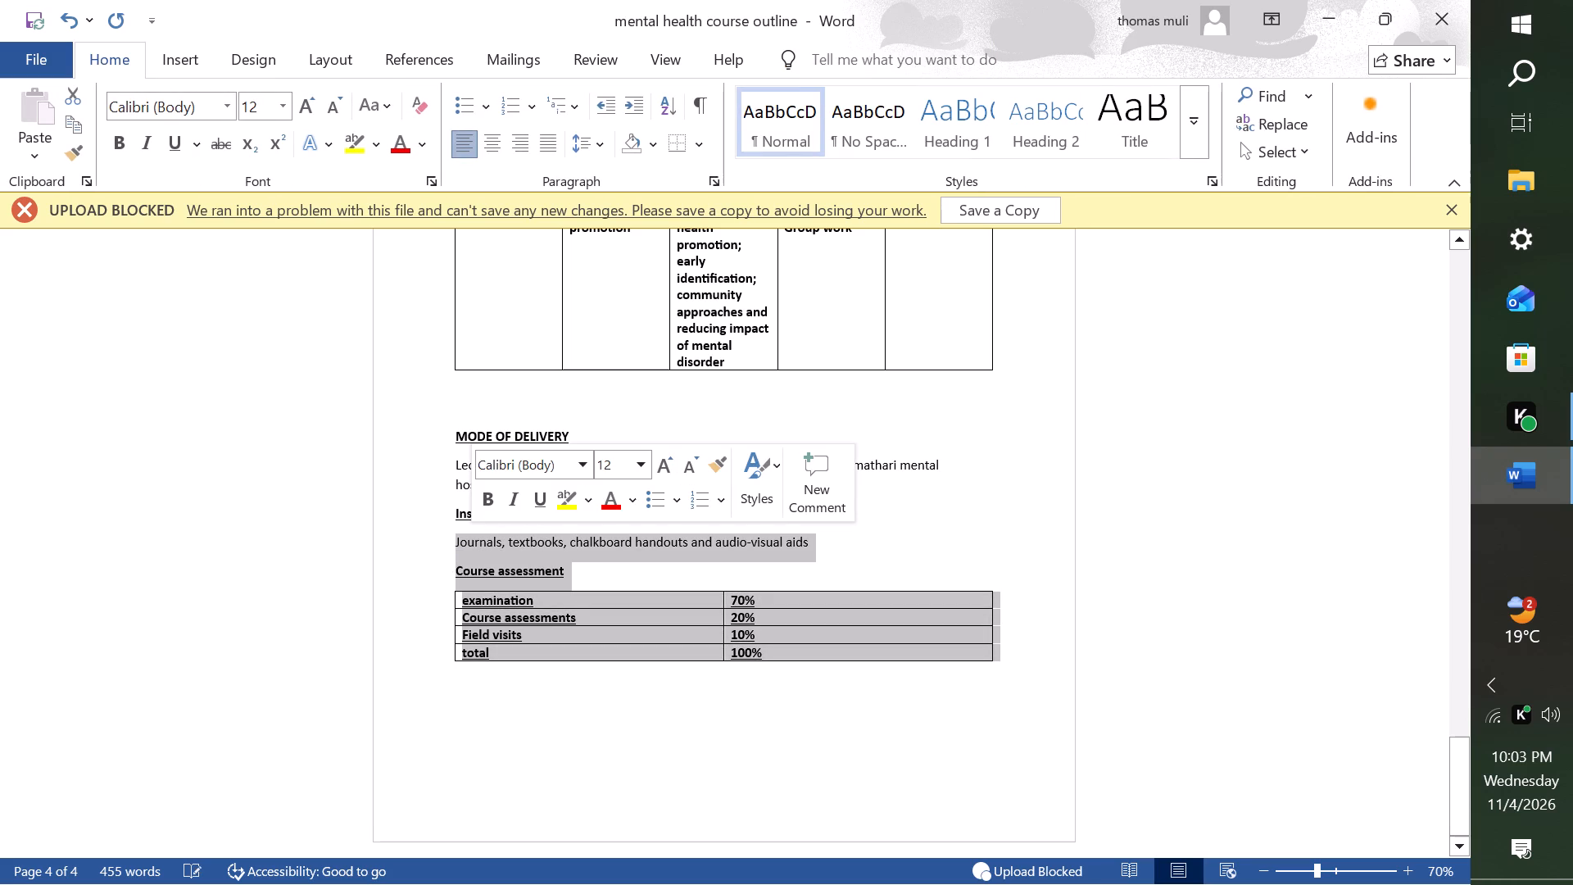
{"action": "left_click", "coordinate": [542, 504]}
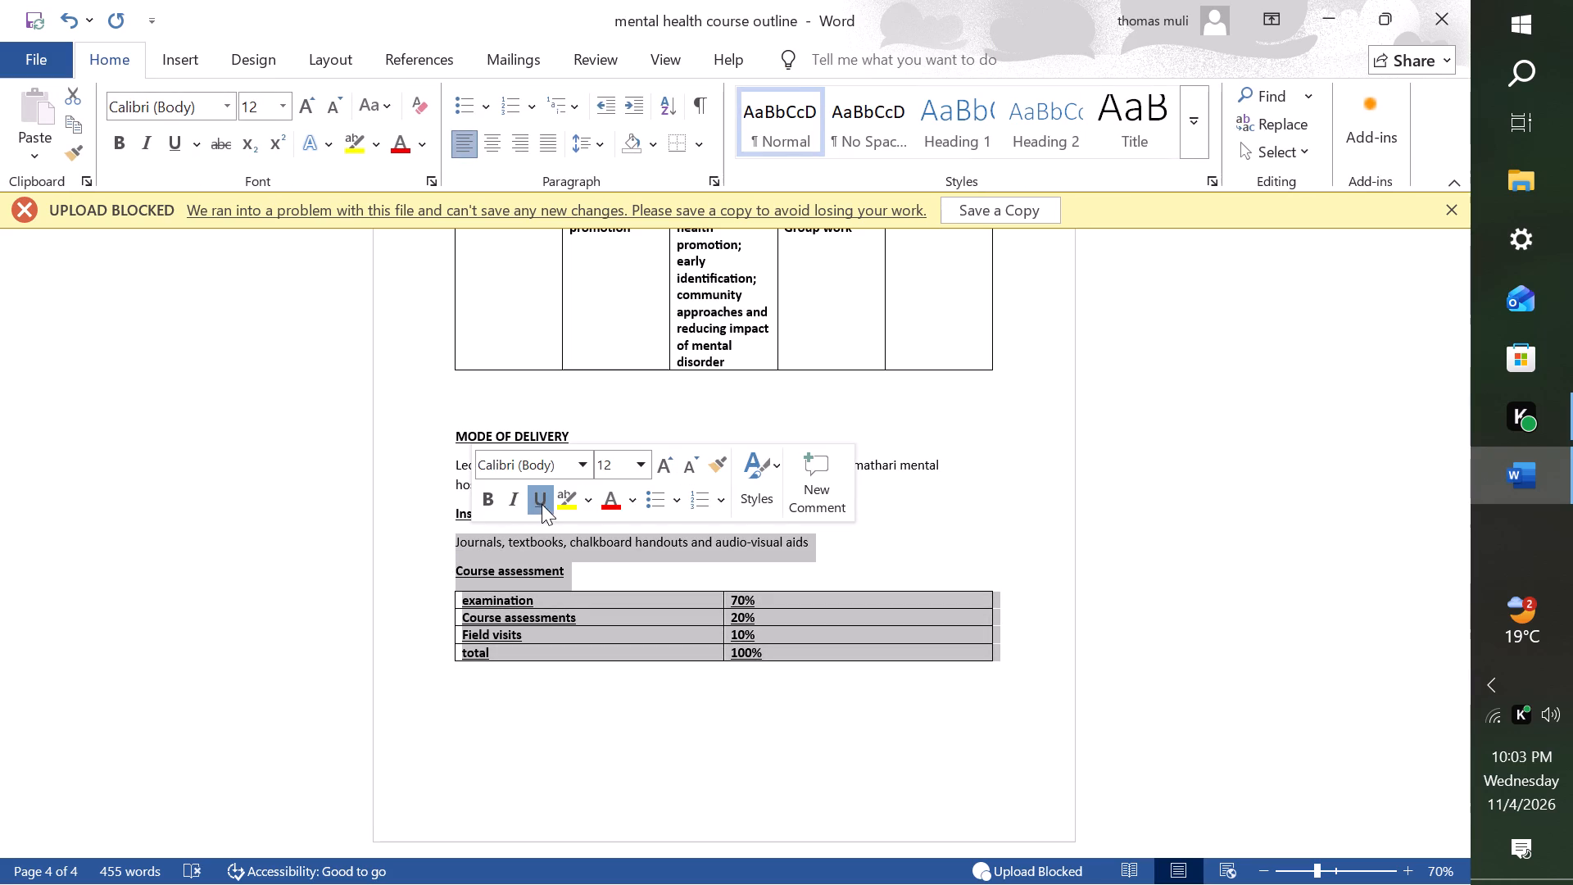
{"action": "left_click", "coordinate": [542, 504]}
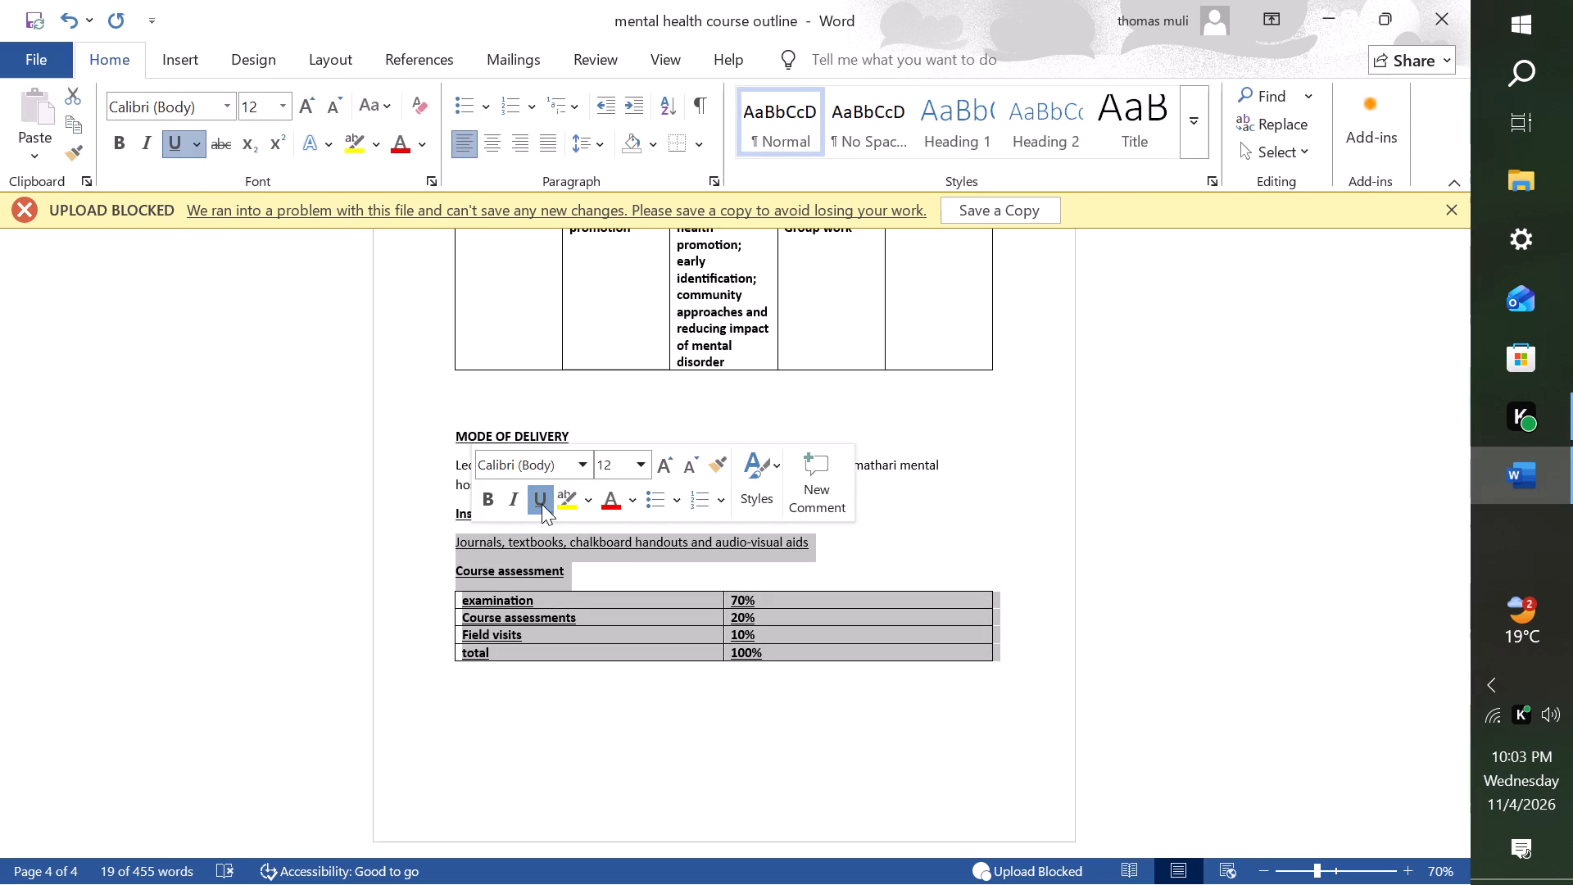
{"action": "left_click", "coordinate": [583, 683]}
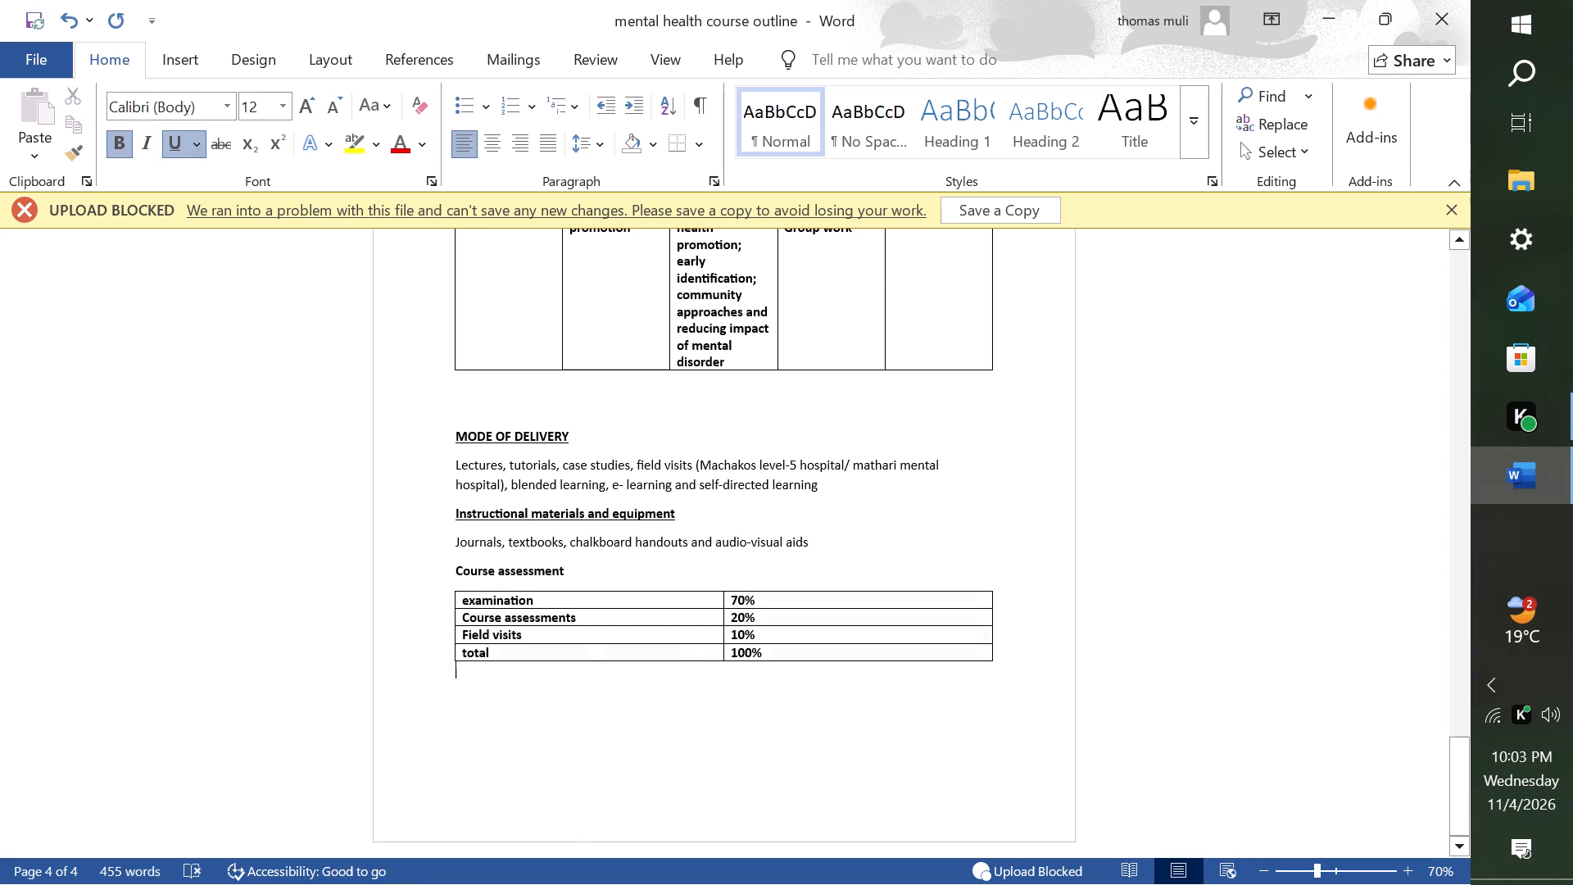
Underline the "Course assessment" heading above the table again.
{"action": "left_click_drag", "start_coordinate": [577, 575], "coordinate": [426, 574]}
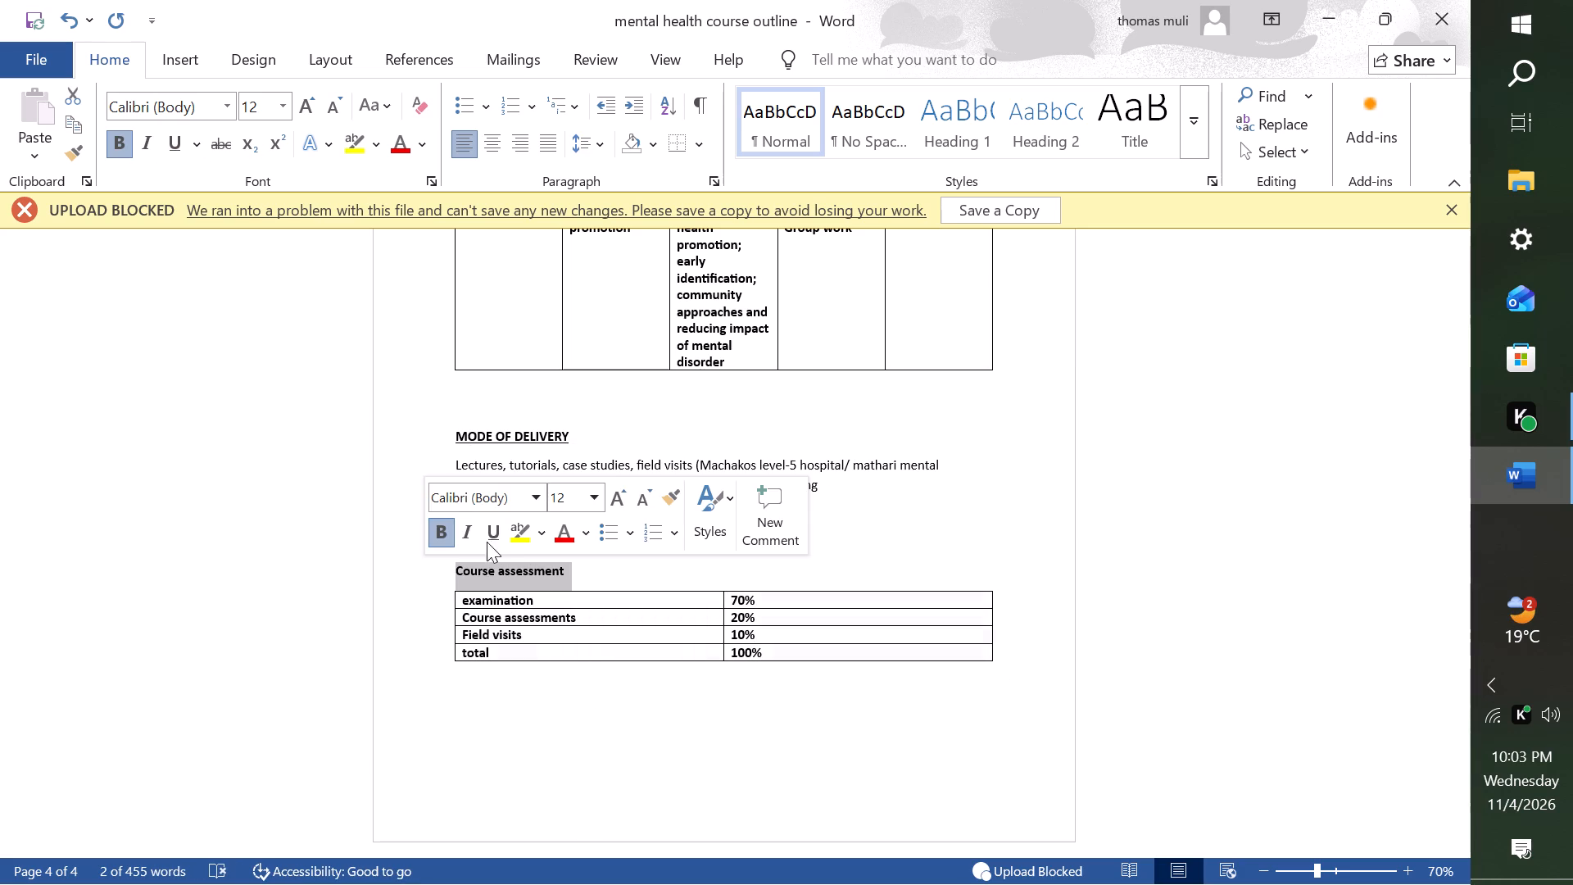
{"action": "left_click", "coordinate": [504, 542]}
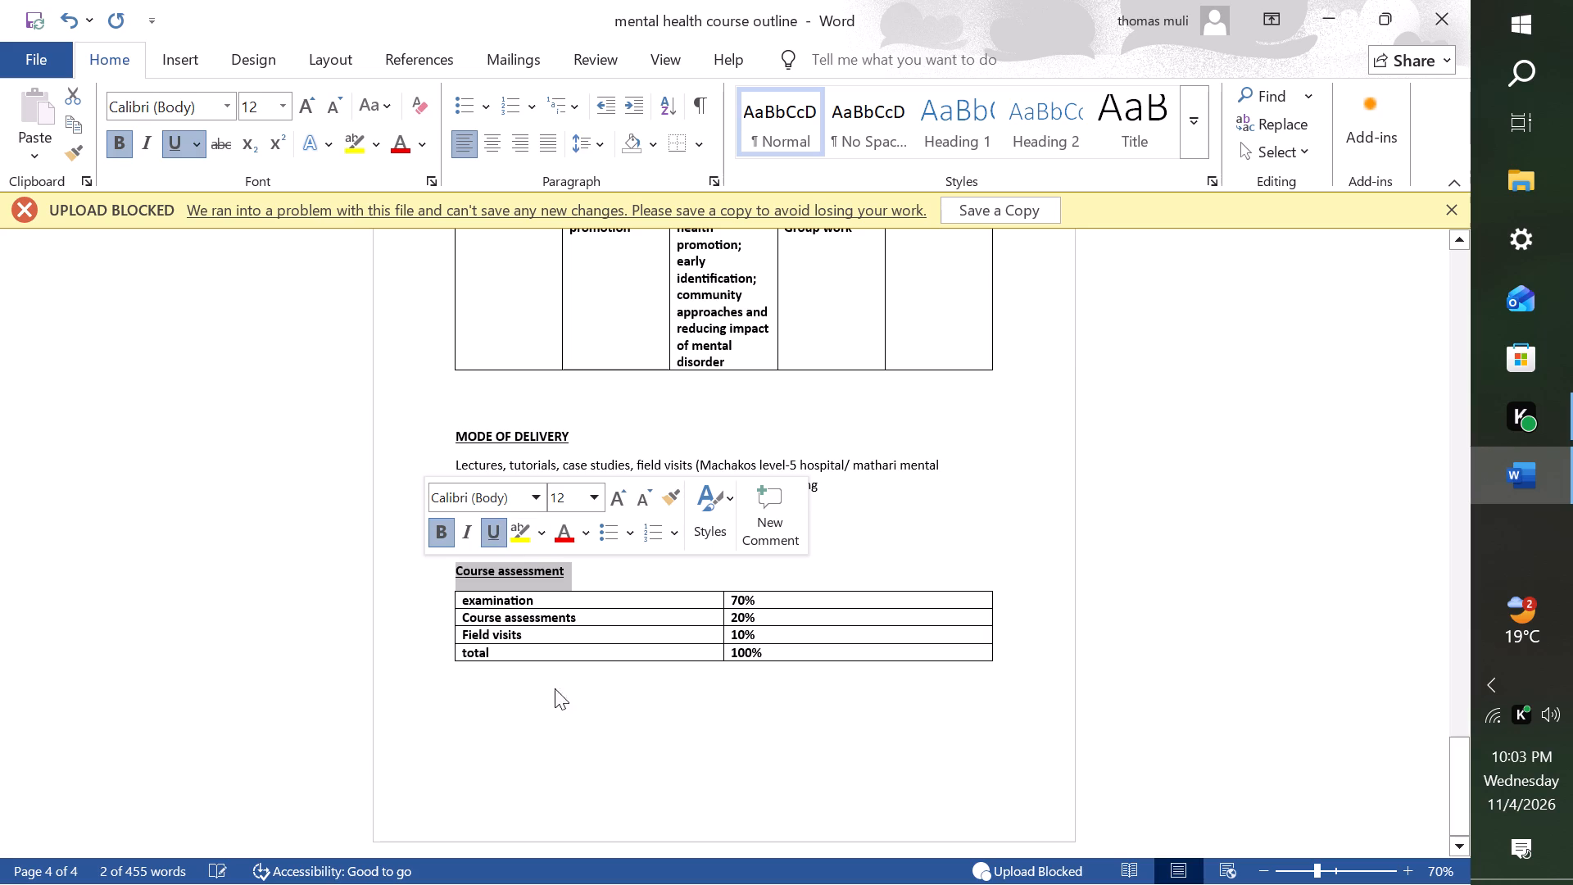
Add a bold, underlined "Core reading materials" heading below the assessment table, leaving a blank line between them.
{"action": "left_click", "coordinate": [556, 694]}
{"action": "scroll", "coordinate": [556, 694], "scroll_direction": "up", "scroll_amount": 4}
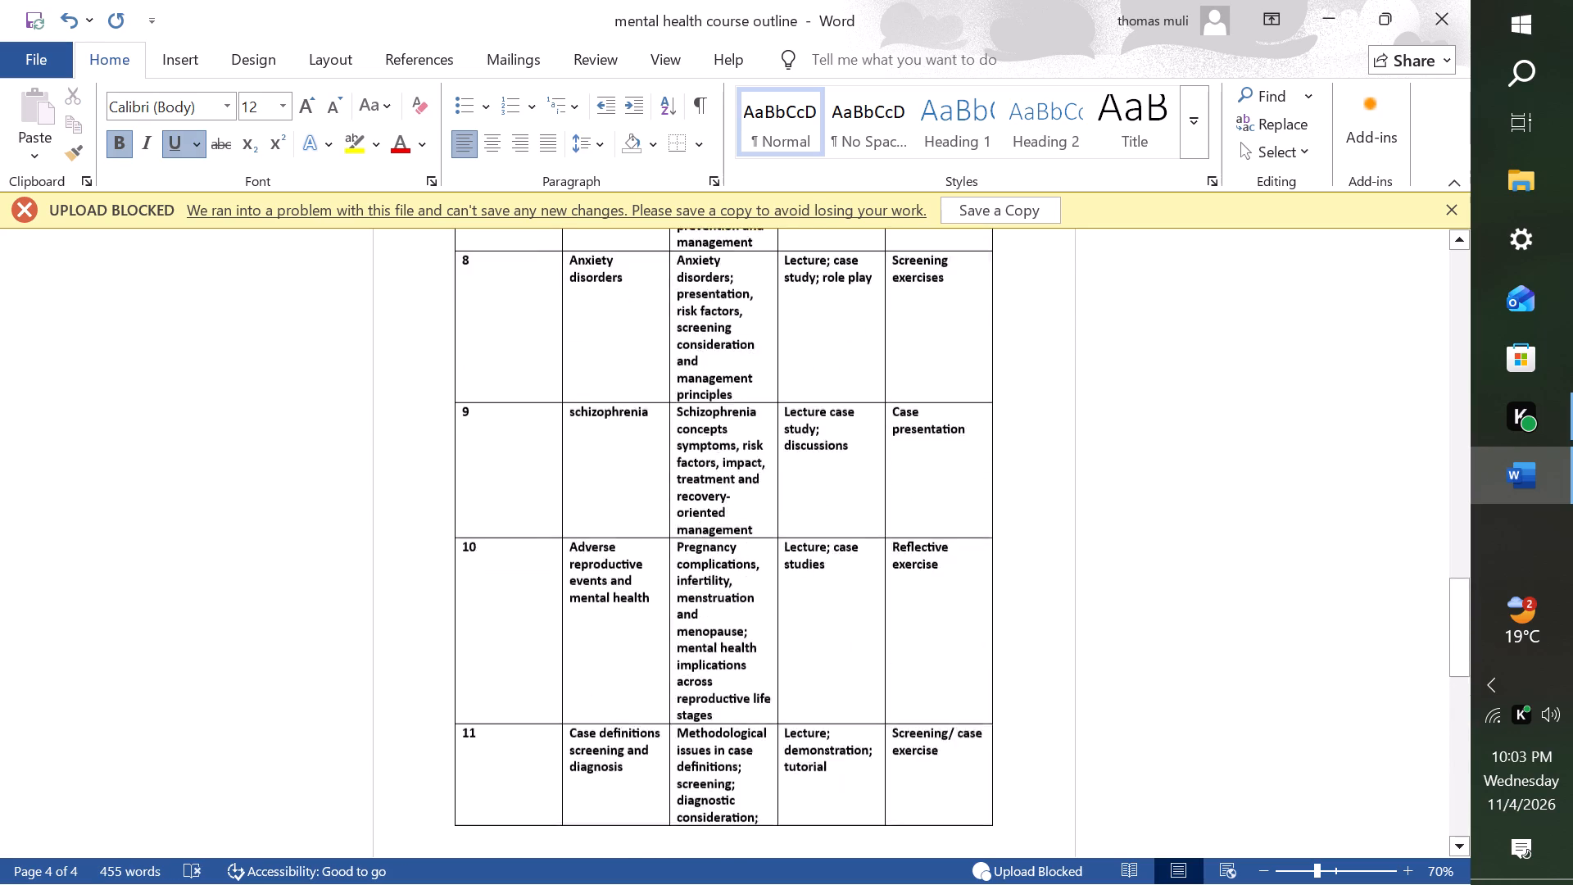
{"action": "scroll", "coordinate": [556, 694], "scroll_direction": "up", "scroll_amount": 1}
{"action": "scroll", "coordinate": [556, 694], "scroll_direction": "down", "scroll_amount": 3}
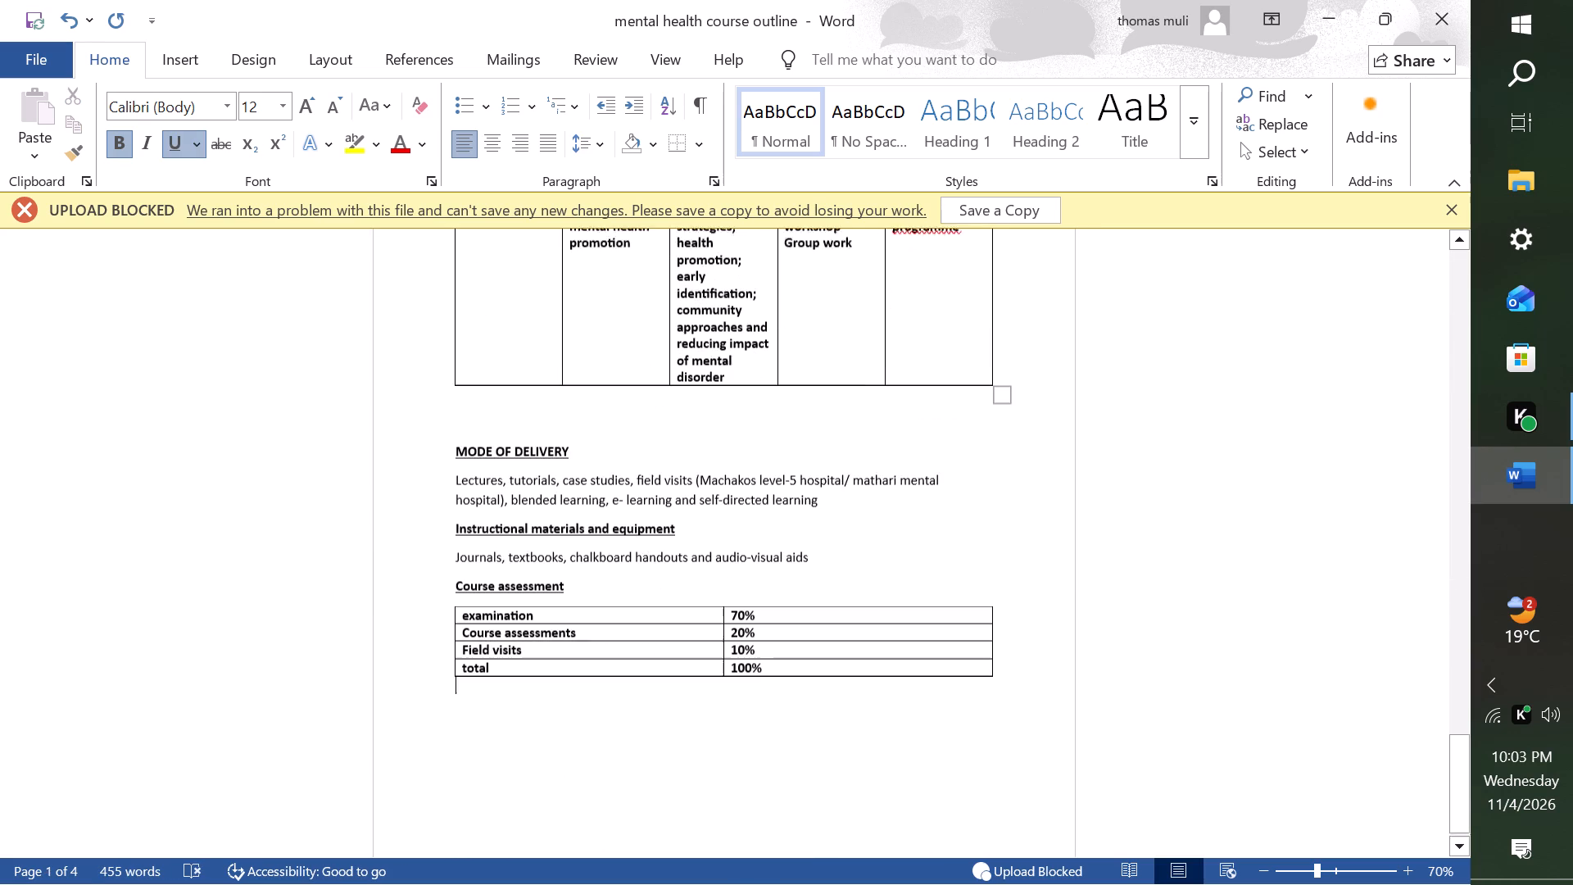
{"action": "scroll", "coordinate": [556, 694], "scroll_direction": "down", "scroll_amount": 1}
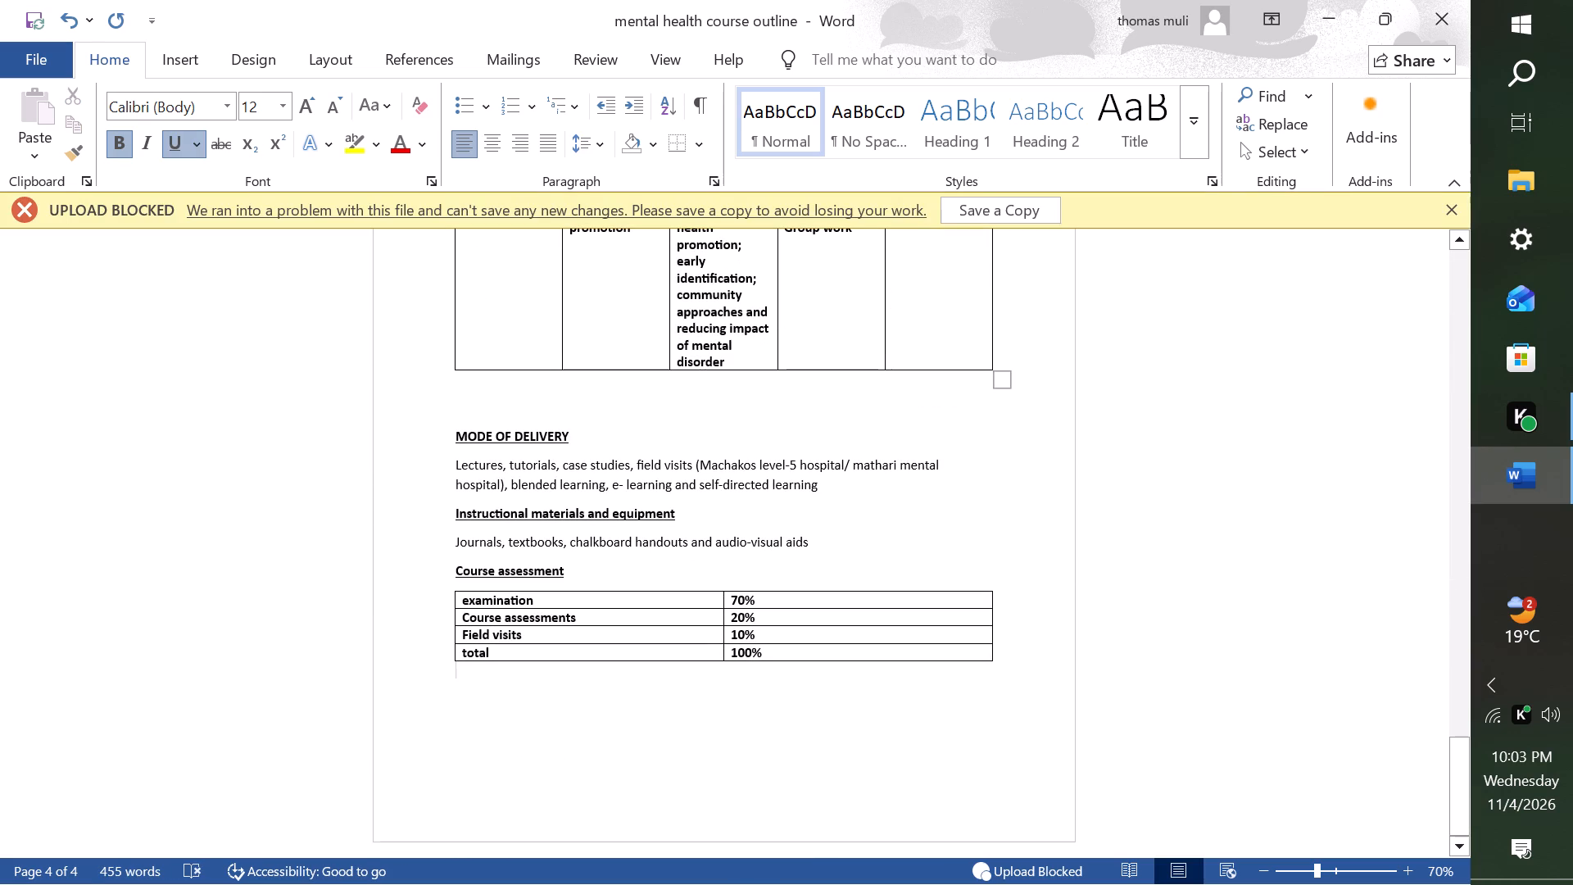
{"action": "key", "text": "Return"}
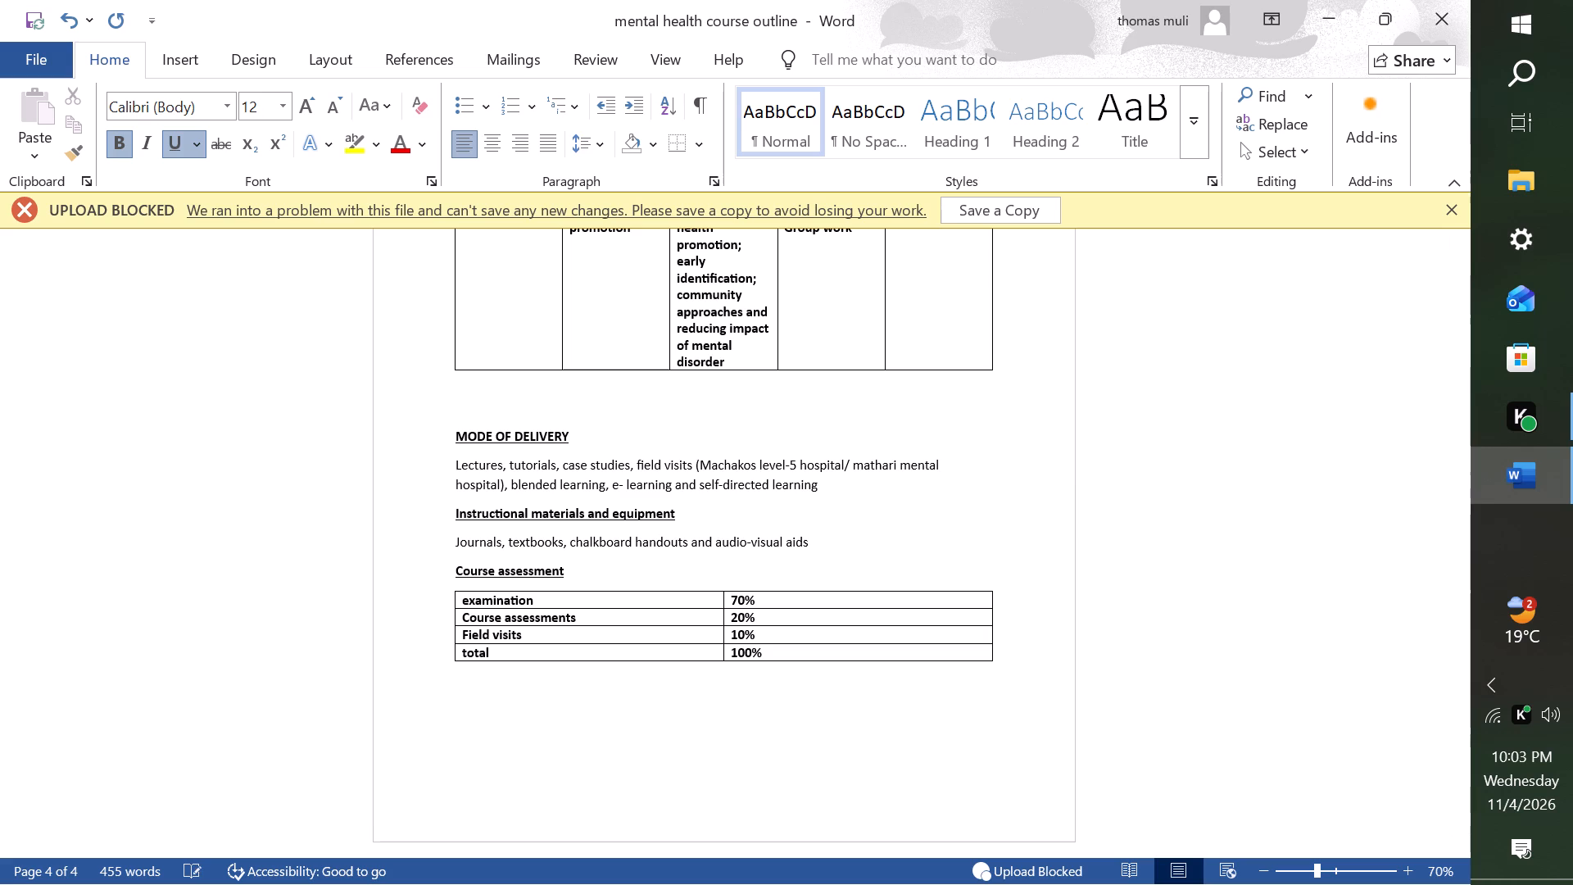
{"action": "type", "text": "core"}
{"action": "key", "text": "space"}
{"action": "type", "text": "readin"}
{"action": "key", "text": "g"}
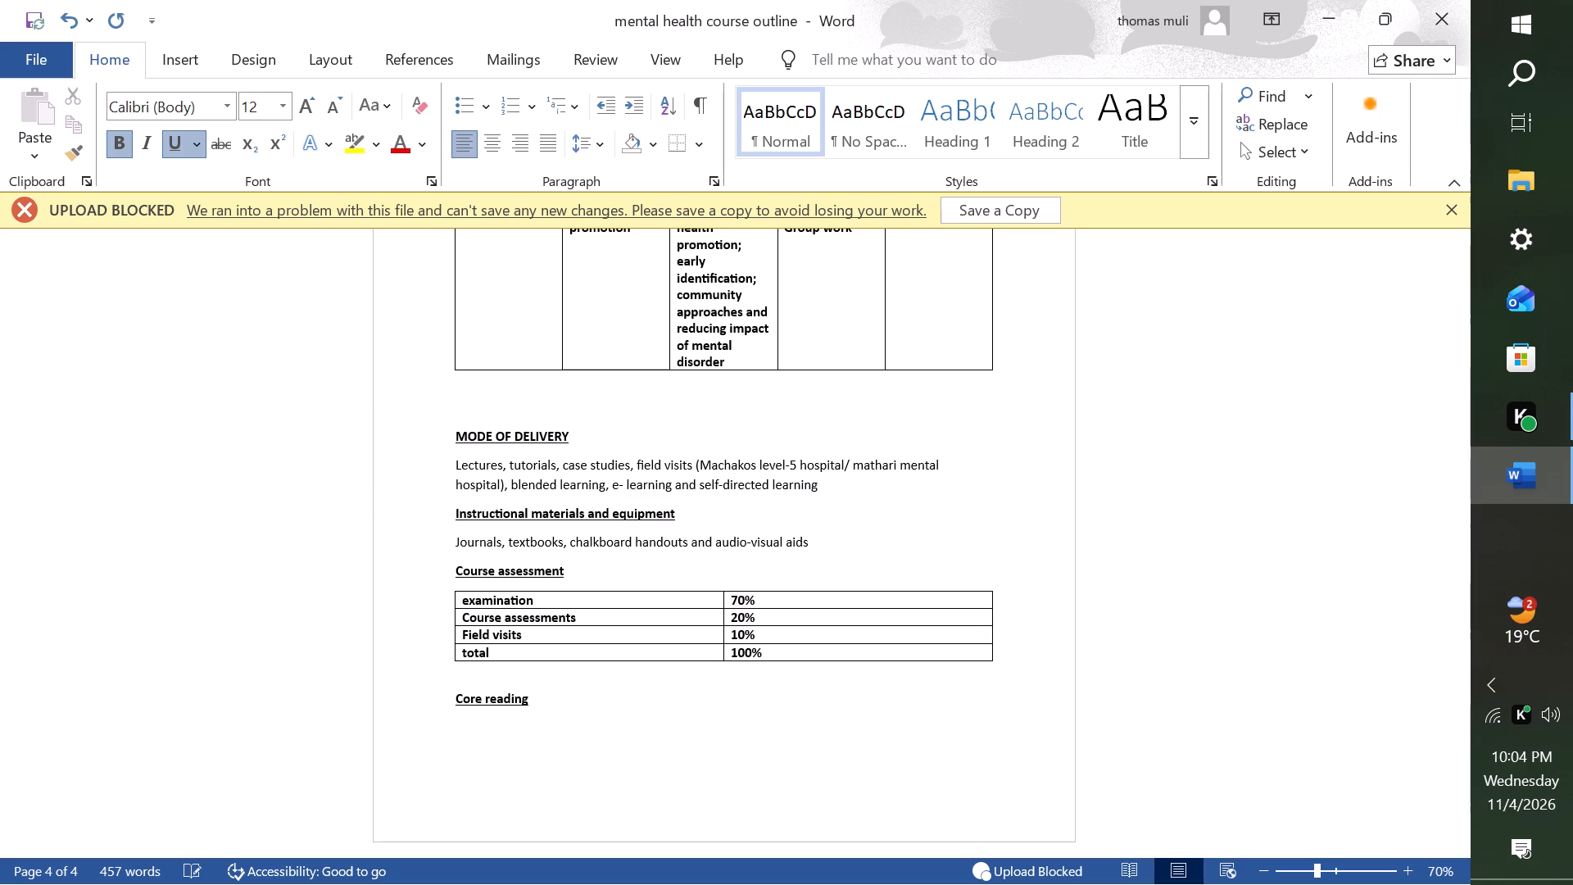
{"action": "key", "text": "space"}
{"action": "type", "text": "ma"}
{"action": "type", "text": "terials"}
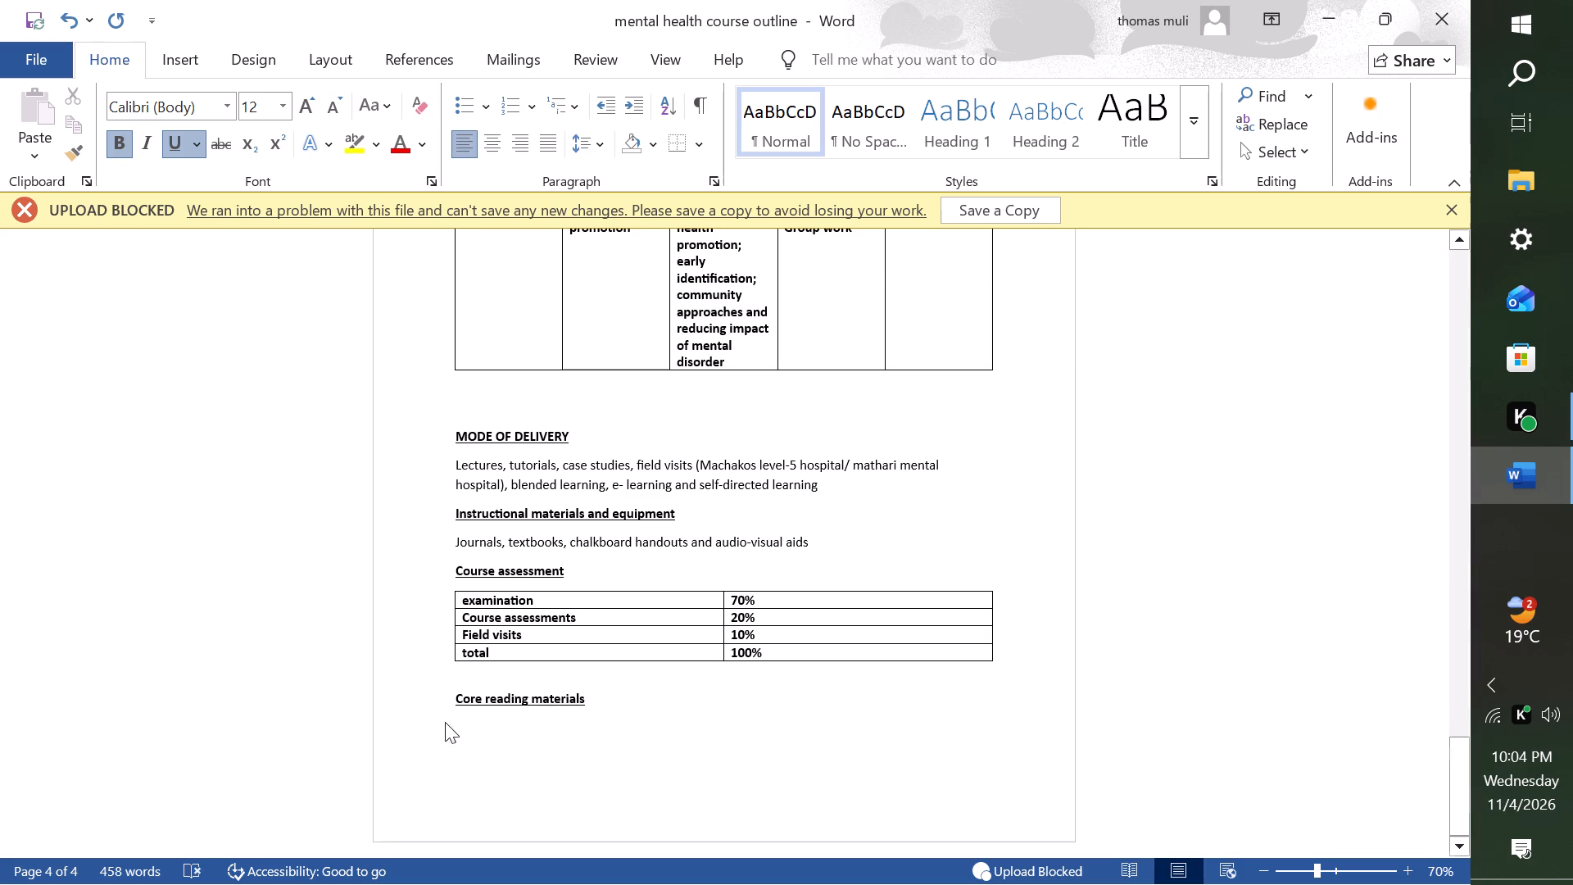
Start a reference on a new line below the "Core reading materials" heading with author and year "Manifred cierpka(2014)".
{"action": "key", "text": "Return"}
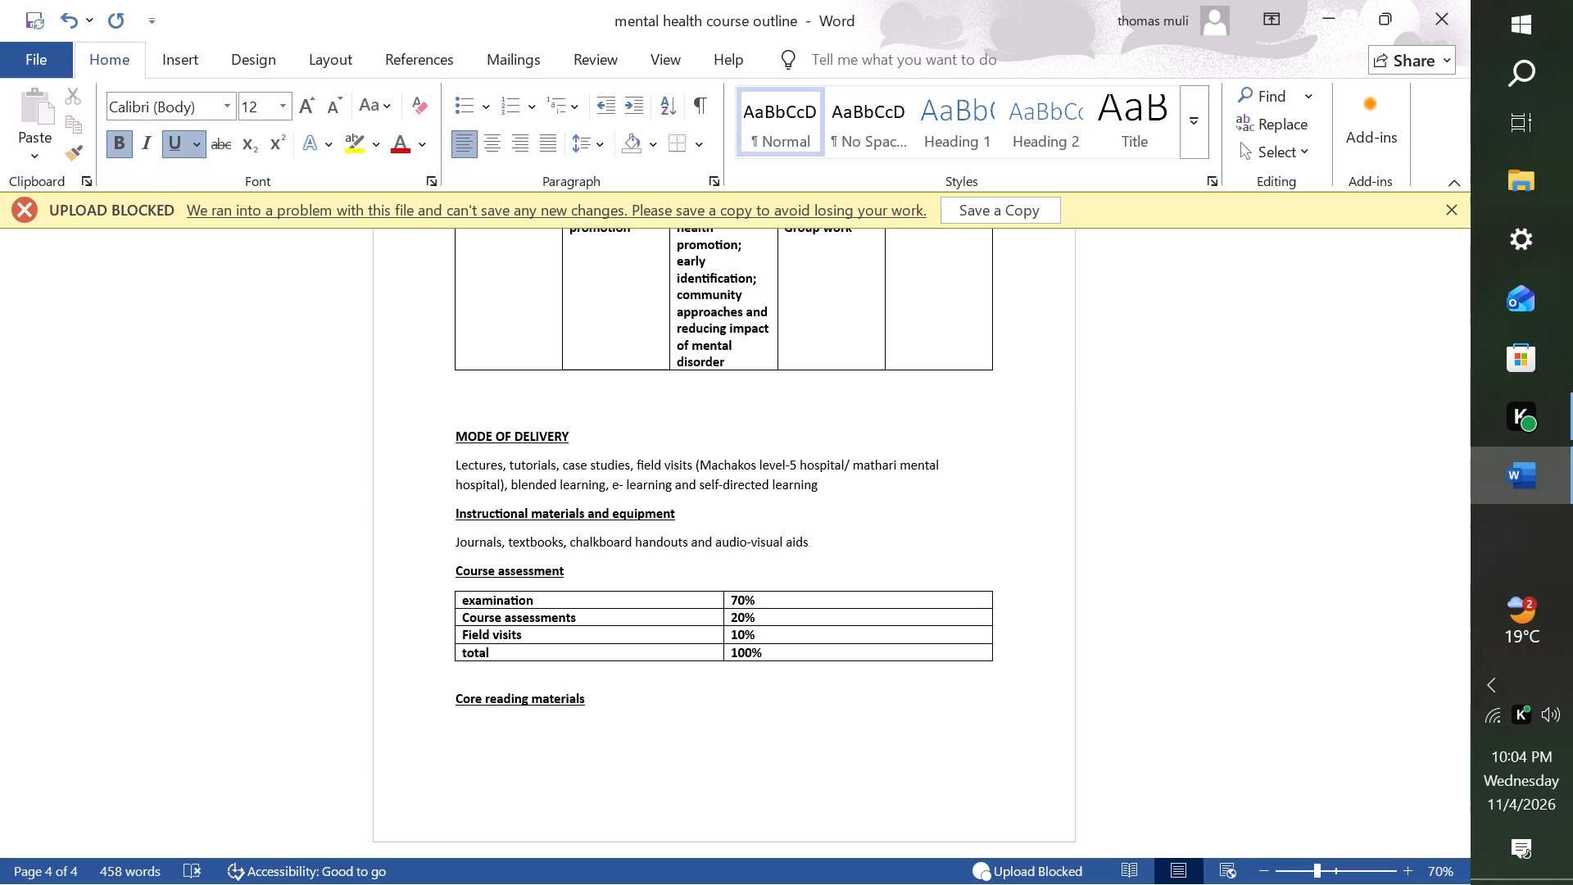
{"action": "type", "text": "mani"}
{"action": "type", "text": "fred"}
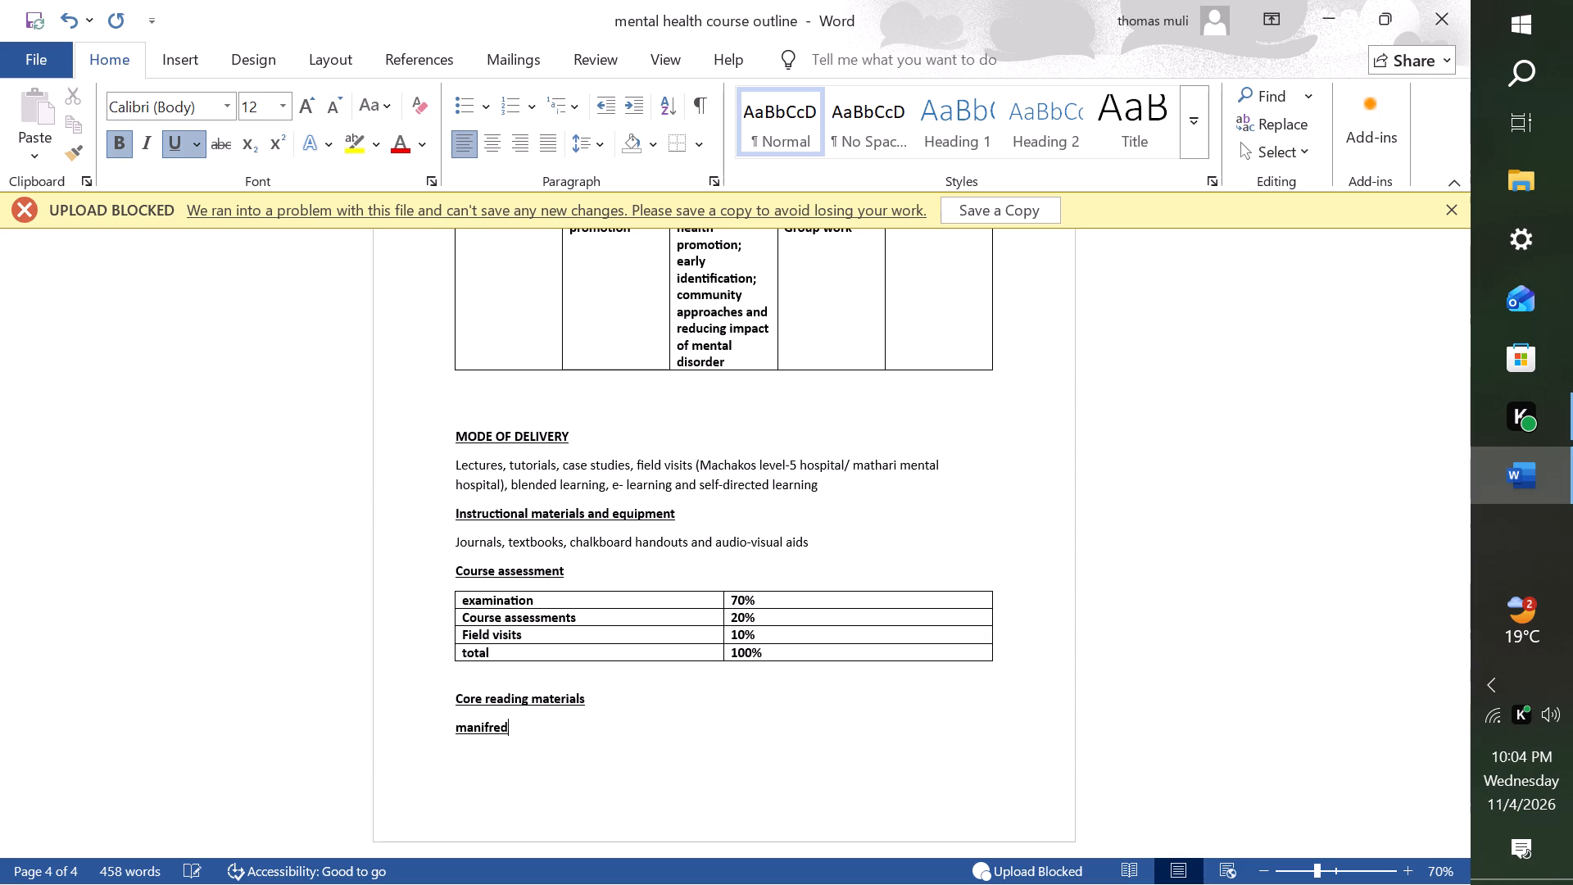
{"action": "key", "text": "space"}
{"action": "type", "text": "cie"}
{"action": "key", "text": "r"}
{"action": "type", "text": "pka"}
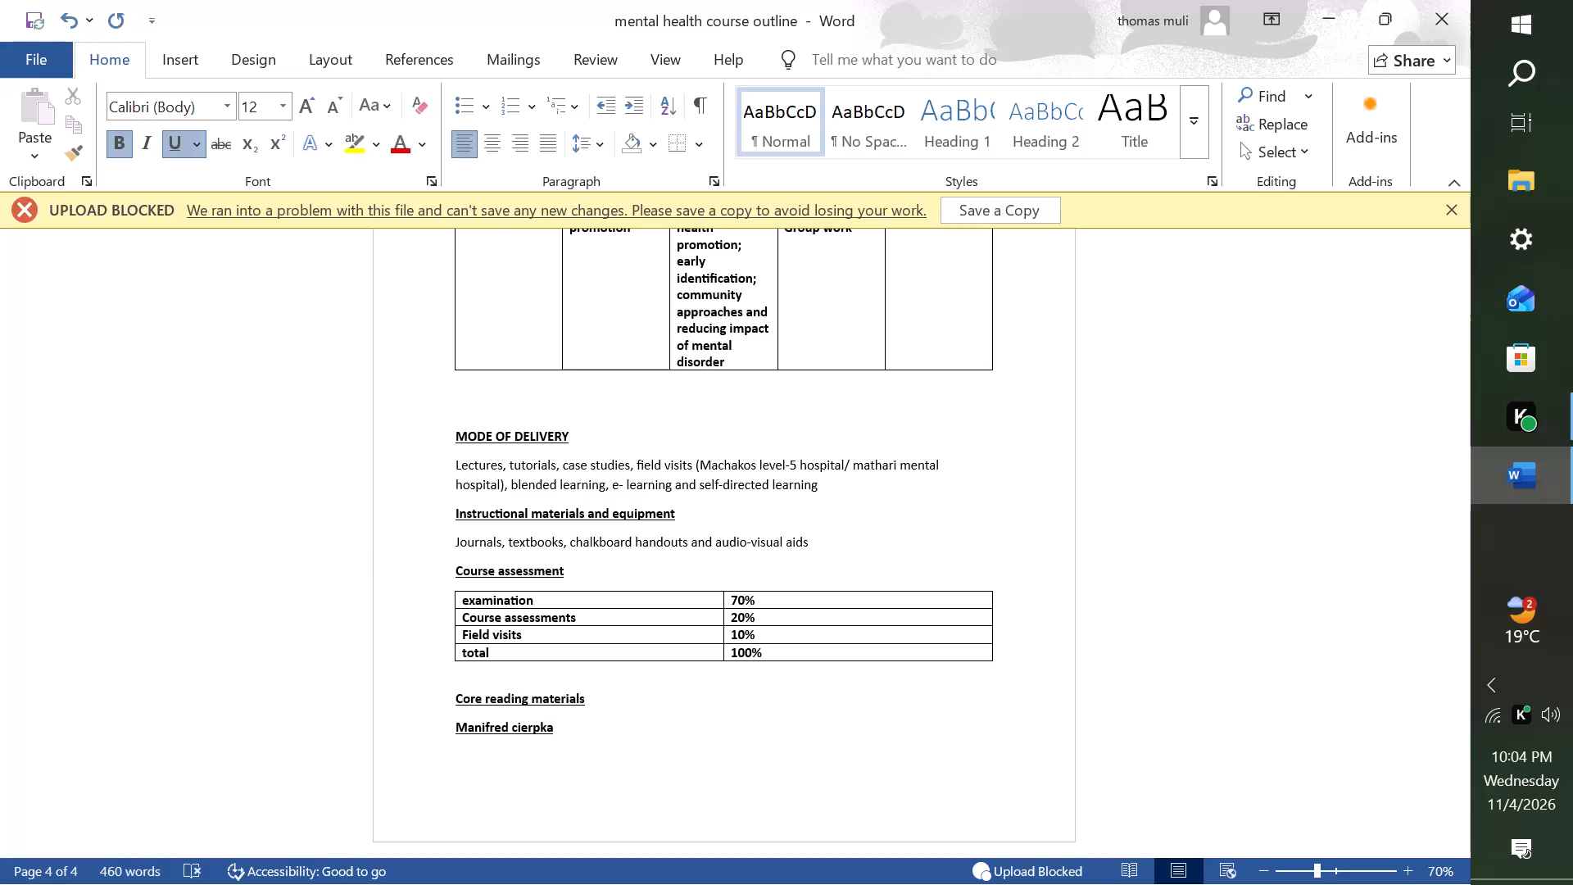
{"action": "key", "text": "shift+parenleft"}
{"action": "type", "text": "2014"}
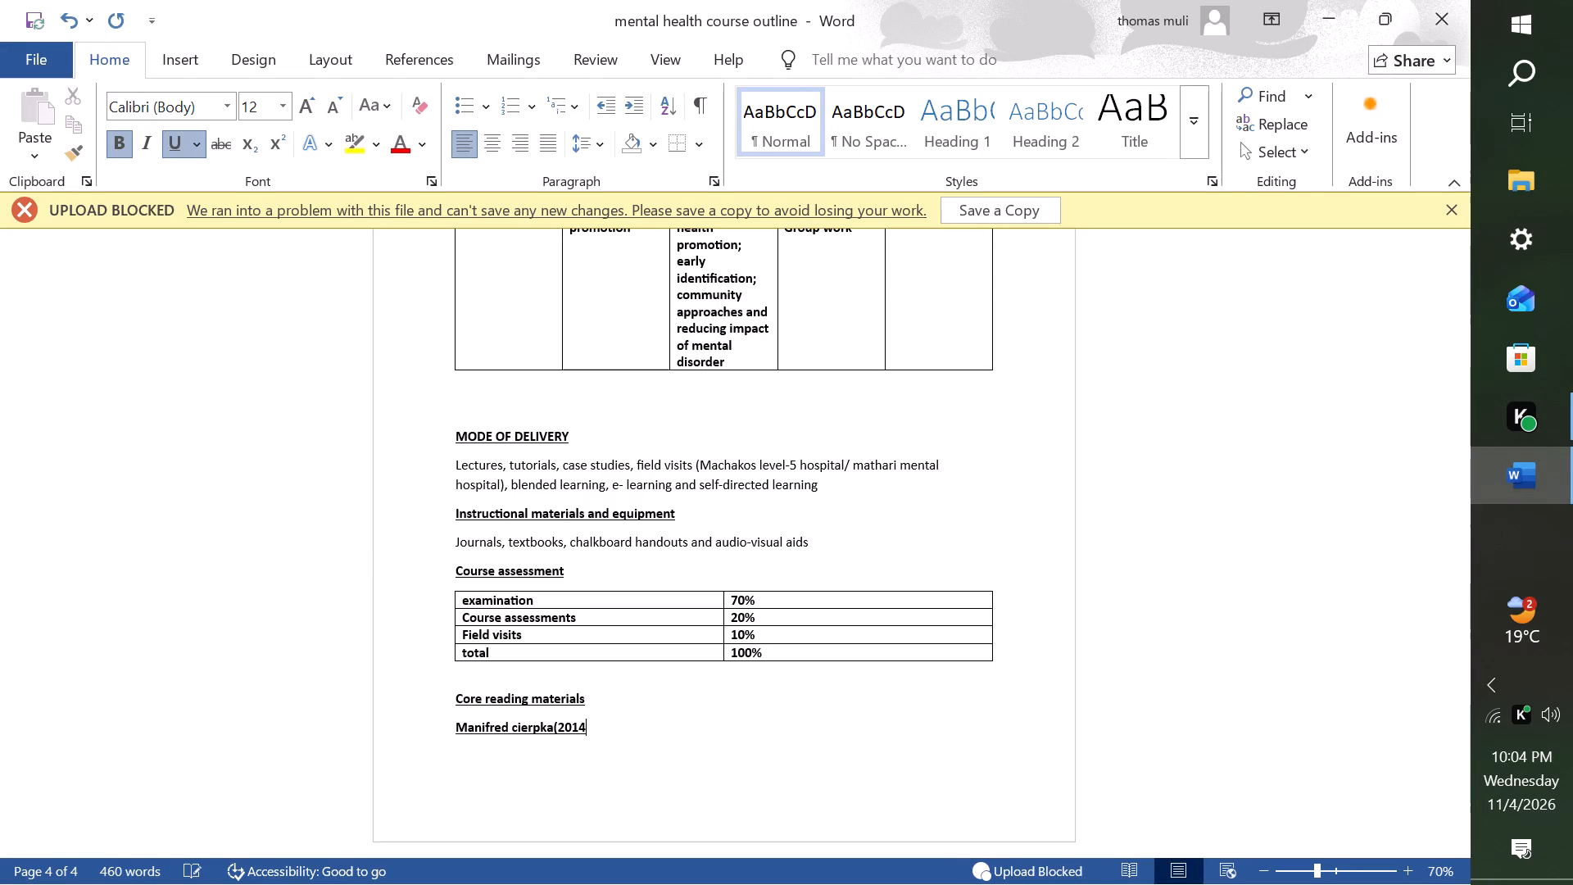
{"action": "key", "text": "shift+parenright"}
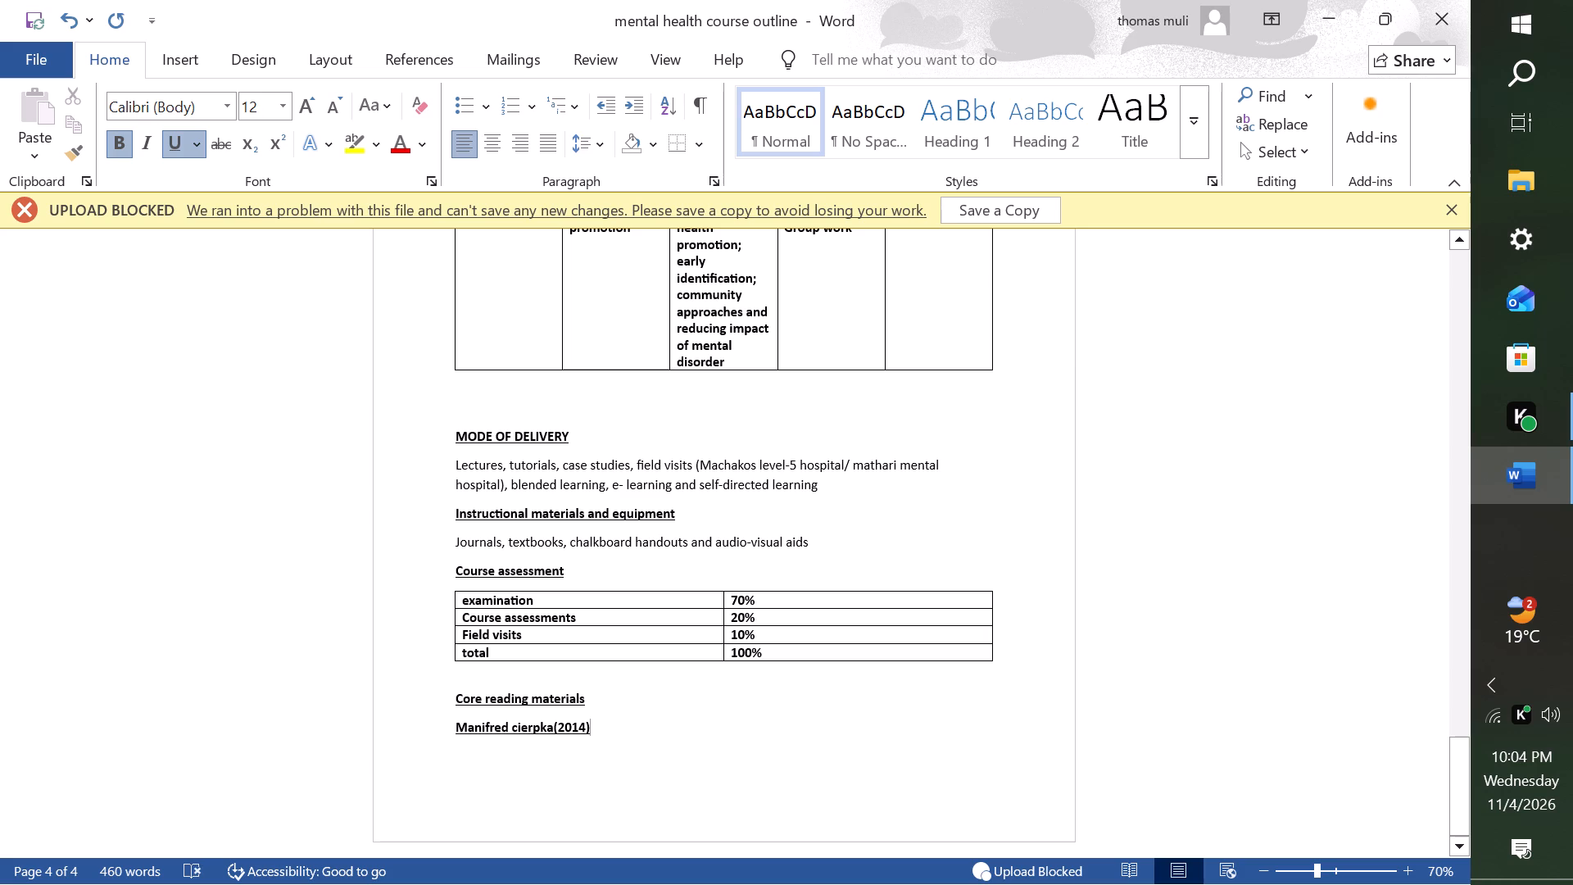
Complete the reference after the year with ". Mental health prevention. elsevier".
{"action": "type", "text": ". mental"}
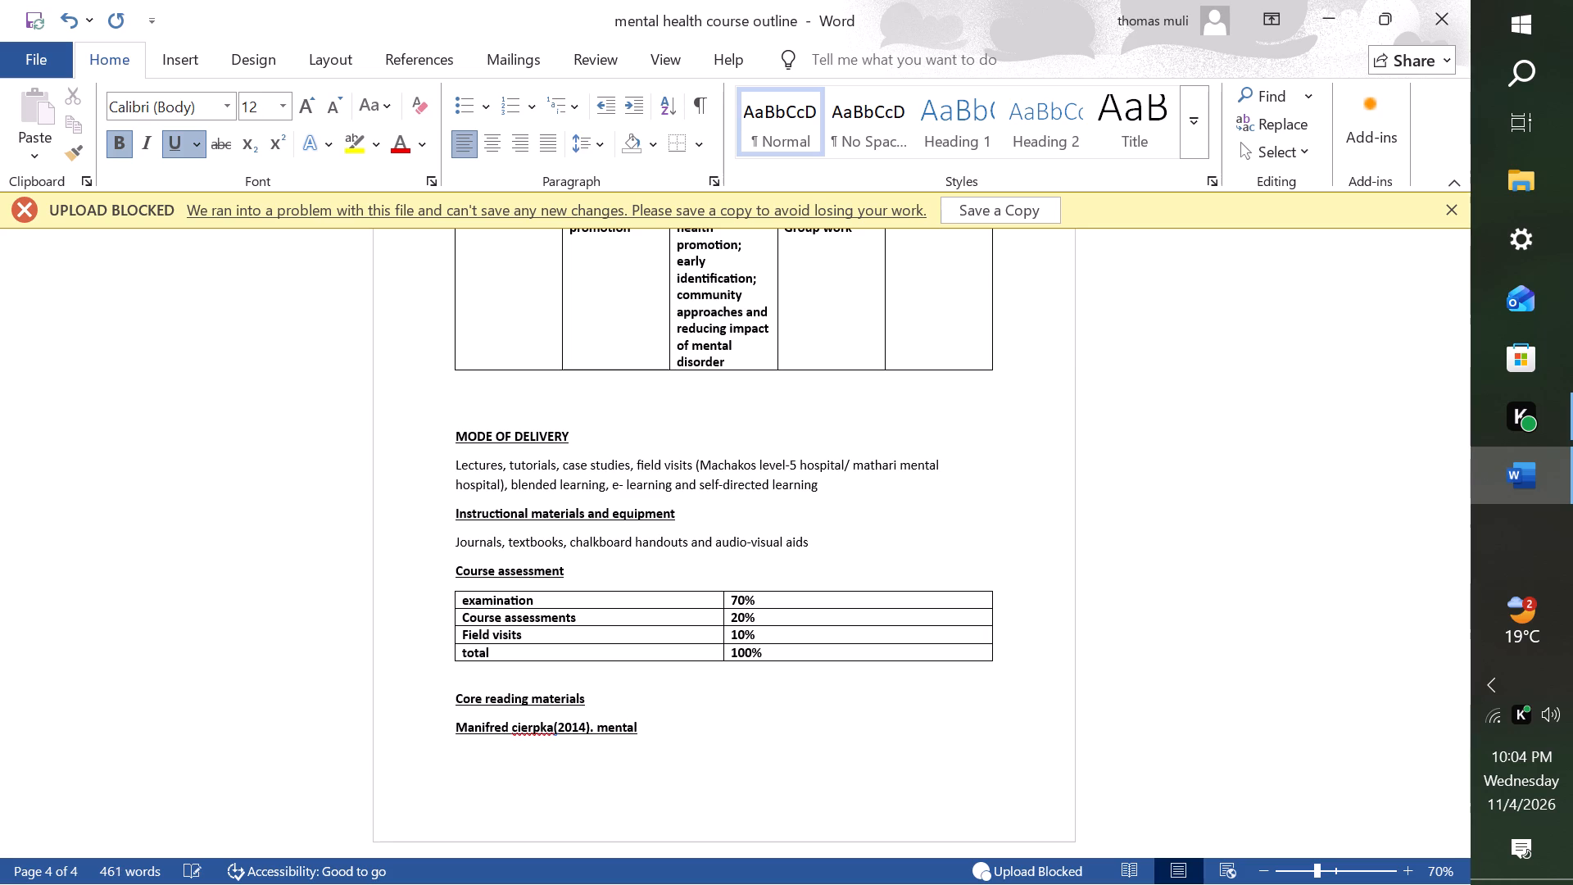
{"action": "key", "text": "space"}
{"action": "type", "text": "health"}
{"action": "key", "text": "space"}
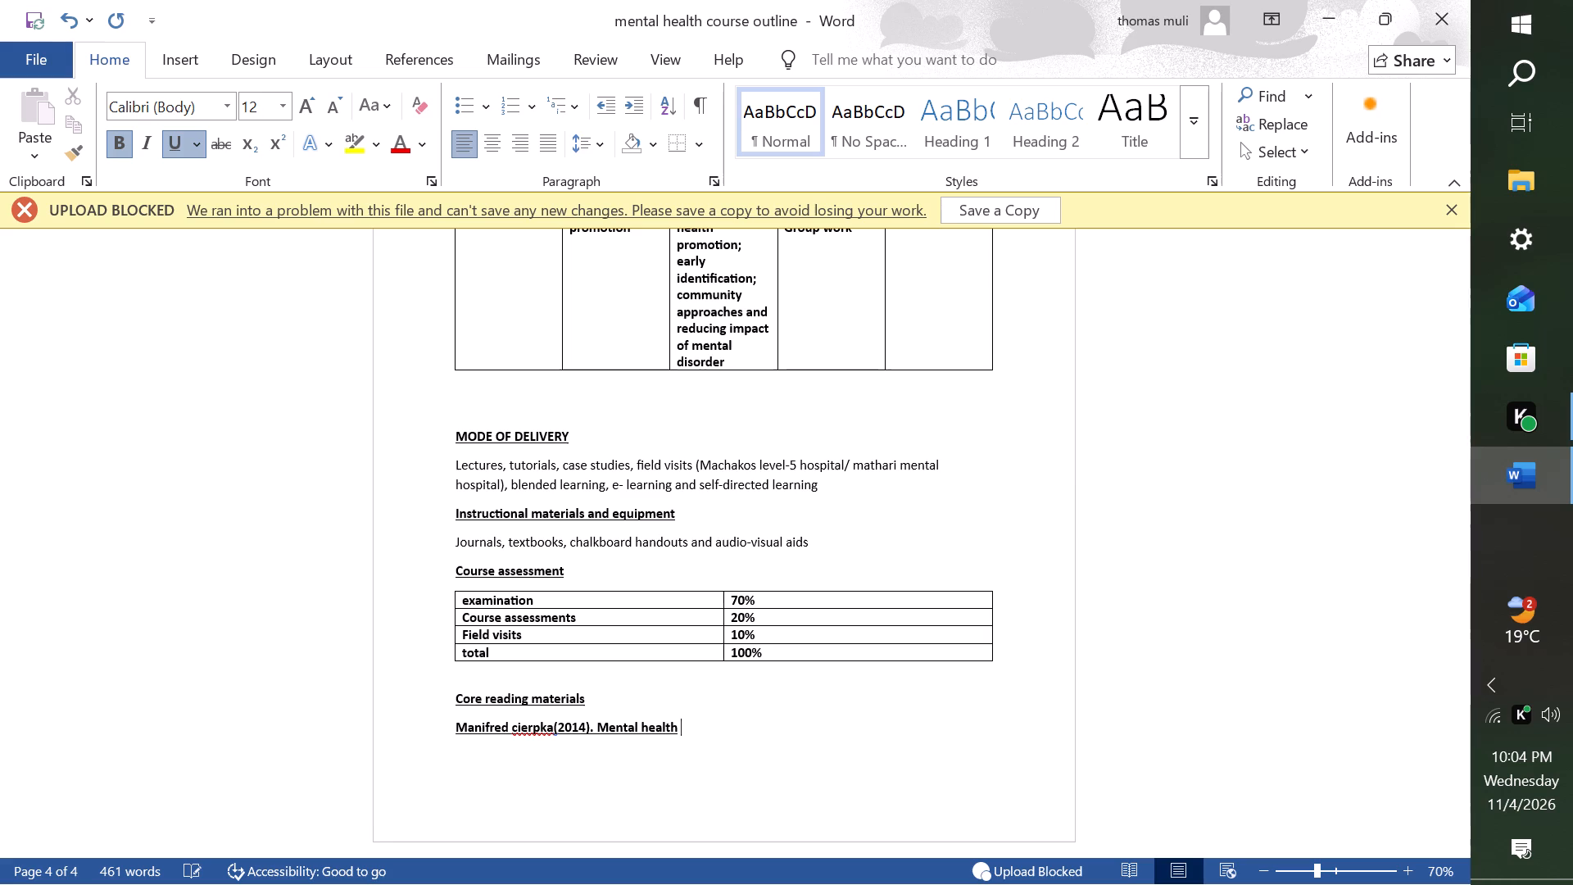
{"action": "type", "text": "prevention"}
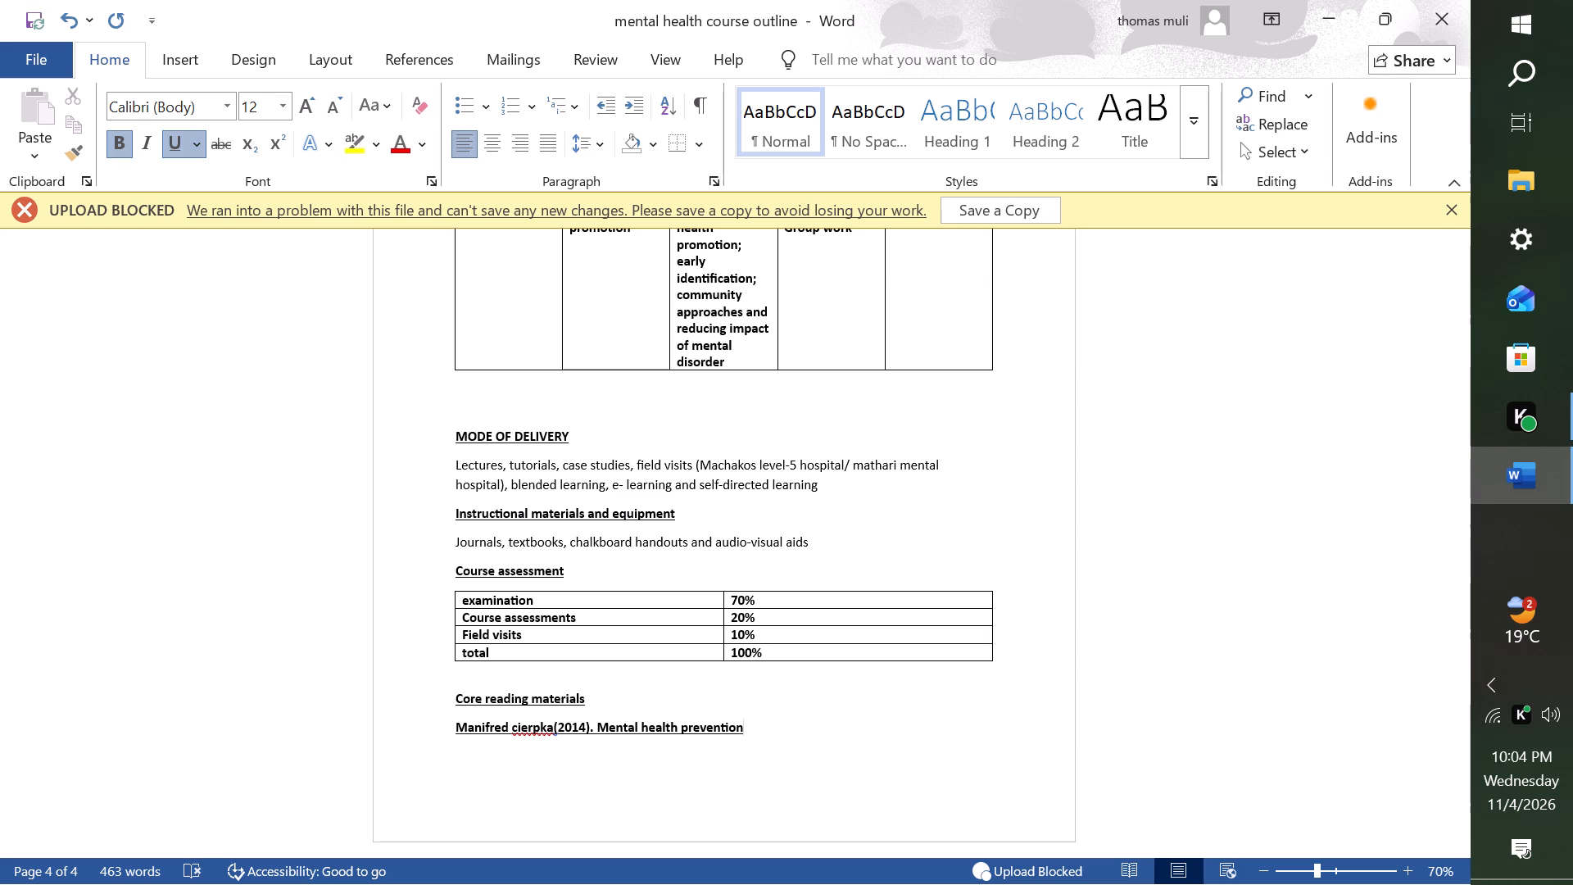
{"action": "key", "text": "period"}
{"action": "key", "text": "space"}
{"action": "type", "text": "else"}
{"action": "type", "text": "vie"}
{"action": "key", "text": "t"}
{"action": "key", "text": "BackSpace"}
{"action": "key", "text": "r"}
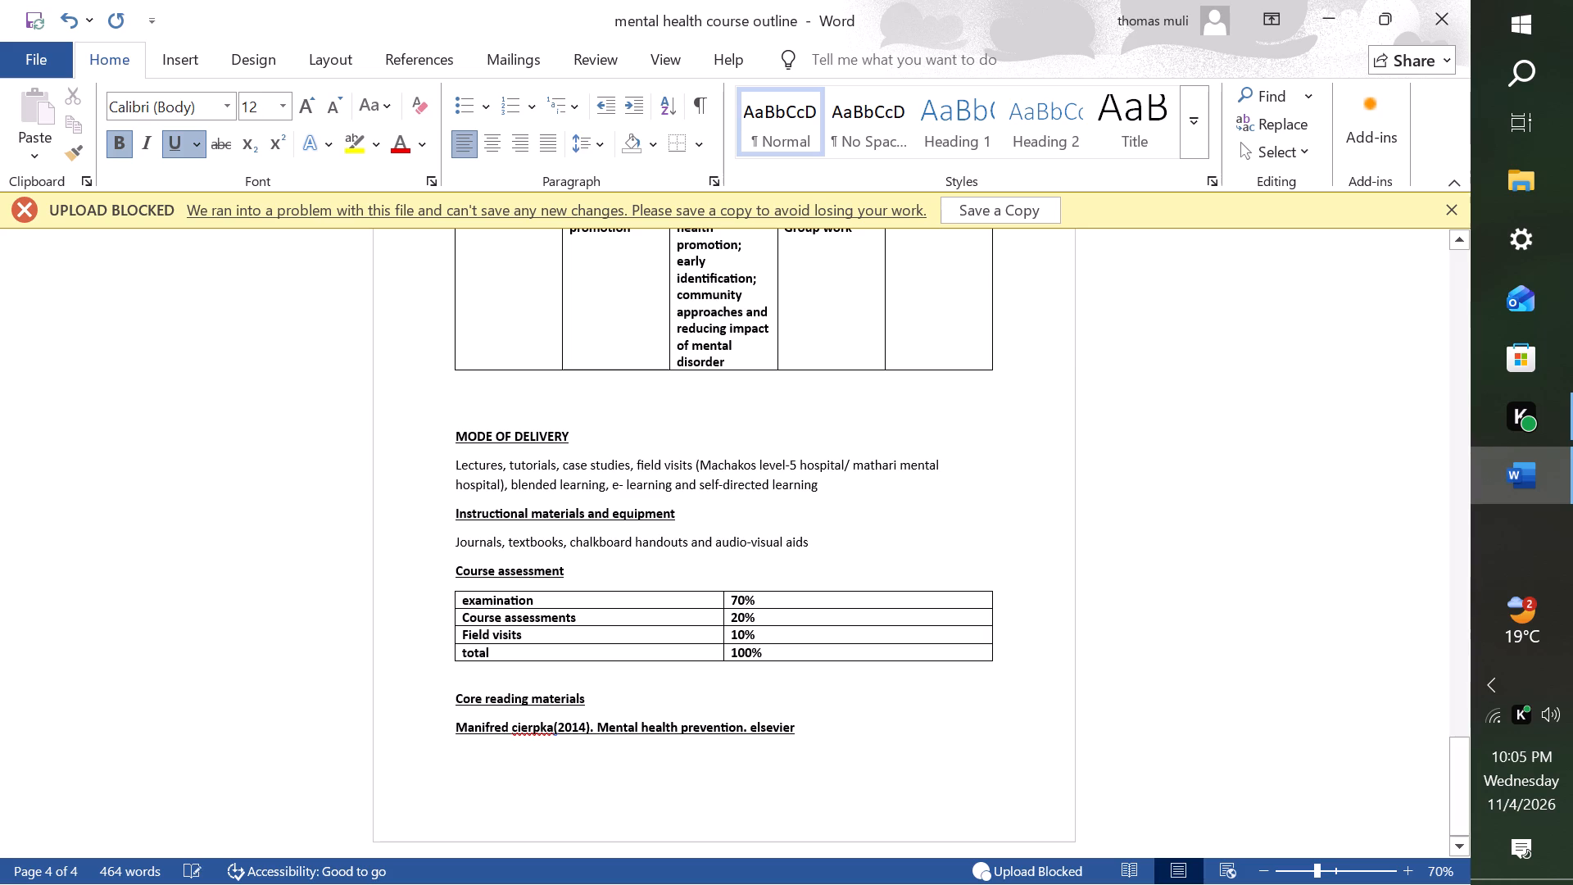
Remove the underline from the whole reference line, leaving it bold and not italic.
{"action": "left_click_drag", "start_coordinate": [809, 733], "coordinate": [468, 737]}
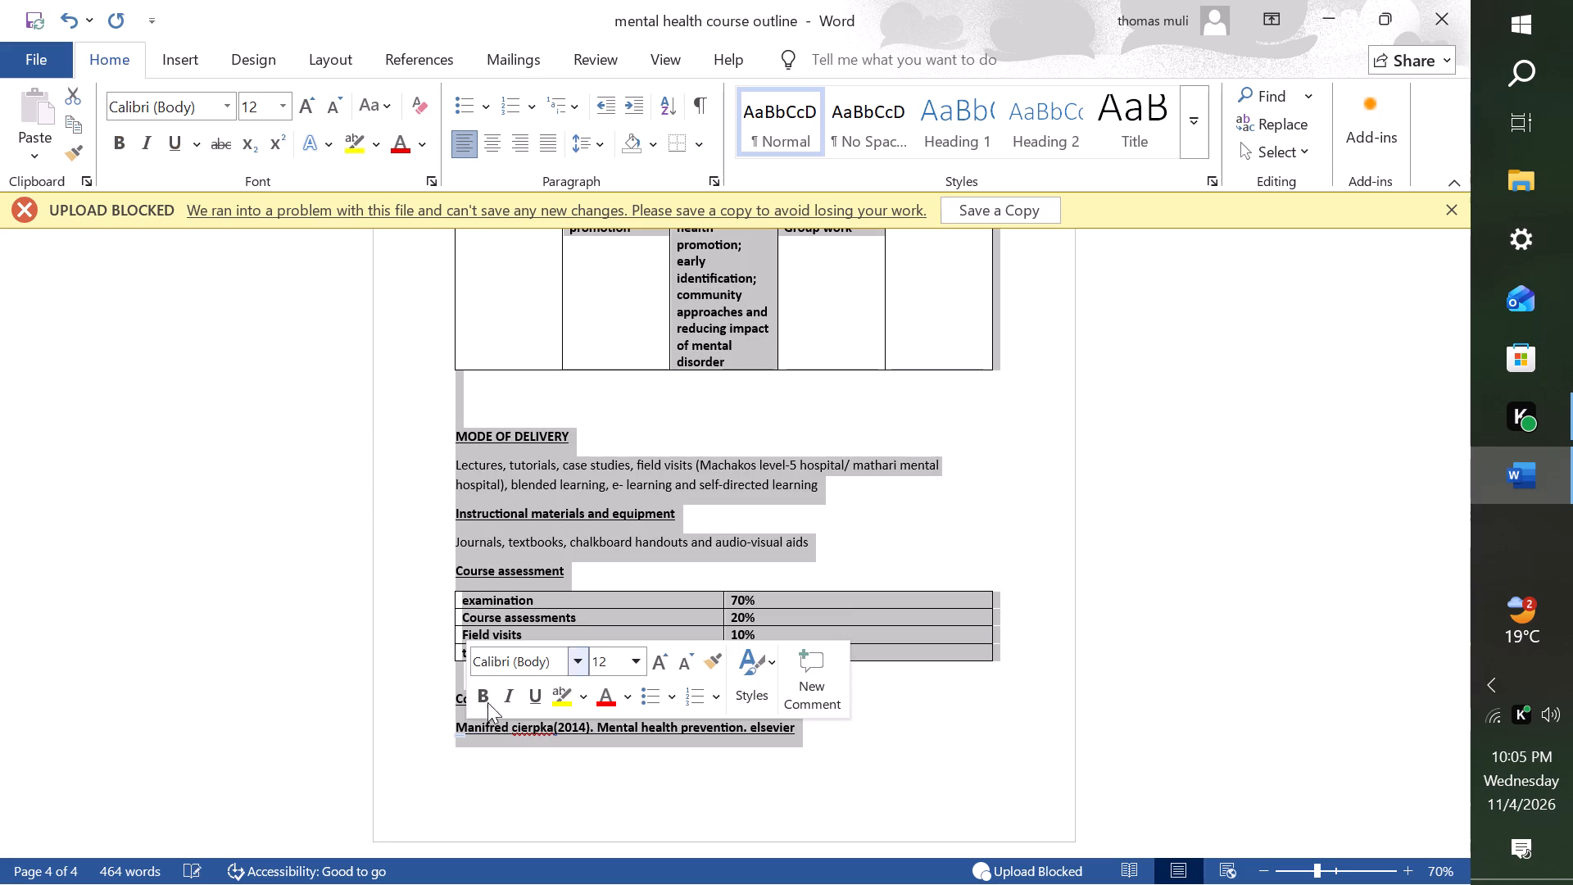
{"action": "left_click", "coordinate": [495, 770]}
{"action": "left_click_drag", "start_coordinate": [806, 726], "coordinate": [452, 745]}
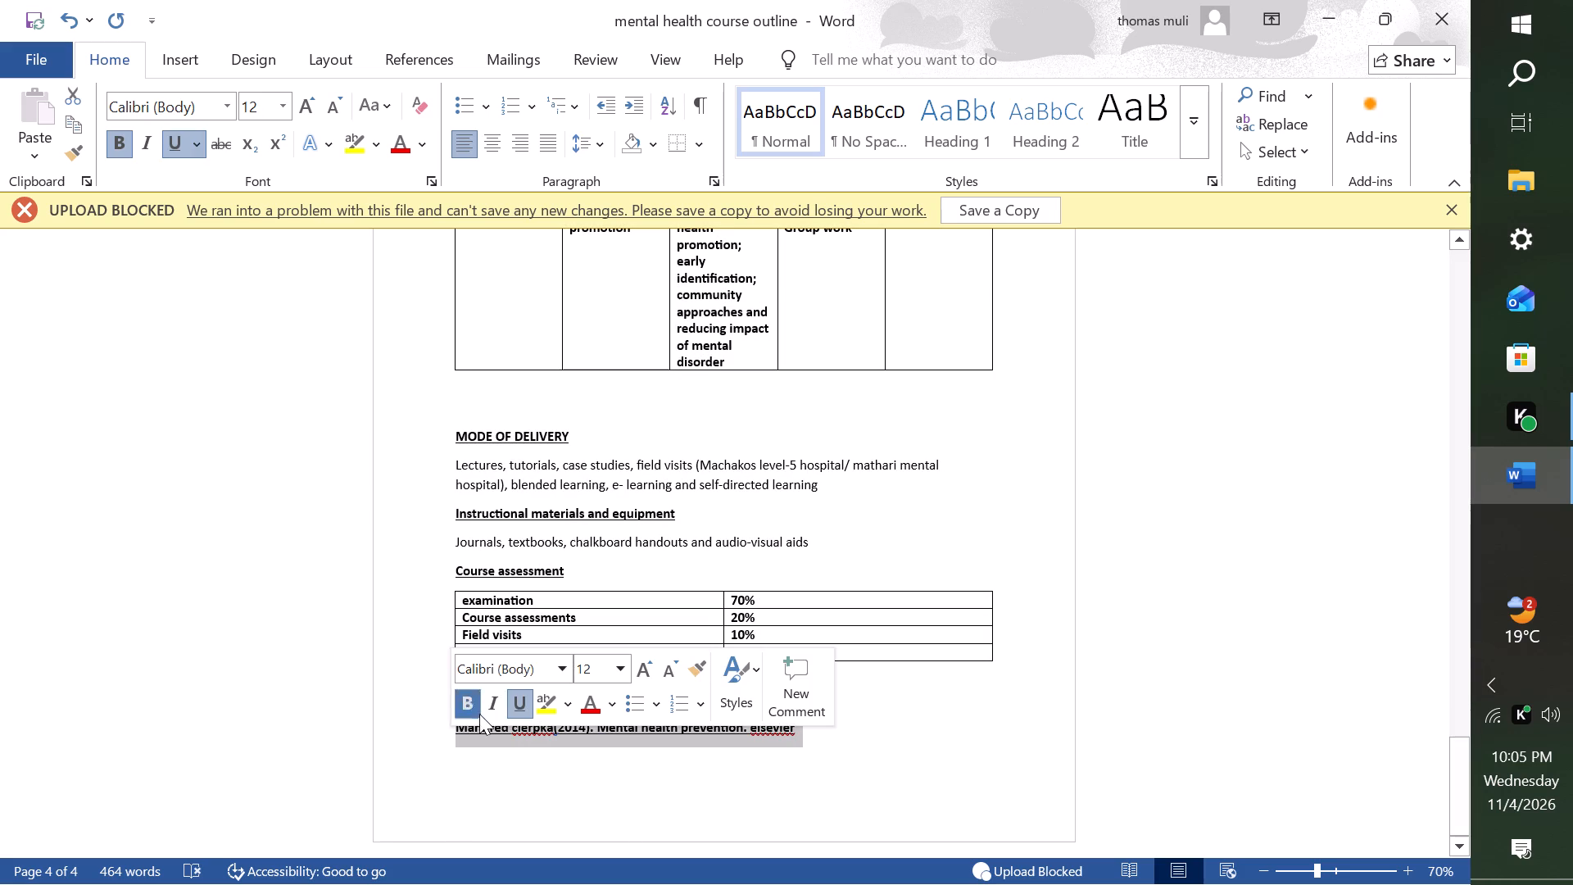
{"action": "left_click", "coordinate": [481, 710]}
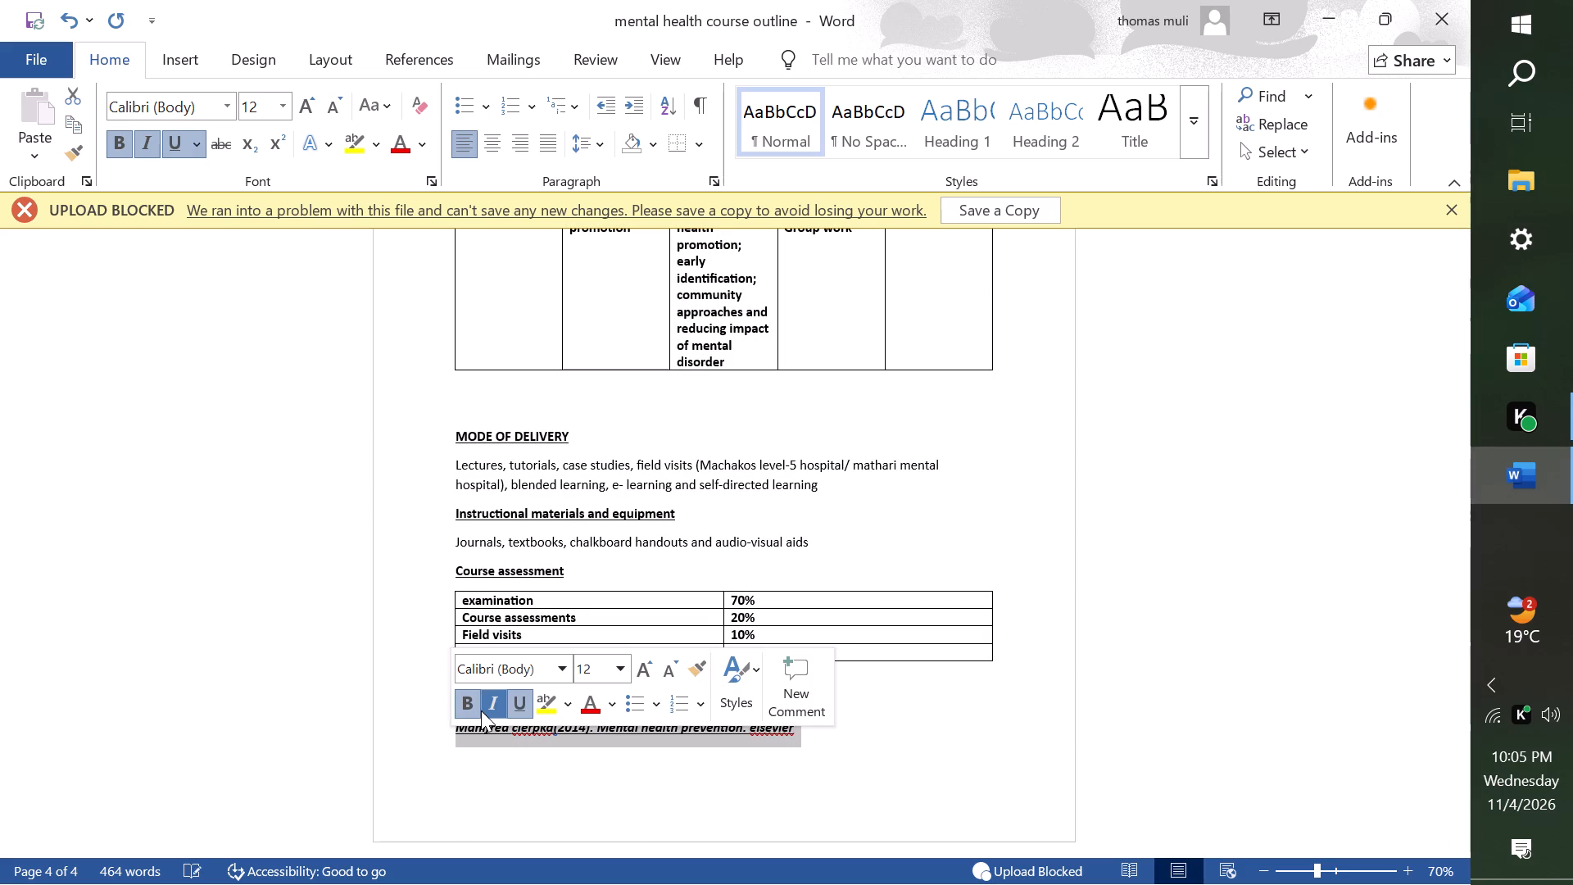
{"action": "left_click", "coordinate": [465, 710]}
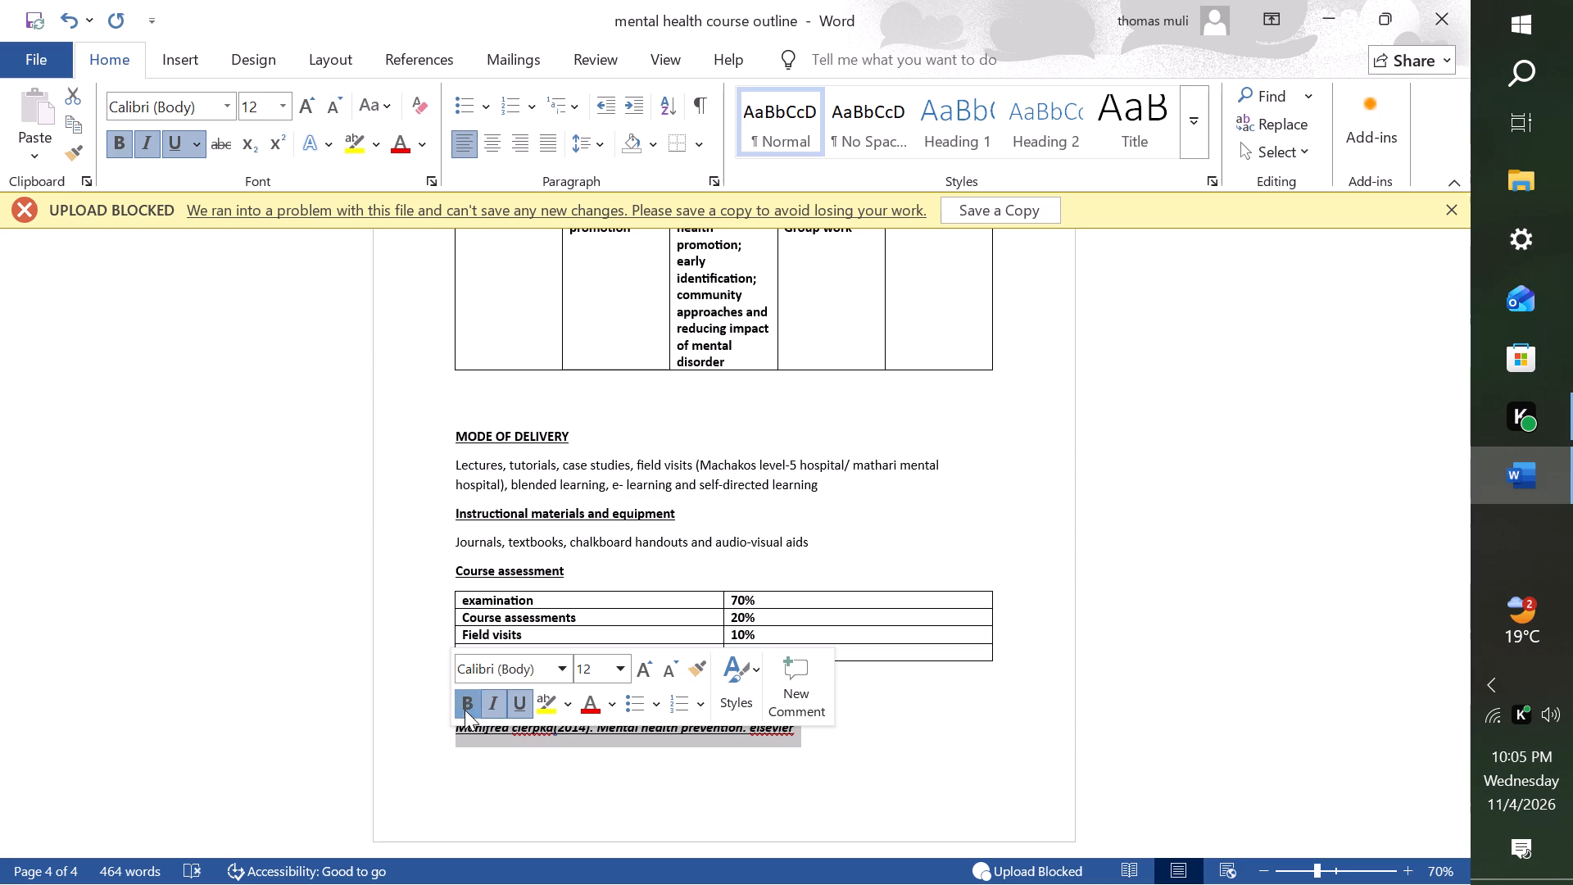
{"action": "left_click", "coordinate": [524, 710]}
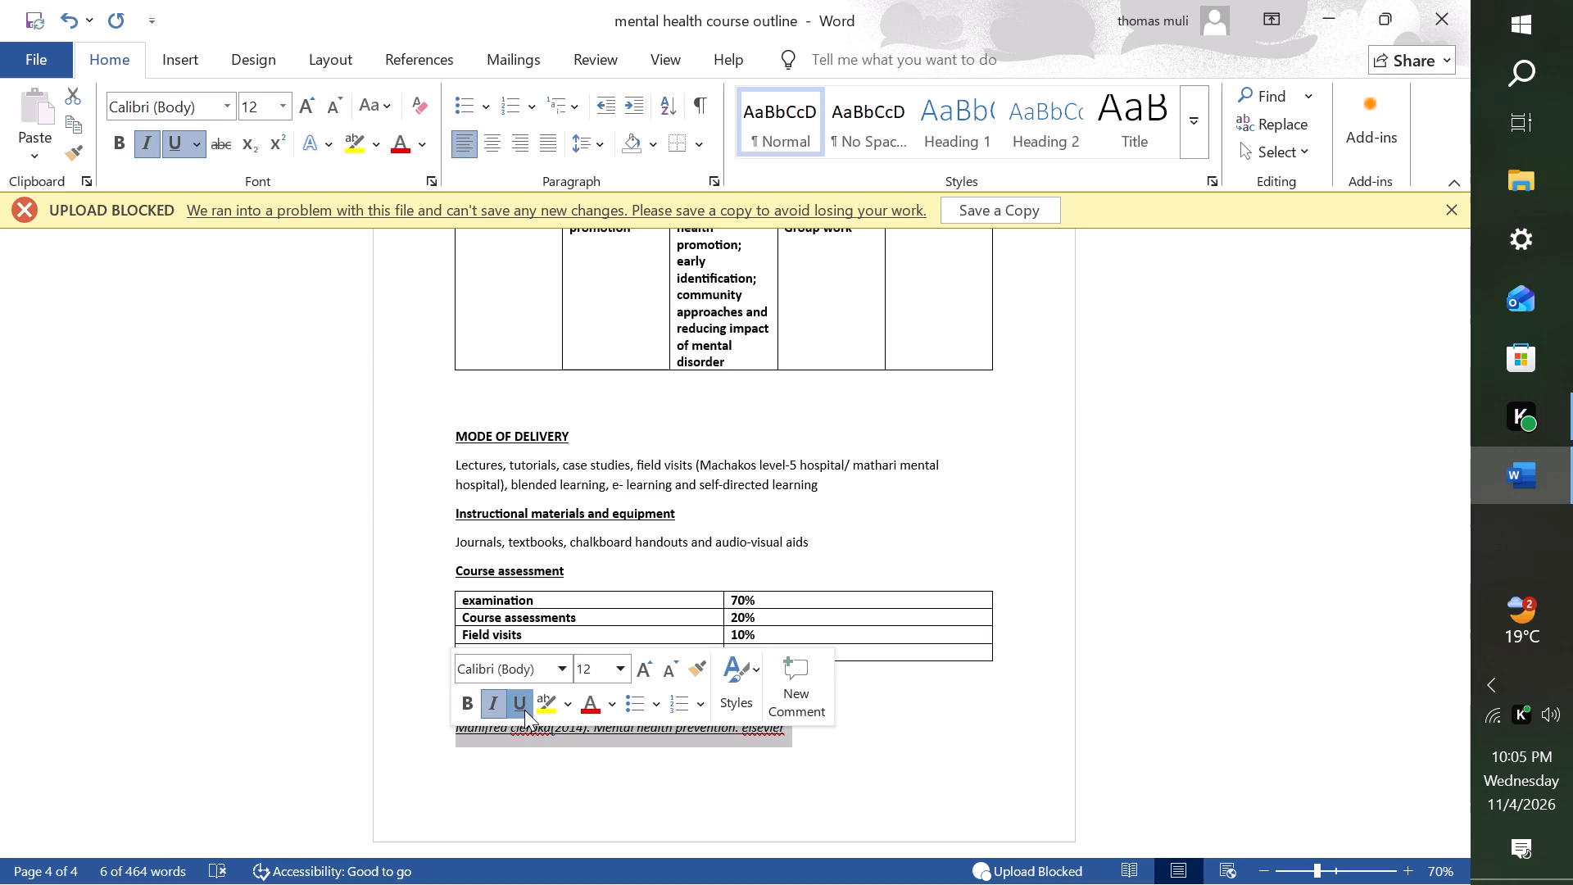
{"action": "left_click", "coordinate": [472, 701]}
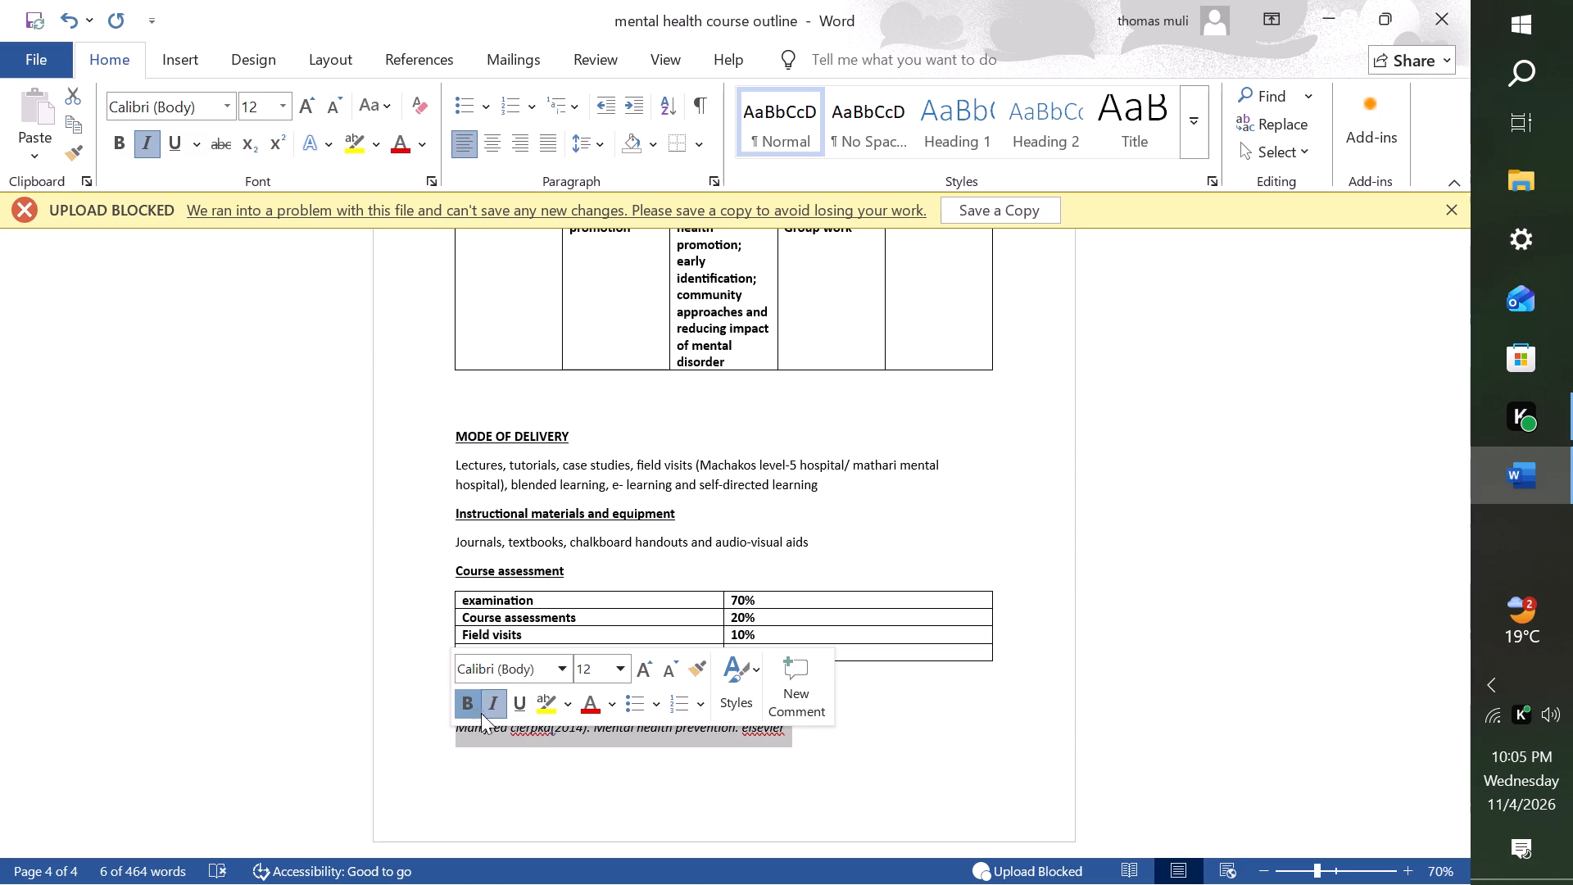
{"action": "left_click", "coordinate": [492, 710]}
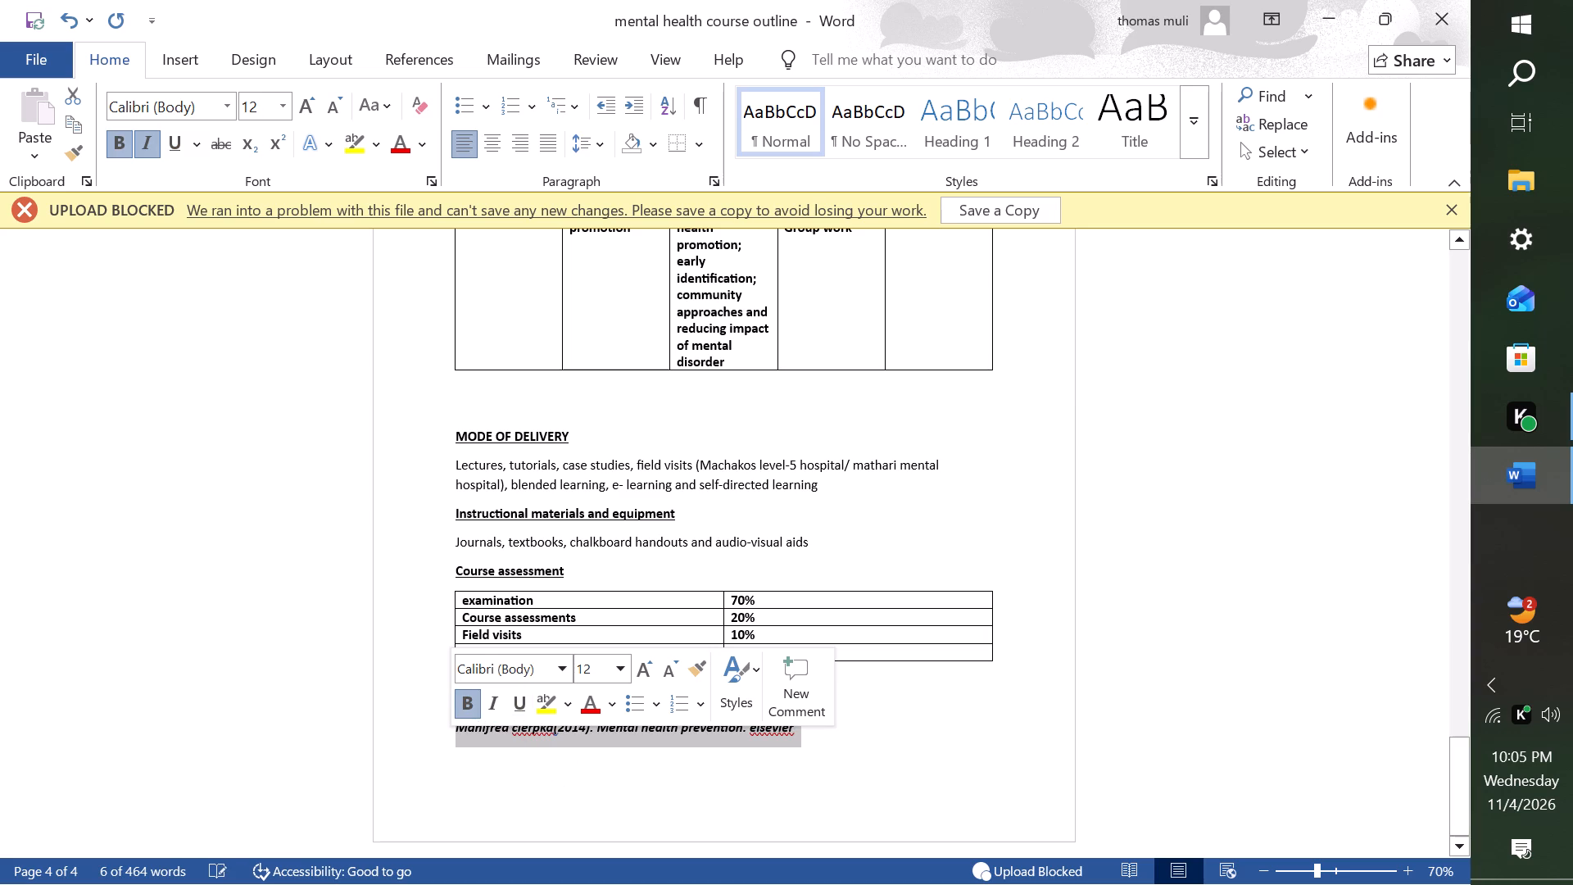
{"action": "left_click", "coordinate": [578, 800]}
Ignore all spelling flags for the author's surname "cierpka" in the reference.
{"action": "right_click", "coordinate": [538, 734]}
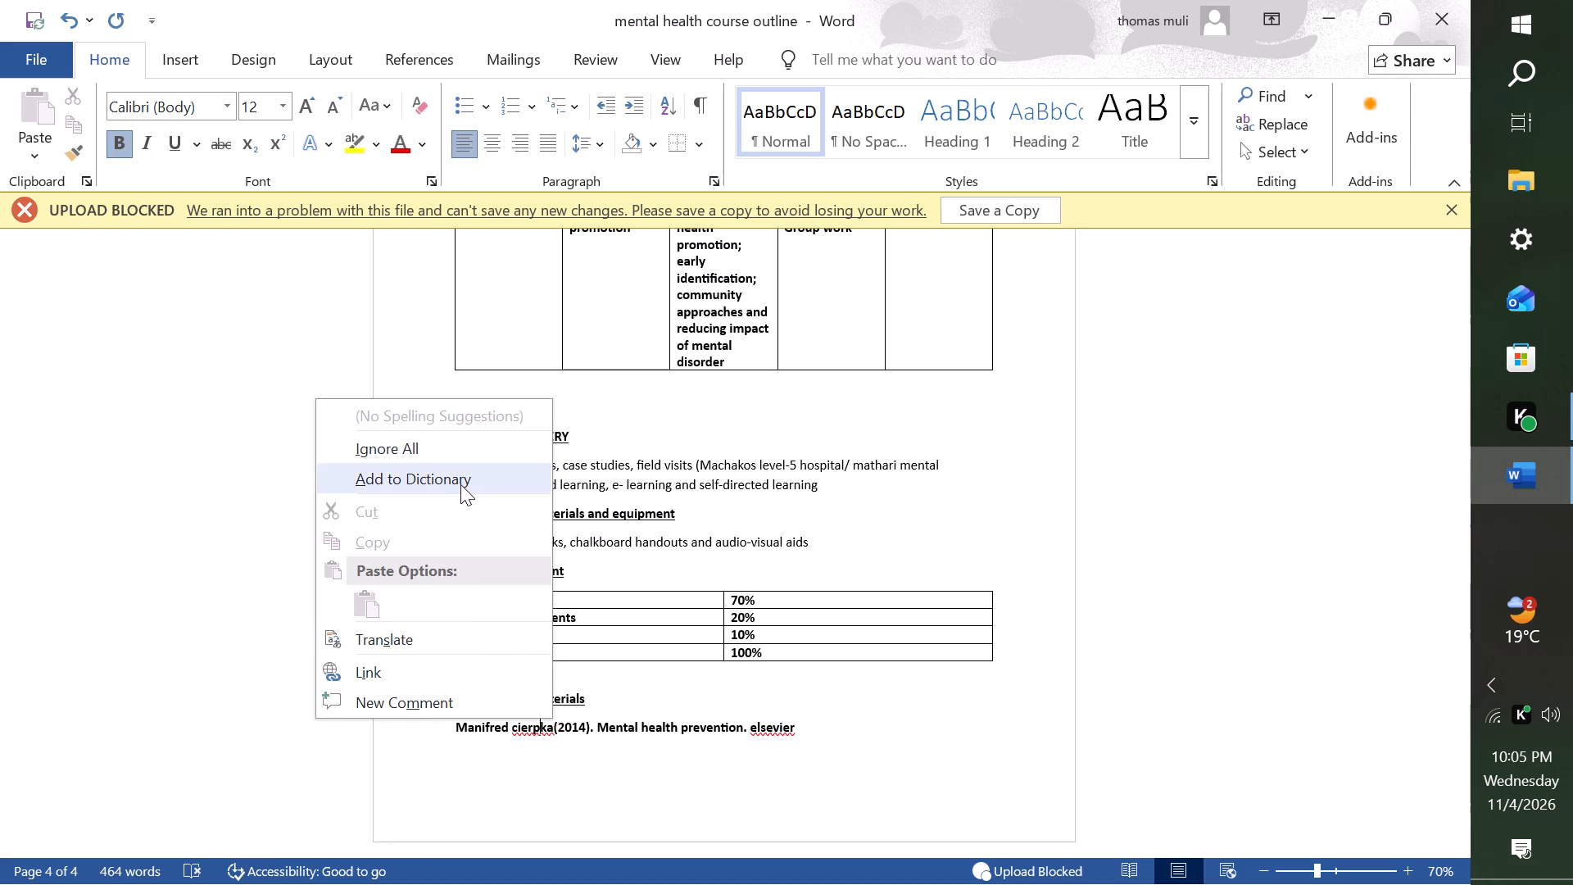
{"action": "left_click", "coordinate": [429, 442]}
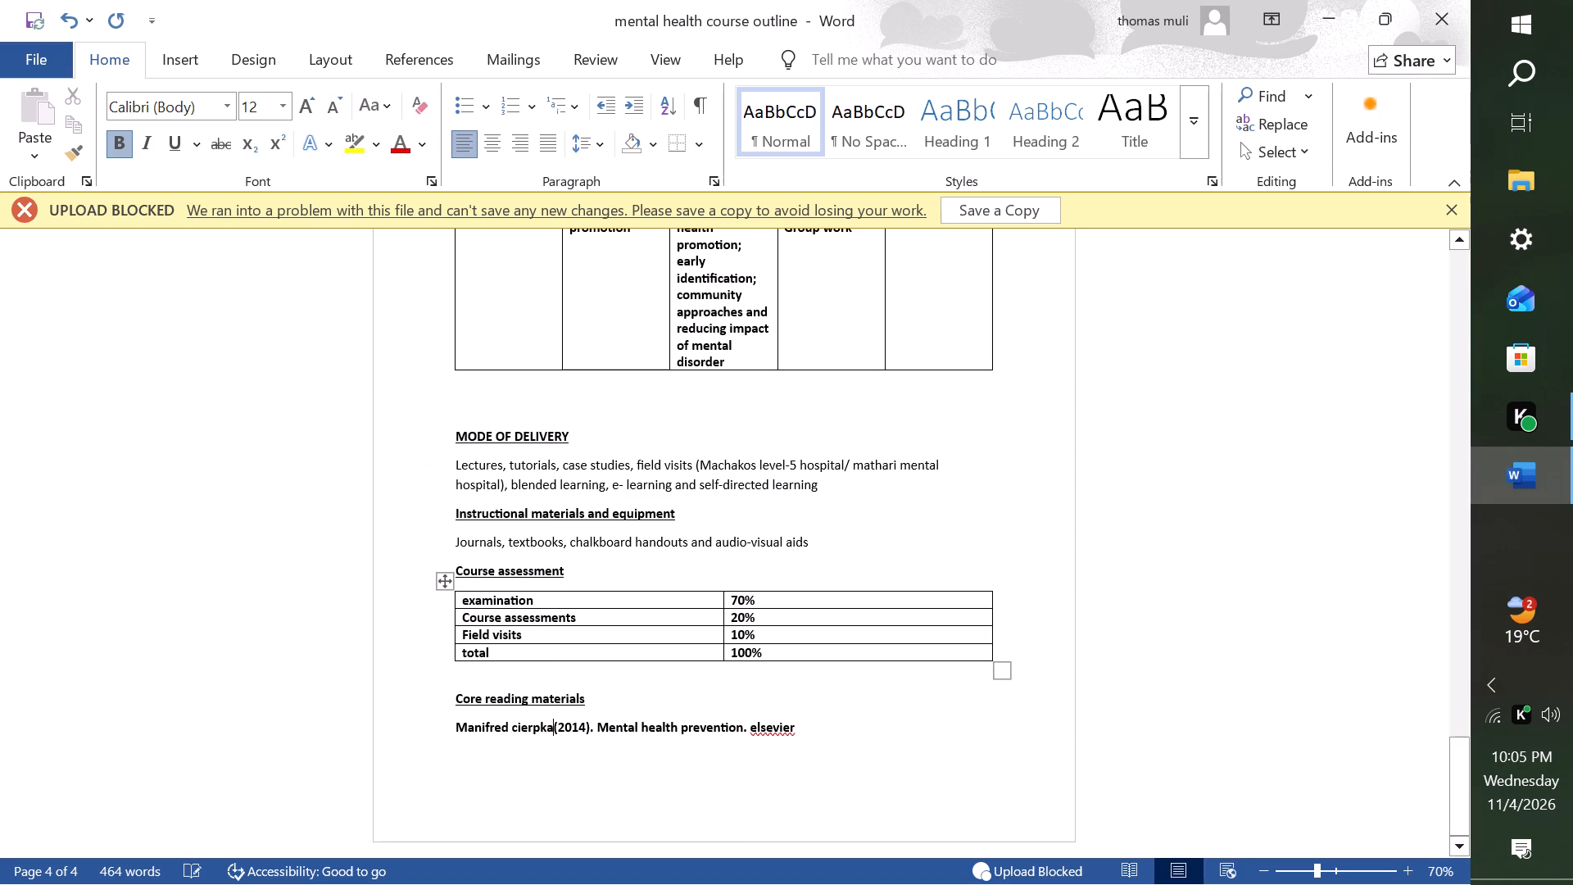
Accept the proofing corrections in the reference: capitalise "Elsevier" and insert a space before "(2014)".
{"action": "right_click", "coordinate": [775, 732]}
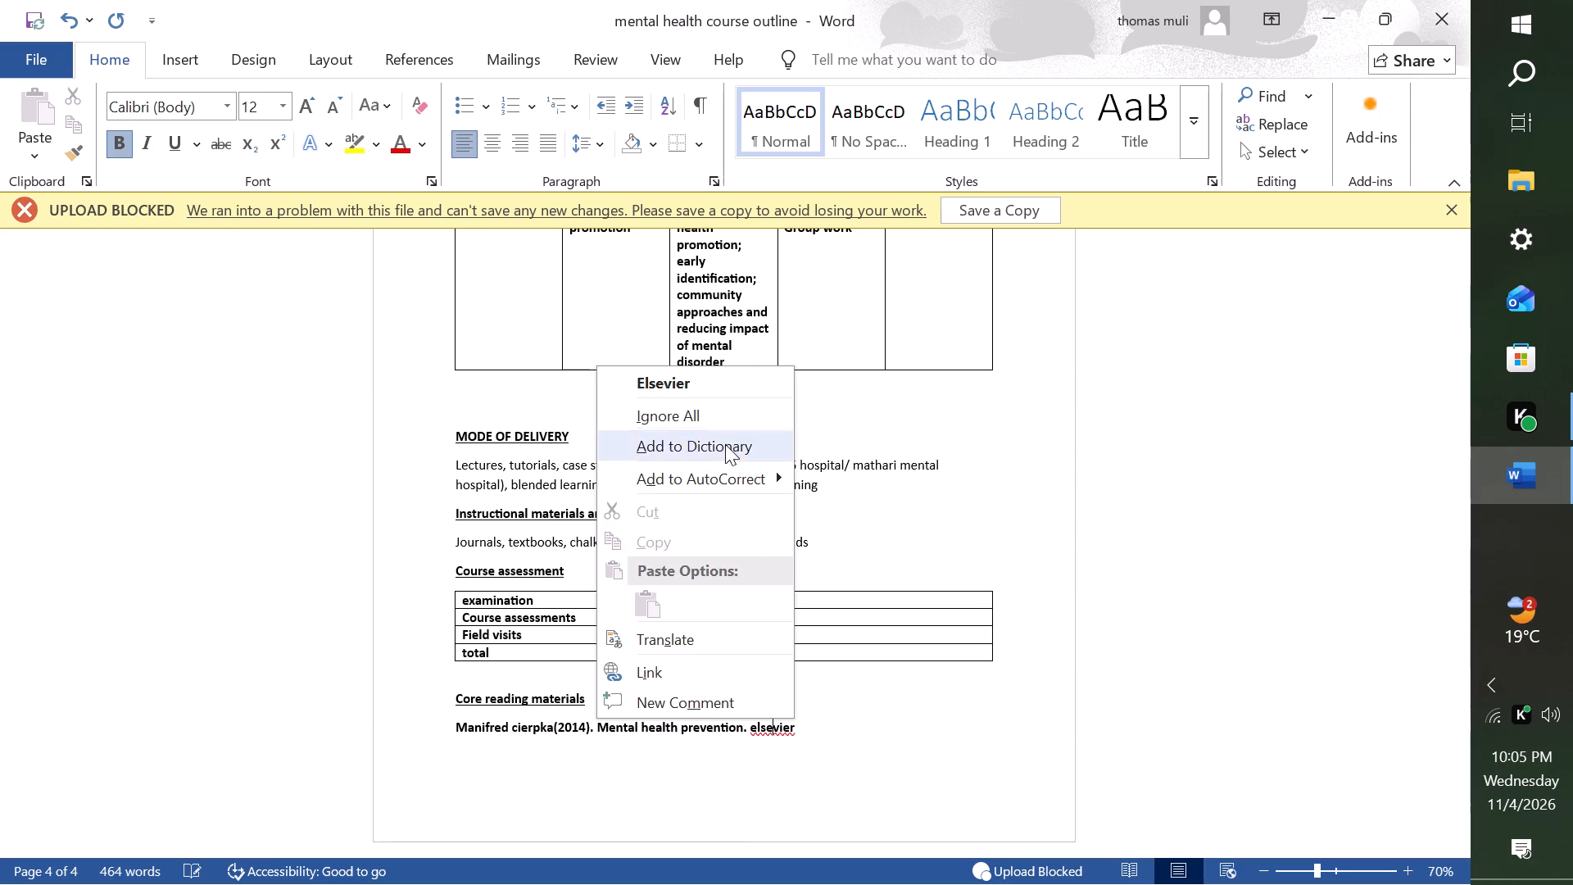
{"action": "left_click", "coordinate": [718, 379]}
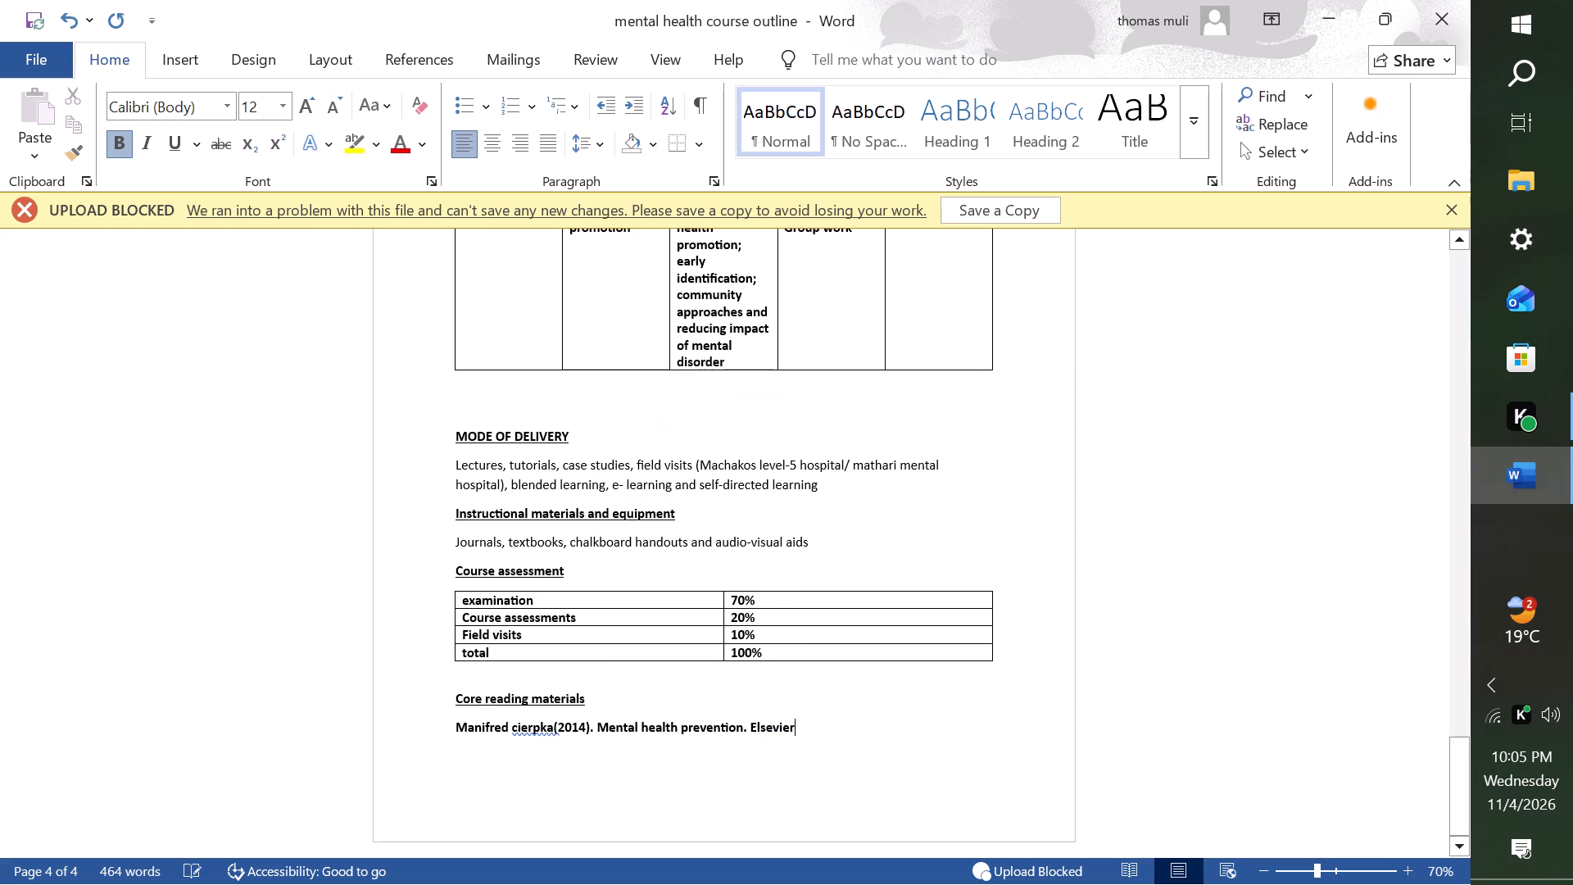
{"action": "right_click", "coordinate": [544, 733]}
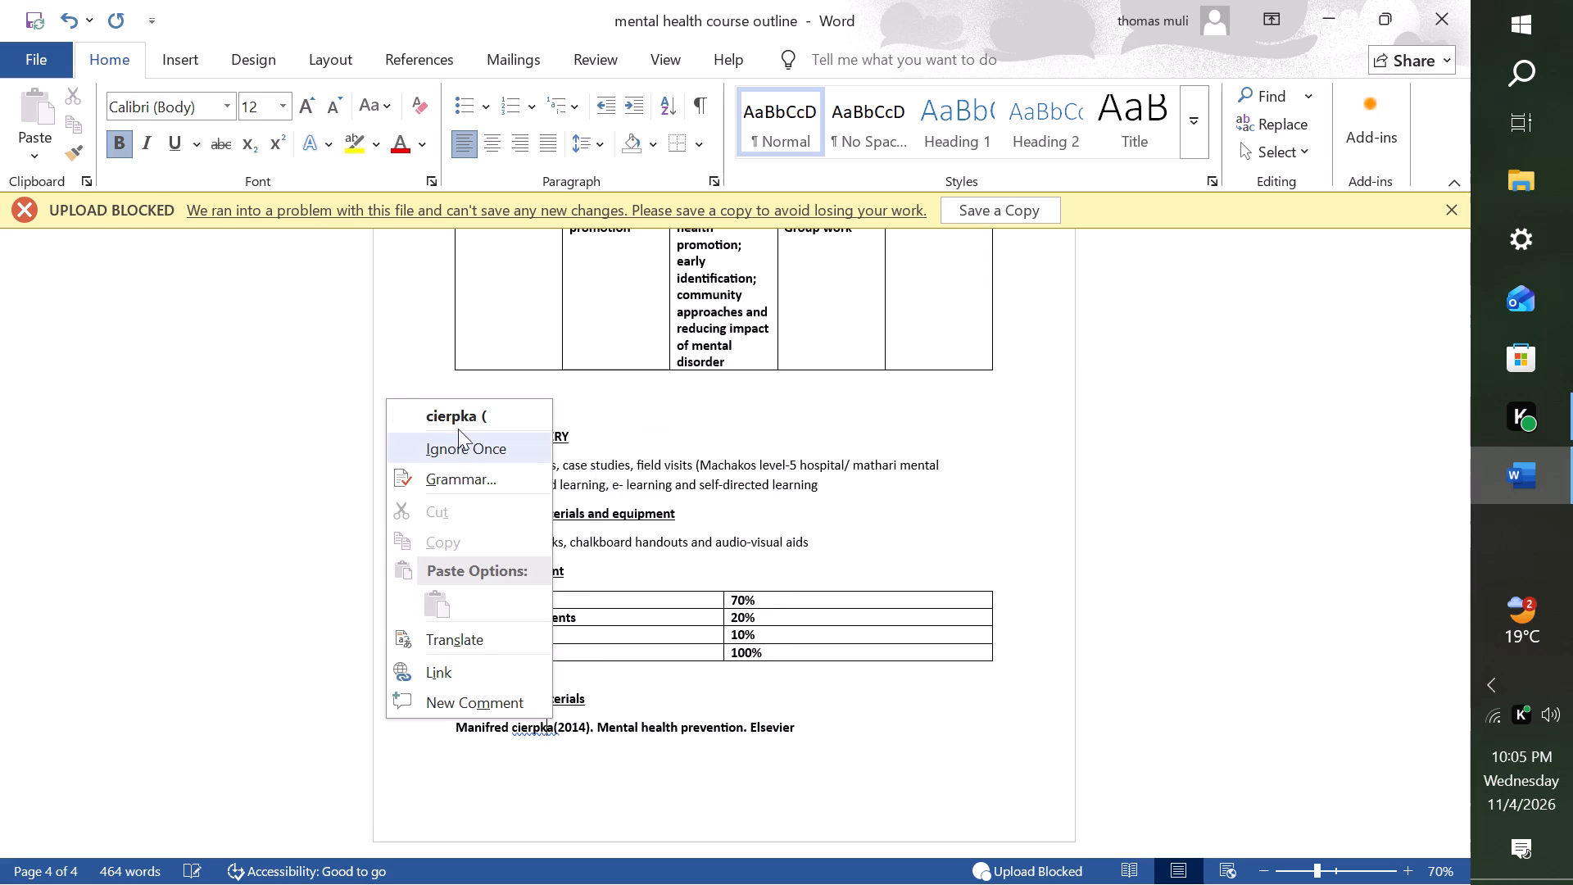
{"action": "left_click", "coordinate": [460, 416]}
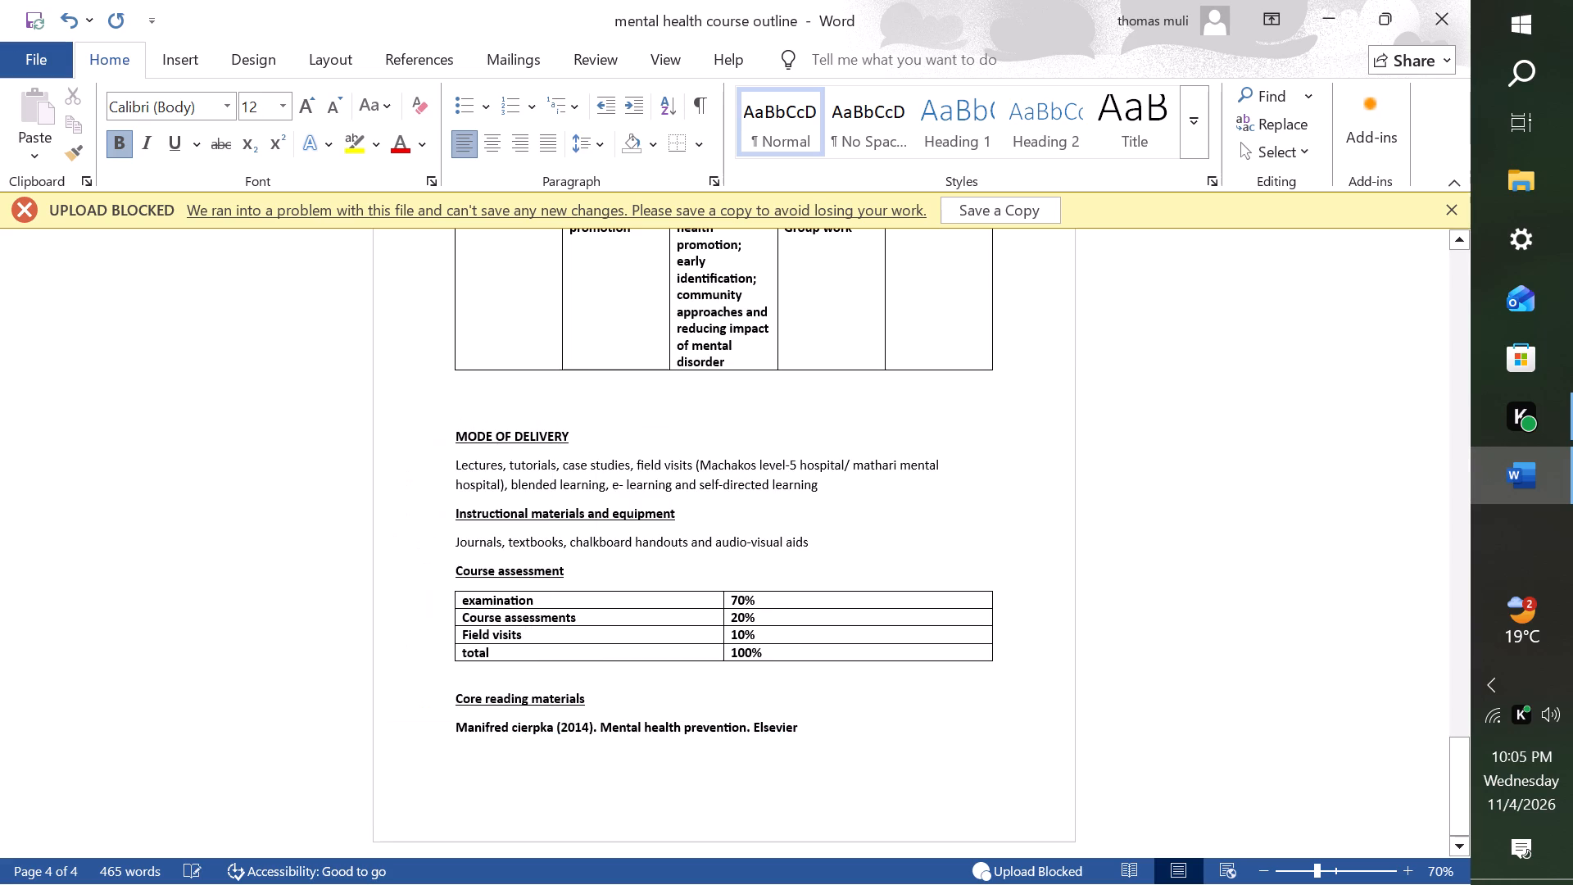
Add a bold "Recommended E- JOURNAL" line in a new paragraph after the reference.
{"action": "left_click", "coordinate": [805, 729]}
{"action": "key", "text": "Return"}
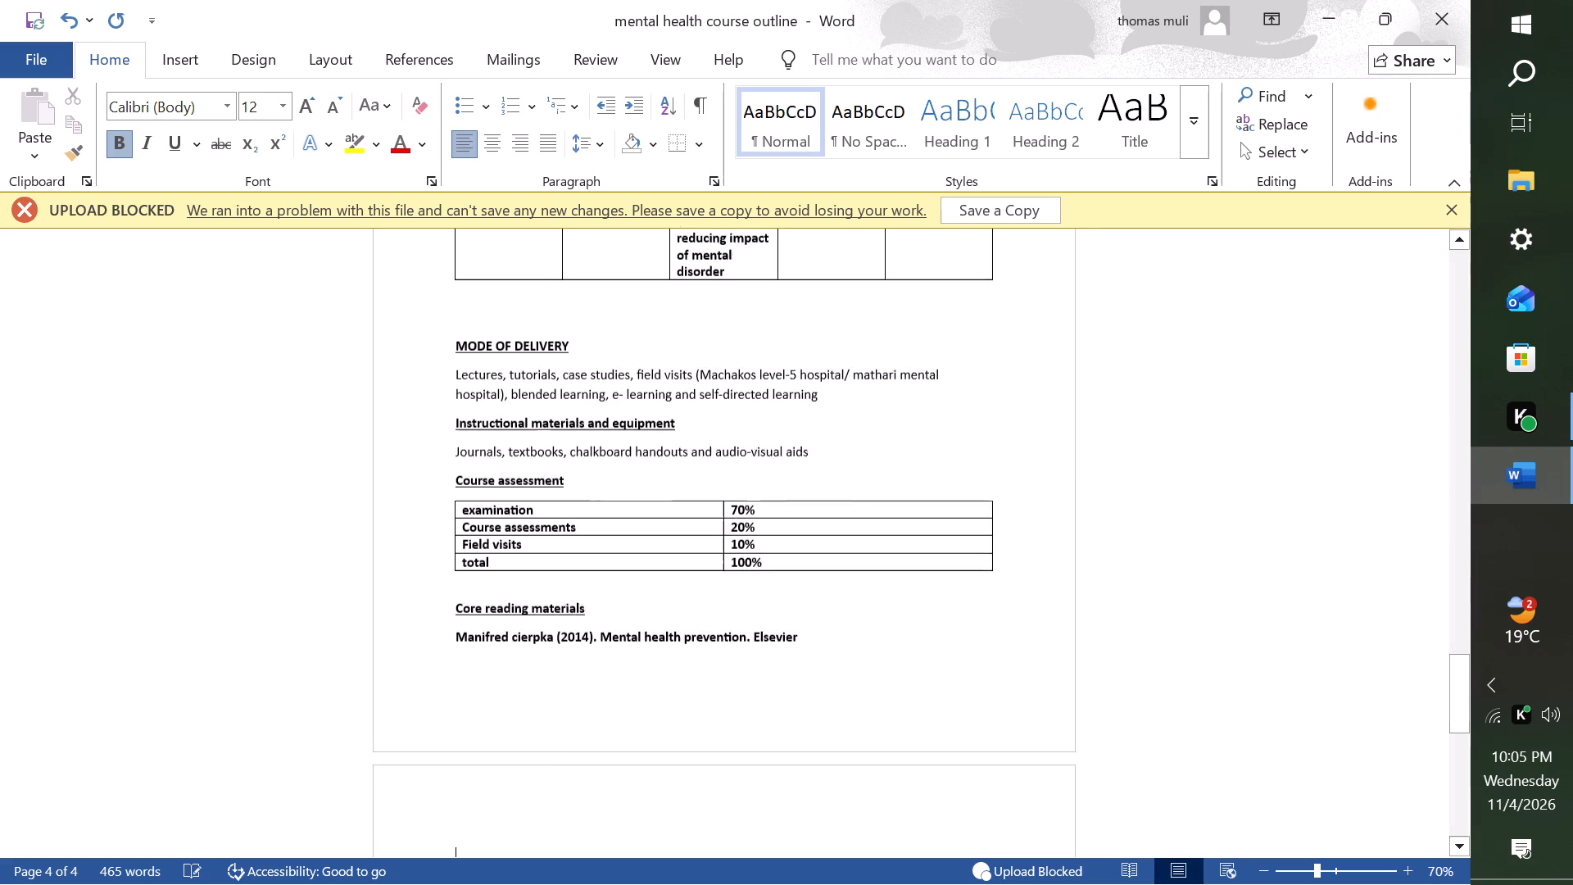
{"action": "type", "text": "recommended"}
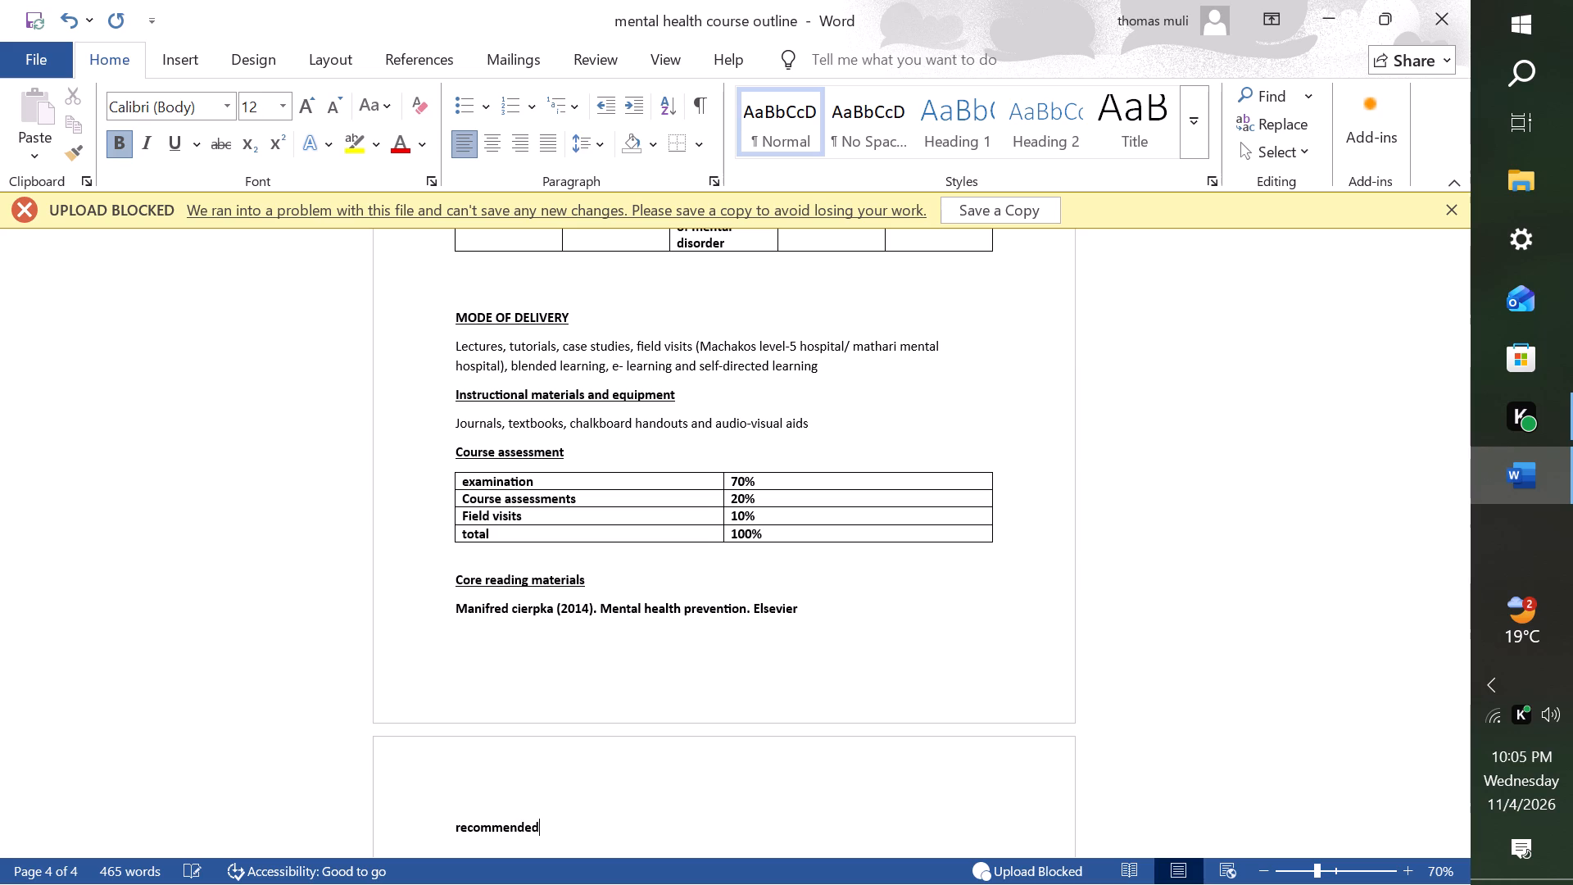
{"action": "key", "text": "space"}
{"action": "key", "text": "e"}
{"action": "type", "text": "- JOURNA"}
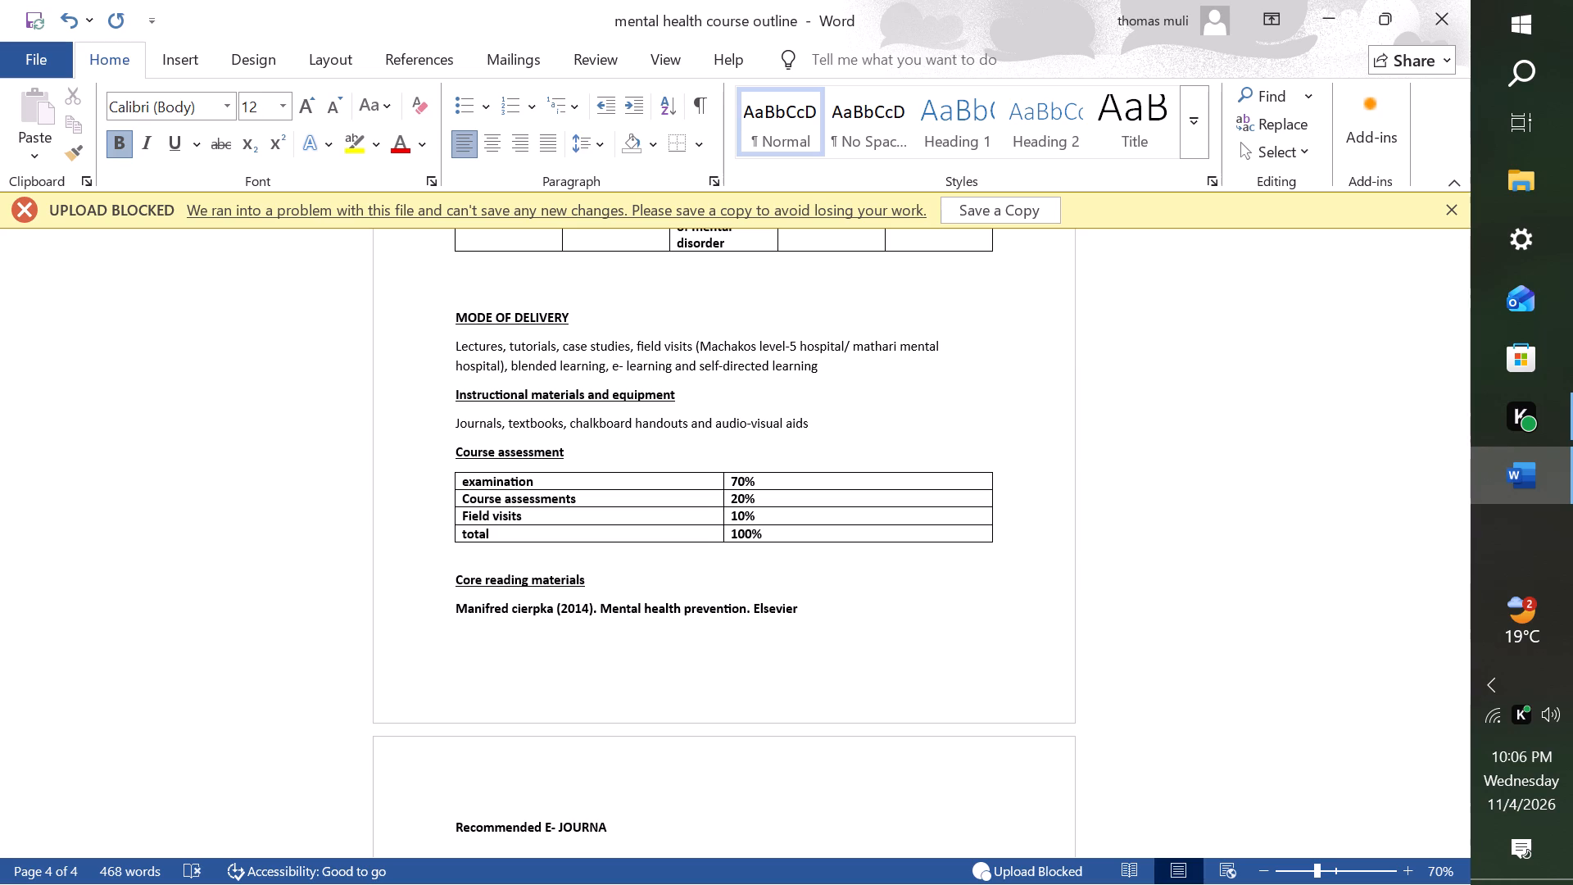
{"action": "key", "text": "l"}
Change "JOURNAL" to "Journals" in the Recommended E- line.
{"action": "scroll", "coordinate": [805, 729], "scroll_direction": "down", "scroll_amount": 1}
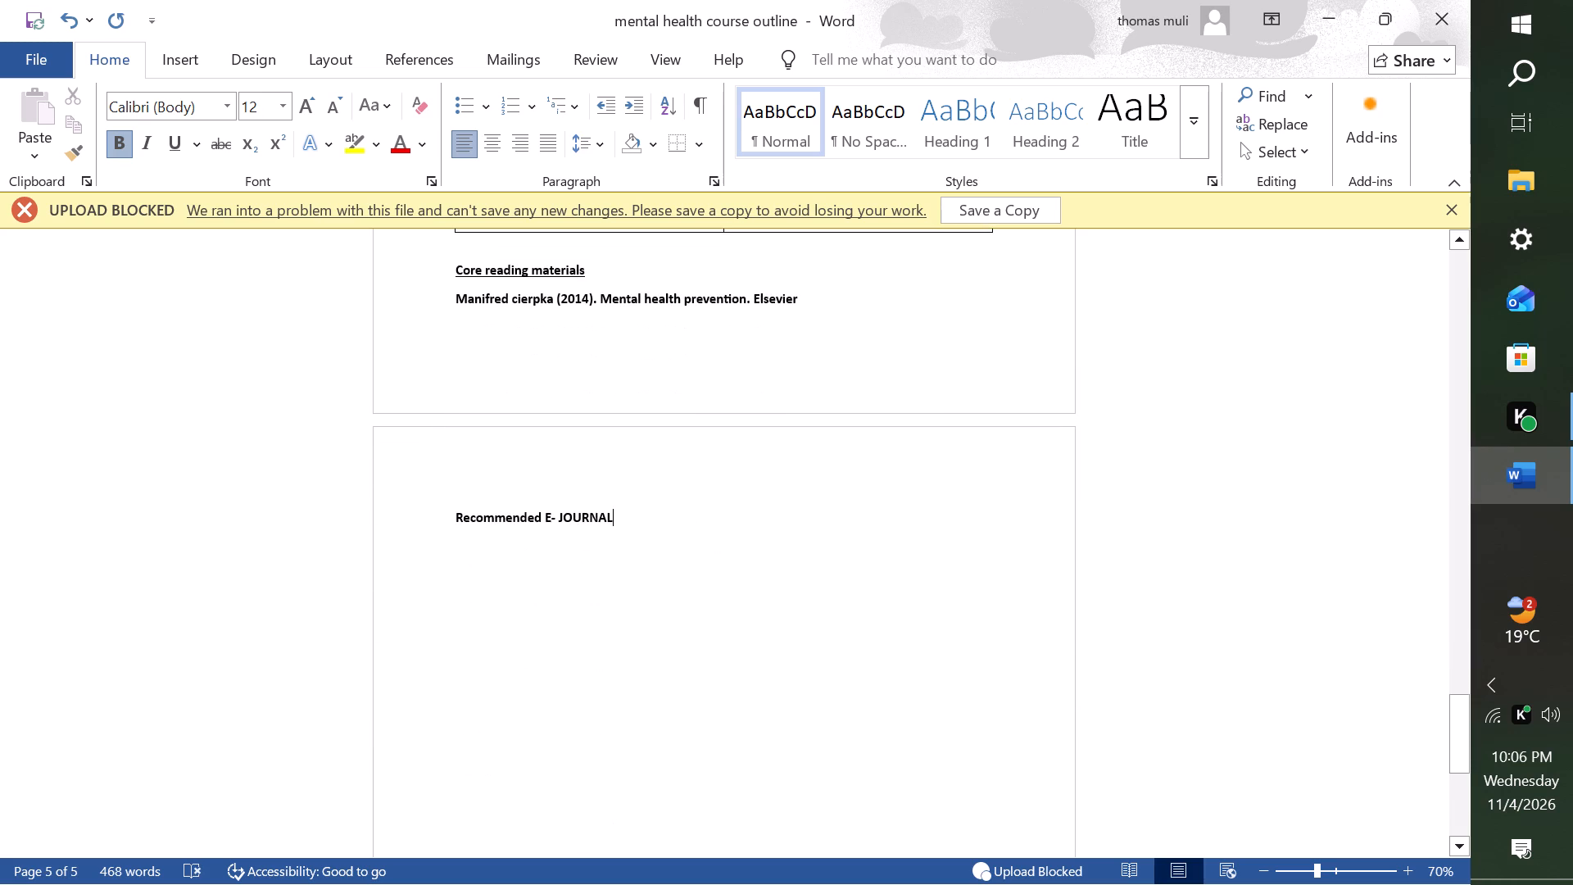
{"action": "key", "text": "BackSpace"}
{"action": "key", "text": "BackSpace"}
{"action": "key", "text": "BackSpace"}
{"action": "key", "text": "BackSpace"}
{"action": "key", "text": "BackSpace"}
{"action": "key", "text": "BackSpace"}
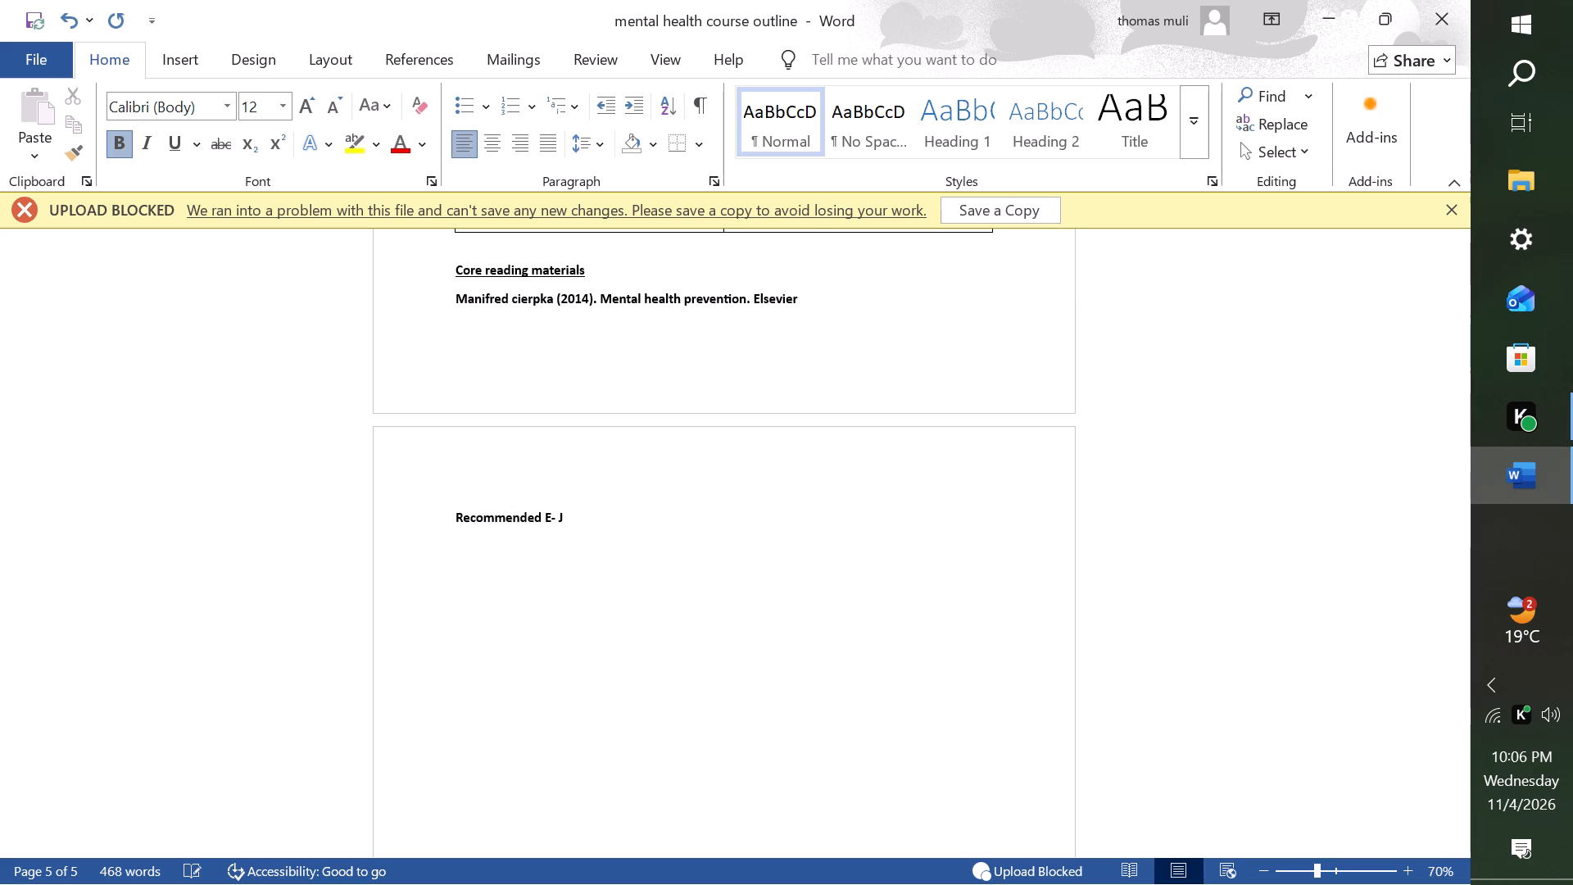
{"action": "key", "text": "o"}
{"action": "type", "text": "ur"}
{"action": "type", "text": "nals"}
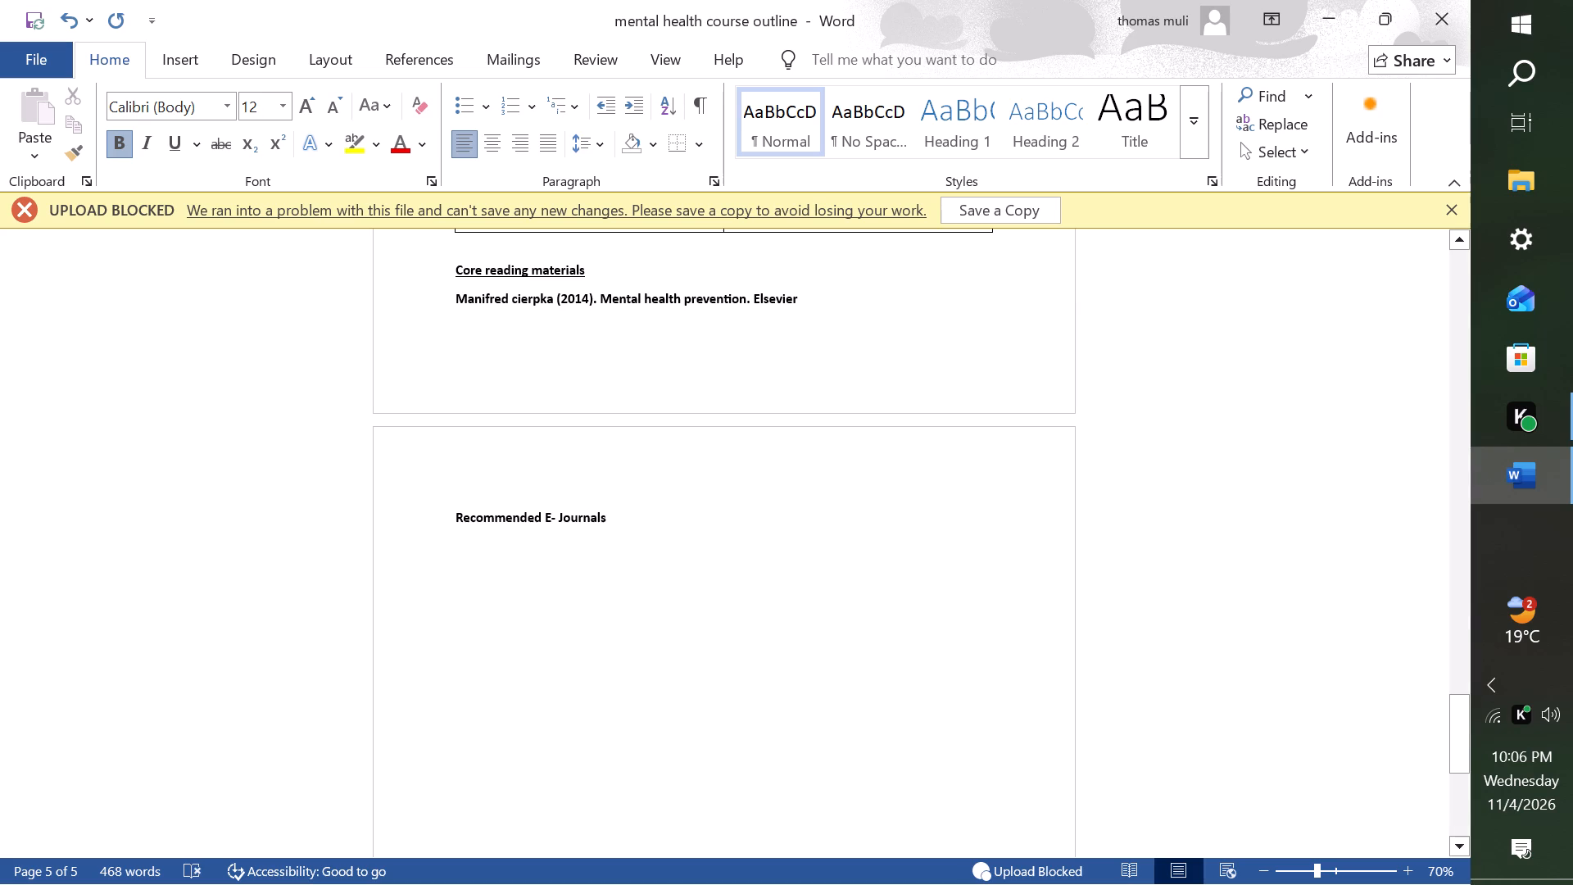
Underline the whole "Recommended E- Journals" heading.
{"action": "left_click_drag", "start_coordinate": [639, 511], "coordinate": [442, 506]}
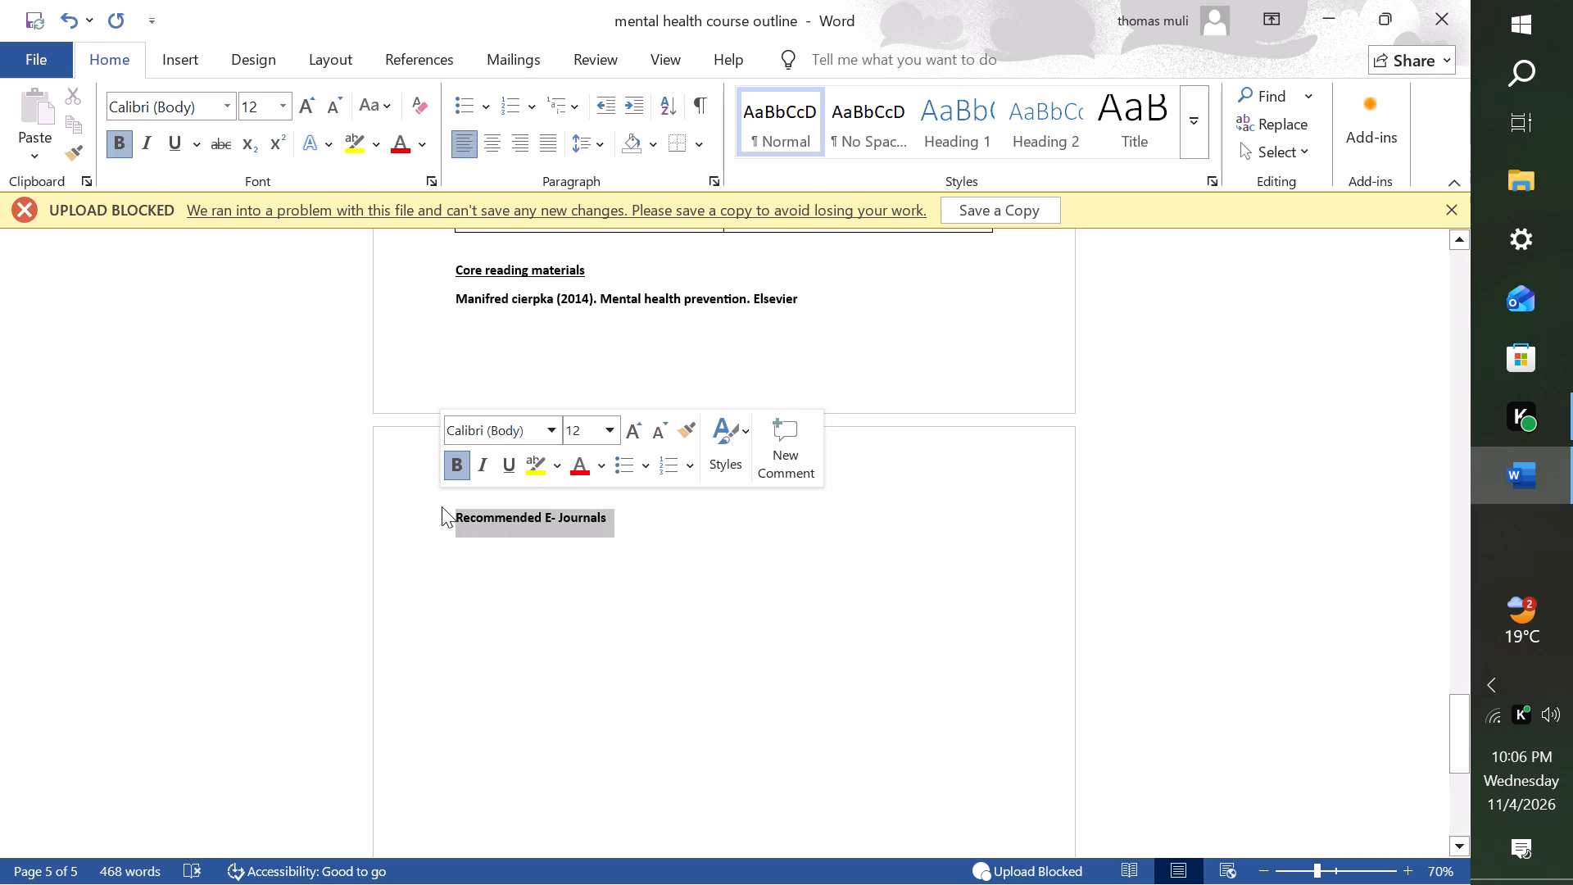
{"action": "left_click", "coordinate": [505, 466]}
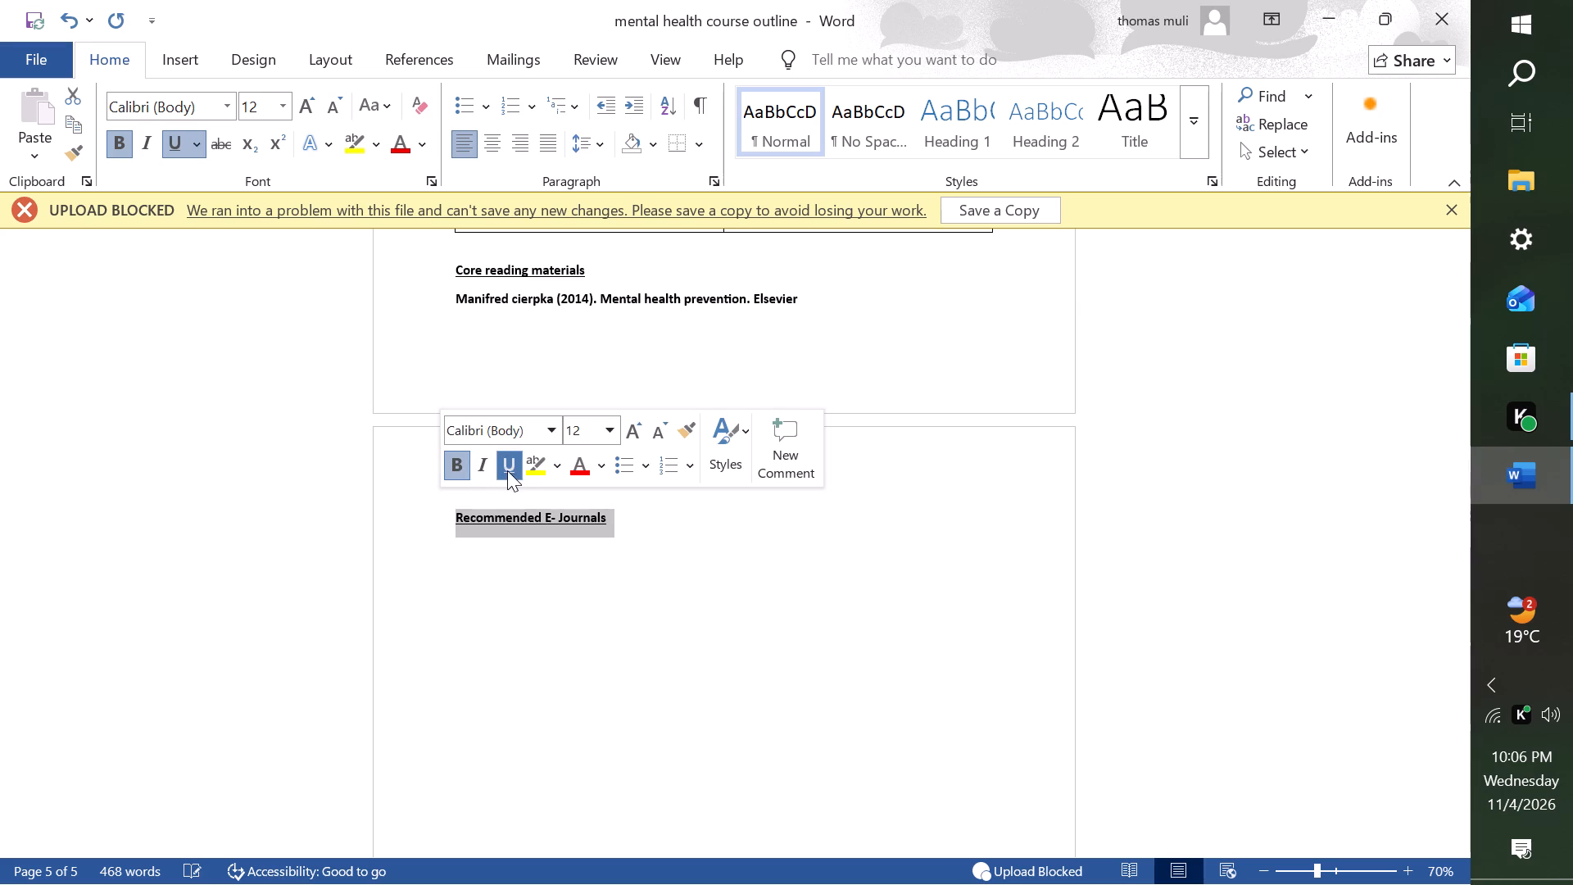
{"action": "left_click", "coordinate": [508, 470]}
{"action": "left_click", "coordinate": [508, 470]}
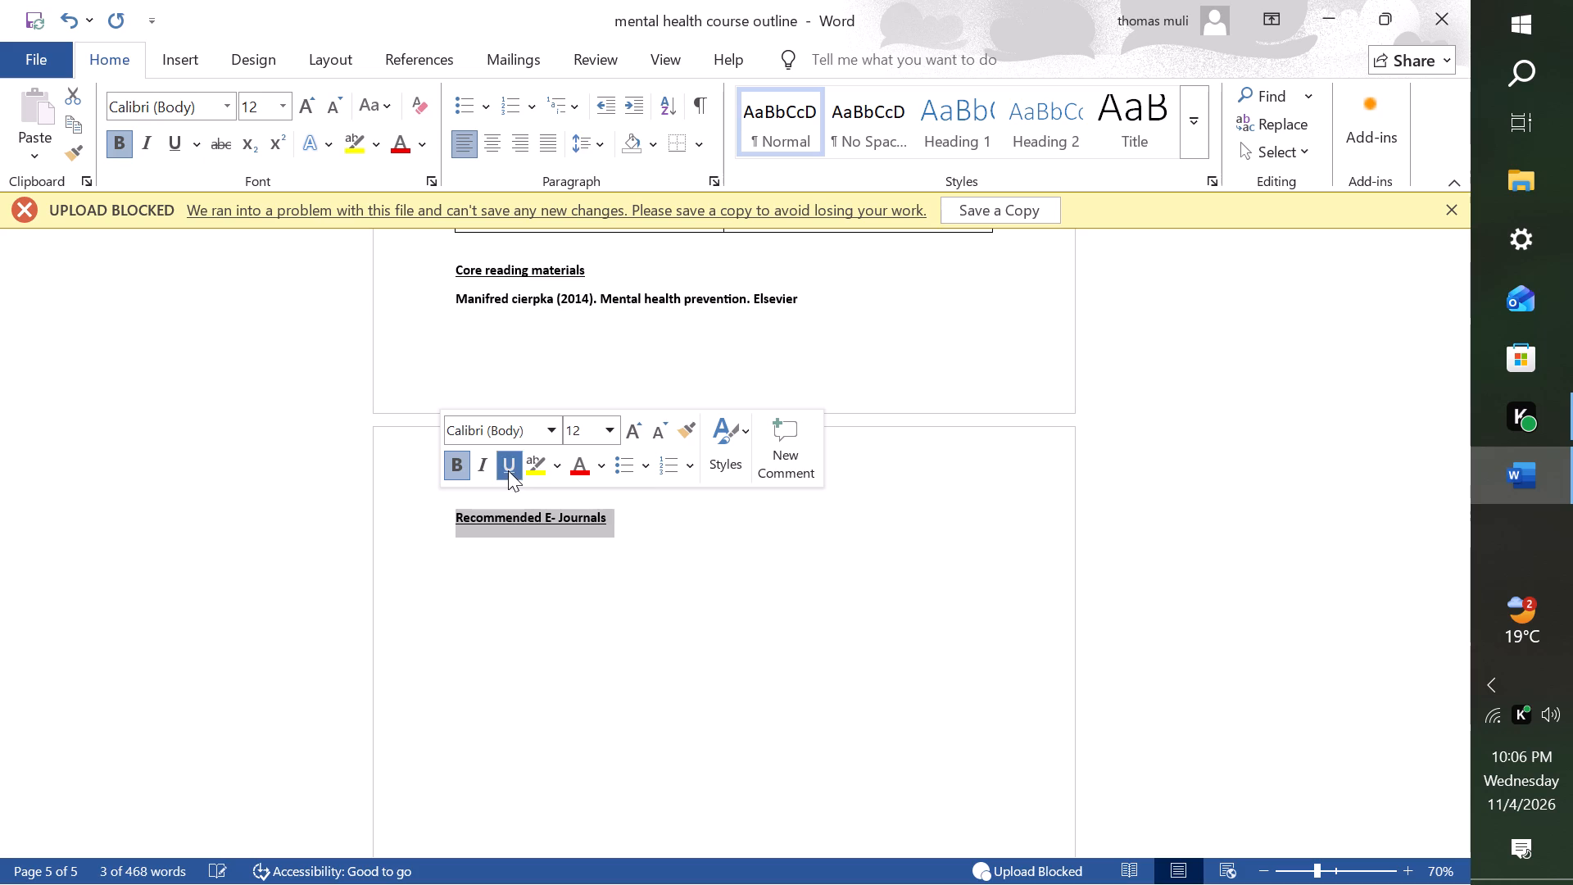
{"action": "left_click", "coordinate": [655, 559]}
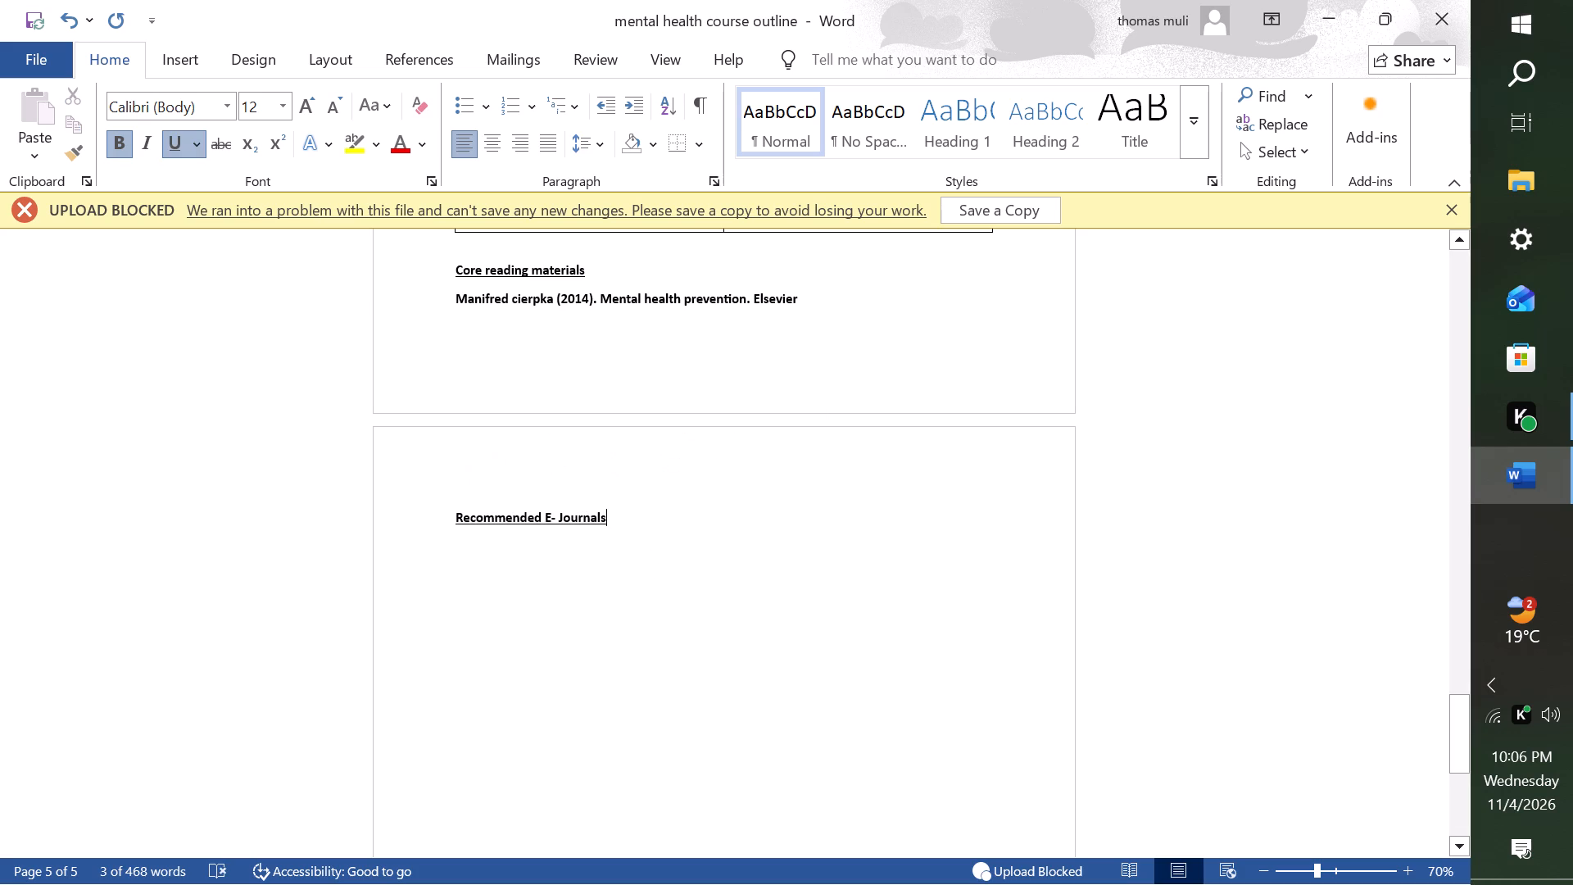
Add the line "BMC PSYCHIATRY" in a new paragraph under the Recommended E- Journals heading.
{"action": "key", "text": "Return"}
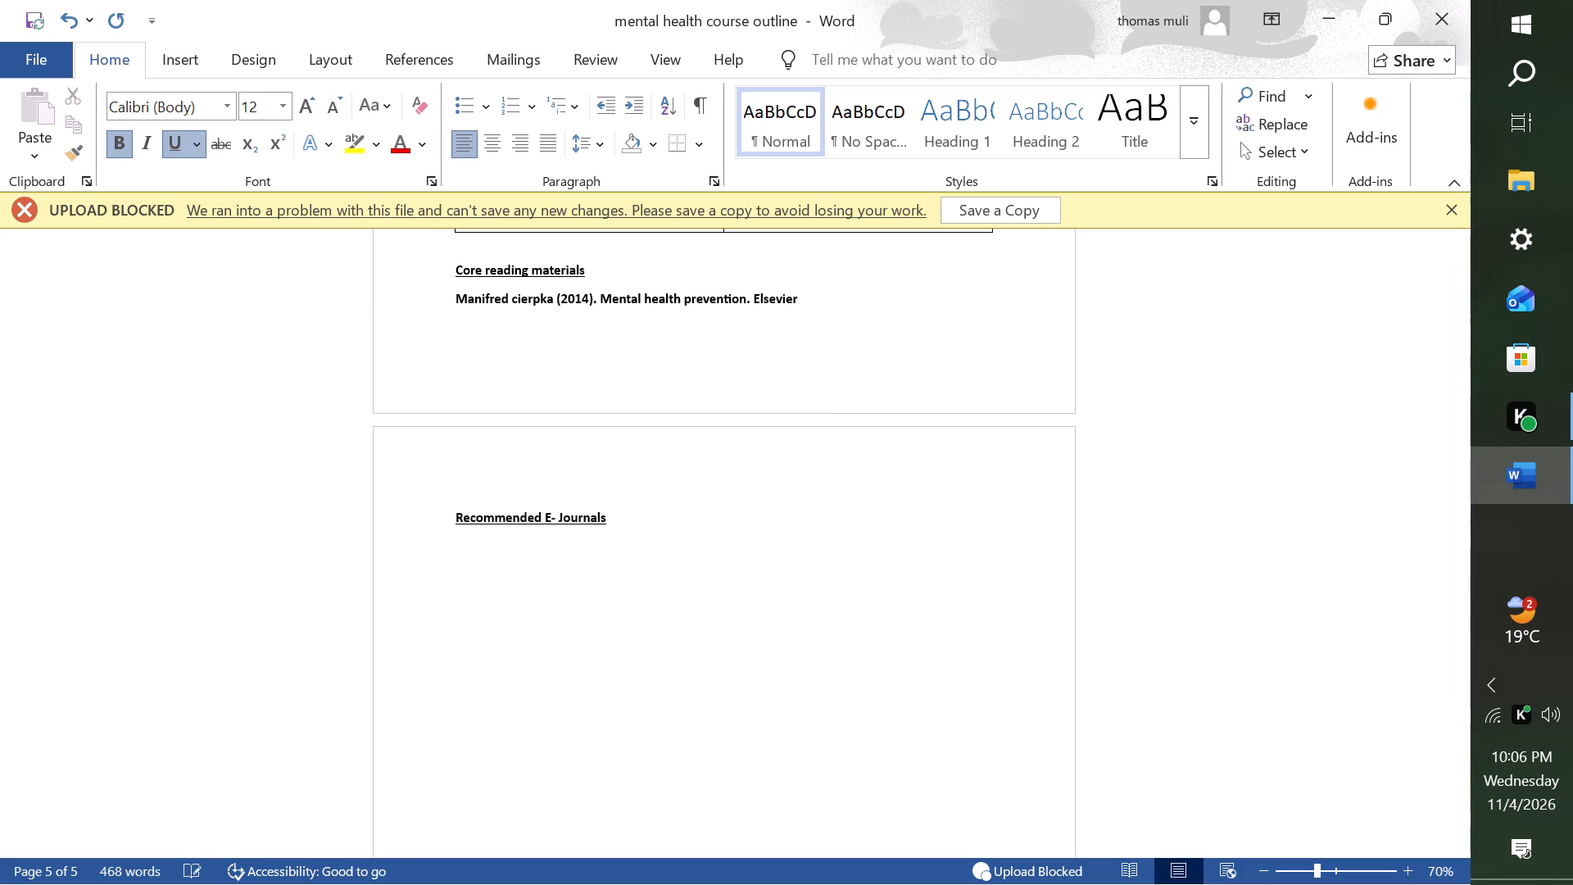
{"action": "type", "text": "bm"}
{"action": "key", "text": "BackSpace"}
{"action": "key", "text": "BackSpace"}
{"action": "key", "text": "b"}
{"action": "key", "text": "m"}
{"action": "type", "text": "C"}
{"action": "key", "text": "space"}
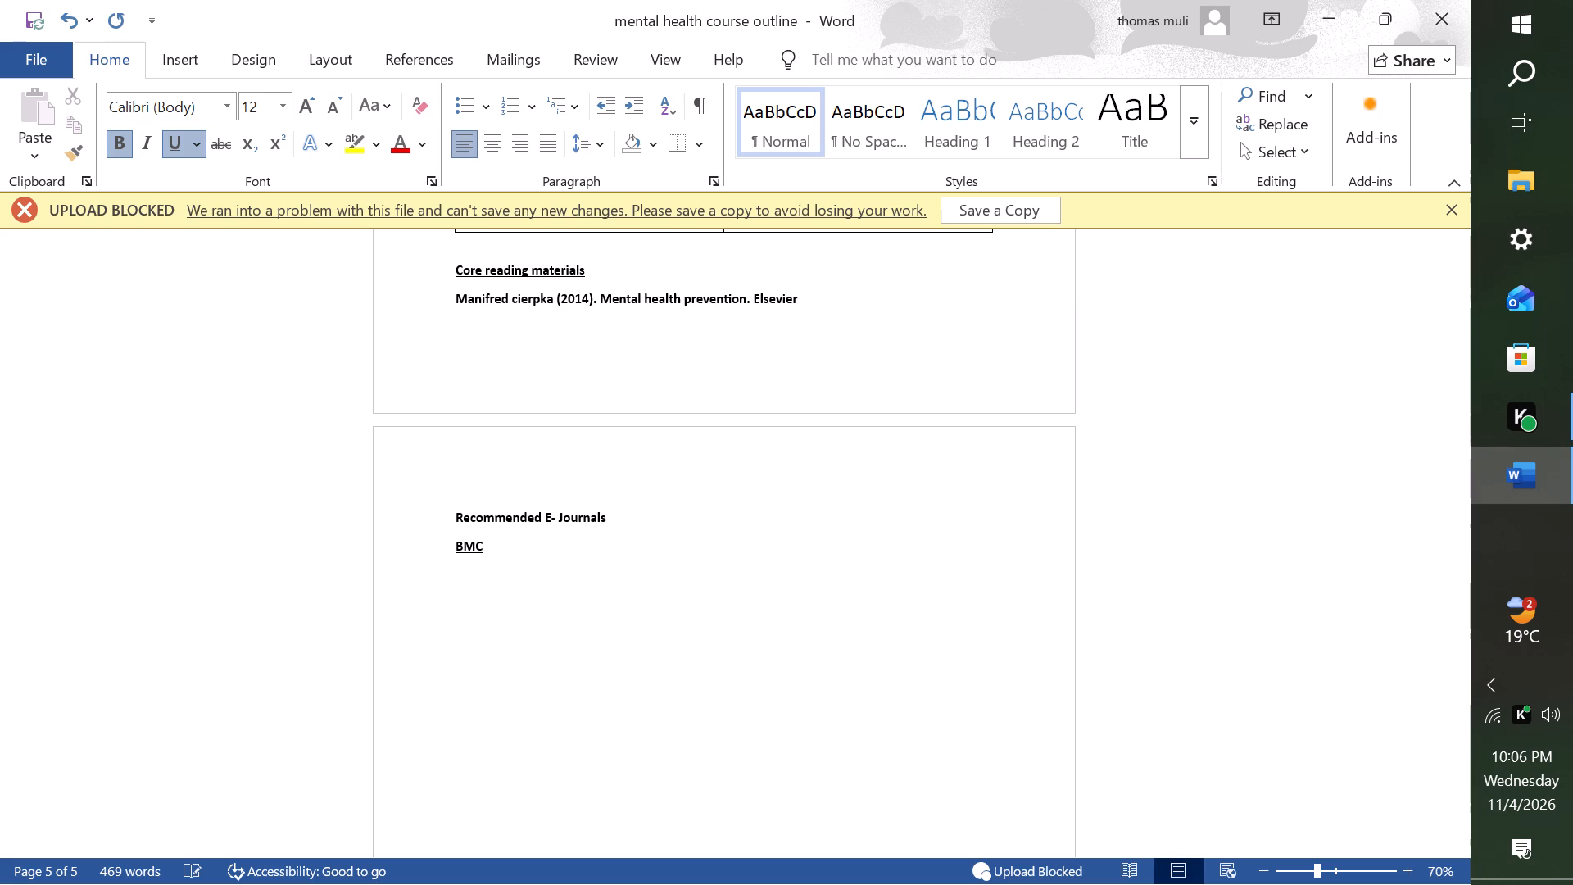
{"action": "type", "text": "PS"}
{"action": "key", "text": "y"}
{"action": "type", "text": "CHIA"}
{"action": "type", "text": "TRY"}
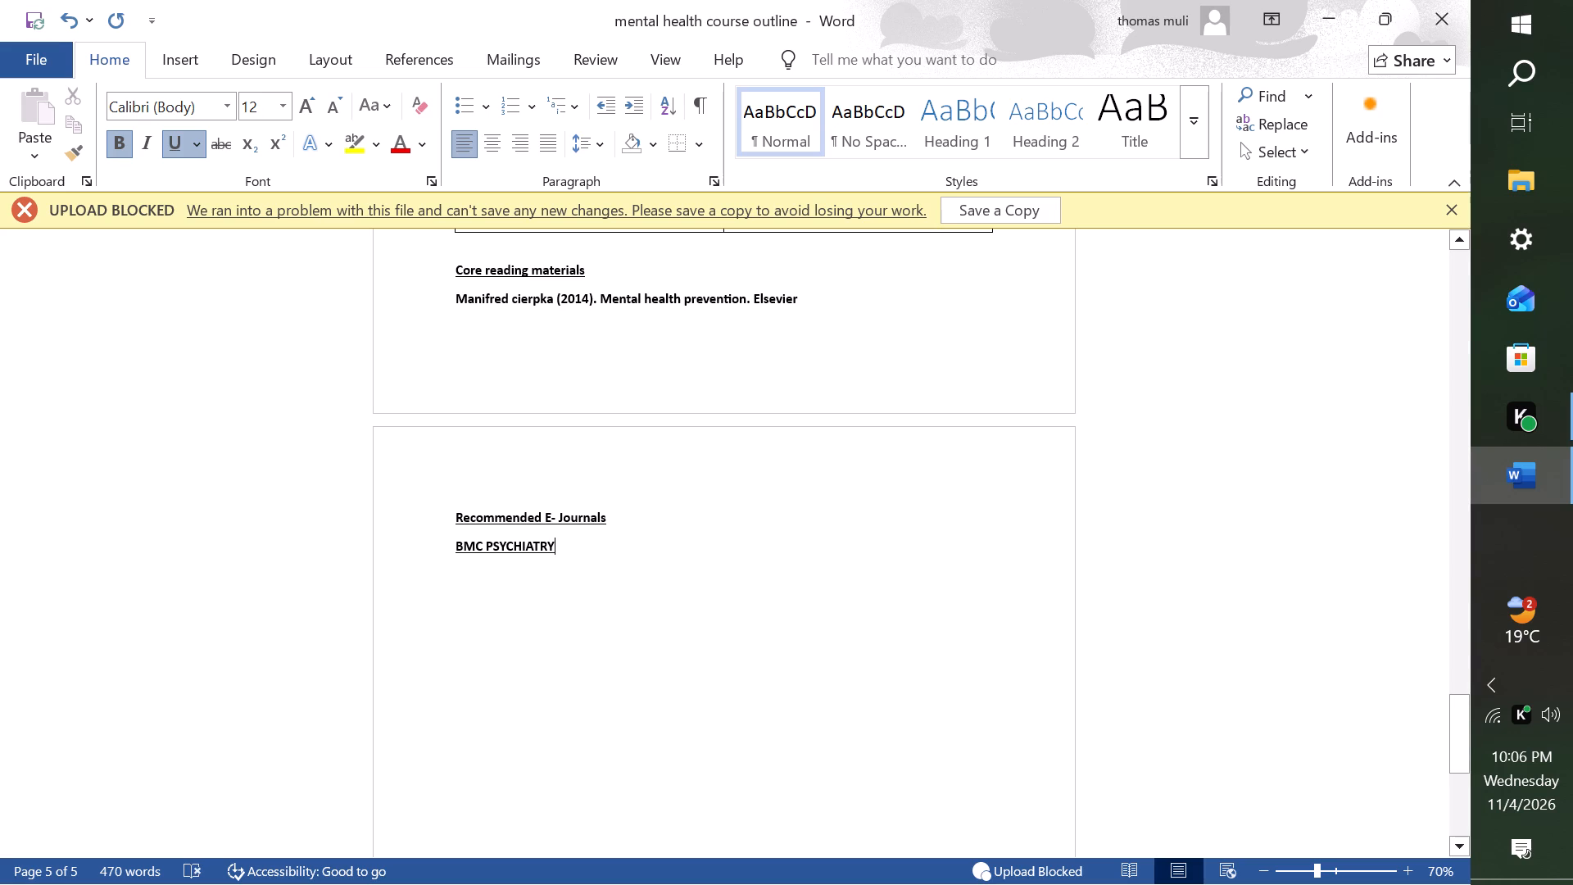
Remove the bold and underline from the "BMC PSYCHIATRY" line.
{"action": "left_click_drag", "start_coordinate": [570, 550], "coordinate": [446, 549]}
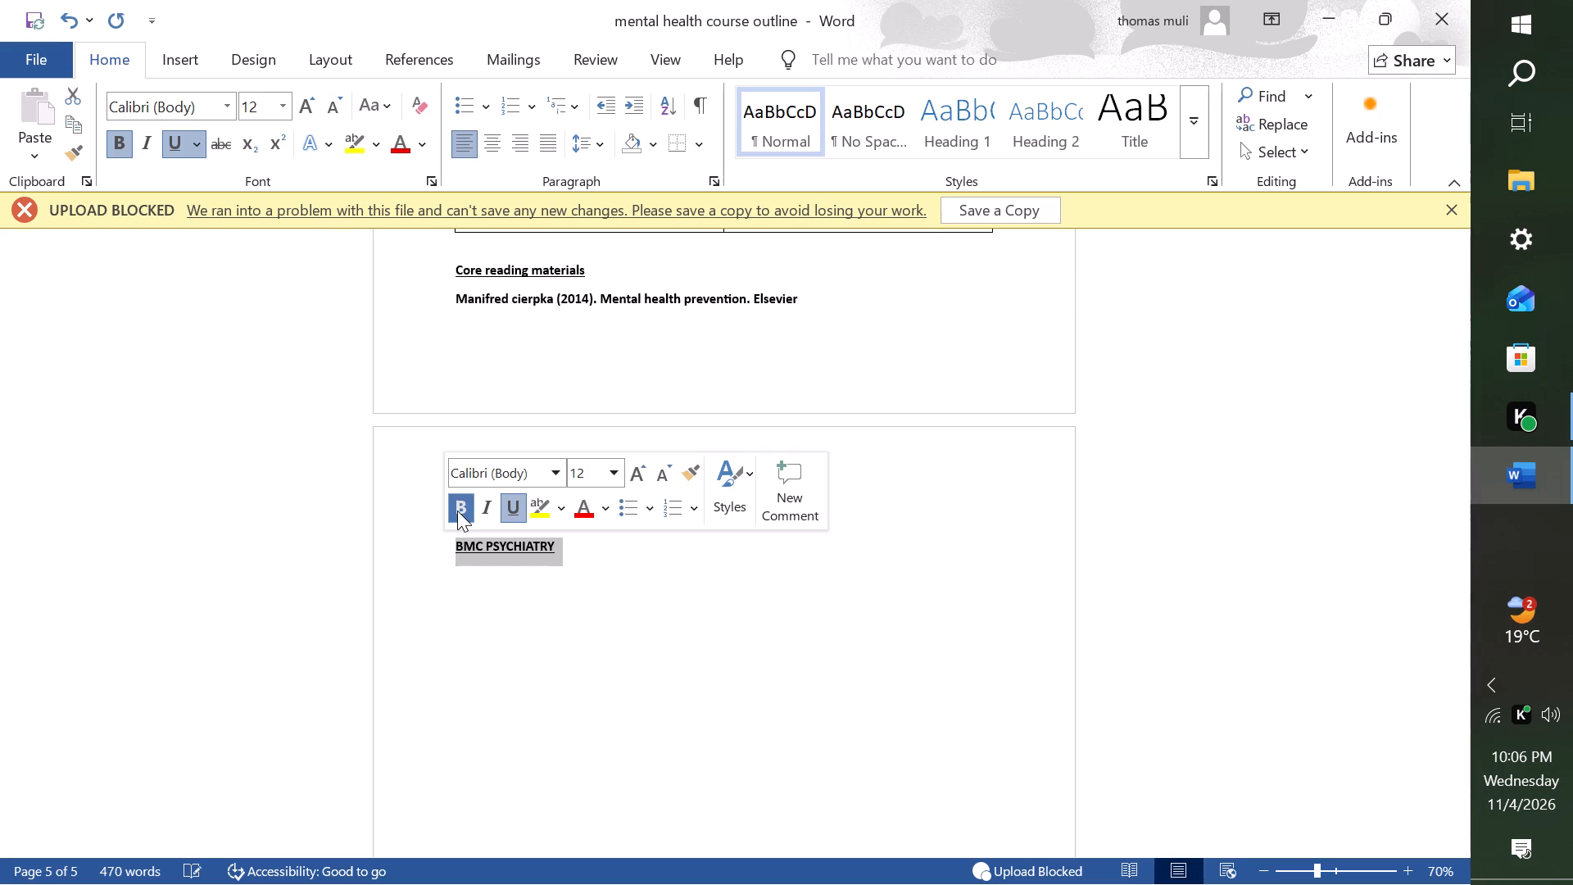
{"action": "left_click", "coordinate": [457, 511]}
{"action": "left_click", "coordinate": [508, 515]}
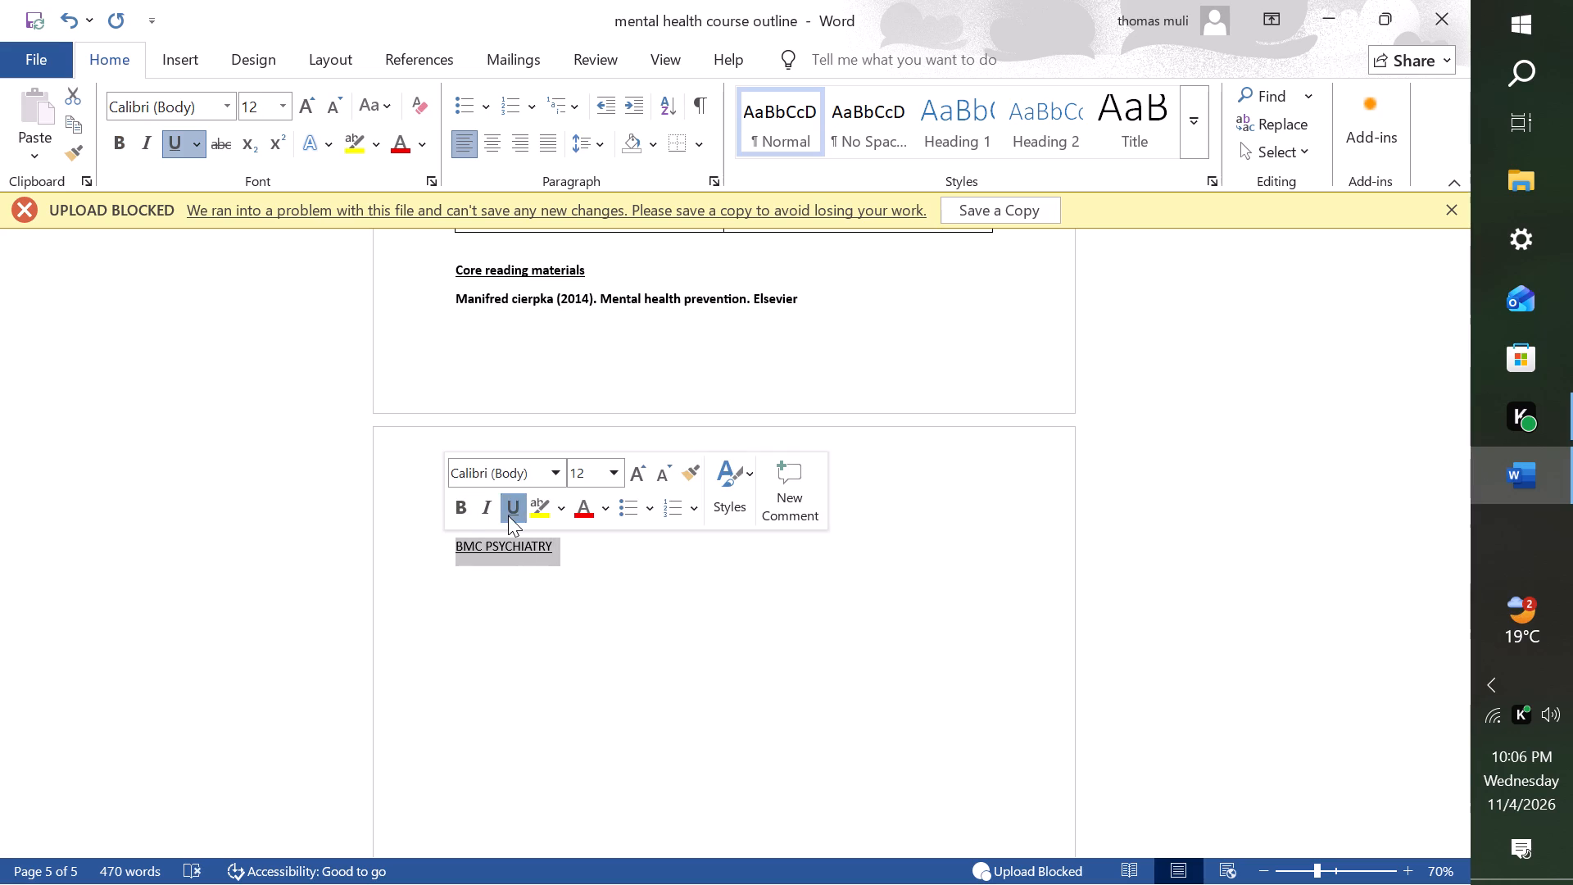
{"action": "left_click", "coordinate": [601, 603]}
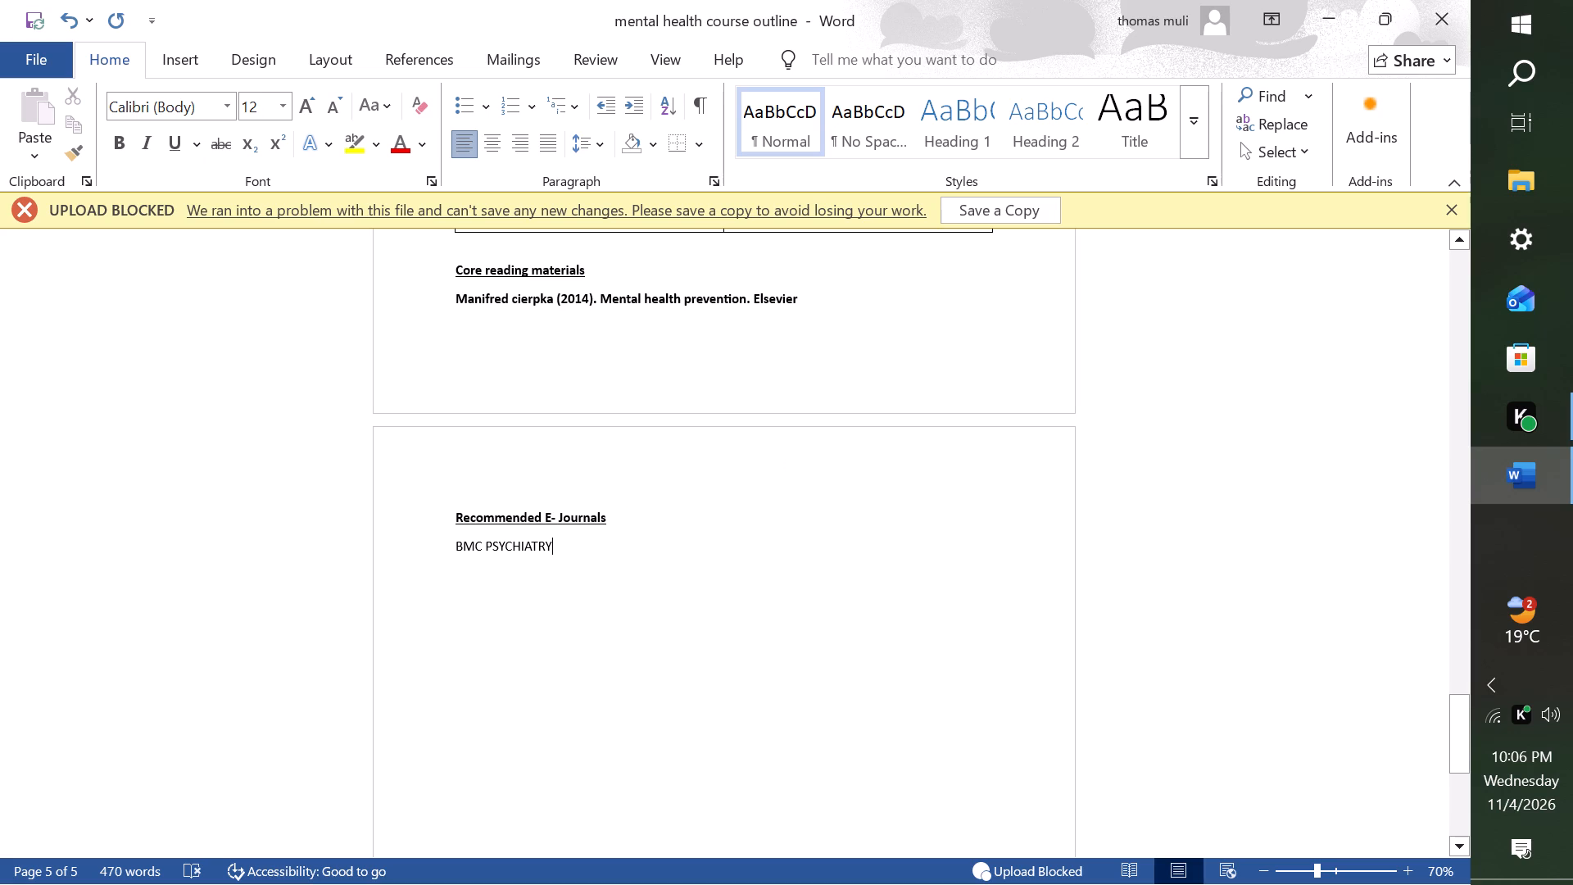
Rewrite the capitalised word "PSYCHIATRY" as "Psychiatry" in the journal name.
{"action": "key", "text": "BackSpace"}
{"action": "key", "text": "BackSpace"}
{"action": "key", "text": "BackSpace"}
{"action": "key", "text": "BackSpace"}
{"action": "key", "text": "BackSpace"}
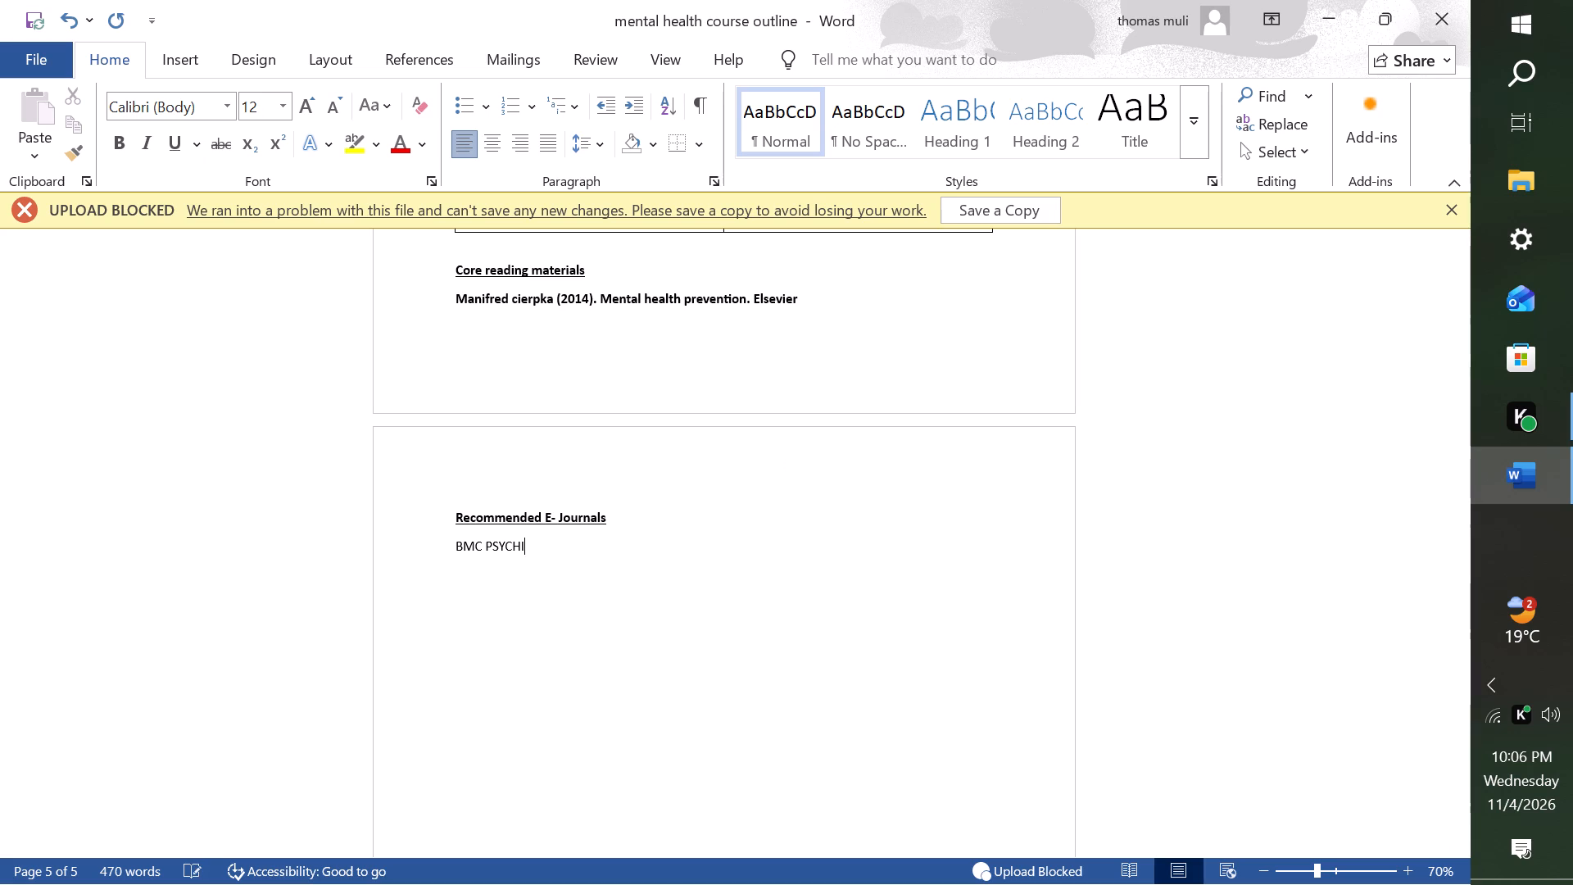
{"action": "key", "text": "BackSpace"}
{"action": "key", "text": "BackSpace"}
{"action": "key", "text": "BackSpace"}
{"action": "key", "text": "BackSpace"}
{"action": "key", "text": "s"}
{"action": "type", "text": "ch"}
{"action": "key", "text": "BackSpace"}
{"action": "key", "text": "BackSpace"}
{"action": "type", "text": "ychi"}
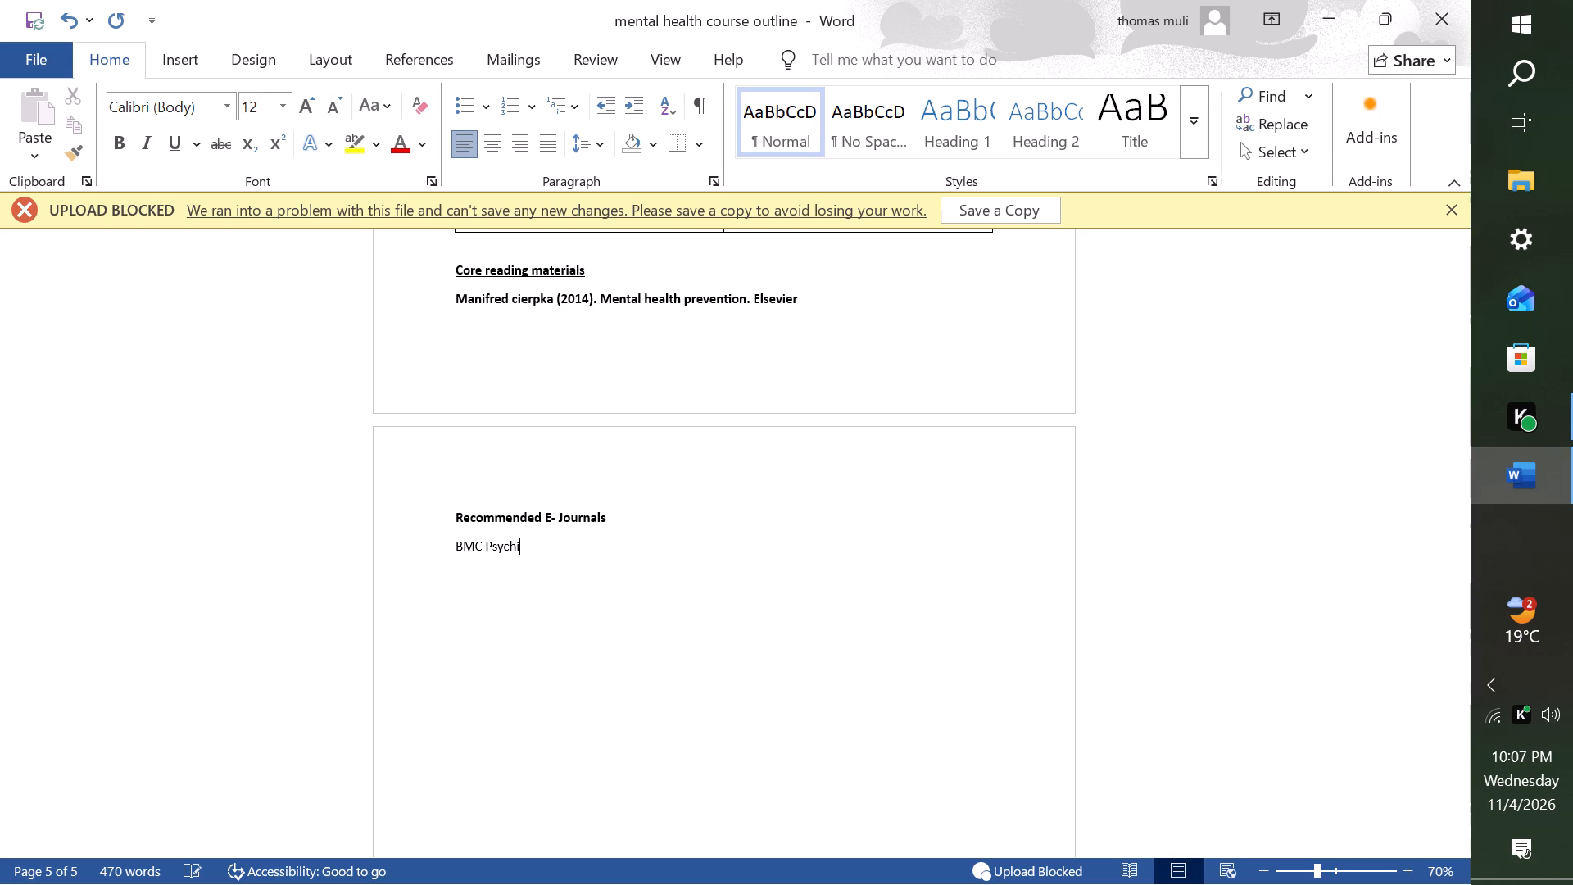
{"action": "type", "text": "atry"}
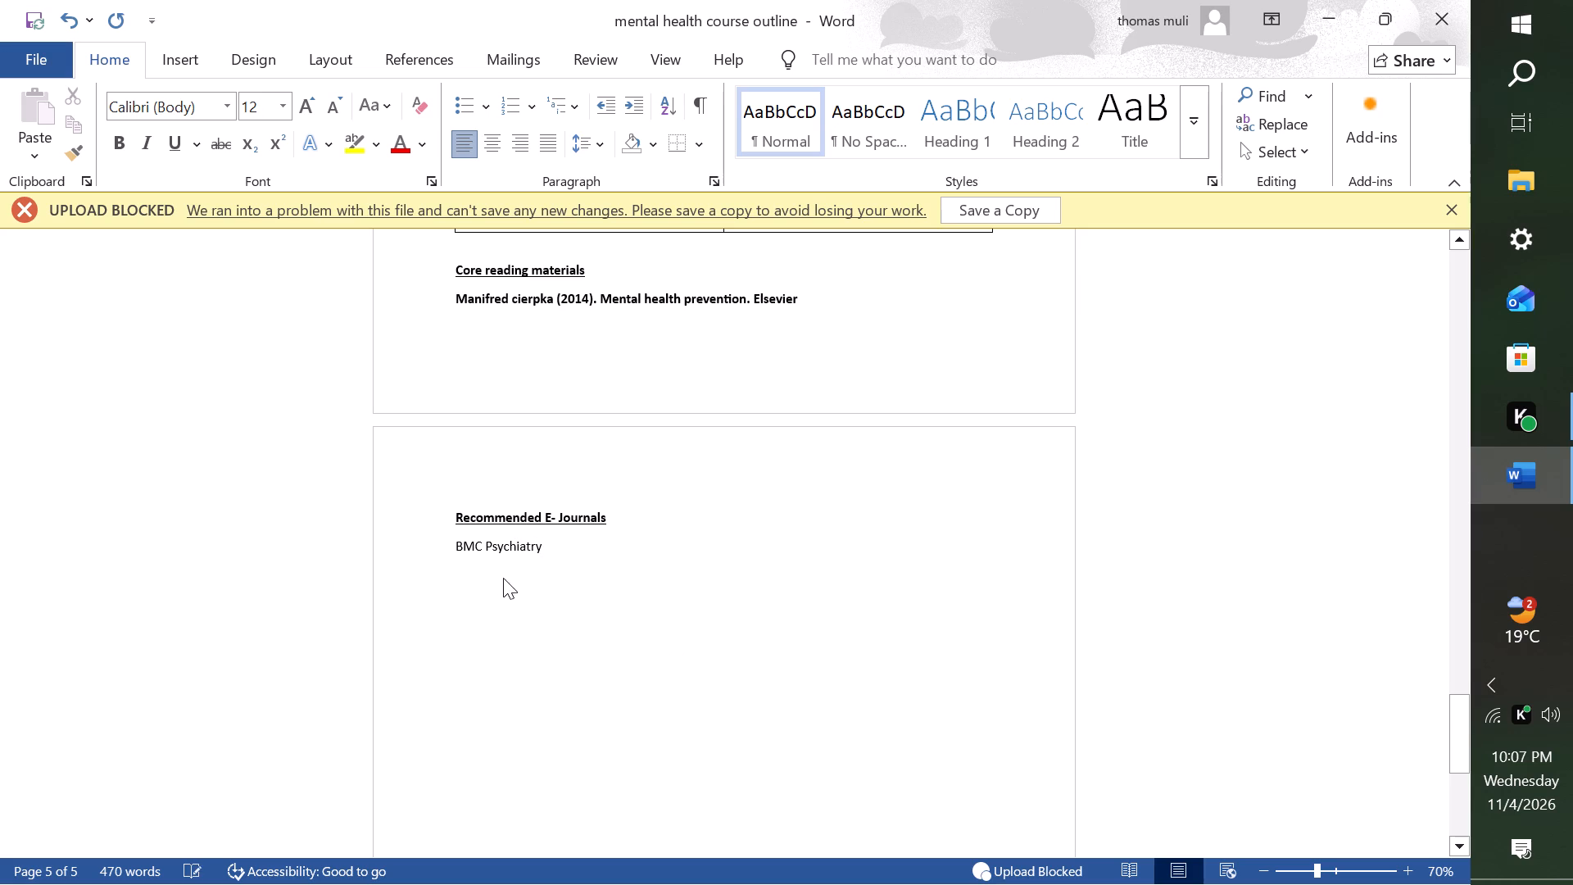
{"action": "key", "text": "BackSpace"}
{"action": "key", "text": "y"}
Add "Journal of effective disorders" on a new line below BMC Psychiatry.
{"action": "key", "text": "Return"}
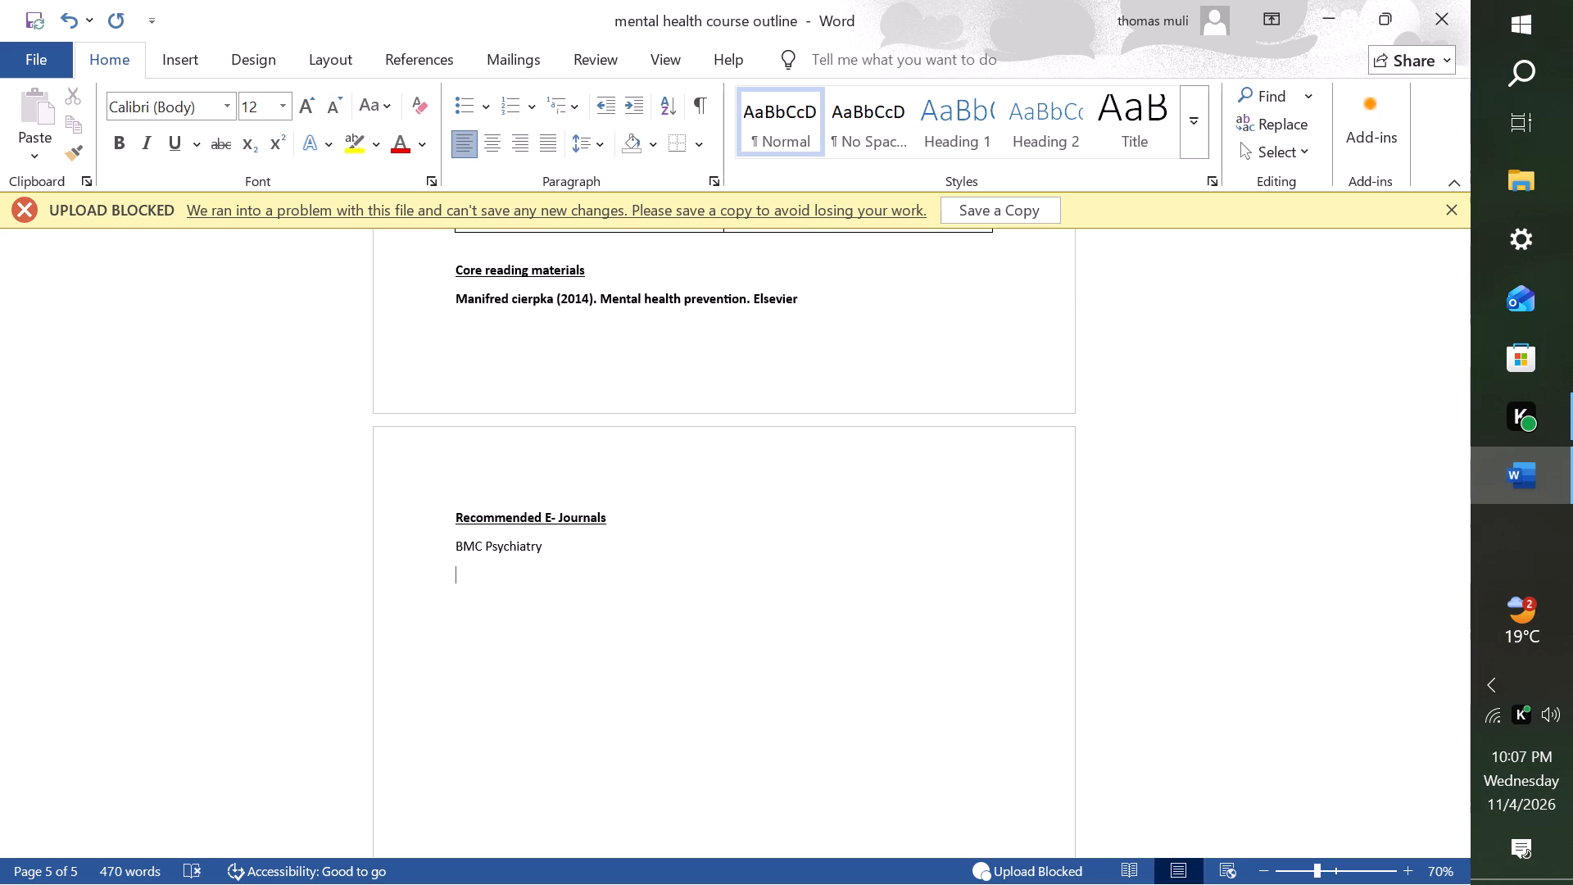
{"action": "type", "text": "journal"}
{"action": "key", "text": "space"}
{"action": "type", "text": "of effecti"}
{"action": "type", "text": "ve disorders"}
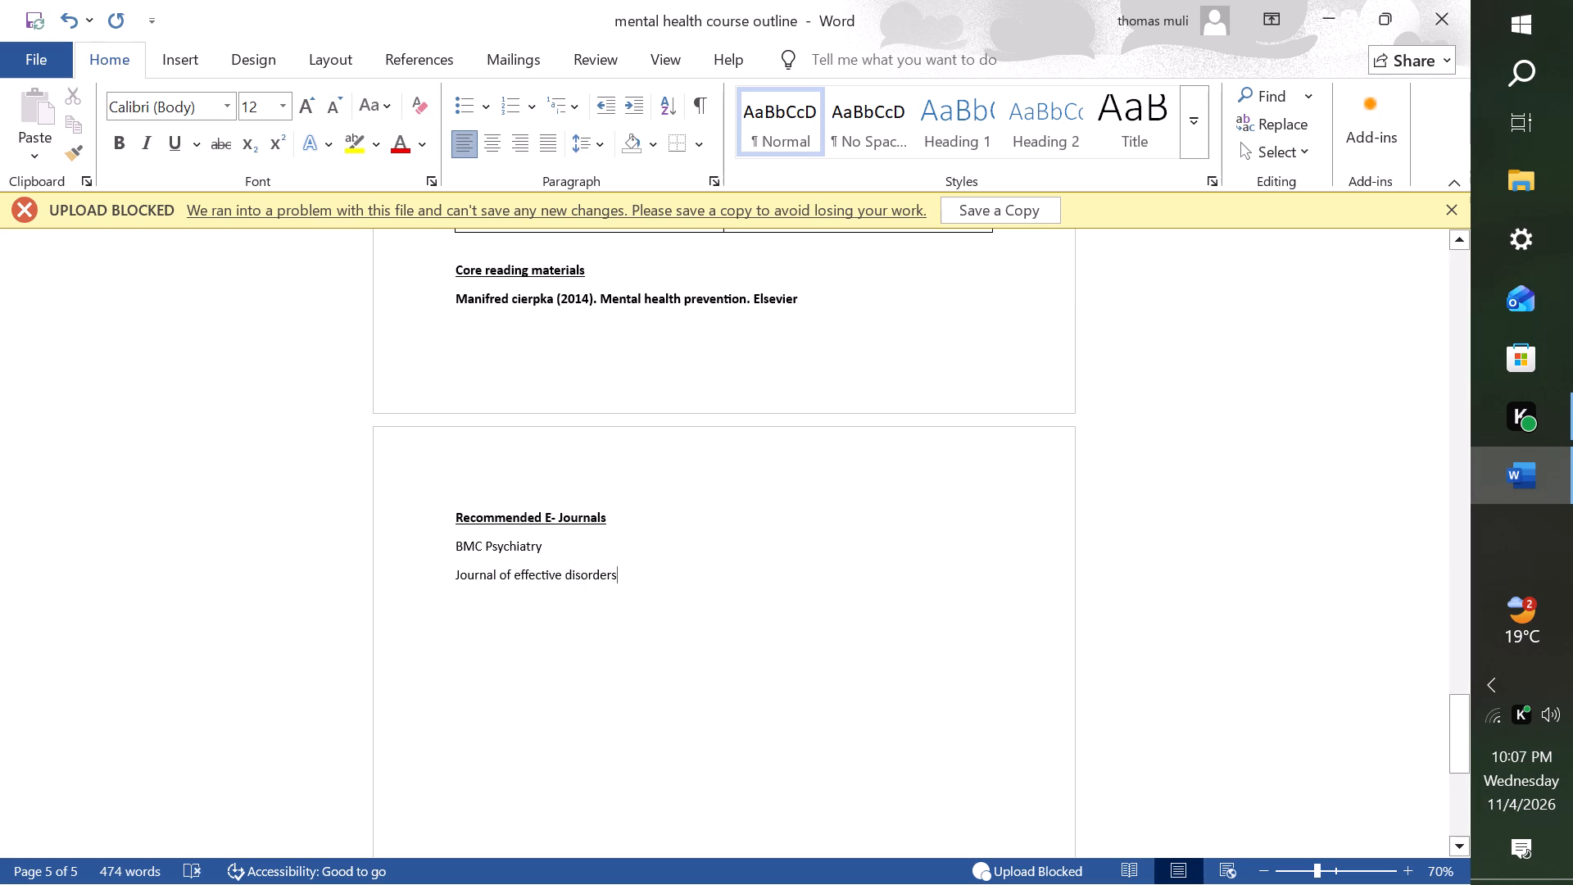
Apply arrowhead bullets to the "BMC Psychiatry" and "Journal of effective disorders" lines under Recommended E- Journals.
{"action": "left_click_drag", "start_coordinate": [619, 570], "coordinate": [446, 543]}
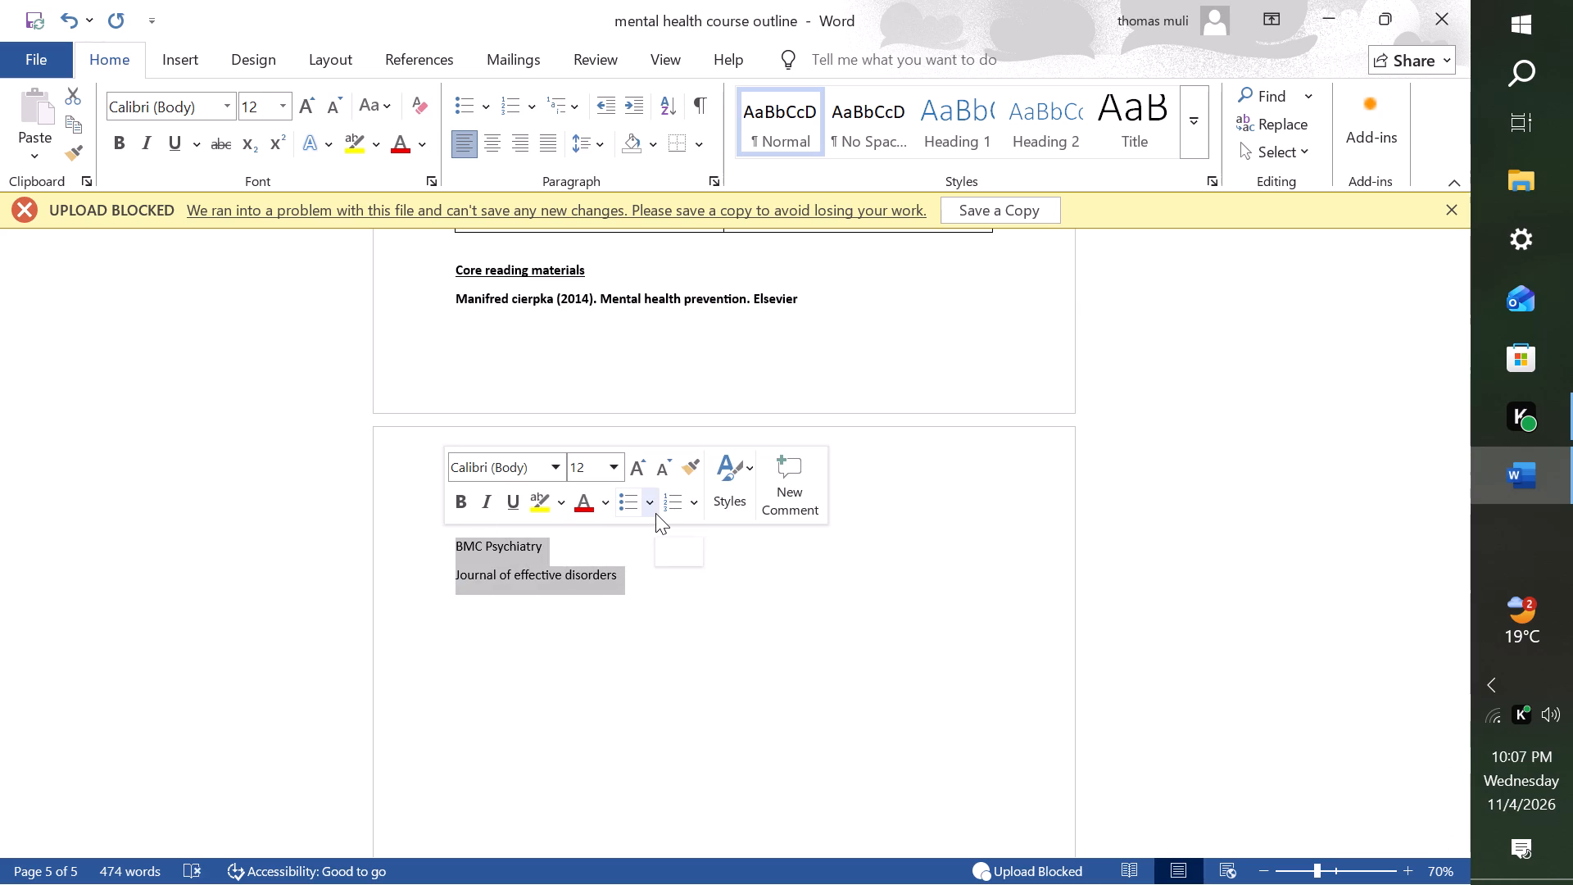
{"action": "left_click", "coordinate": [655, 513]}
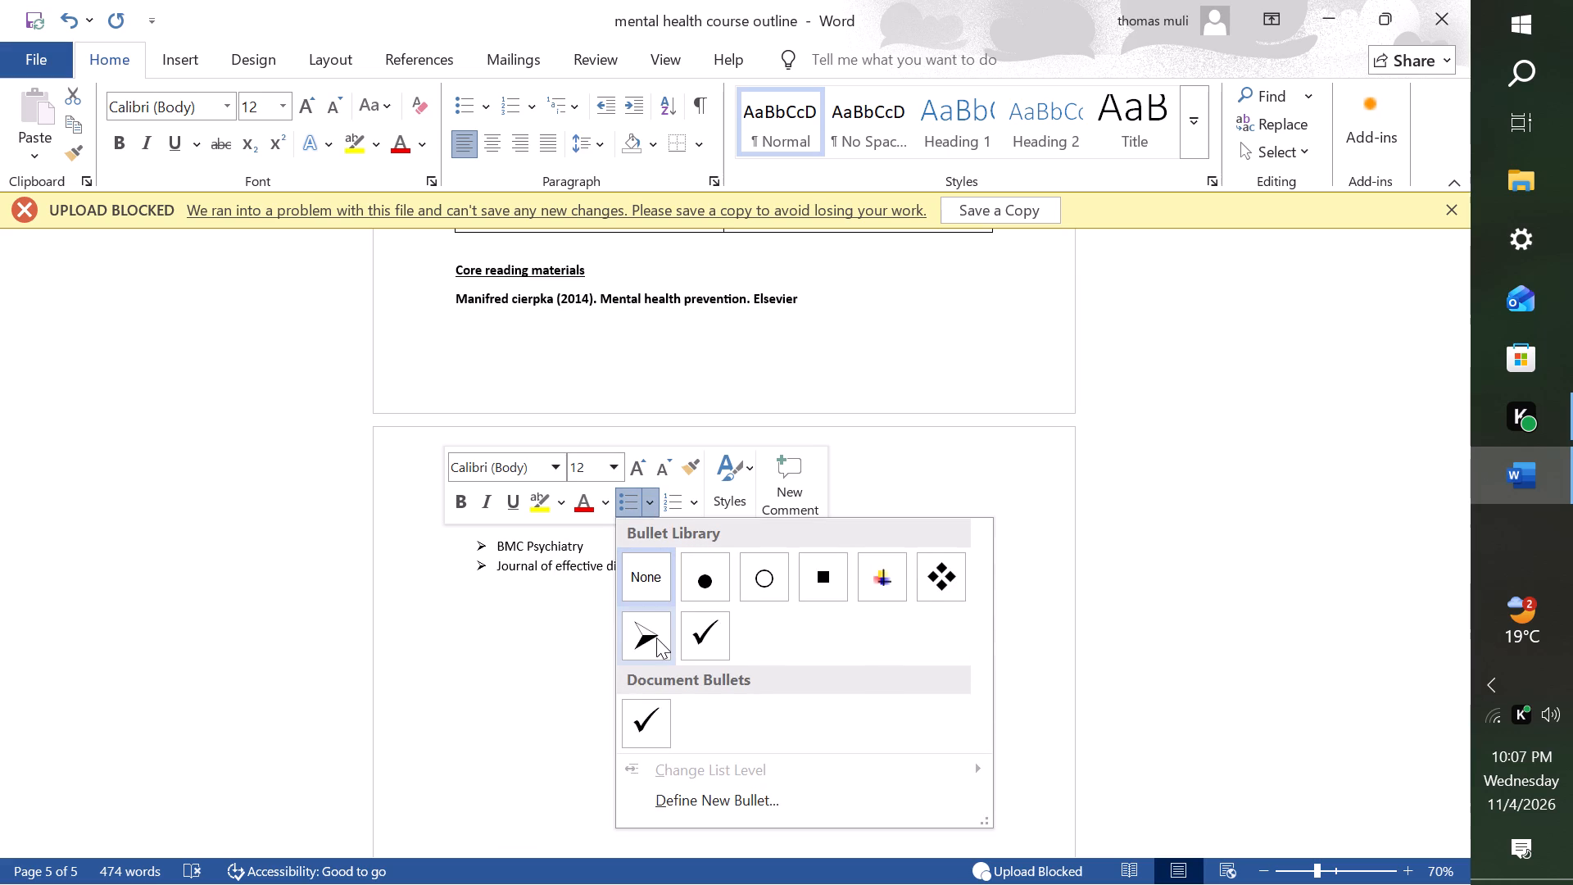
{"action": "left_click", "coordinate": [656, 638]}
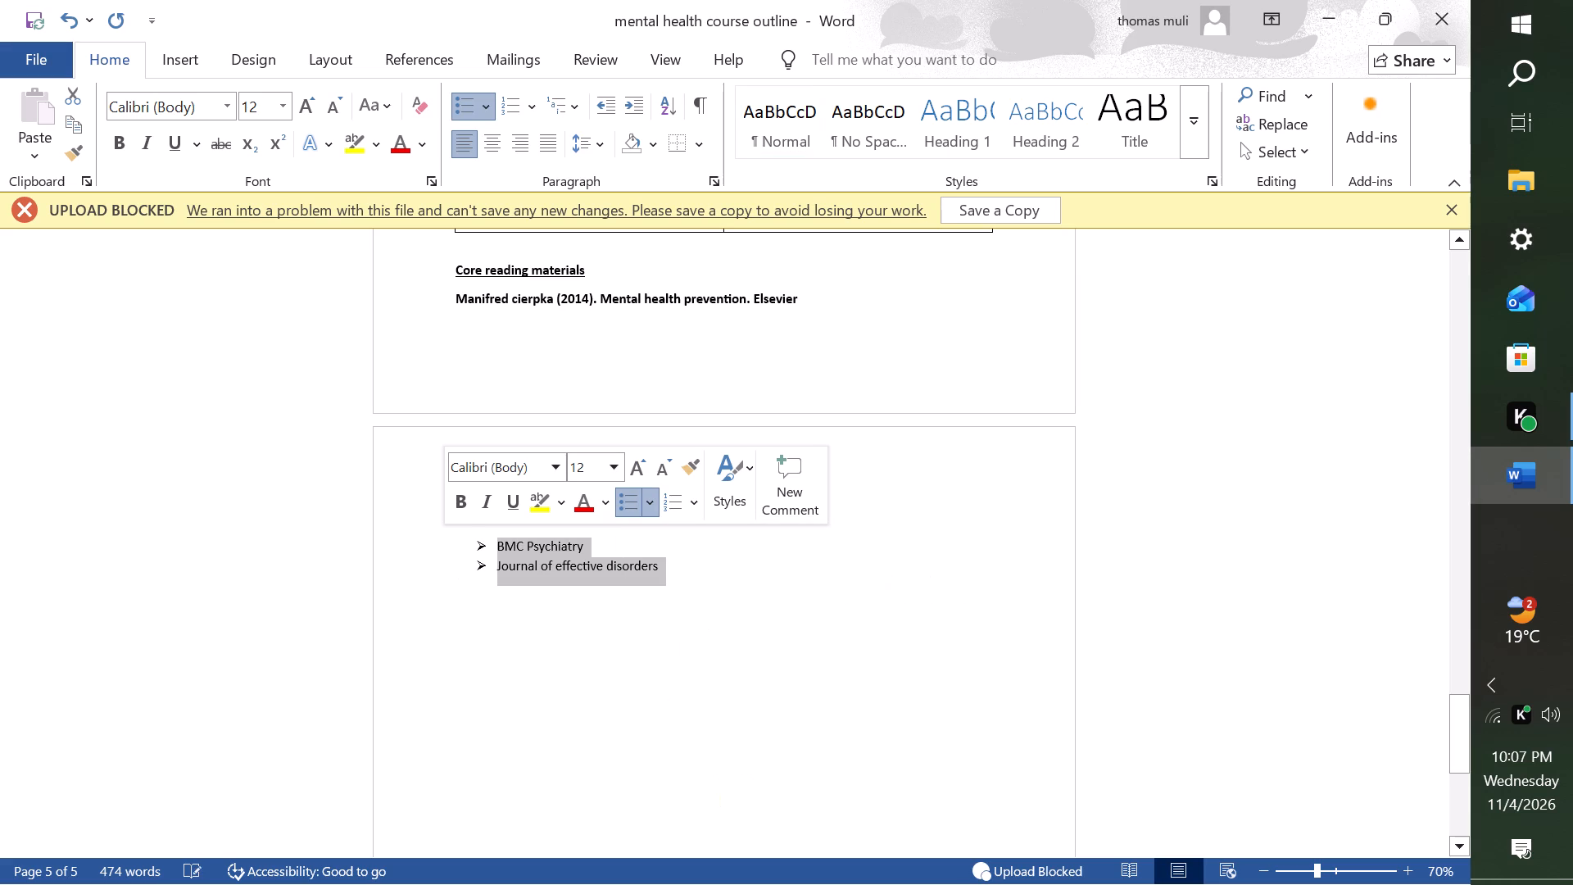
{"action": "left_click", "coordinate": [719, 674]}
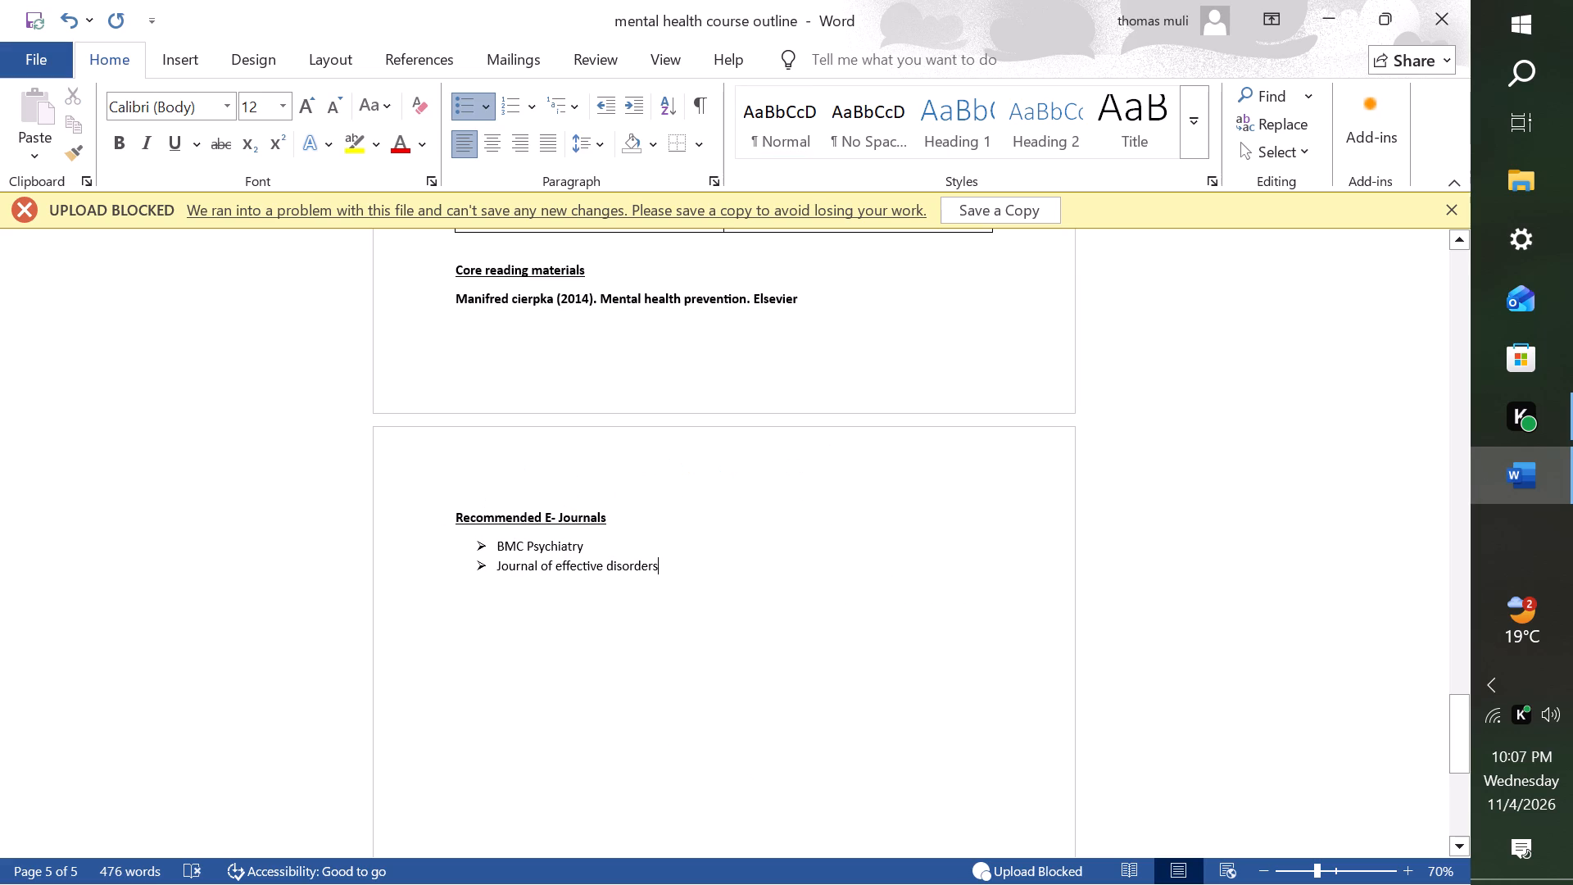
Save the mental health course outline document.
{"action": "key", "text": "ctrl+s"}
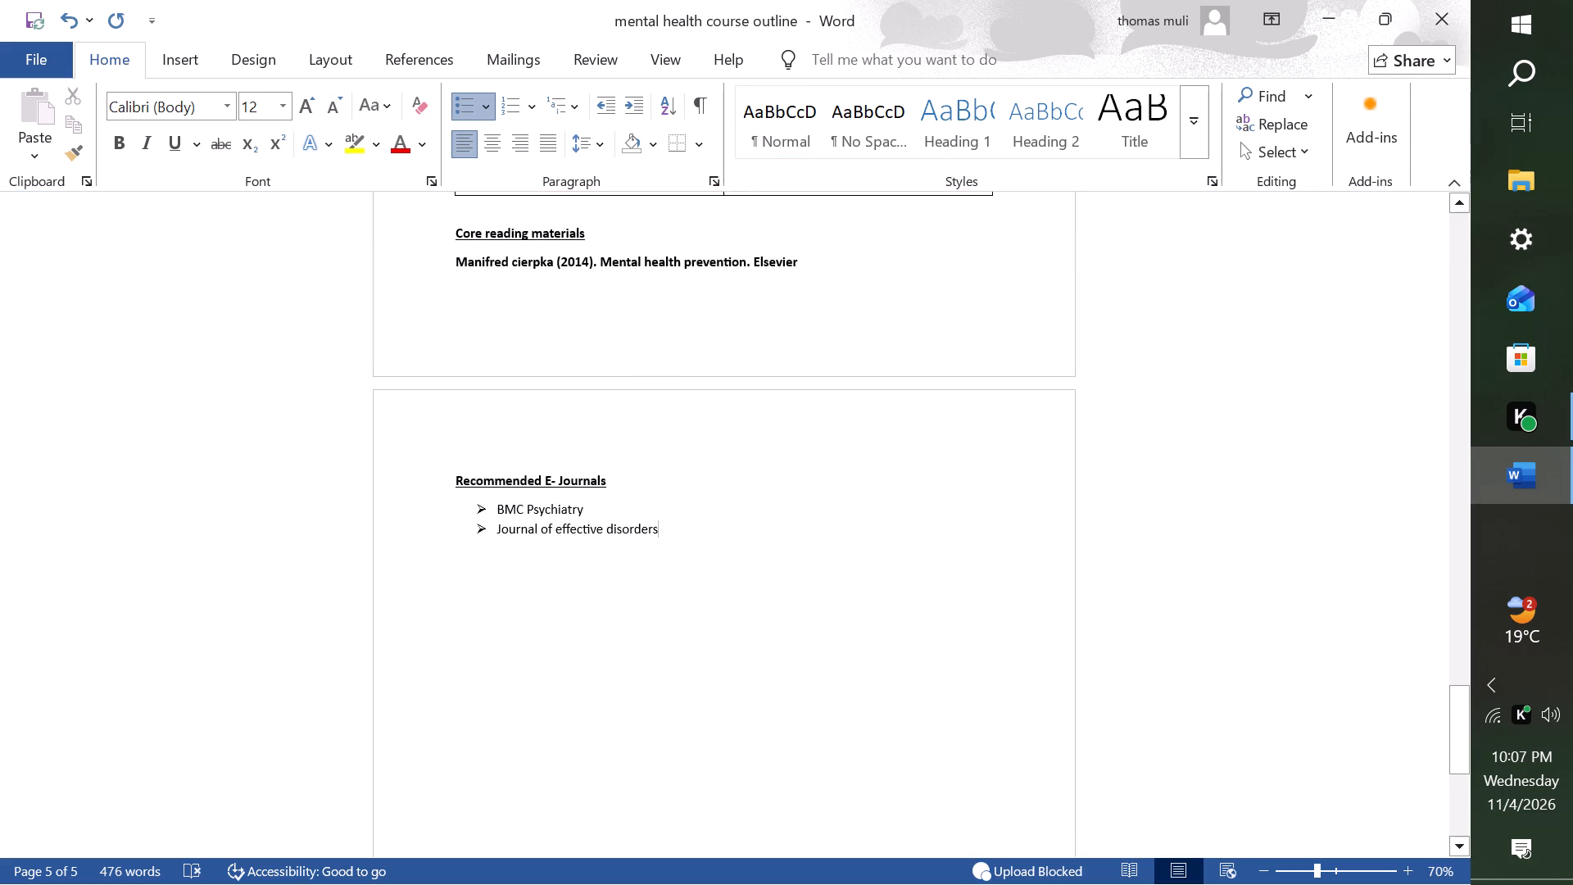
Review the finished course outline from the title and course details table through the weekly topics table.
{"action": "scroll", "coordinate": [737, 765], "scroll_direction": "up", "scroll_amount": 7}
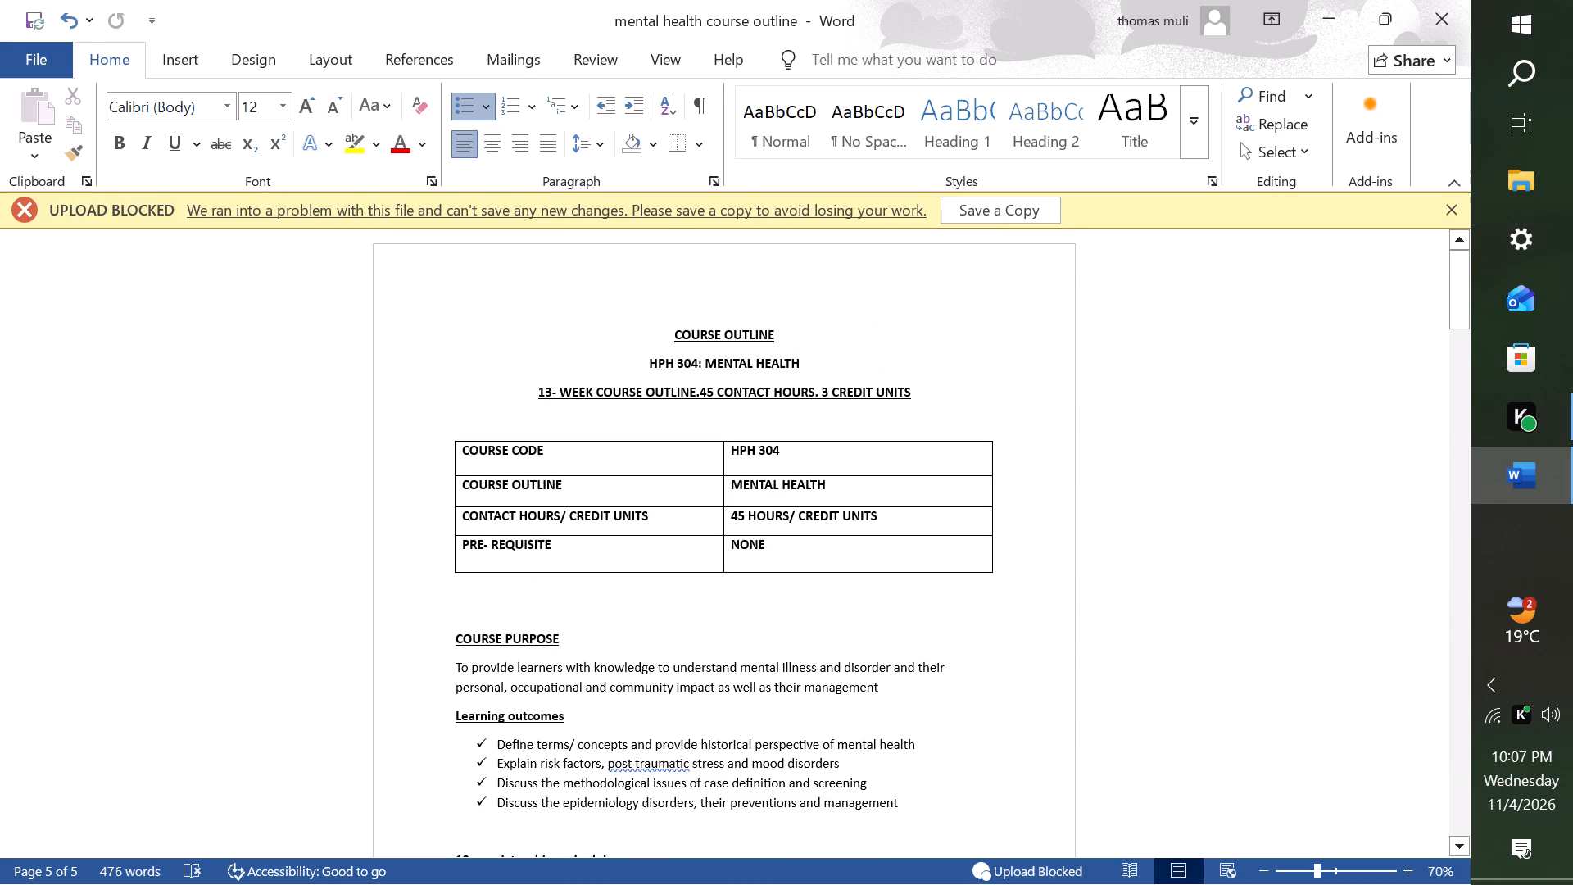
{"action": "scroll", "coordinate": [737, 765], "scroll_direction": "up", "scroll_amount": 1}
{"action": "scroll", "coordinate": [737, 765], "scroll_direction": "down", "scroll_amount": 8}
{"action": "scroll", "coordinate": [737, 765], "scroll_direction": "up", "scroll_amount": 2}
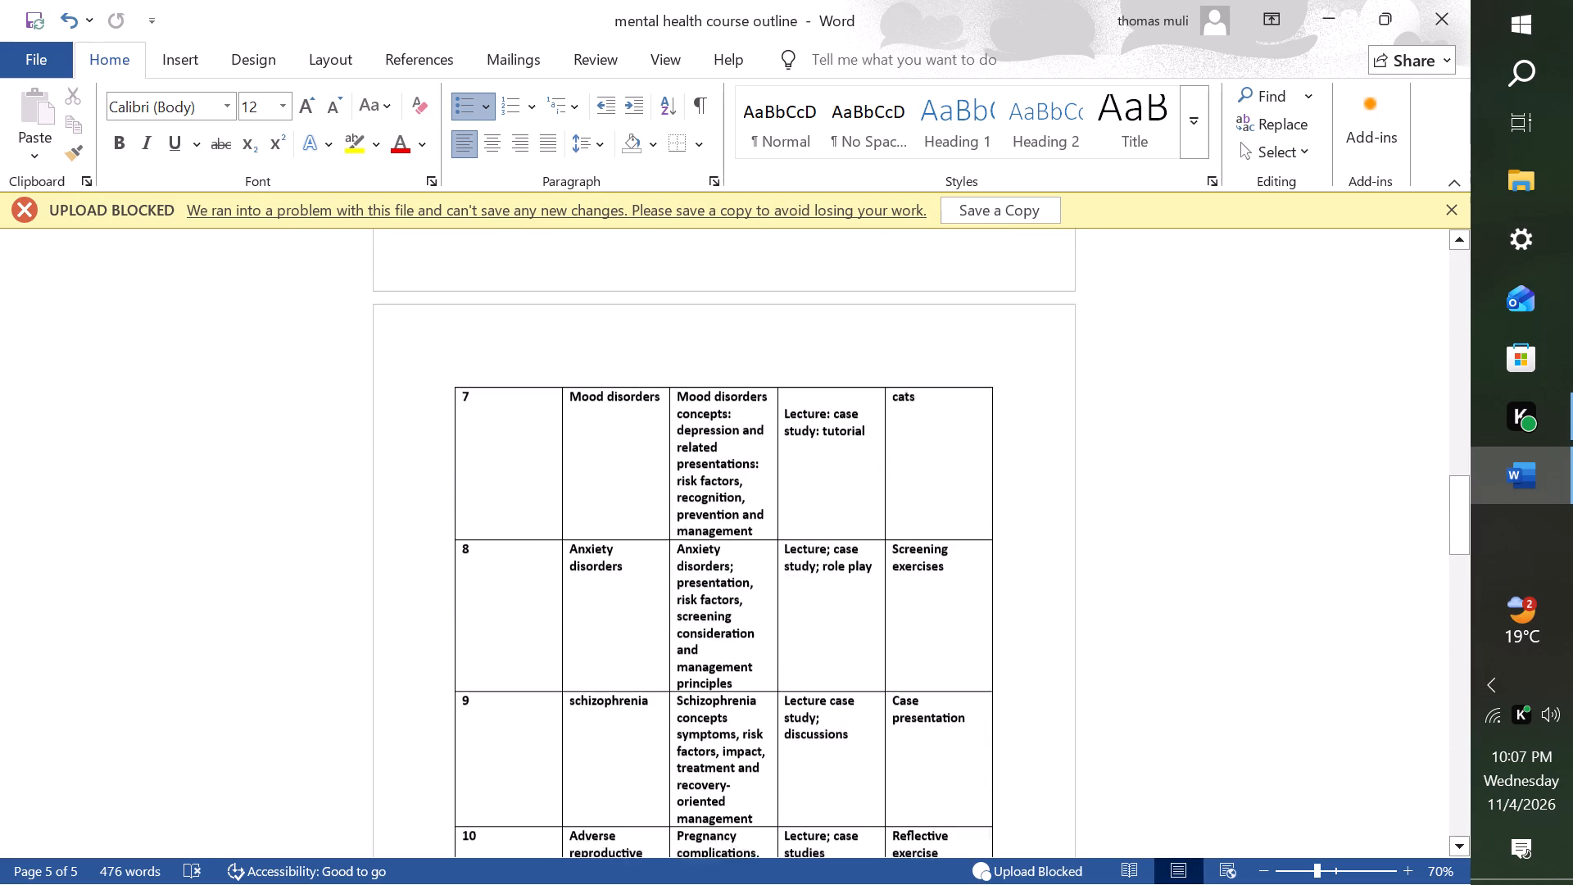
Close the mental health course outline document.
{"action": "left_click", "coordinate": [1447, 21]}
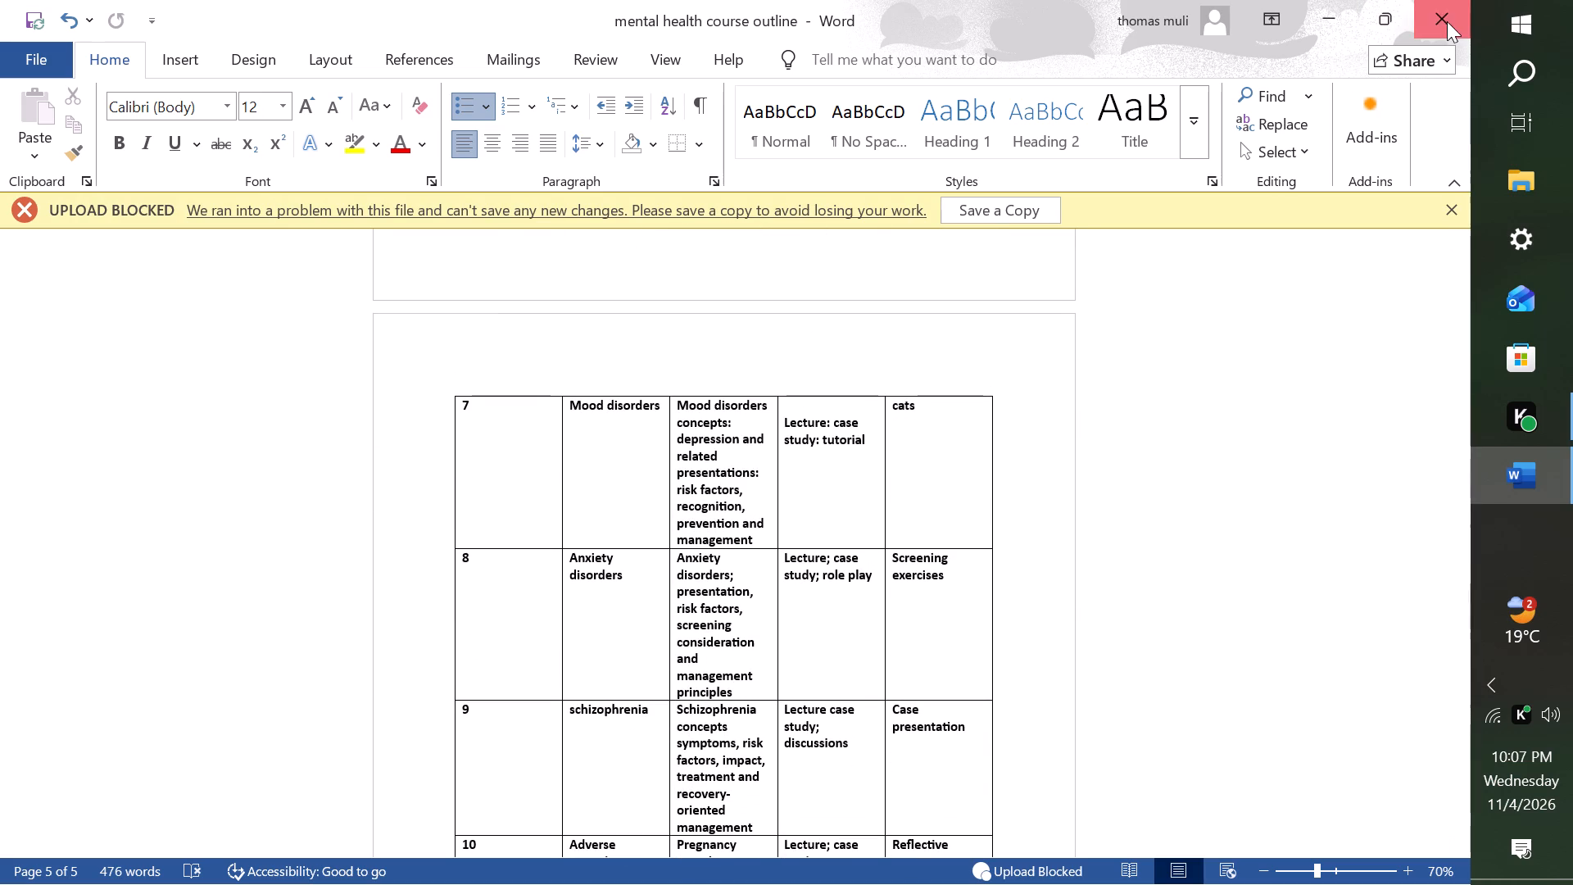